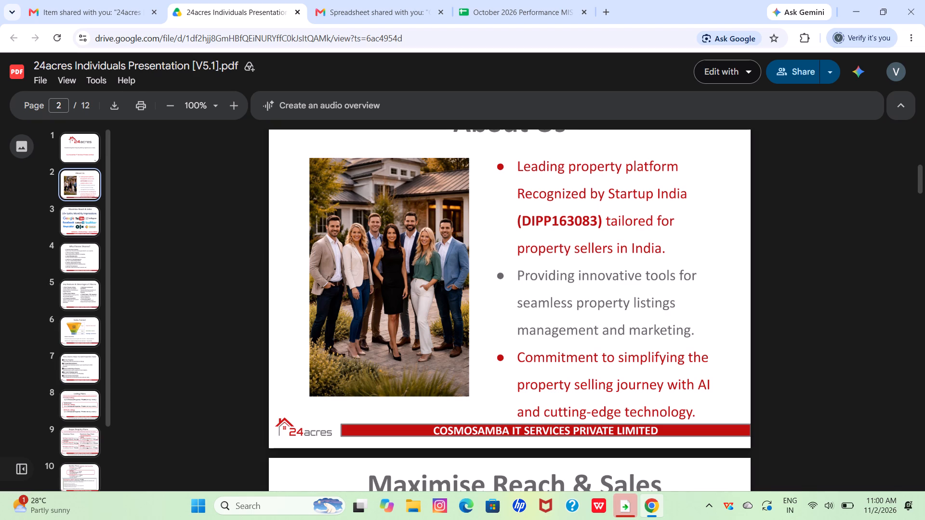
pyautogui.hscroll(4, 698, 219)
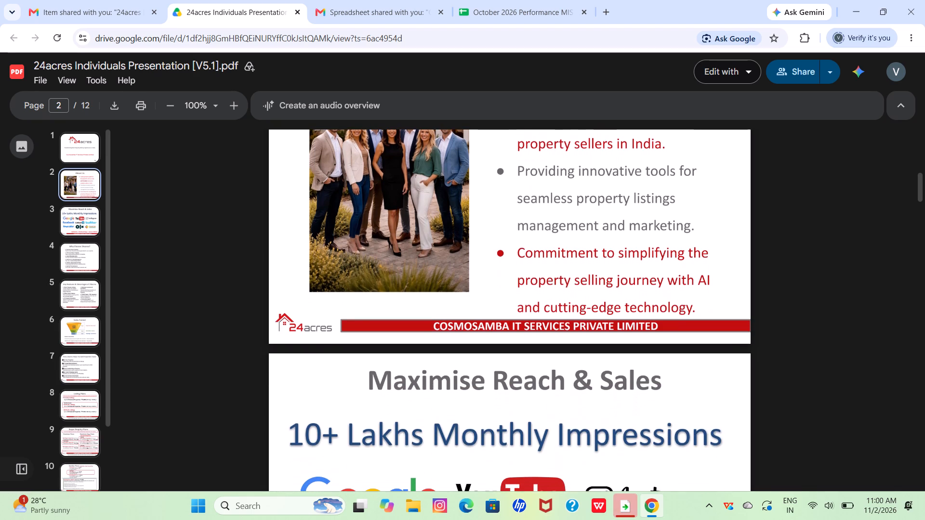
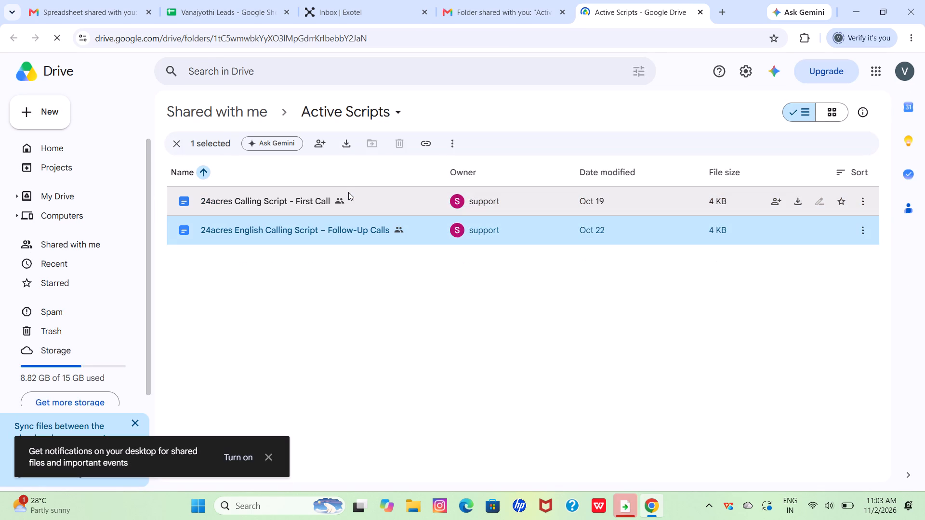
# Open the 24acres English Calling Script – Follow-Up Calls document from the Active Scripts folder and skim its opening sections.
pyautogui.doubleClick(371, 230)
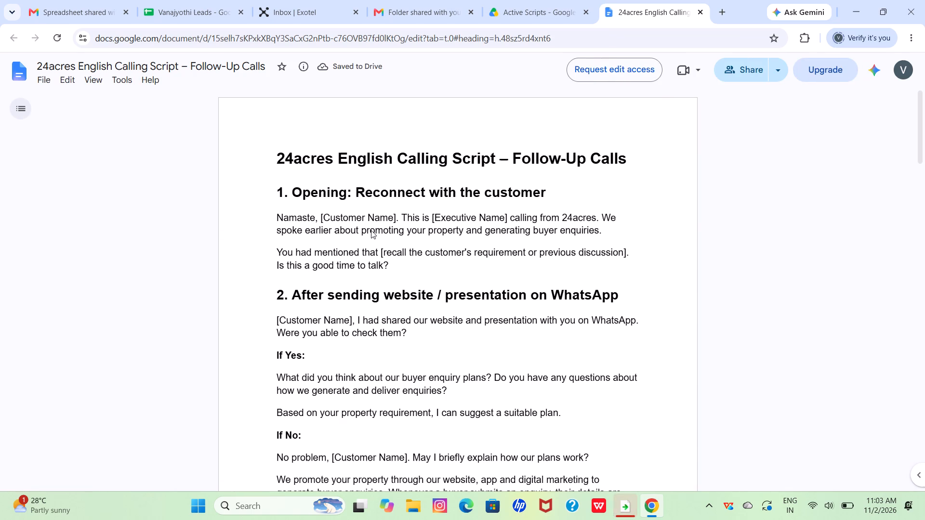
pyautogui.hscroll(3, 373, 229)
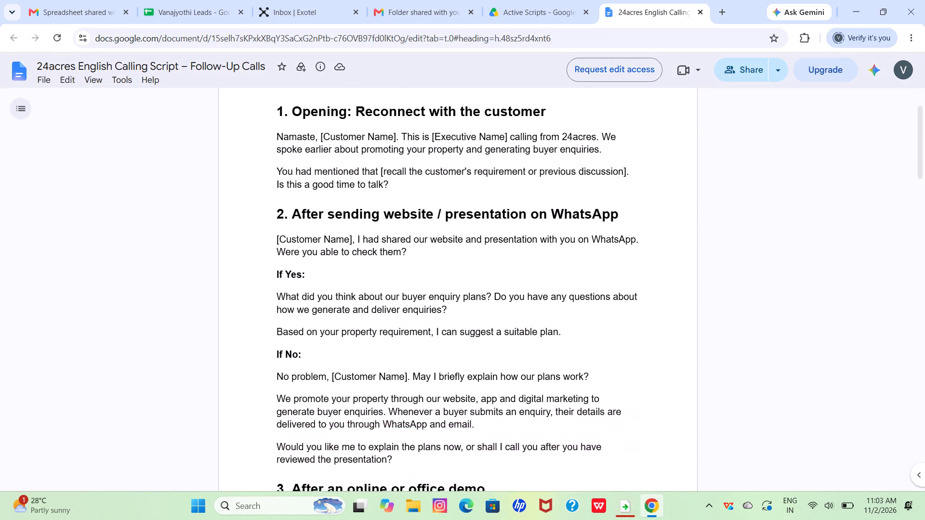
pyautogui.hscroll(4, 373, 229)
pyautogui.scroll(6, 373, 229)
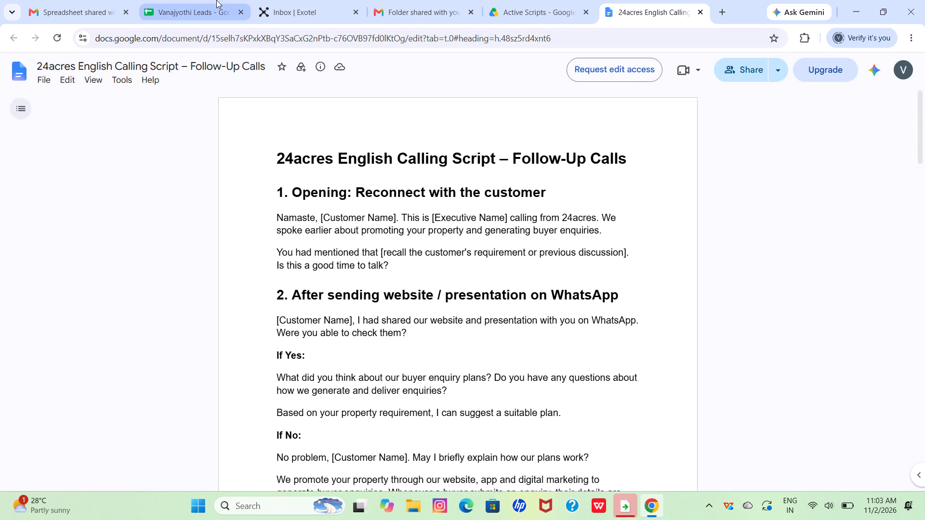
# Switch to the Vanajyothi Leads spreadsheet and reset the Leads sheet's filter by removing and recreating it.
pyautogui.click(216, 0)
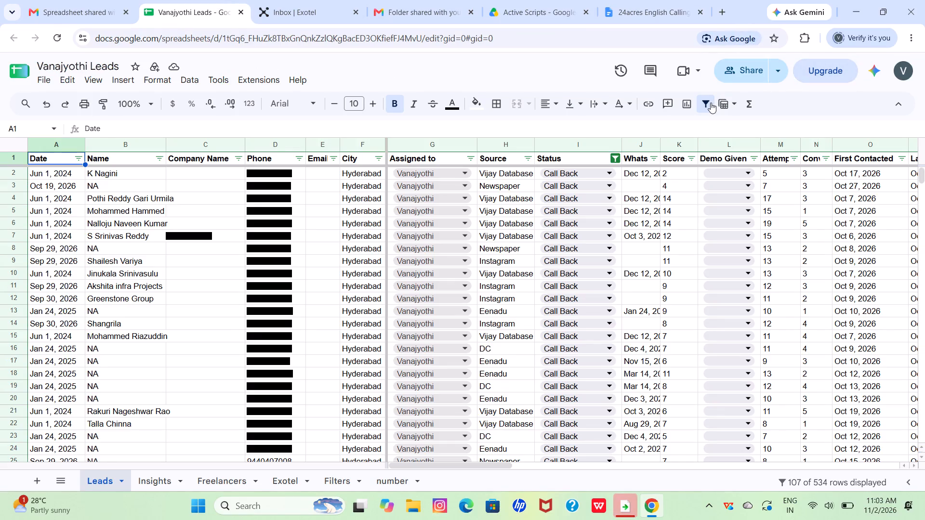
pyautogui.click(710, 103)
pyautogui.click(707, 103)
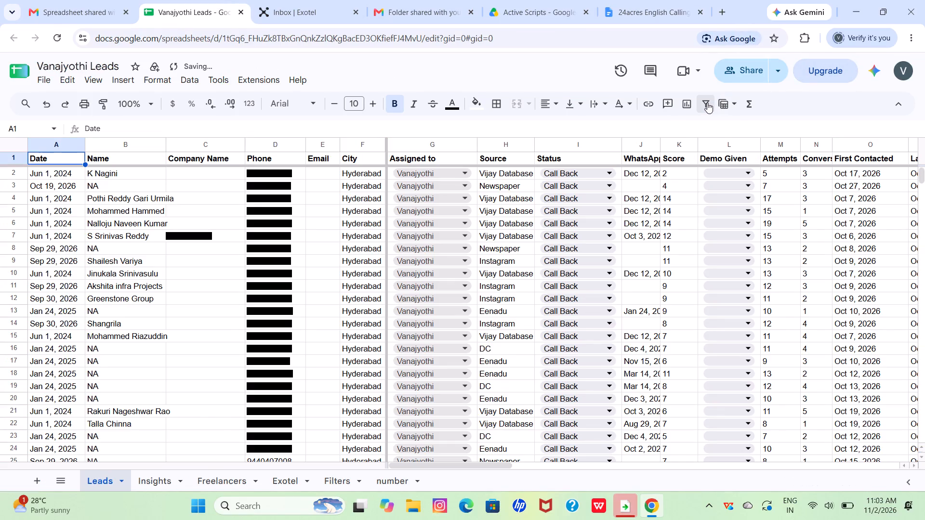
# Filter the Status column to show only blank values and look through the matching leads.
pyautogui.hscroll(2, 502, 239)
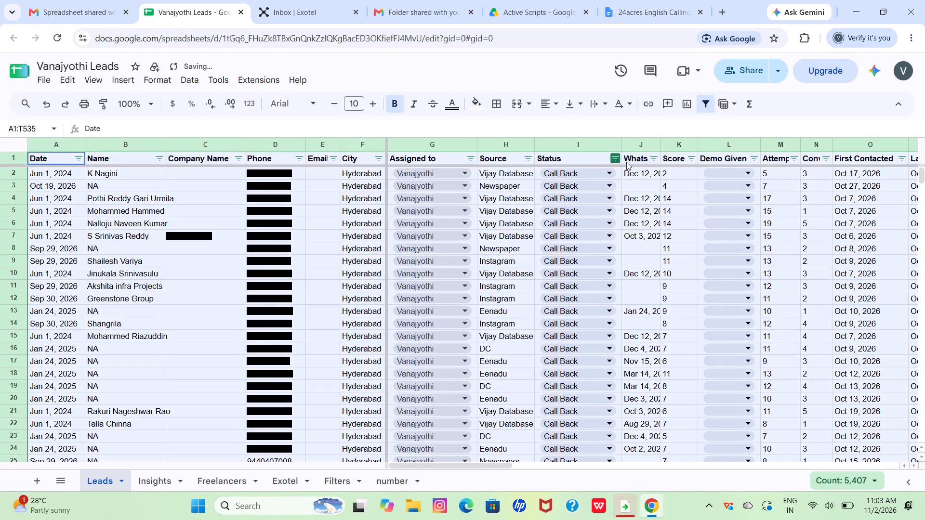
pyautogui.click(611, 156)
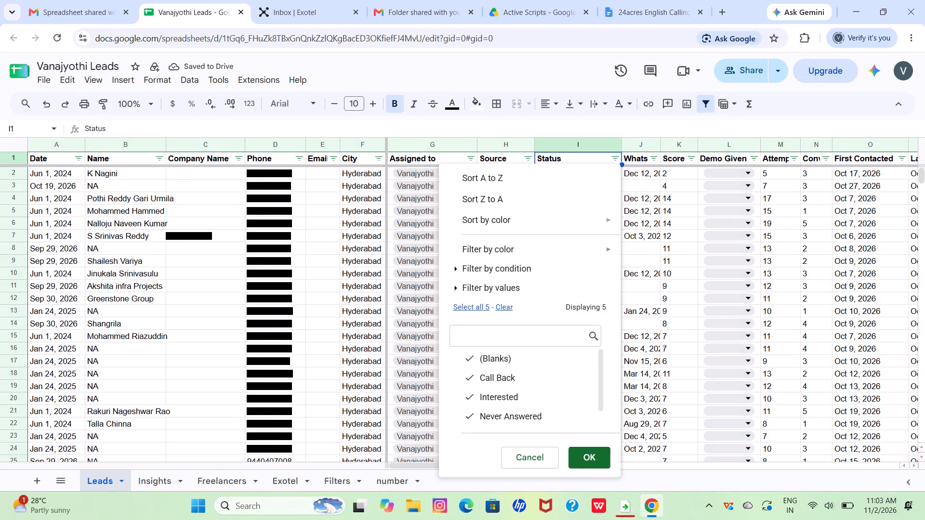
pyautogui.click(504, 304)
pyautogui.click(497, 356)
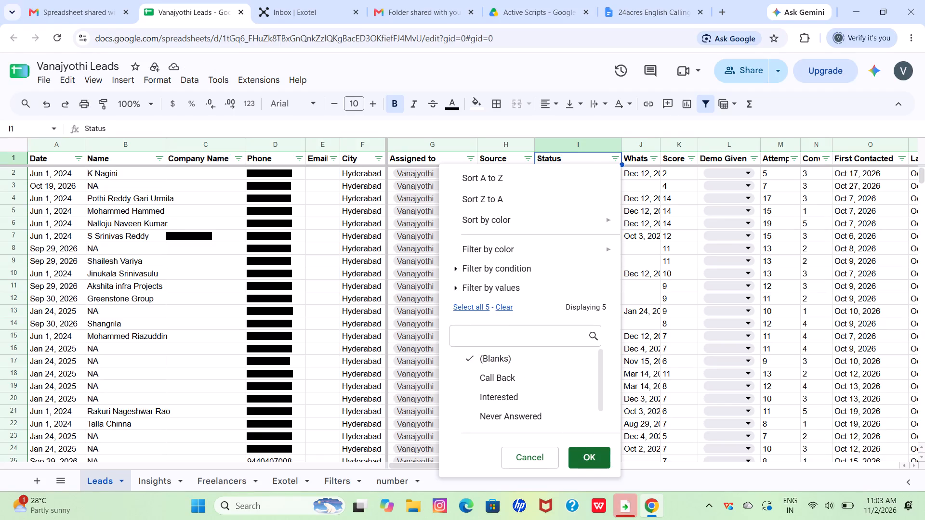
pyautogui.click(592, 453)
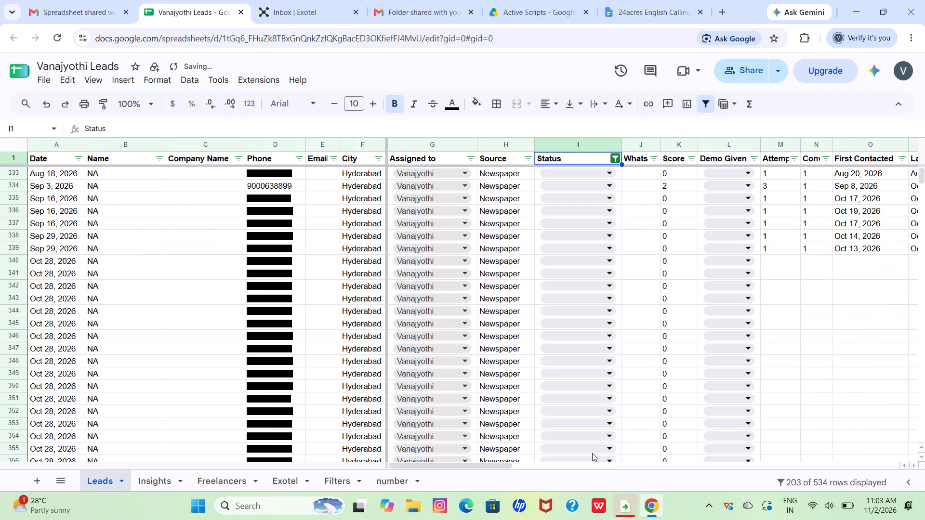
pyautogui.scroll(-17, 592, 453)
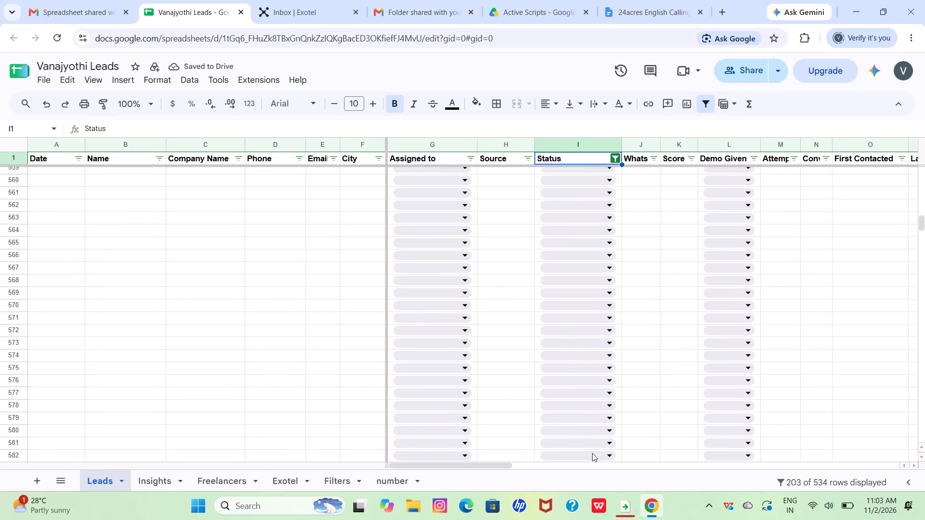
pyautogui.scroll(10, 592, 453)
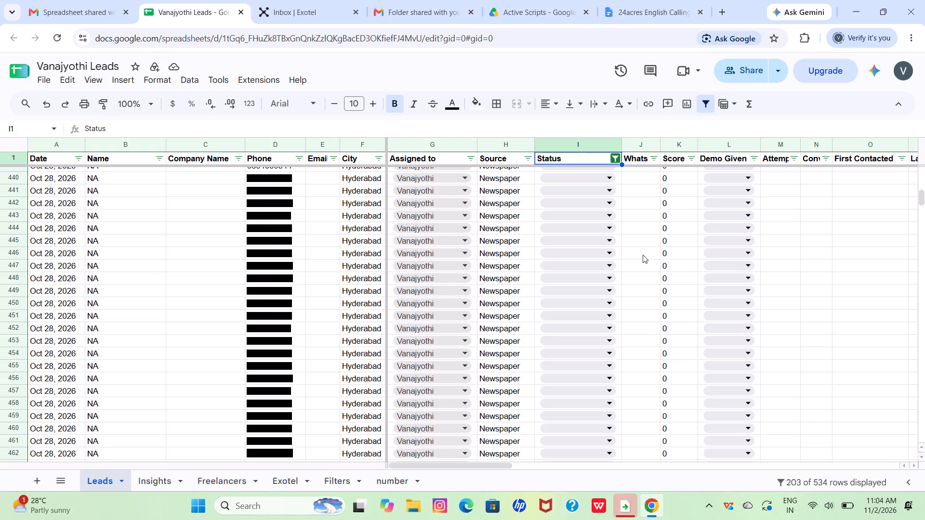
# Filter the Status column to show only Interested leads and review their follow-up dates and notes.
pyautogui.click(613, 154)
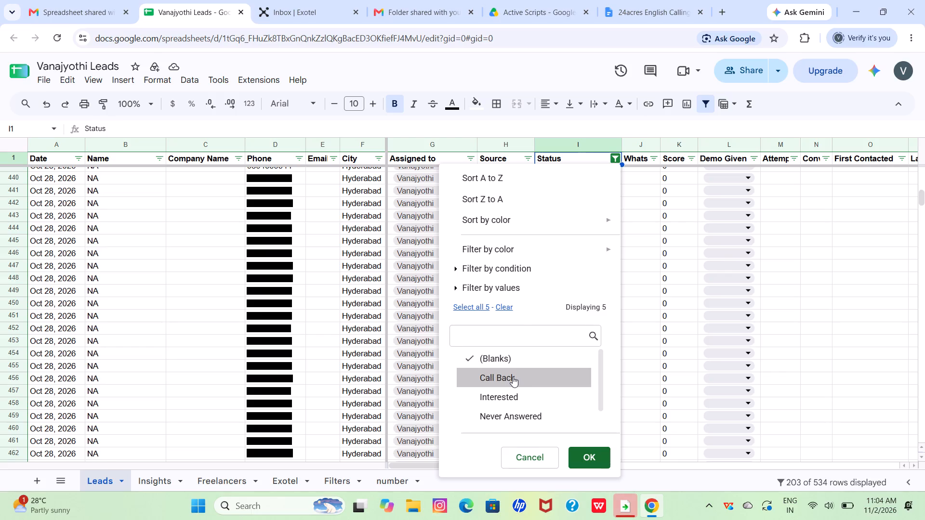
pyautogui.click(516, 397)
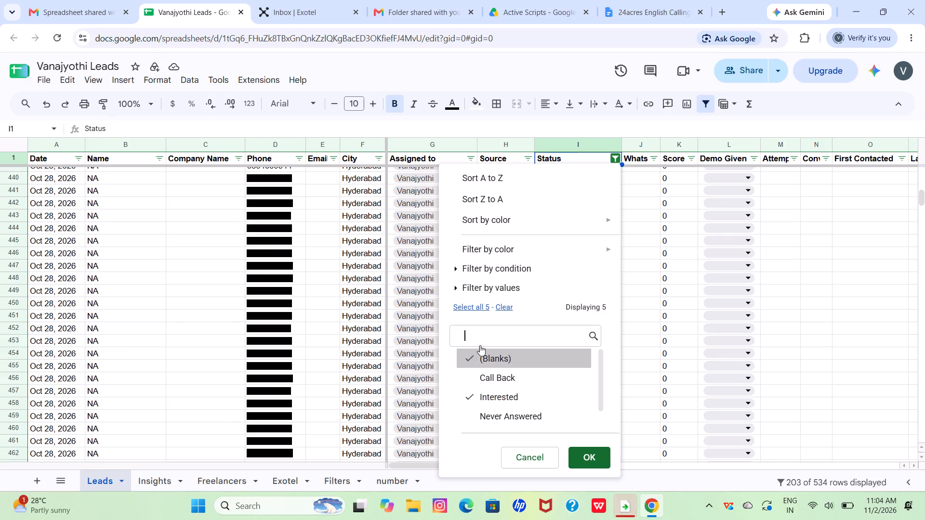
pyautogui.click(511, 306)
pyautogui.click(491, 399)
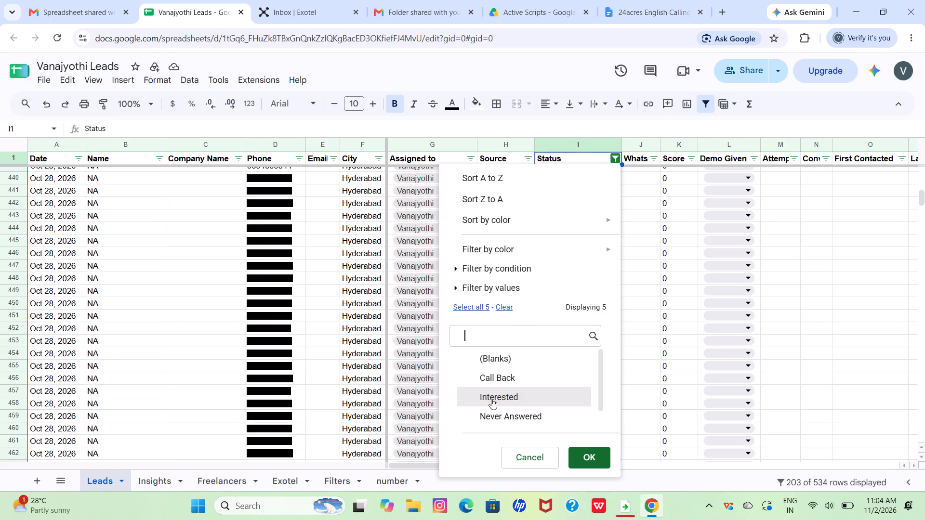
pyautogui.click(585, 457)
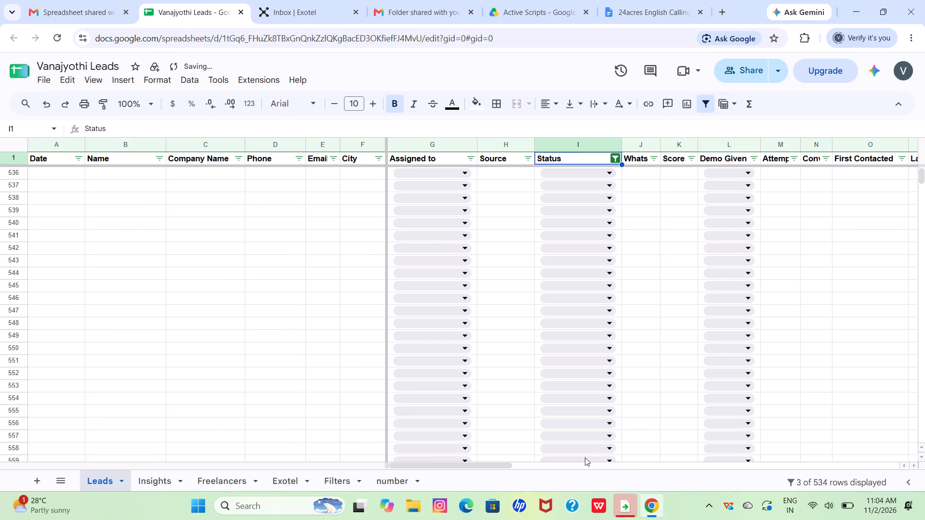
pyautogui.scroll(7, 585, 457)
pyautogui.hscroll(-6, 585, 457)
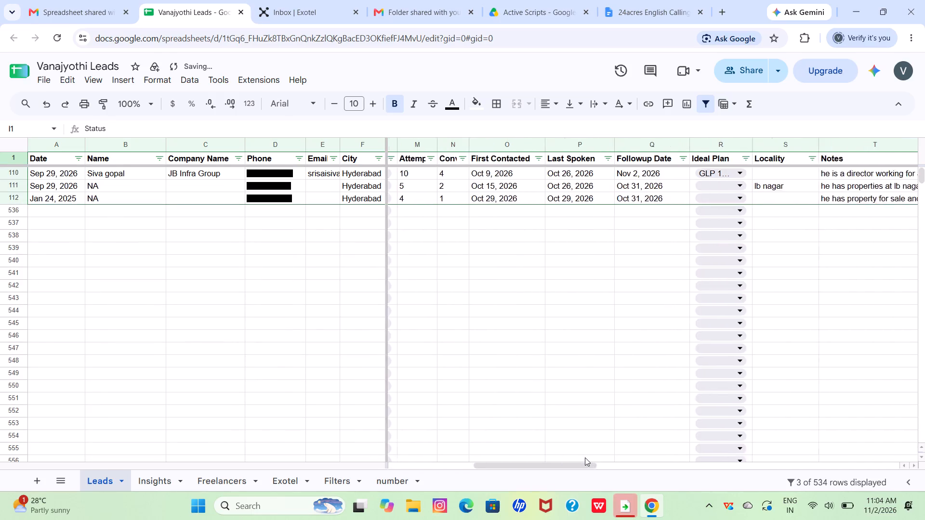
pyautogui.hscroll(-2, 585, 457)
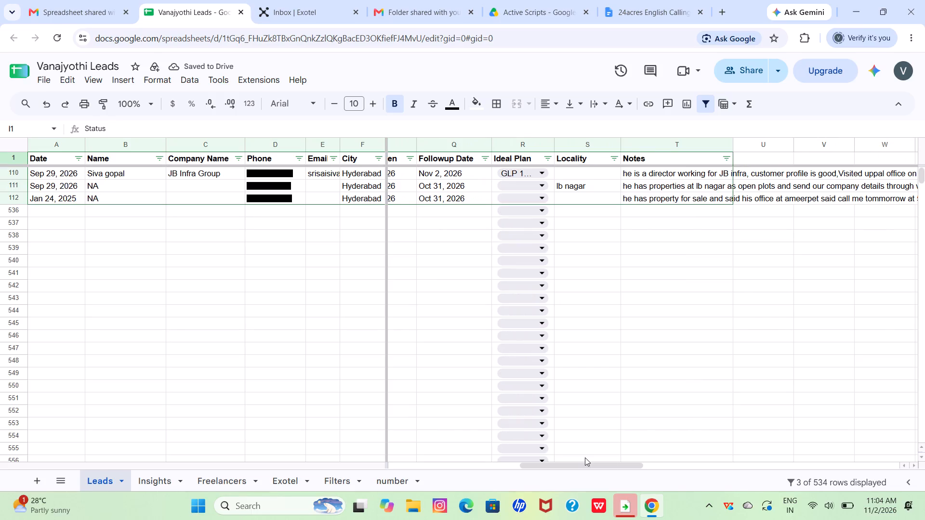
pyautogui.hscroll(3, 661, 448)
pyautogui.hscroll(9, 697, 428)
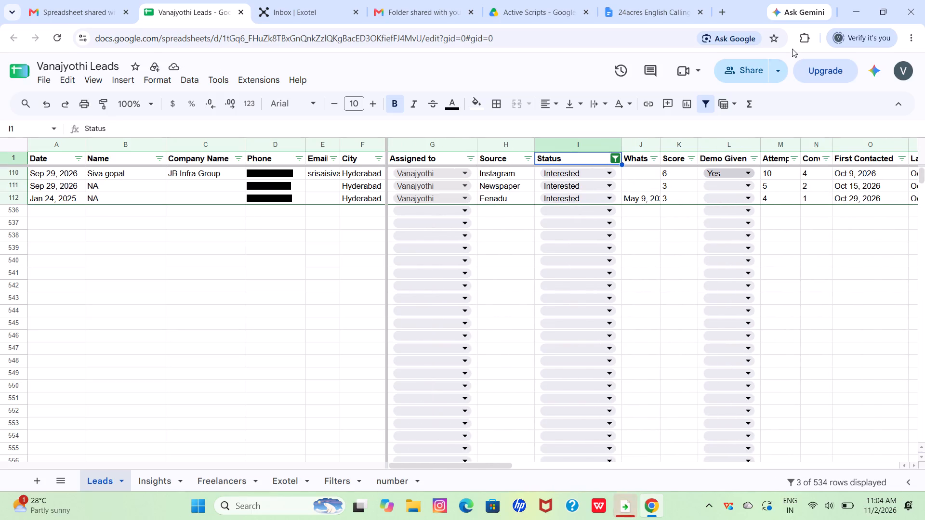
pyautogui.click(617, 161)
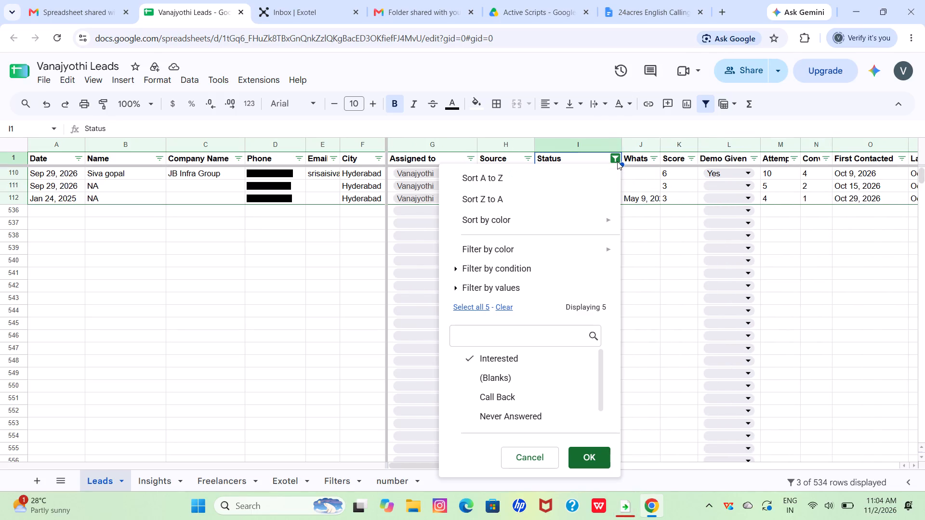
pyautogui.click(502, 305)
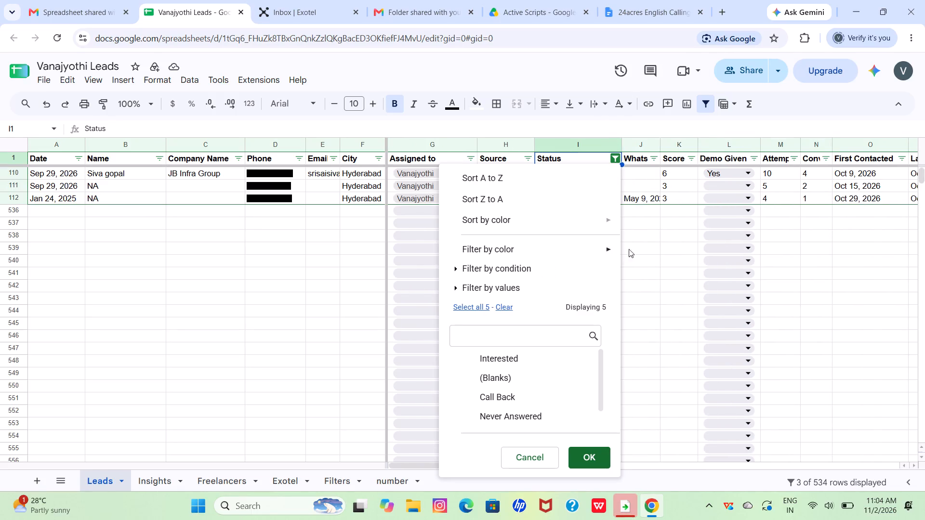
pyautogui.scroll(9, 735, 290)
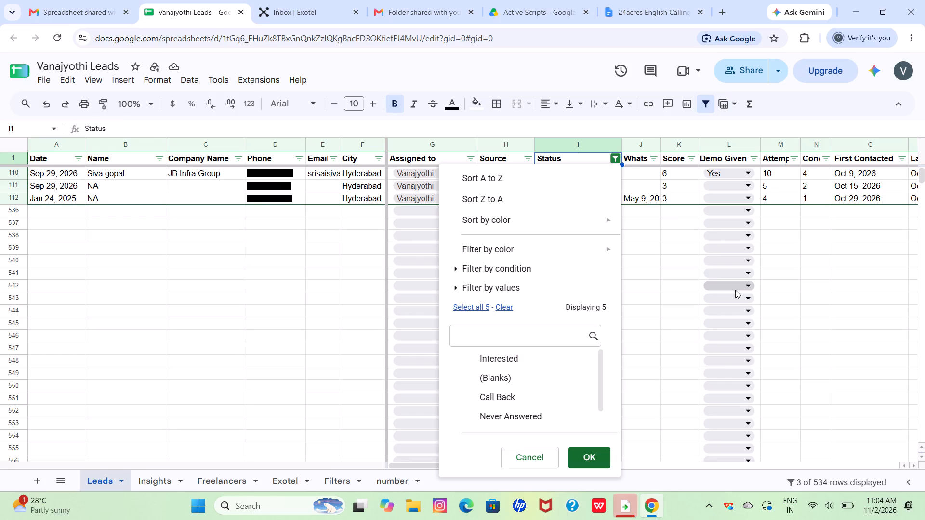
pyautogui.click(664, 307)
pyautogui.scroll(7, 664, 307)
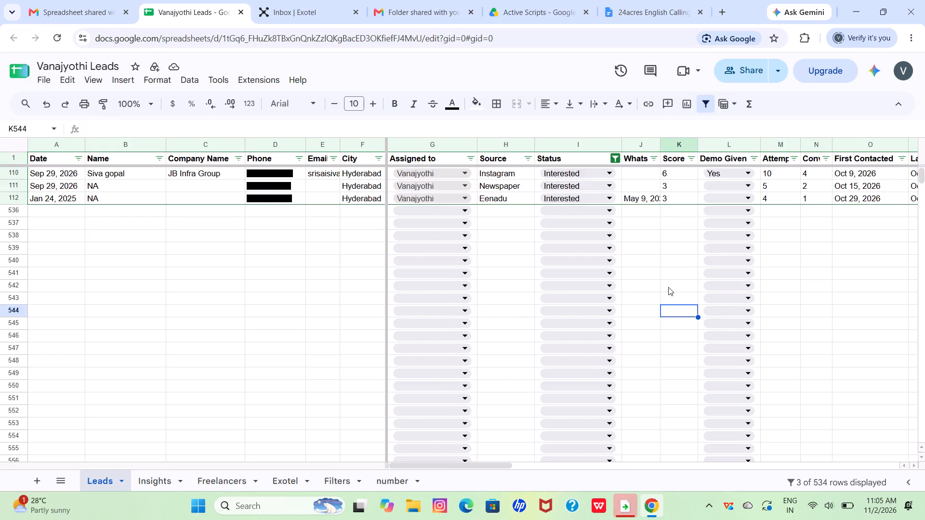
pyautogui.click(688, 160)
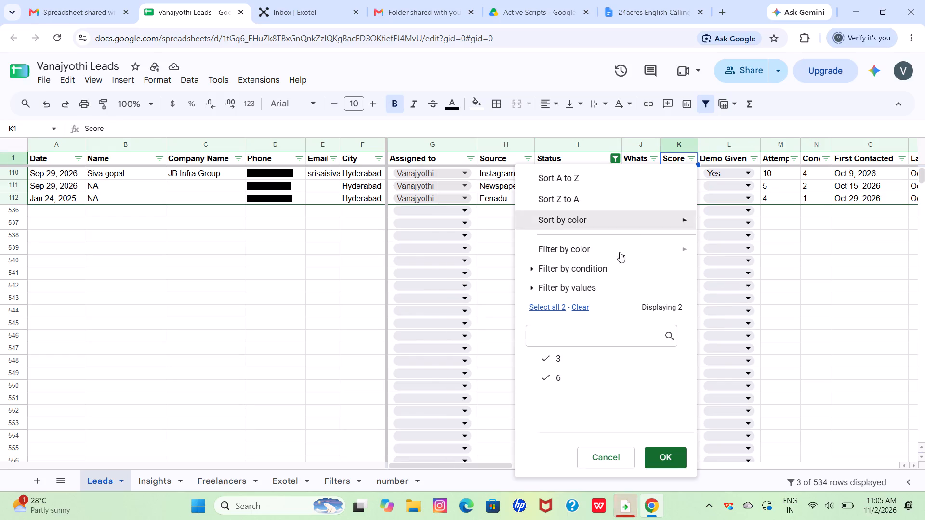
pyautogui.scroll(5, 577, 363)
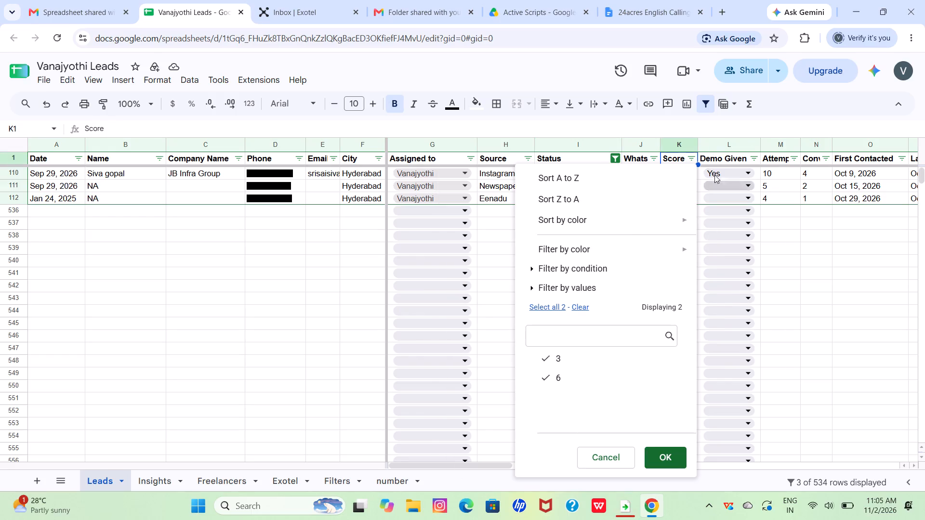
# Remove the existing filter from the Leads sheet and create a fresh one over the data.
pyautogui.click(705, 106)
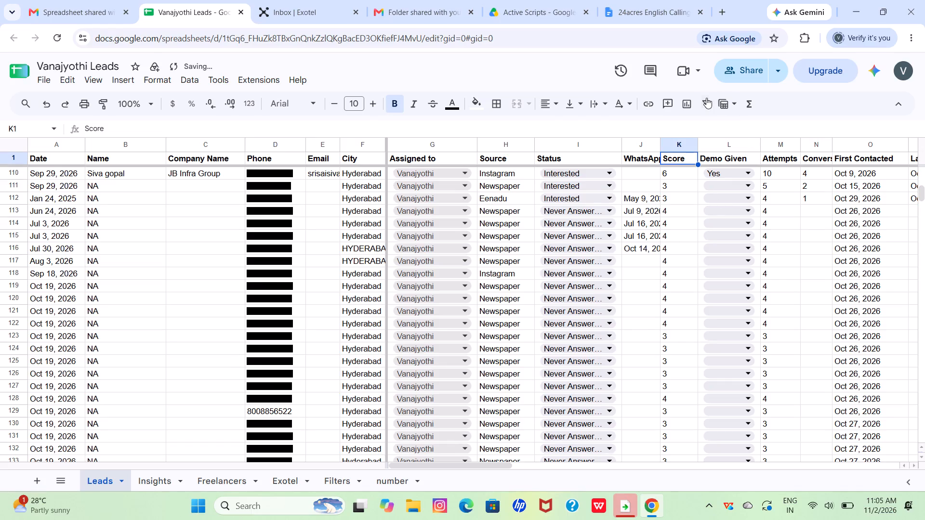
pyautogui.click(706, 98)
# Filter the Score column to show only scores 0, 1, 2, 3 and 4.
pyautogui.click(689, 159)
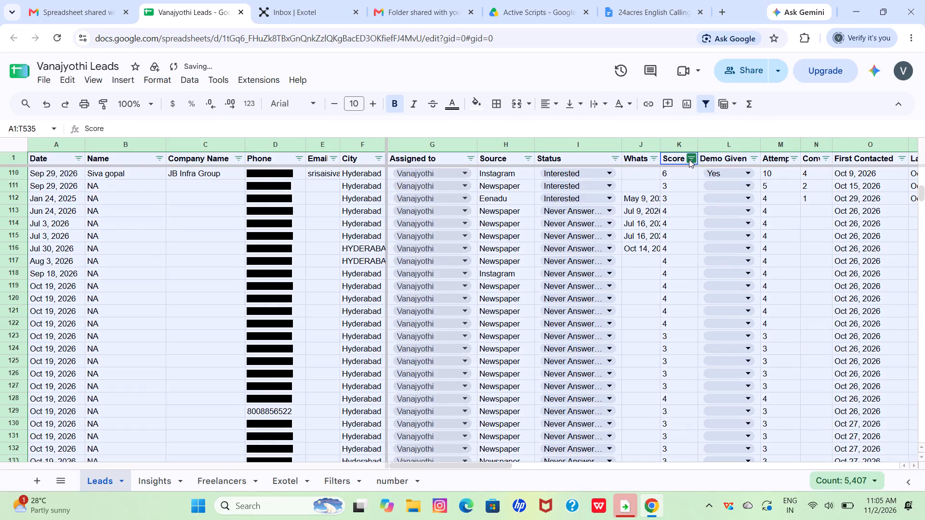
pyautogui.click(589, 300)
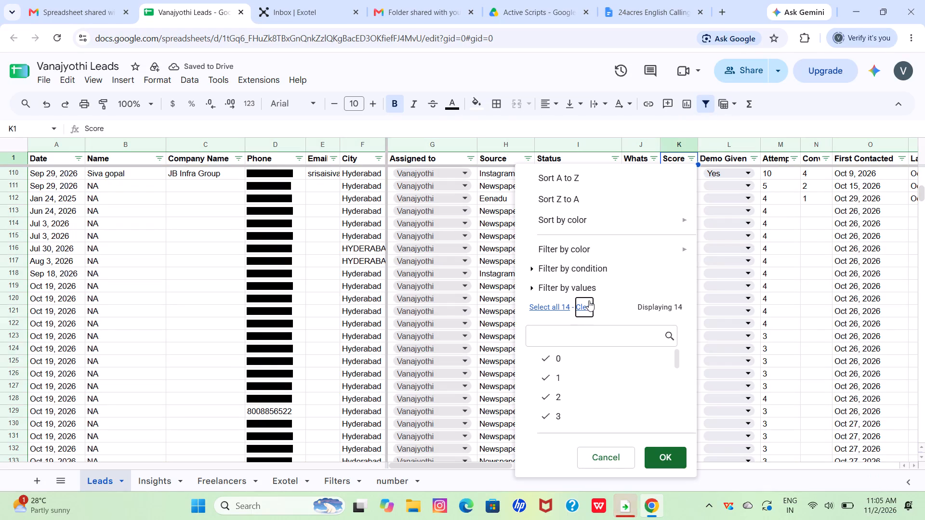
pyautogui.click(558, 351)
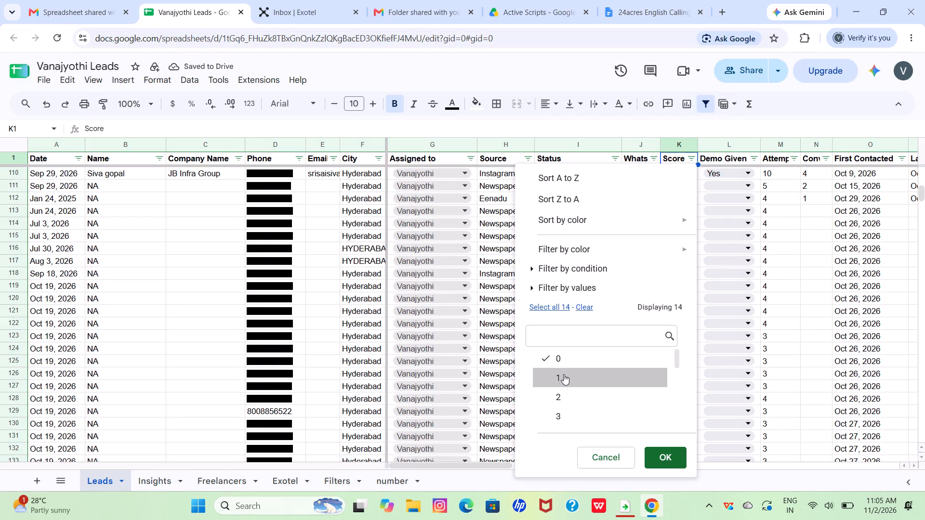
pyautogui.click(564, 374)
pyautogui.click(563, 390)
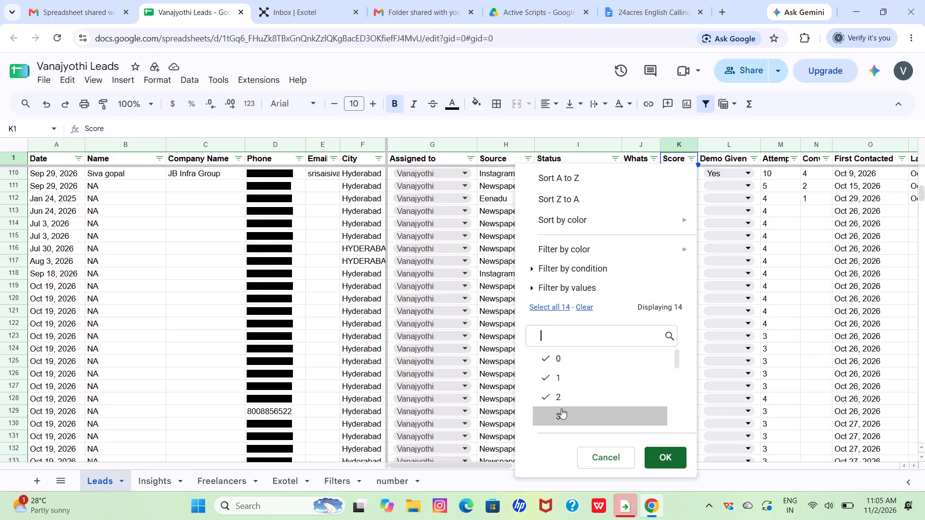
pyautogui.click(561, 408)
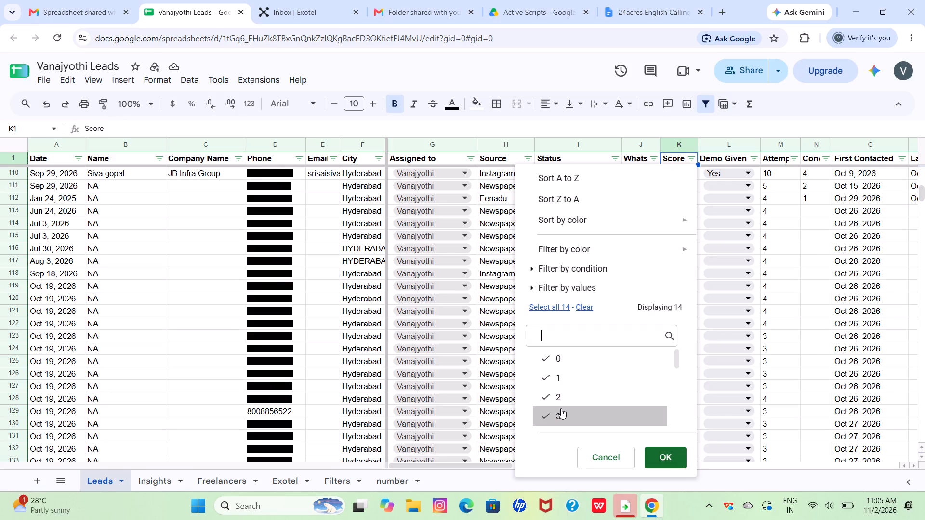
pyautogui.scroll(-1, 561, 408)
pyautogui.click(561, 408)
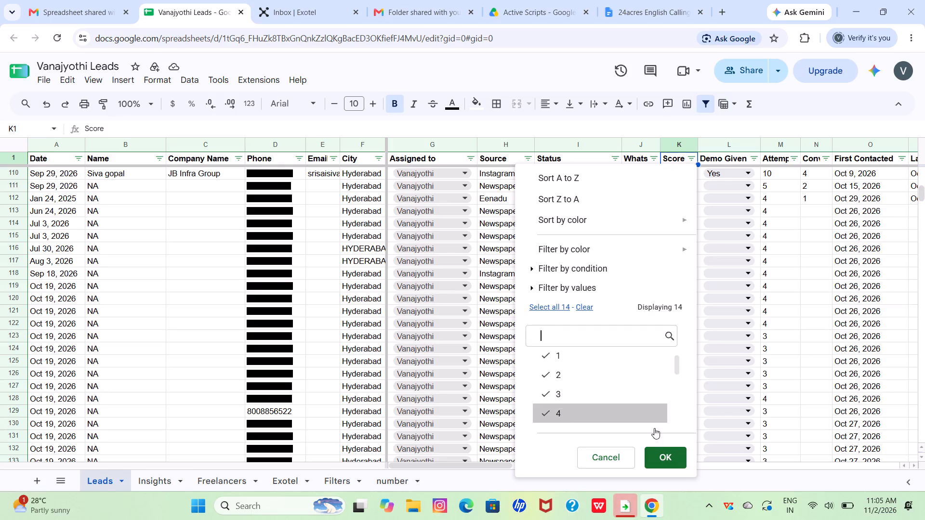
pyautogui.click(674, 454)
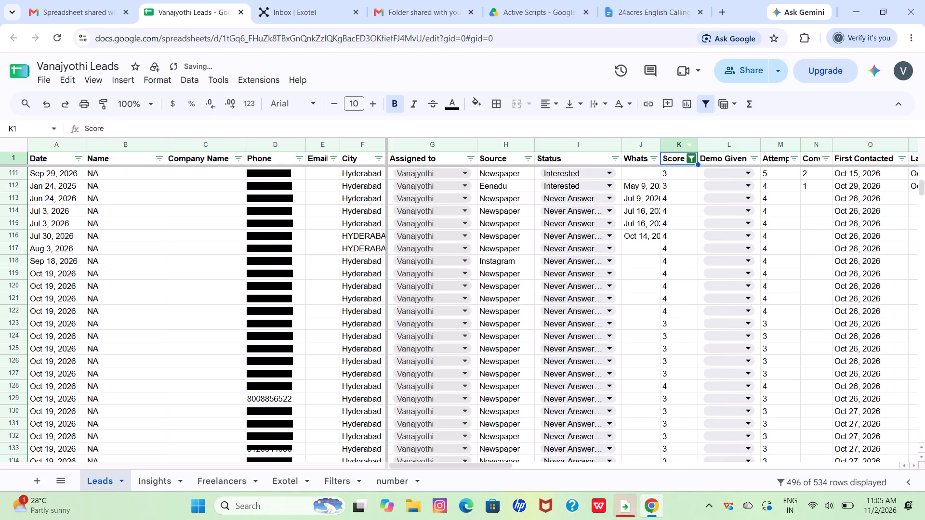
# Filter the Status column to show only Call Back leads.
pyautogui.click(614, 158)
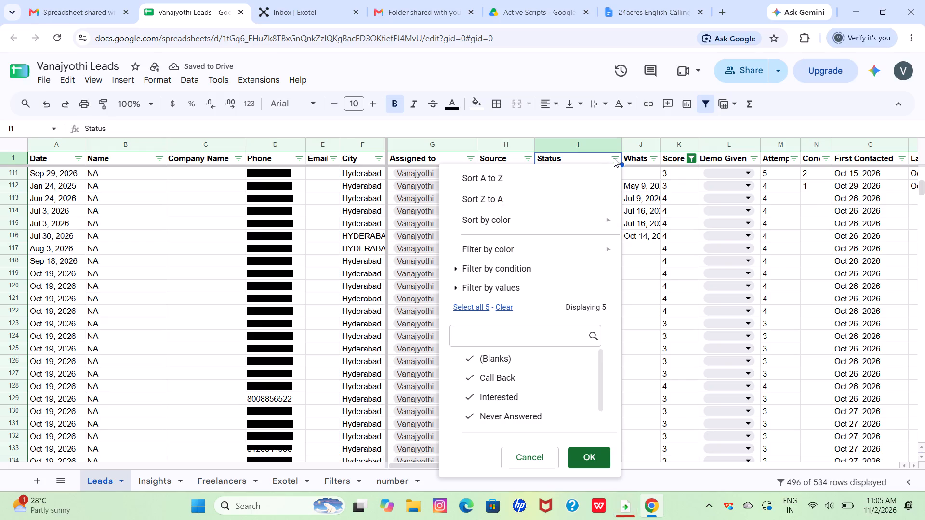
pyautogui.click(503, 302)
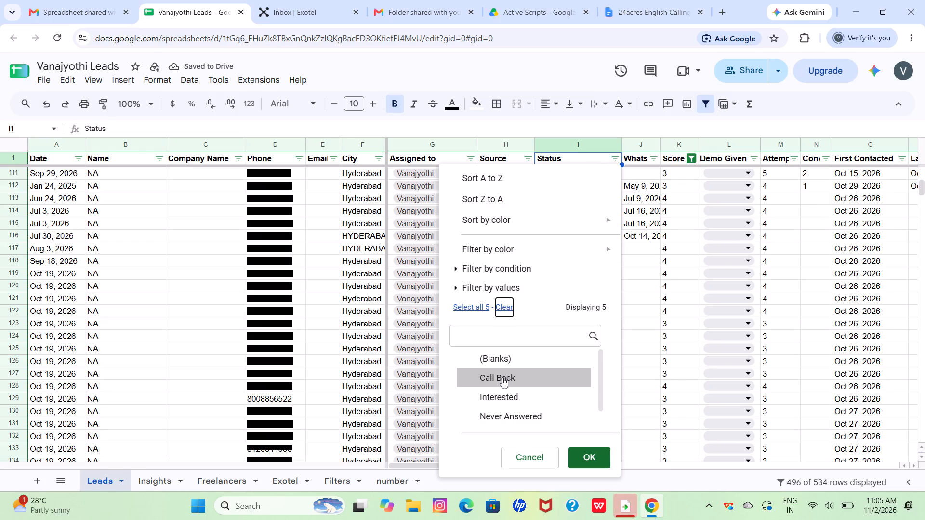
pyautogui.click(502, 377)
pyautogui.click(588, 458)
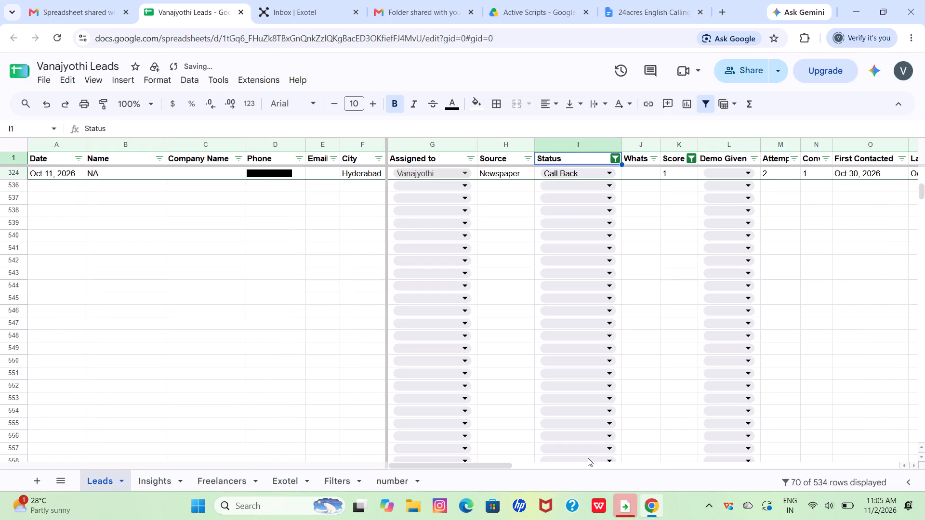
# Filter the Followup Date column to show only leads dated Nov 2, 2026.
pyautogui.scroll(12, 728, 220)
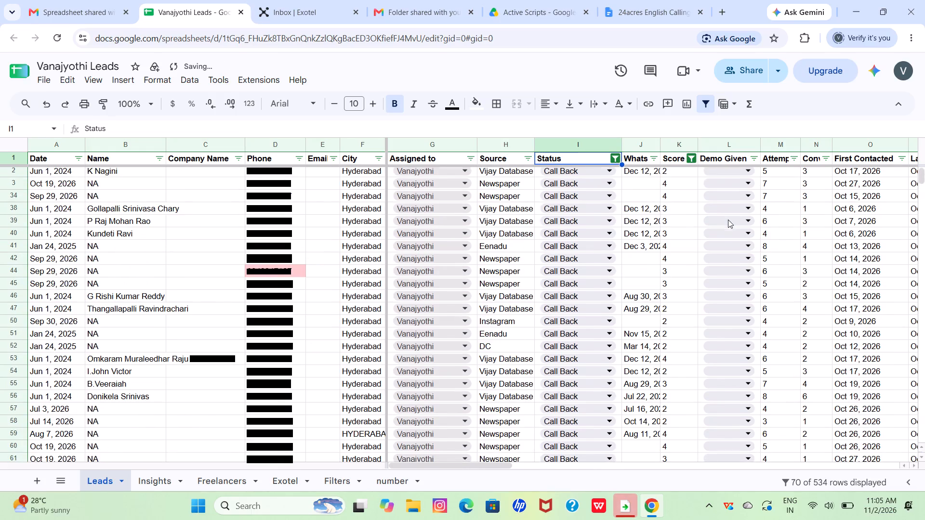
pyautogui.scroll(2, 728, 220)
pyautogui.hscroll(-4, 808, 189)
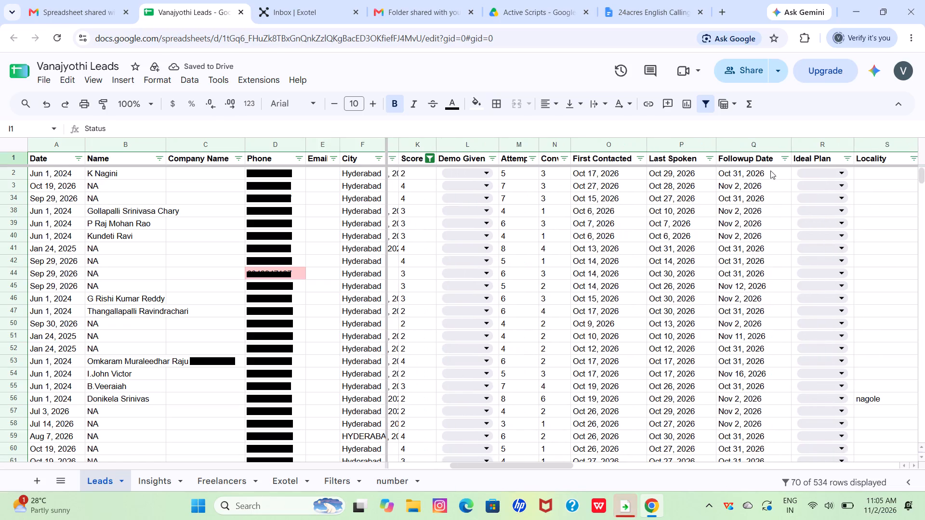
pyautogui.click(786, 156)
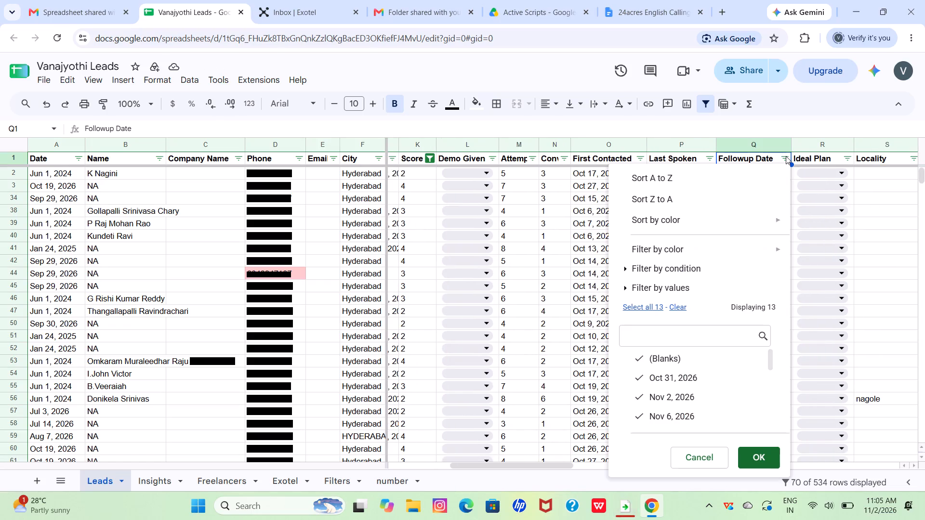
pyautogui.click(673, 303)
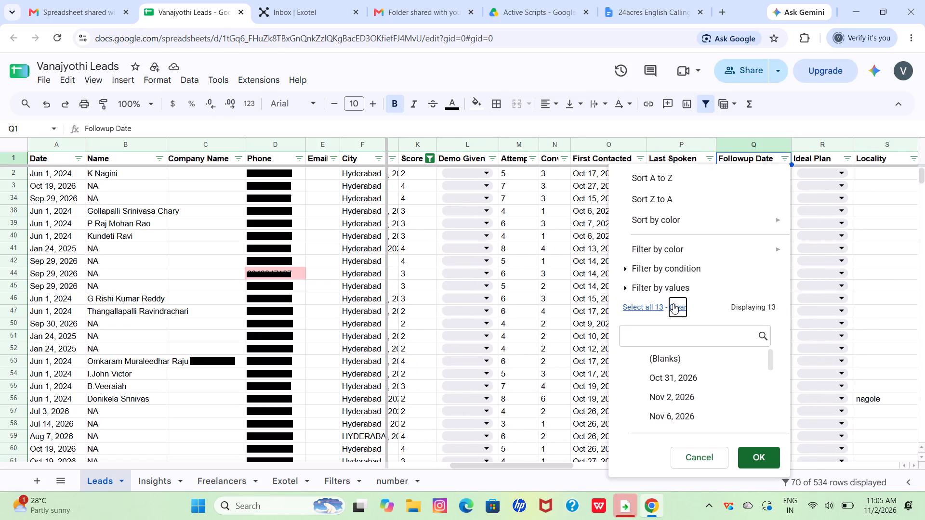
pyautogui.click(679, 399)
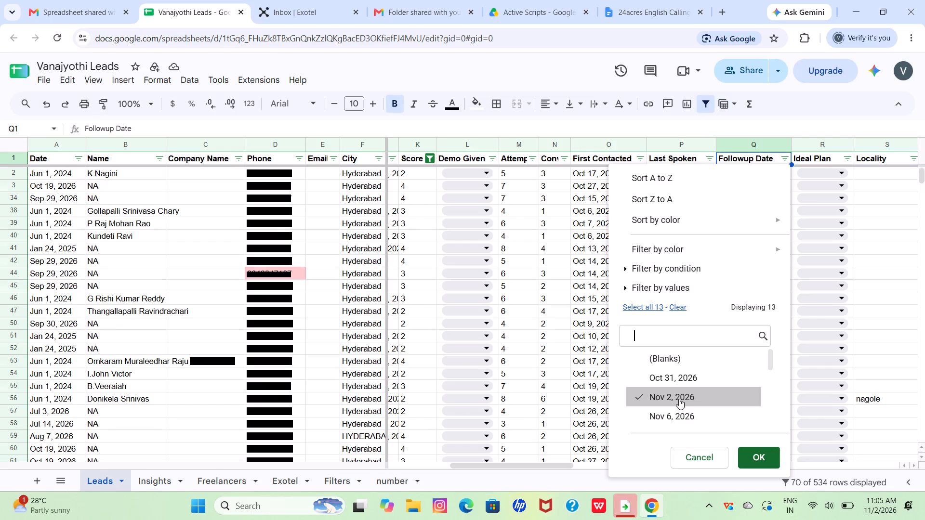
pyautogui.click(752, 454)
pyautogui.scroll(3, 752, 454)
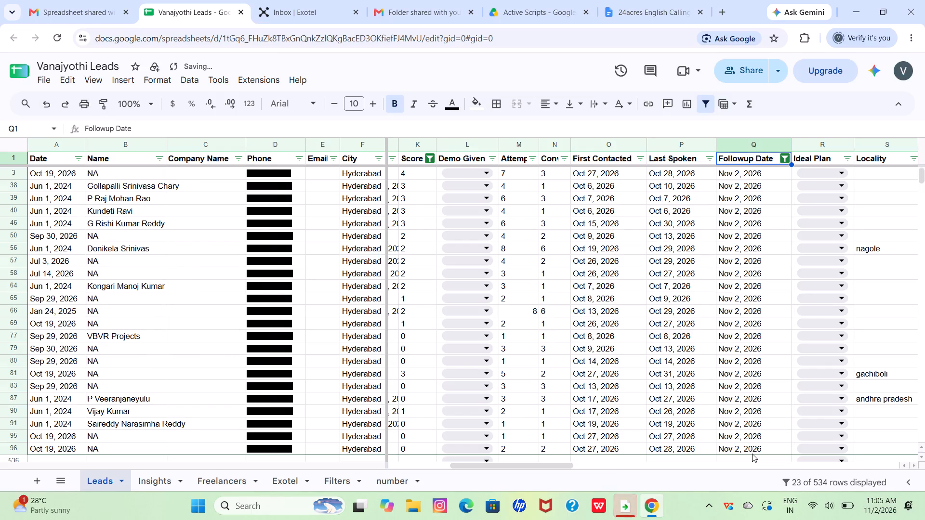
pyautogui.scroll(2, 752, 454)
# Remove the filter from the Leads sheet and return to the first data rows.
pyautogui.click(785, 158)
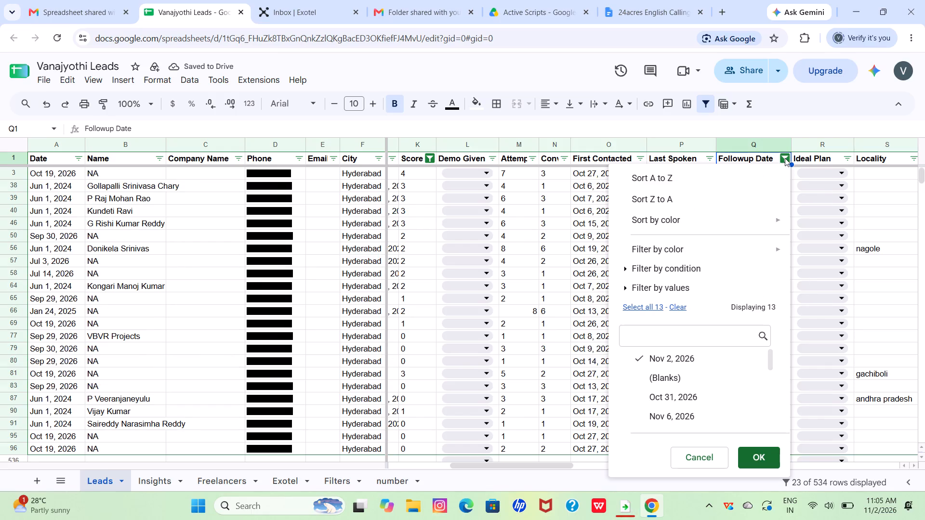
pyautogui.click(703, 98)
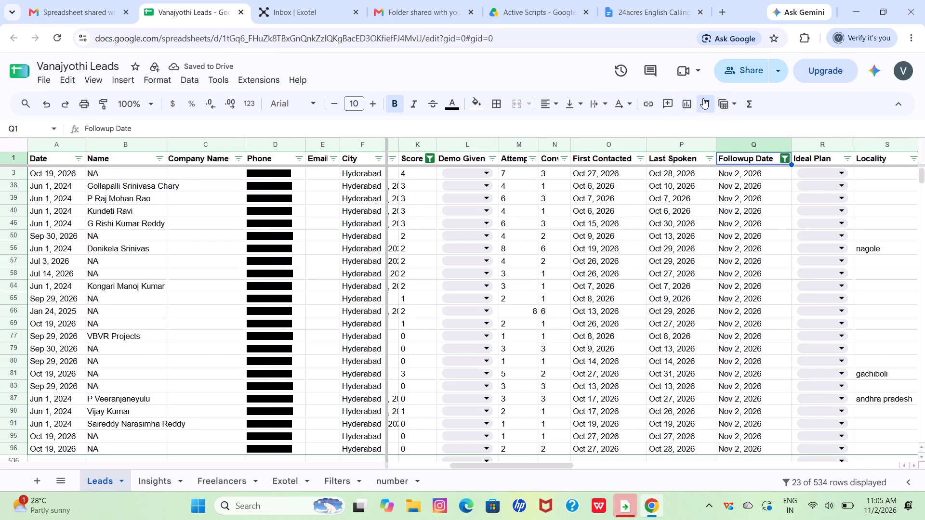
pyautogui.scroll(10, 727, 338)
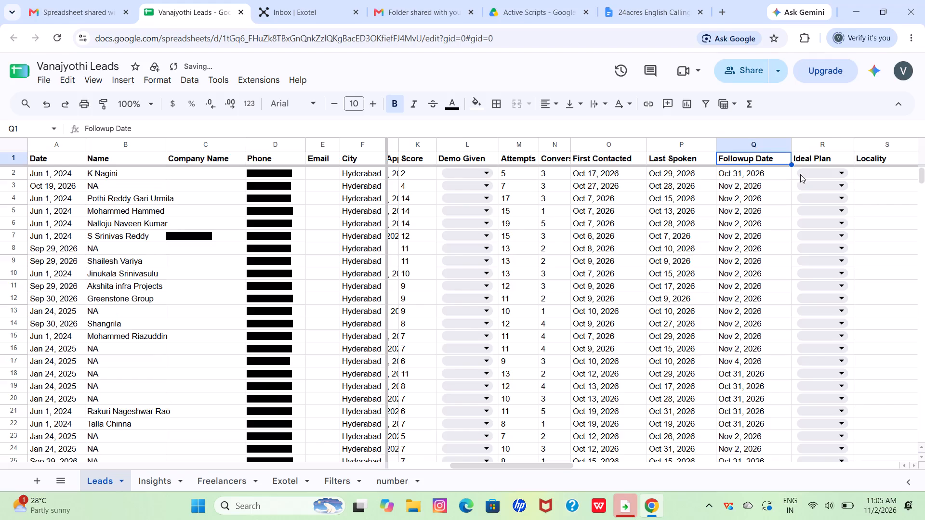
# Set the Followup Date in row 2 to Nov 2, 2026.
pyautogui.doubleClick(743, 177)
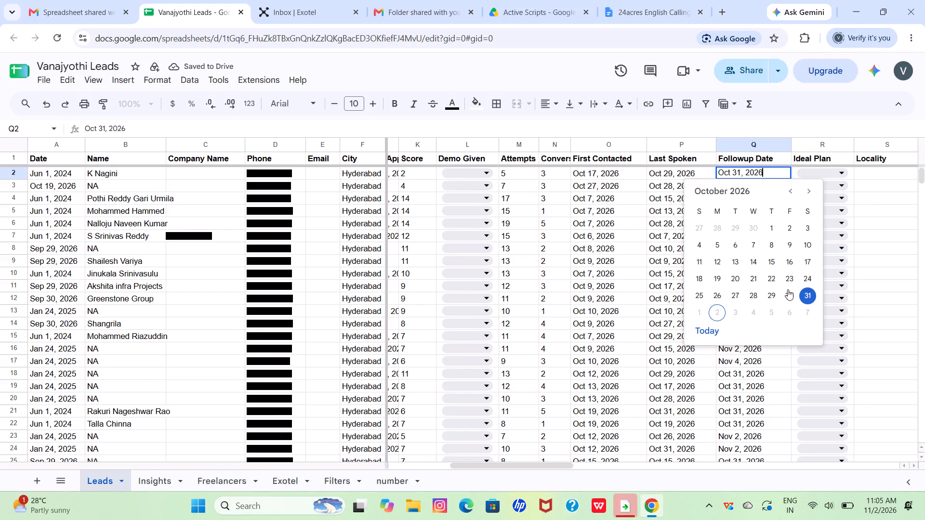
pyautogui.click(716, 314)
# Look for overdue Oct 31 follow-up dates and copy Nov 2, 2026 from row 16 into Followup Date rows 18 to 22.
pyautogui.scroll(-2, 716, 314)
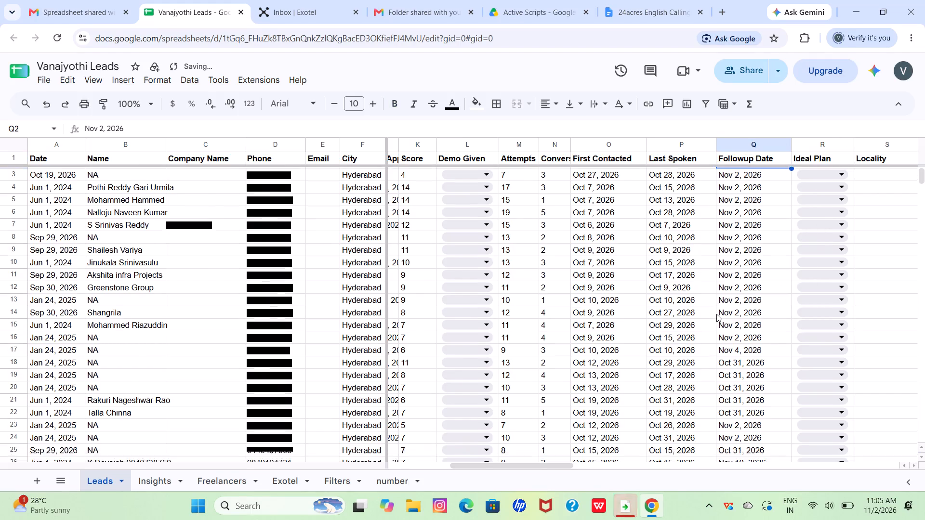
pyautogui.scroll(-7, 716, 314)
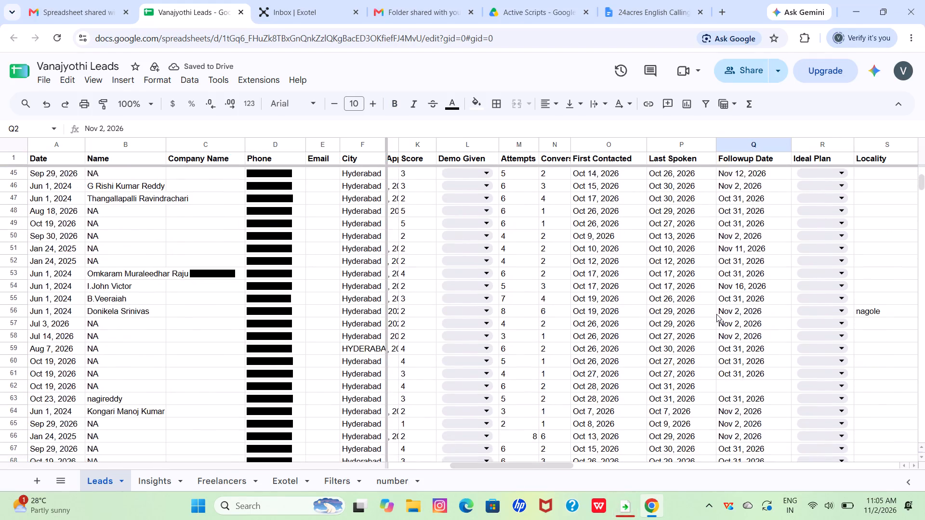
pyautogui.scroll(-1, 716, 314)
pyautogui.scroll(2, 716, 314)
pyautogui.scroll(2, 779, 222)
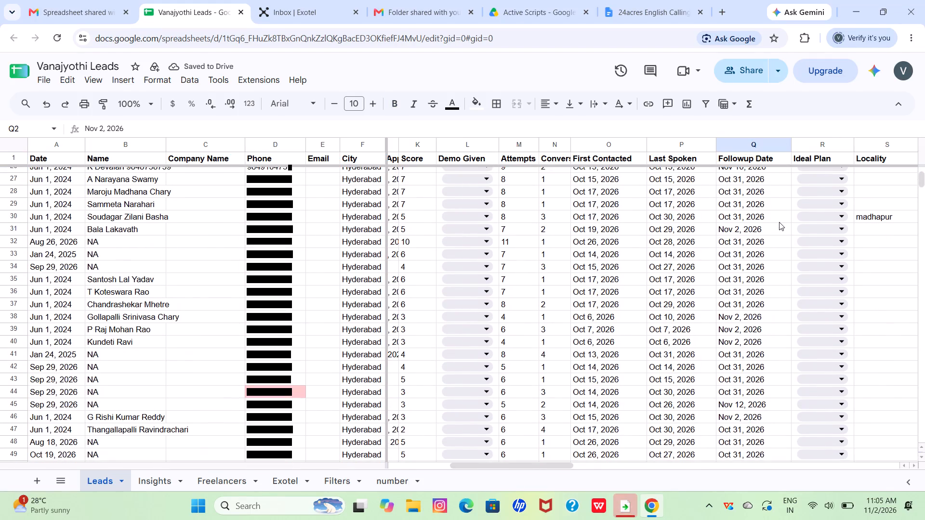
pyautogui.scroll(2, 779, 222)
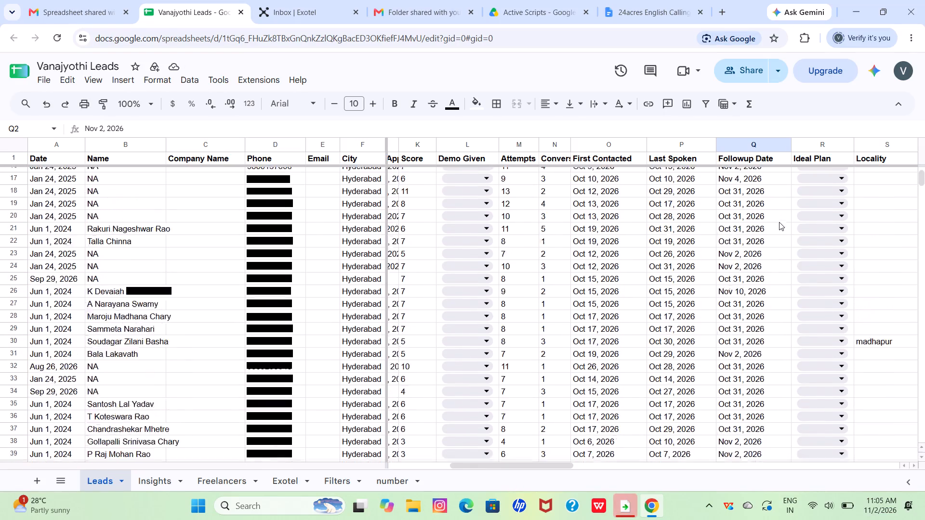
pyautogui.scroll(2, 779, 222)
pyautogui.scroll(-1, 779, 222)
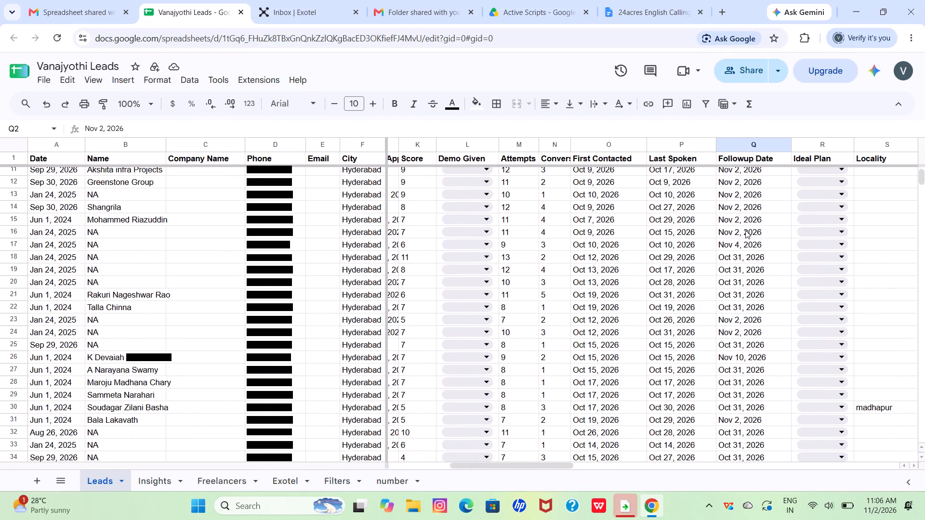
pyautogui.click(745, 230)
pyautogui.hotkey('ctrl', 'c')
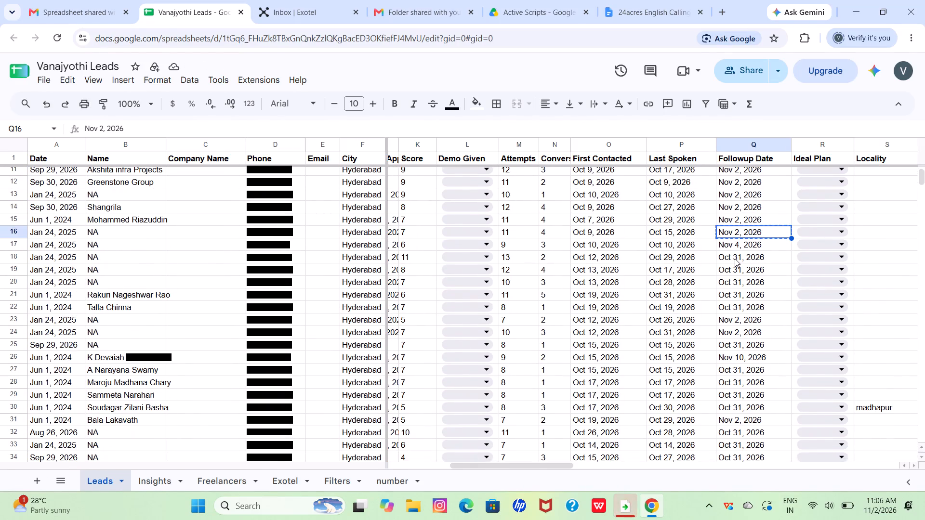
pyautogui.click(735, 258)
pyautogui.moveTo(735, 258); pyautogui.dragTo(753, 322)
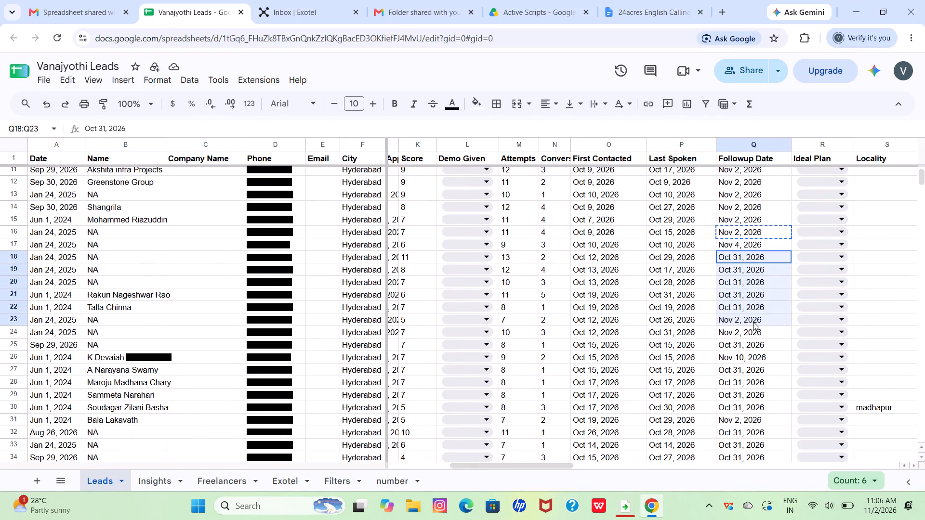
pyautogui.moveTo(753, 322); pyautogui.dragTo(754, 311)
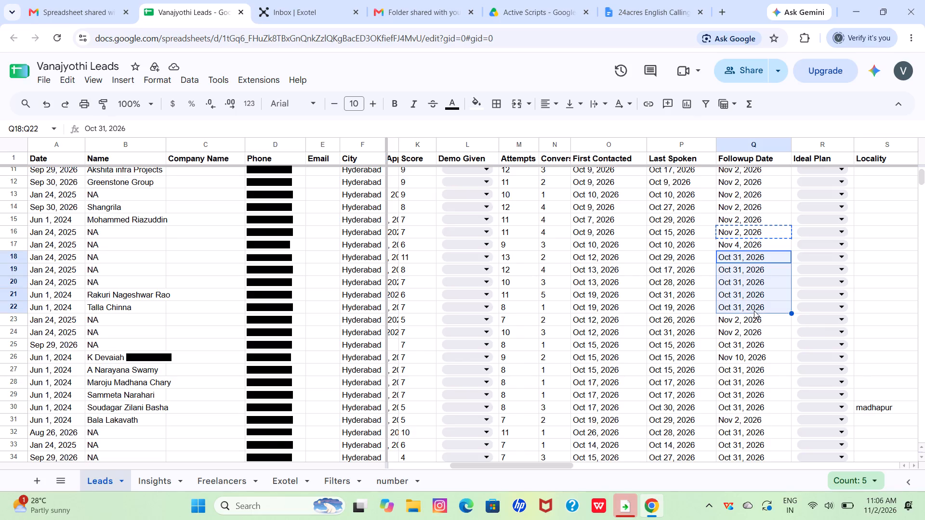
pyautogui.hotkey('ctrl', 'v')
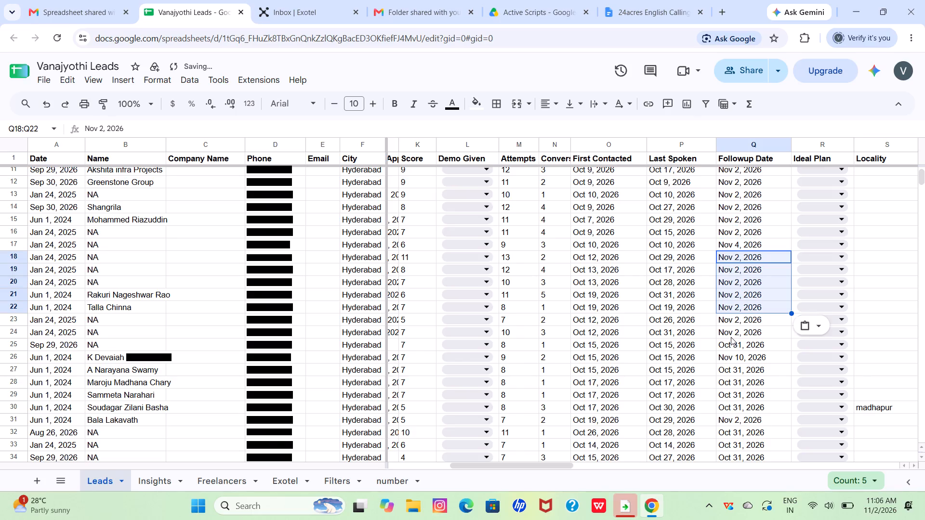
# Set the Followup Date in row 25 to Nov 2, 2026.
pyautogui.scroll(-1, 734, 339)
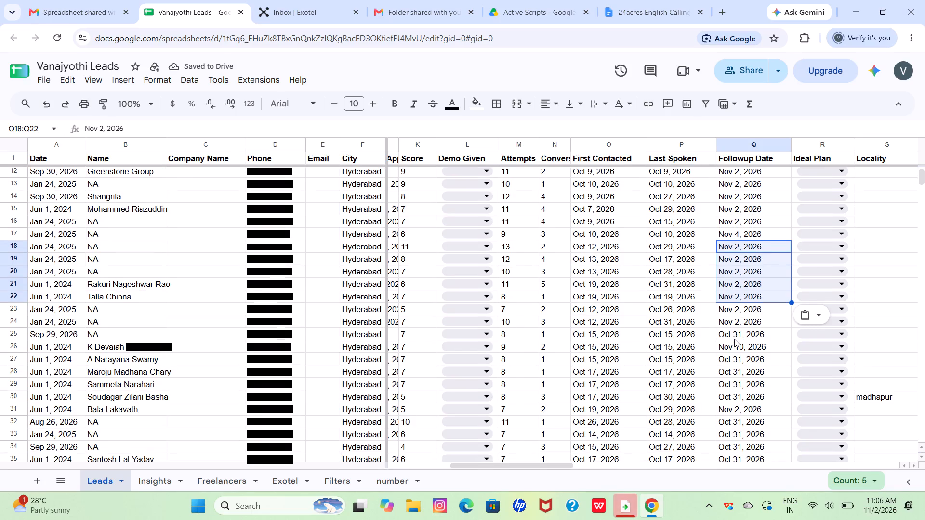
pyautogui.scroll(-1, 734, 339)
pyautogui.click(766, 336)
pyautogui.scroll(-2, 766, 336)
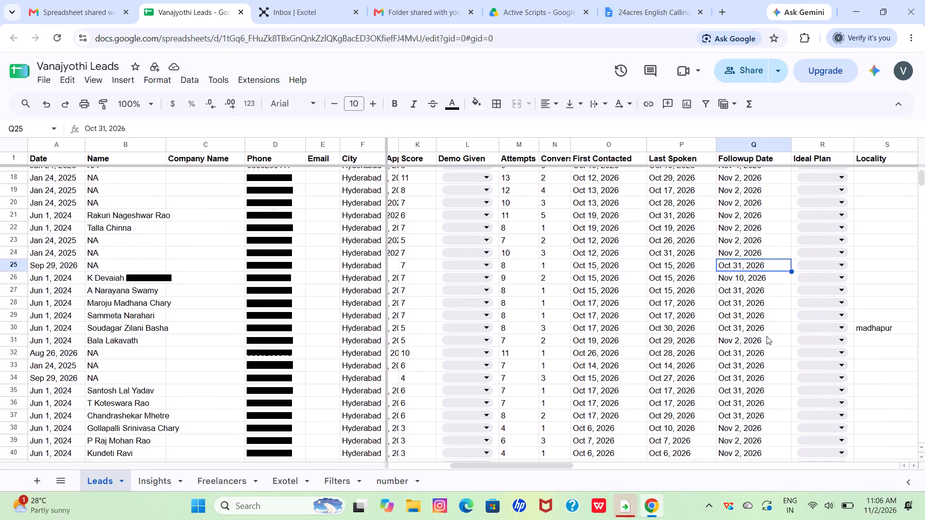
pyautogui.doubleClick(742, 266)
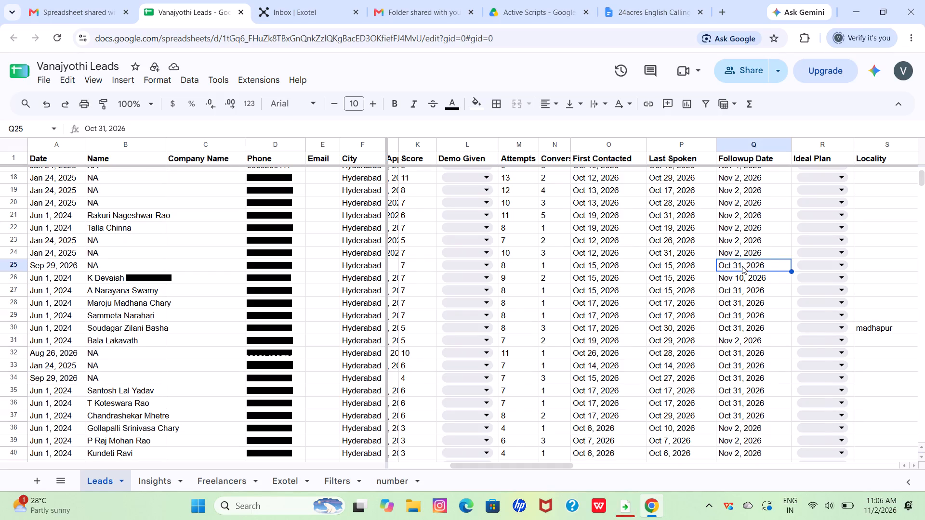
pyautogui.click(717, 403)
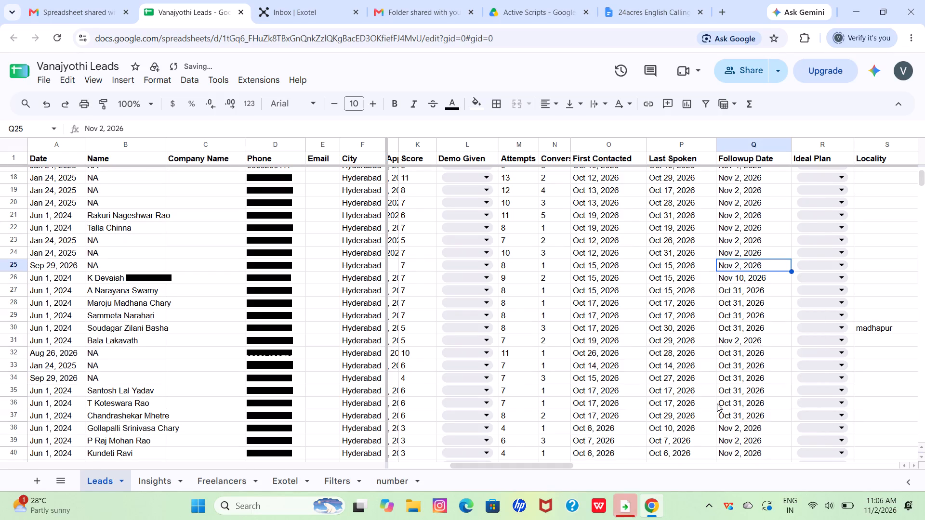
# Copy the Nov 2, 2026 follow-up date from row 25 into Followup Date rows 27 to 30.
pyautogui.scroll(-1, 717, 403)
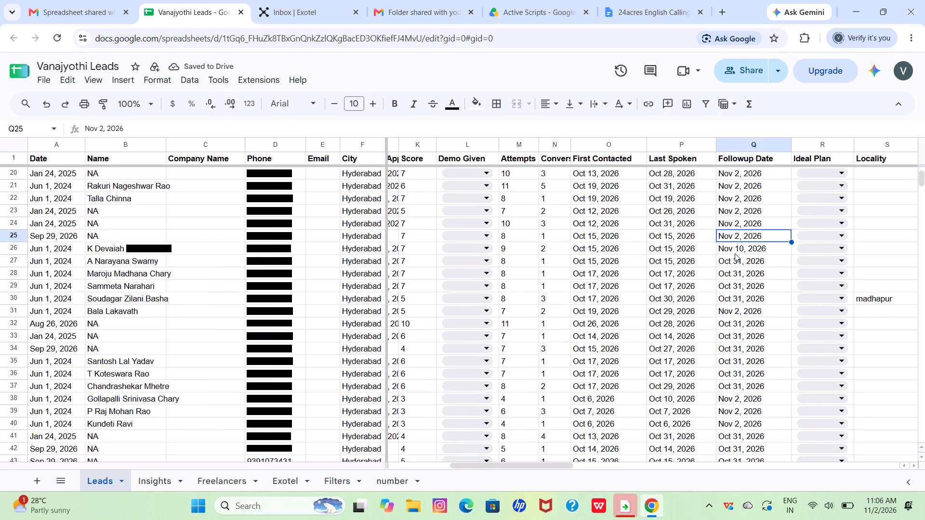
pyautogui.hotkey('ctrl', 'c')
pyautogui.click(724, 260)
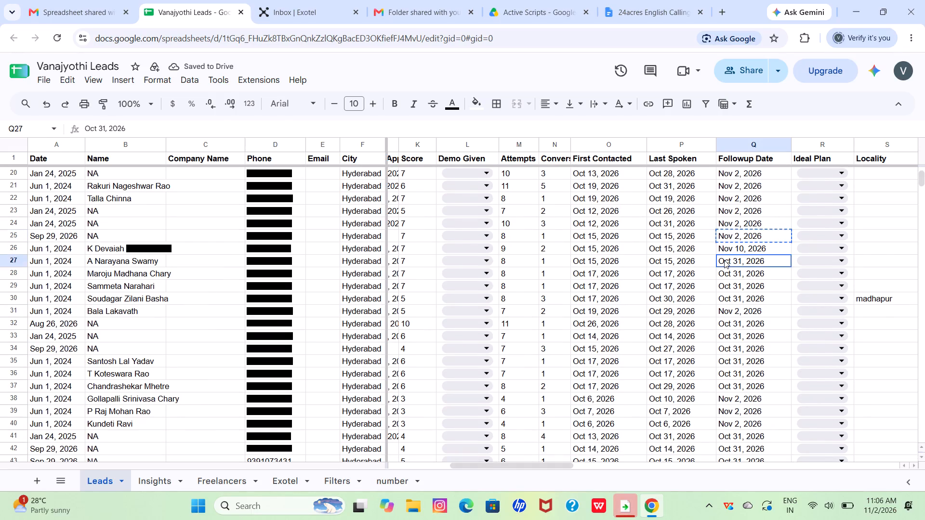
pyautogui.moveTo(724, 260); pyautogui.dragTo(753, 301)
pyautogui.hotkey('ctrl', 'v')
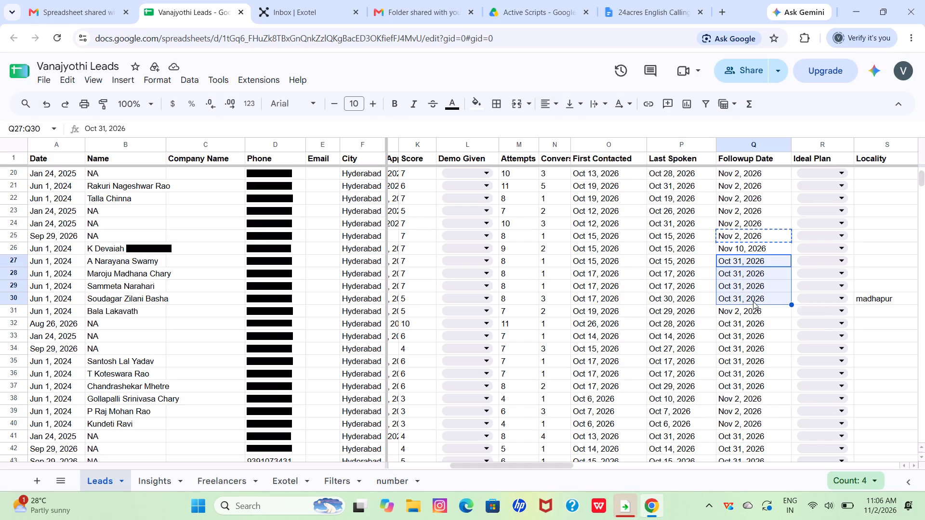
# Copy the Nov 2, 2026 follow-up date from row 30 into Followup Date rows 32 to 36.
pyautogui.doubleClick(719, 324)
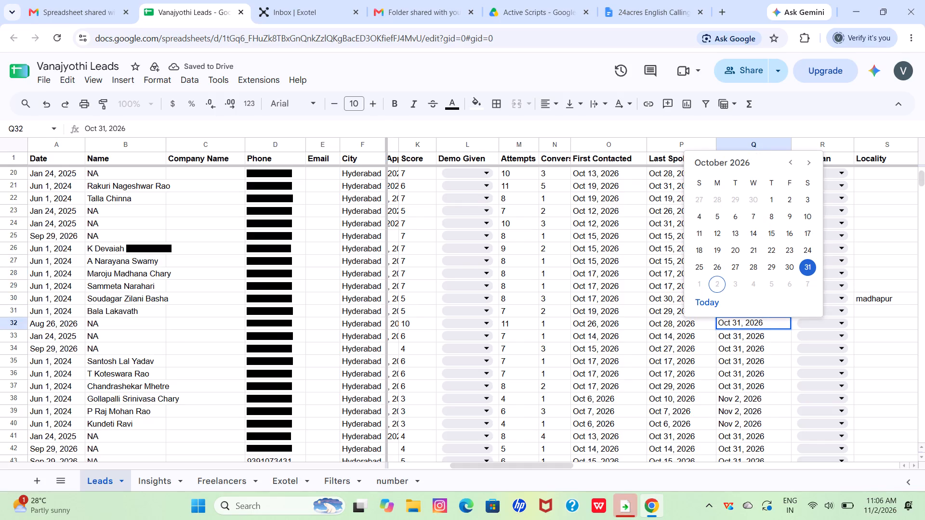
pyautogui.click(768, 347)
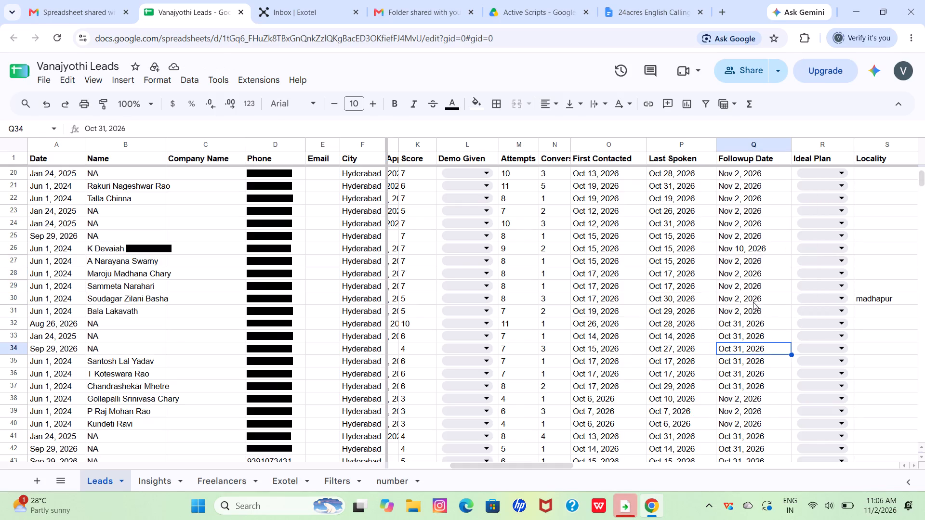
pyautogui.click(753, 301)
pyautogui.hotkey('ctrl', 'c')
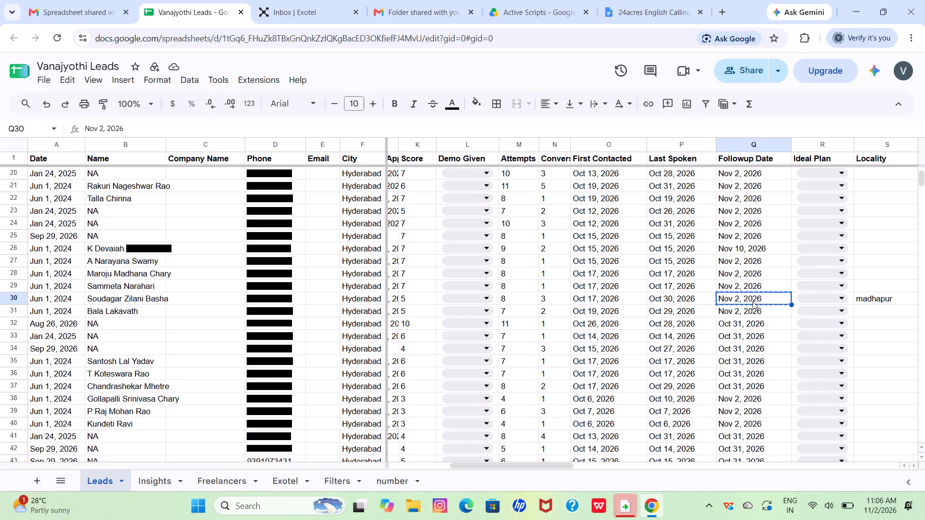
pyautogui.click(725, 326)
pyautogui.moveTo(725, 326); pyautogui.dragTo(759, 377)
pyautogui.hotkey('ctrl', 'v')
# Set the Followup Date in row 37 to Nov 2, 2026.
pyautogui.scroll(-2, 759, 377)
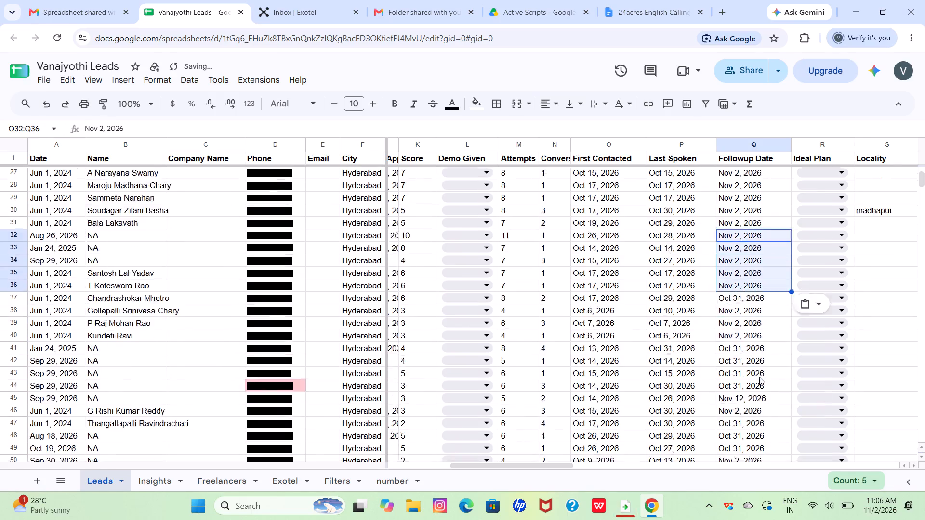
pyautogui.scroll(-2, 759, 377)
pyautogui.doubleClick(731, 219)
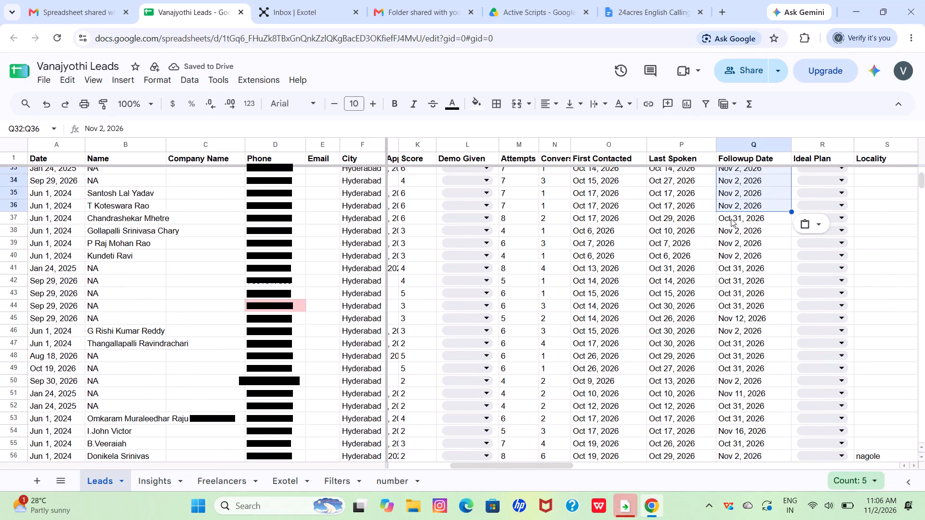
pyautogui.click(715, 353)
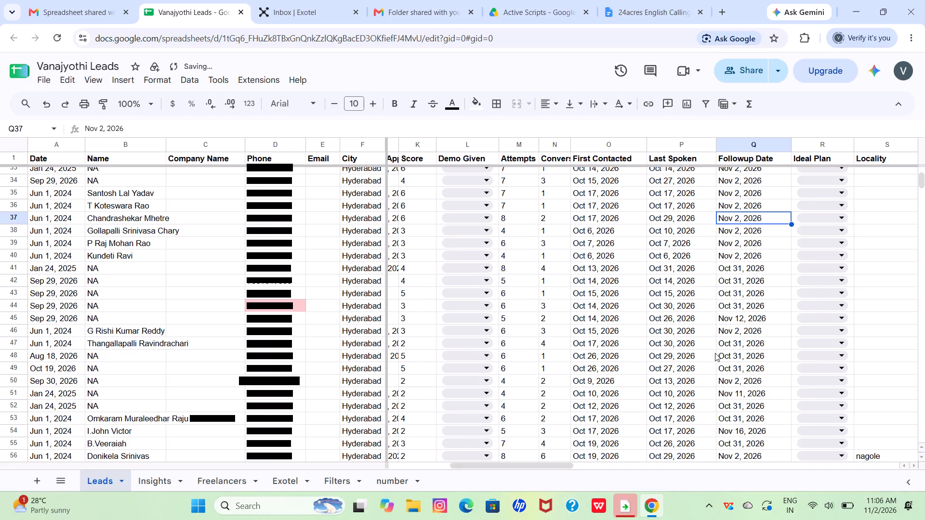
# Copy the Nov 2, 2026 follow-up date from row 40 into Followup Date rows 41 to 44.
pyautogui.click(730, 255)
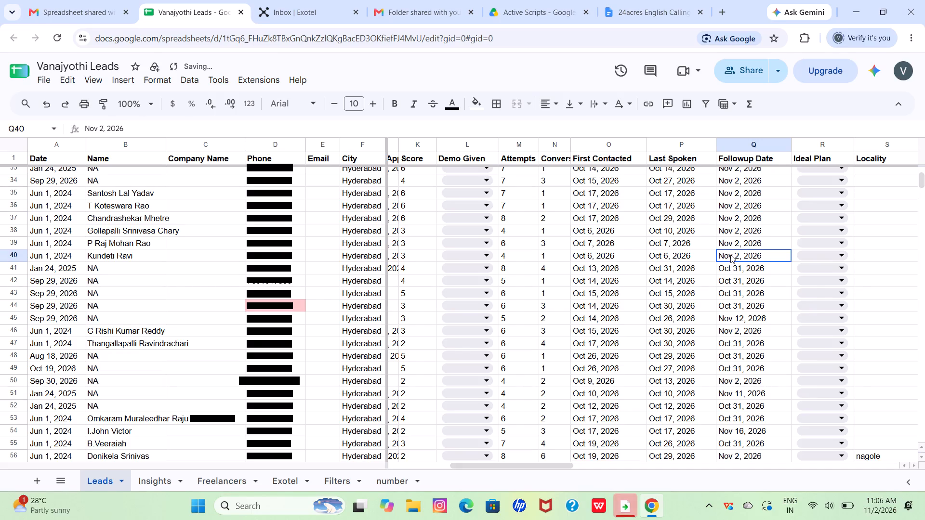
pyautogui.hotkey('ctrl', 'c')
pyautogui.click(726, 269)
pyautogui.moveTo(726, 269); pyautogui.dragTo(751, 307)
pyautogui.hotkey('ctrl', 'v')
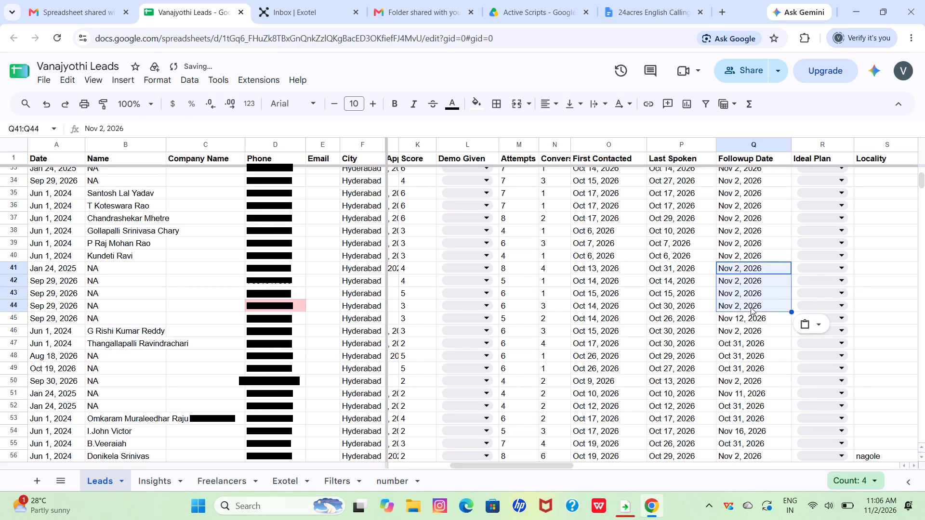
pyautogui.scroll(-1, 751, 307)
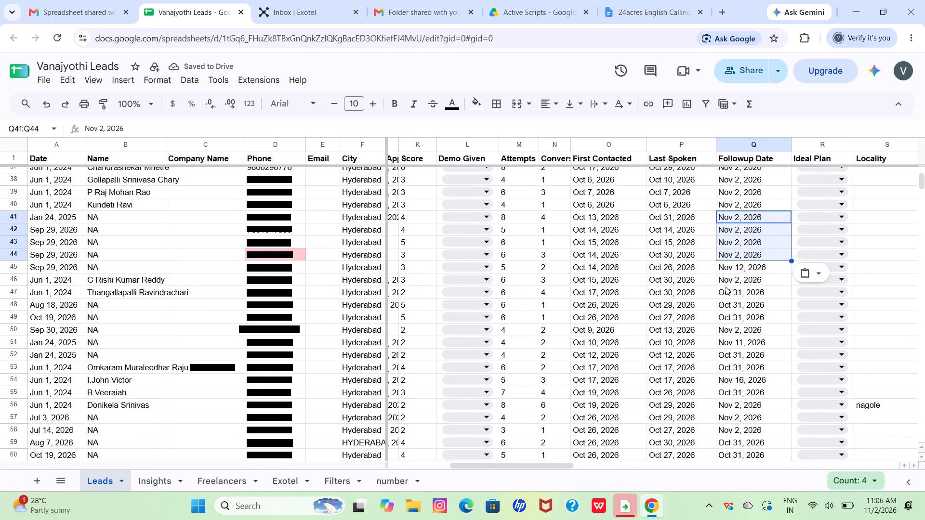
# Paste the copied Nov 2, 2026 follow-up date into Followup Date rows 47 to 49.
pyautogui.click(723, 291)
pyautogui.moveTo(723, 291); pyautogui.dragTo(749, 320)
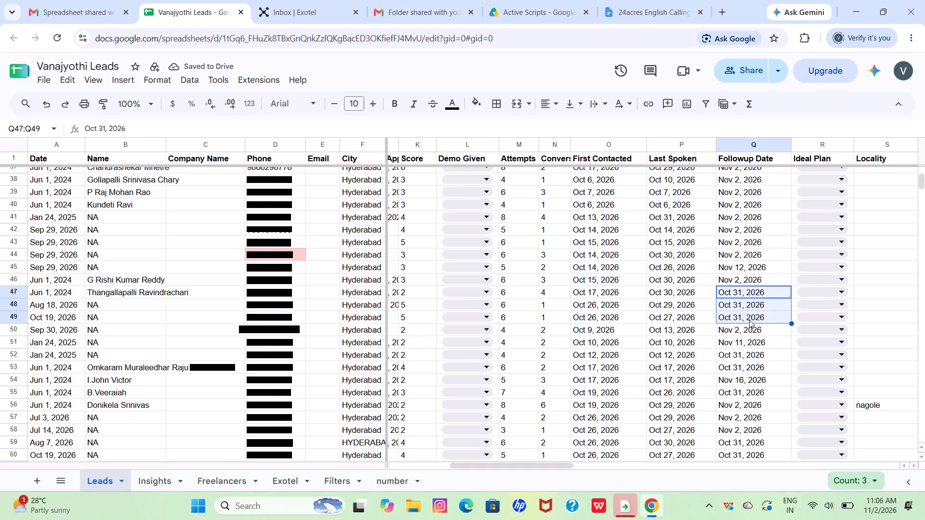
pyautogui.hotkey('ctrl', 'v')
# Set the Followup Date in rows 52, 53 and 55 to Nov 2, 2026.
pyautogui.scroll(-1, 749, 320)
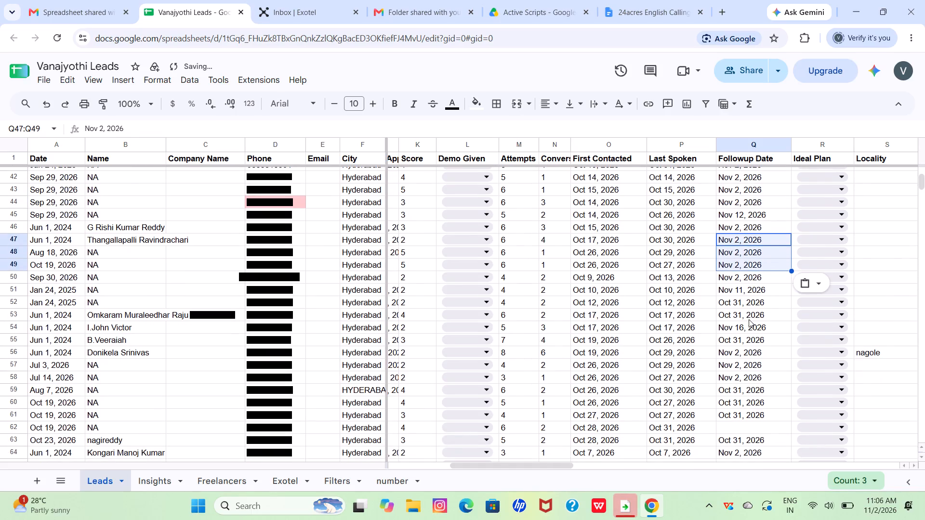
pyautogui.doubleClick(731, 303)
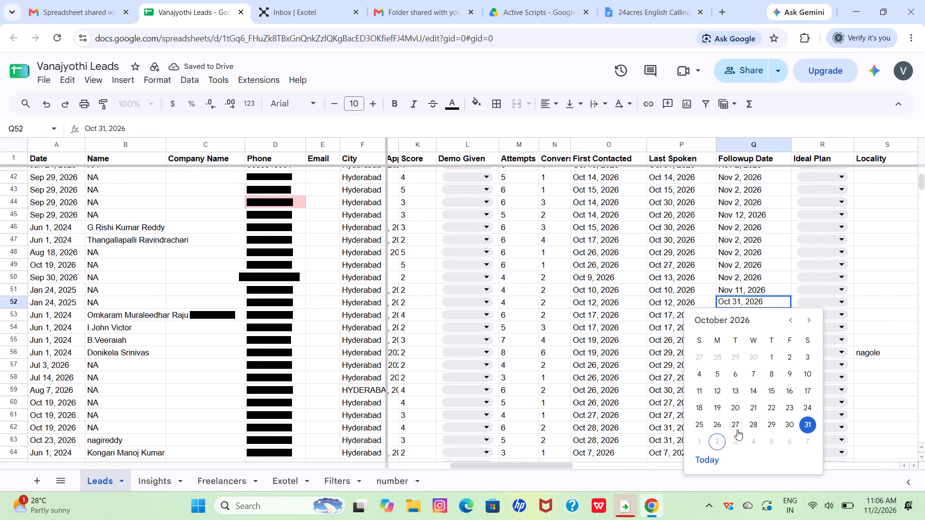
pyautogui.click(718, 437)
pyautogui.click(740, 313)
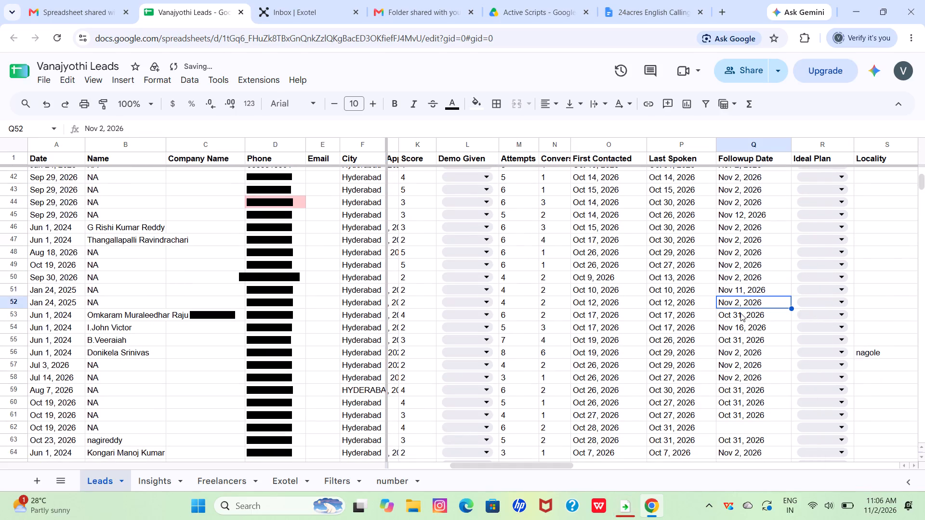
pyautogui.doubleClick(740, 313)
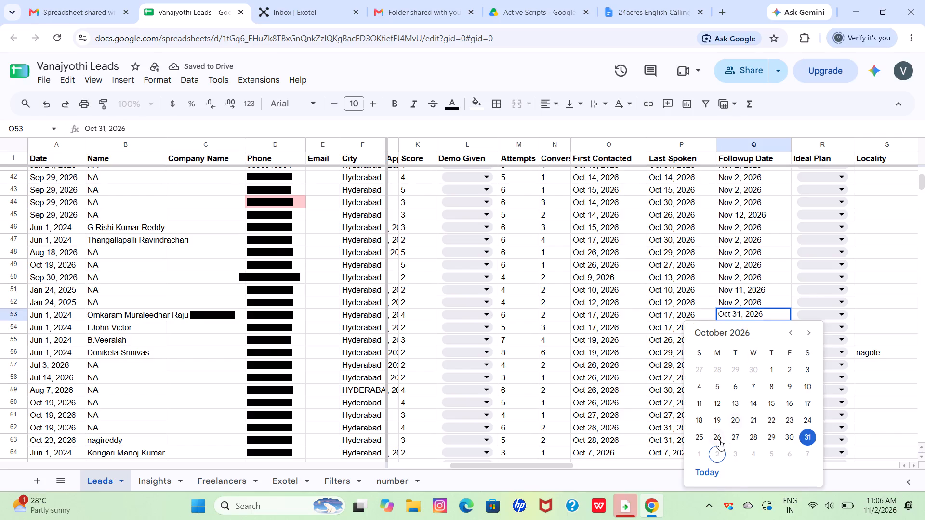
pyautogui.click(715, 453)
pyautogui.scroll(-3, 715, 453)
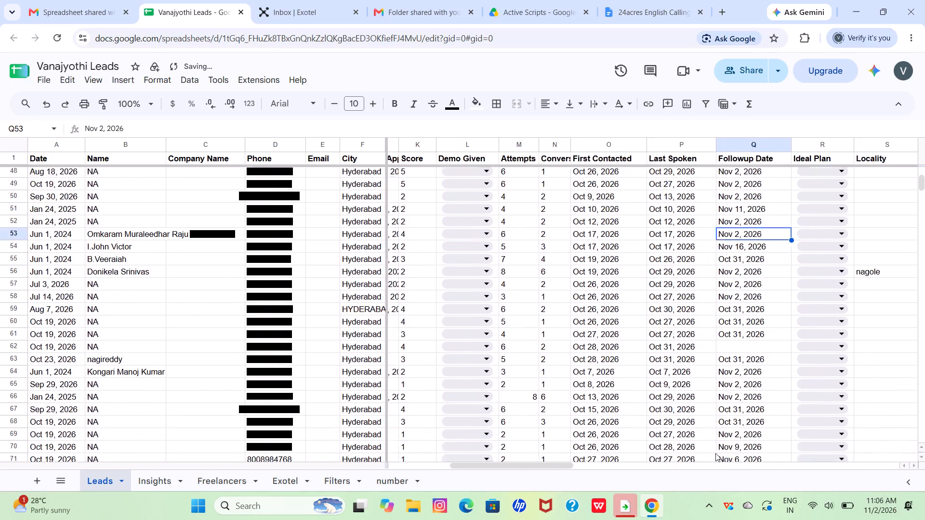
pyautogui.scroll(-2, 715, 453)
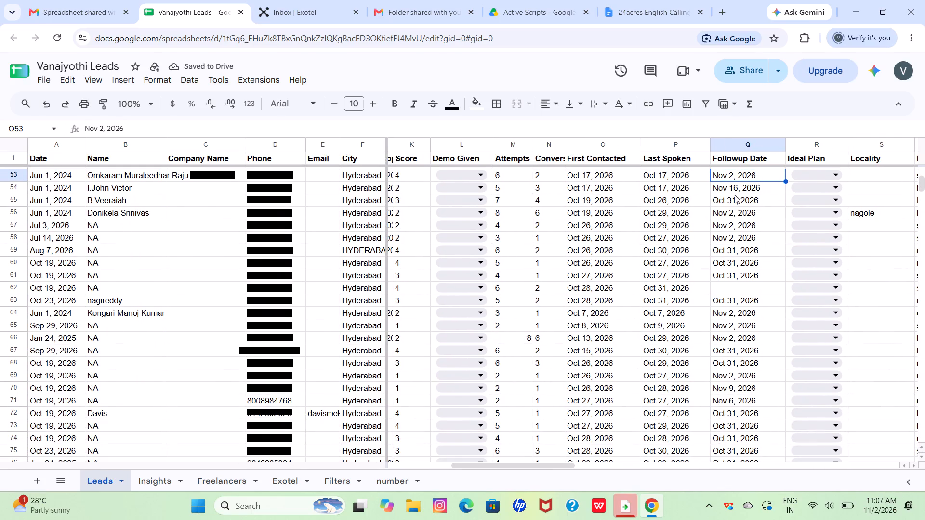
pyautogui.doubleClick(733, 202)
pyautogui.click(716, 335)
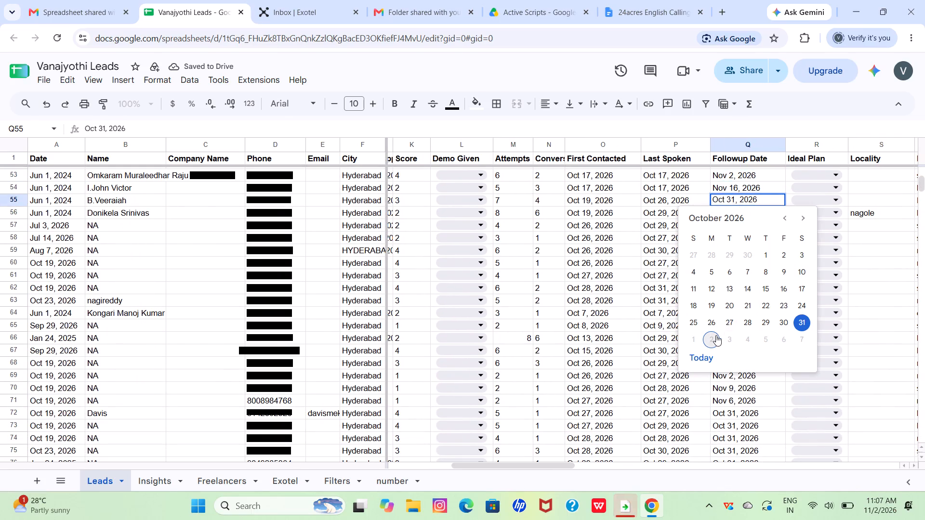
# Paste the copied Nov 2, 2026 date into Followup Date rows 59 to 63, clearing row 62 so it stays blank.
pyautogui.moveTo(724, 252); pyautogui.dragTo(725, 252)
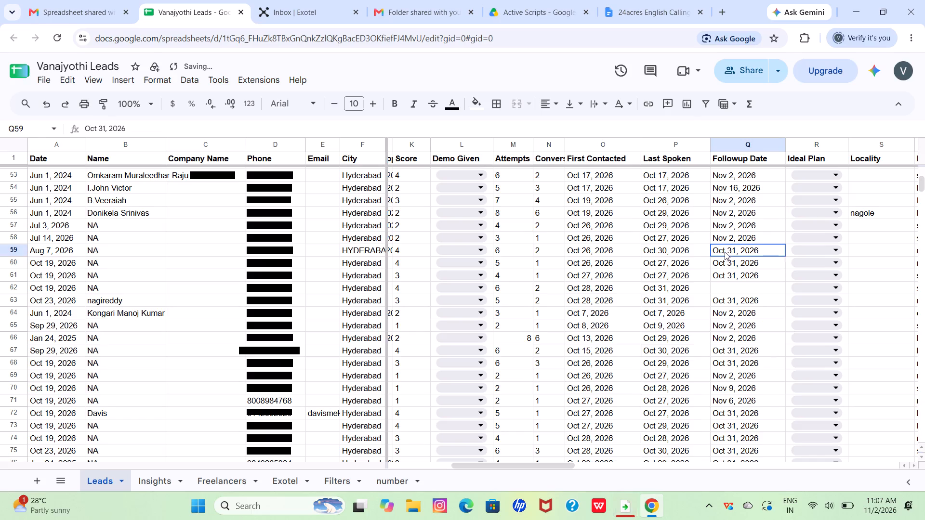
pyautogui.moveTo(725, 252); pyautogui.dragTo(740, 302)
pyautogui.hotkey('ctrl', 'v')
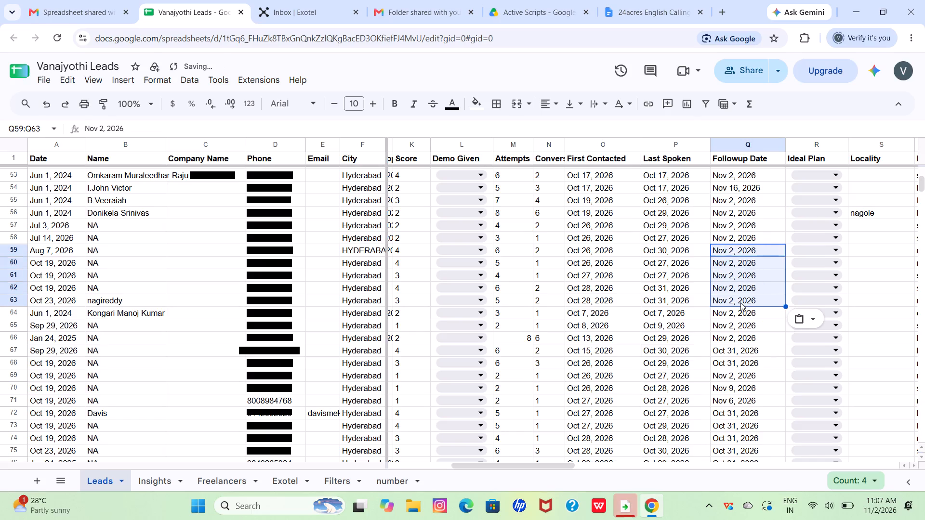
pyautogui.click(729, 290)
pyautogui.press('BackSpace')
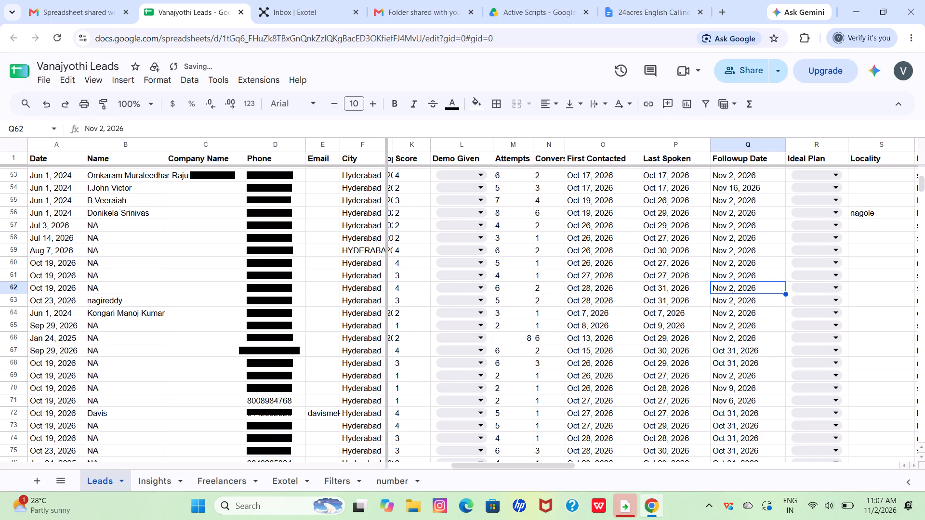
# Paste the copied Nov 2, 2026 date into Followup Date rows 67 and 68.
pyautogui.hscroll(4, 729, 290)
pyautogui.hscroll(-4, 729, 290)
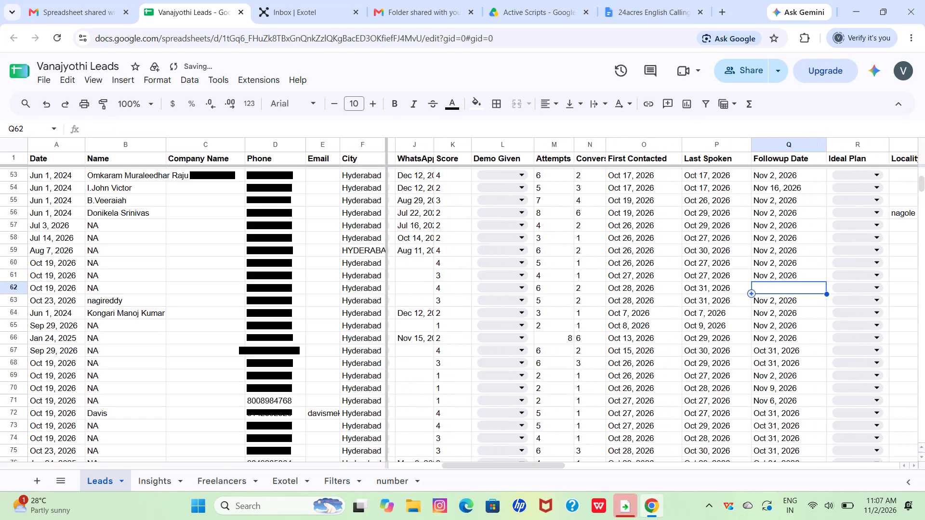
pyautogui.scroll(-3, 729, 290)
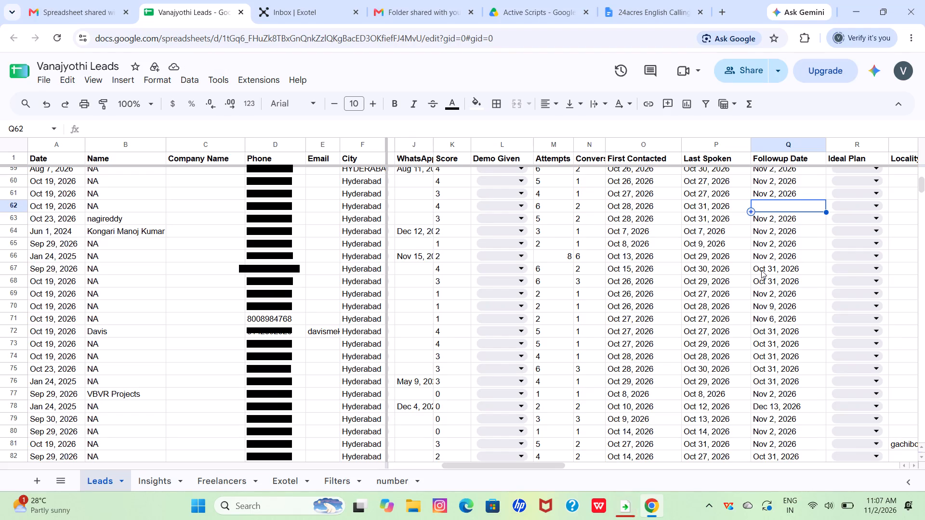
pyautogui.moveTo(759, 268); pyautogui.dragTo(774, 282)
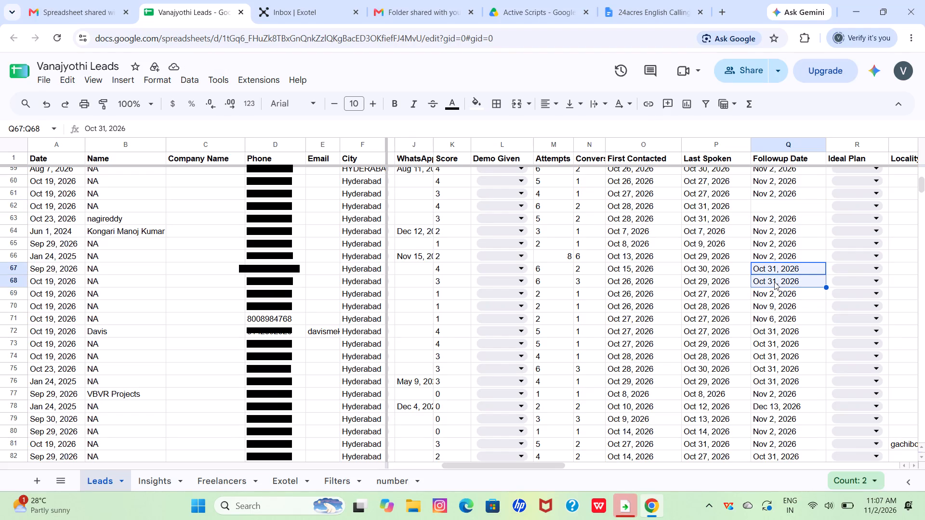
pyautogui.hotkey('ctrl', 'v')
# Paste the copied Nov 2, 2026 date into Followup Date rows 72 to 76.
pyautogui.scroll(-1, 774, 282)
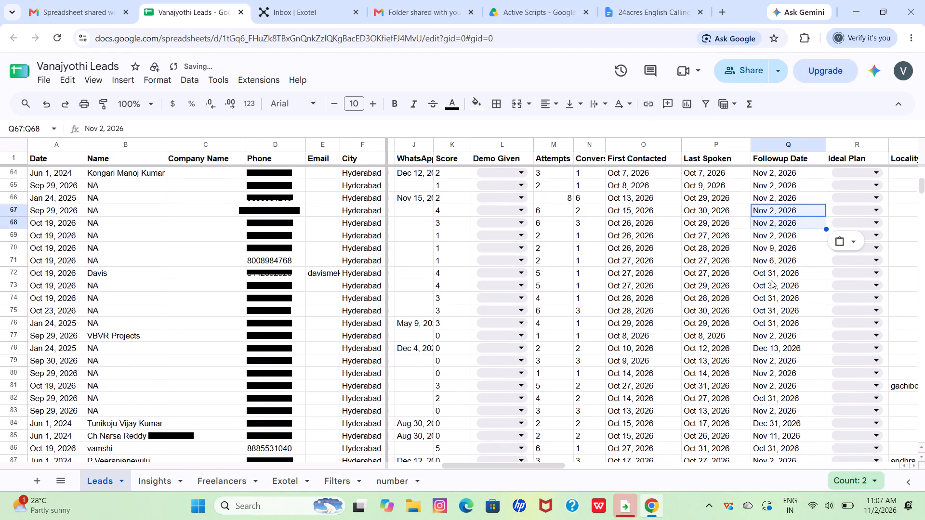
pyautogui.moveTo(759, 276); pyautogui.dragTo(790, 318)
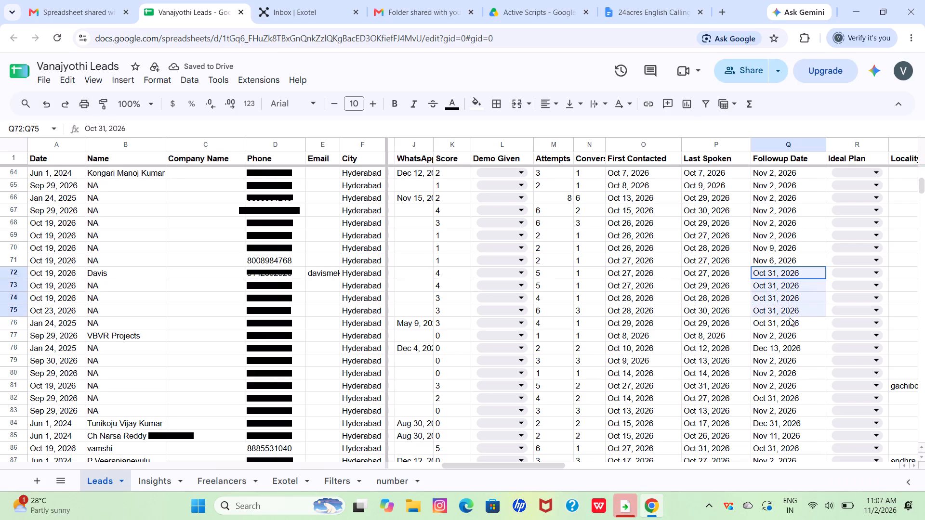
pyautogui.moveTo(790, 318); pyautogui.dragTo(790, 325)
pyautogui.hotkey('ctrl', 'v')
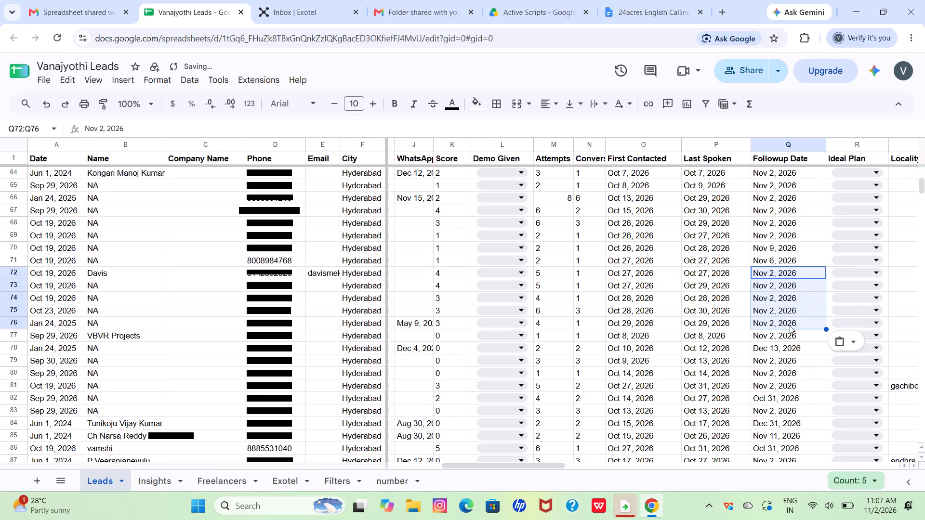
# Set the Followup Date in rows 82, 86 and 89 to Nov 2, 2026.
pyautogui.scroll(-1, 790, 325)
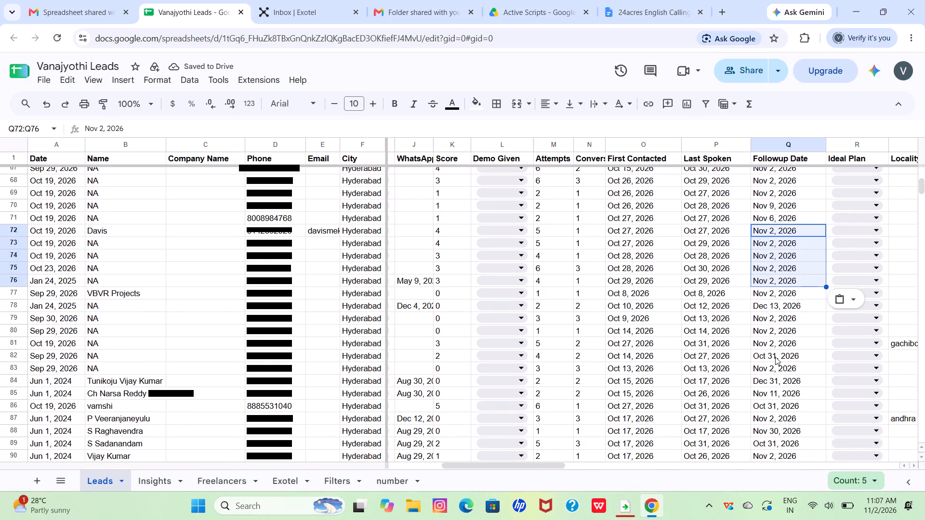
pyautogui.doubleClick(775, 358)
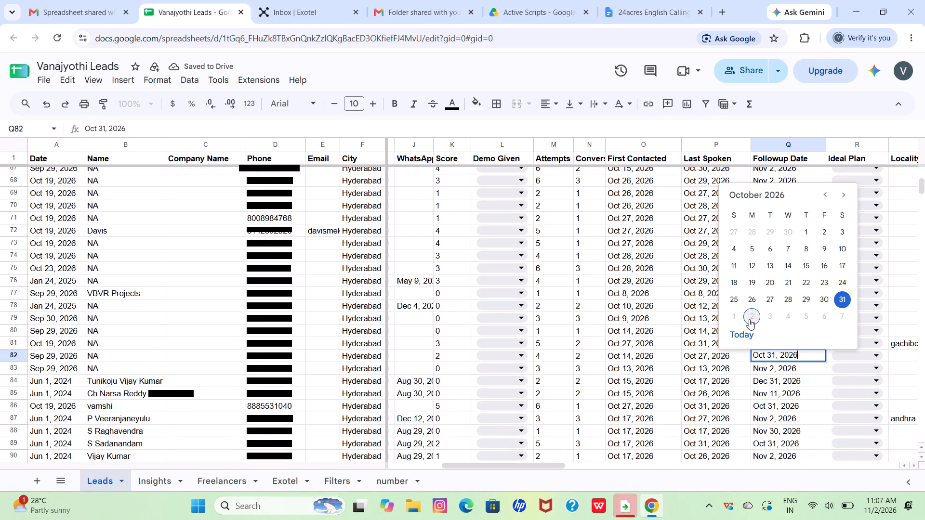
pyautogui.click(749, 319)
pyautogui.scroll(-3, 769, 388)
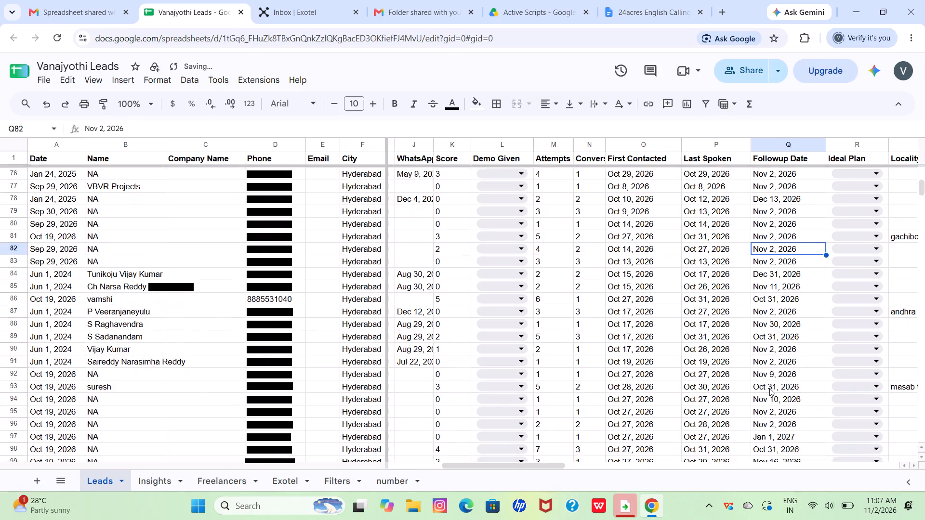
pyautogui.scroll(-1, 769, 388)
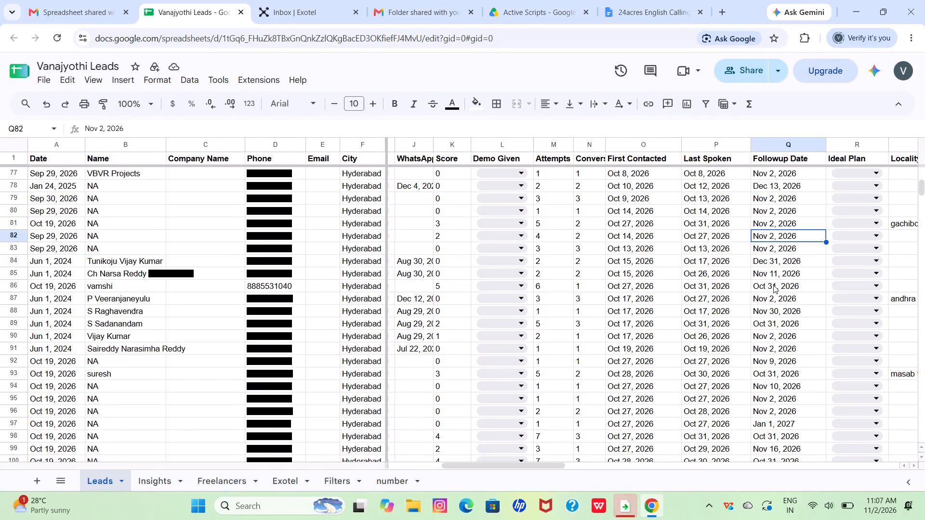
pyautogui.doubleClick(773, 286)
pyautogui.click(753, 420)
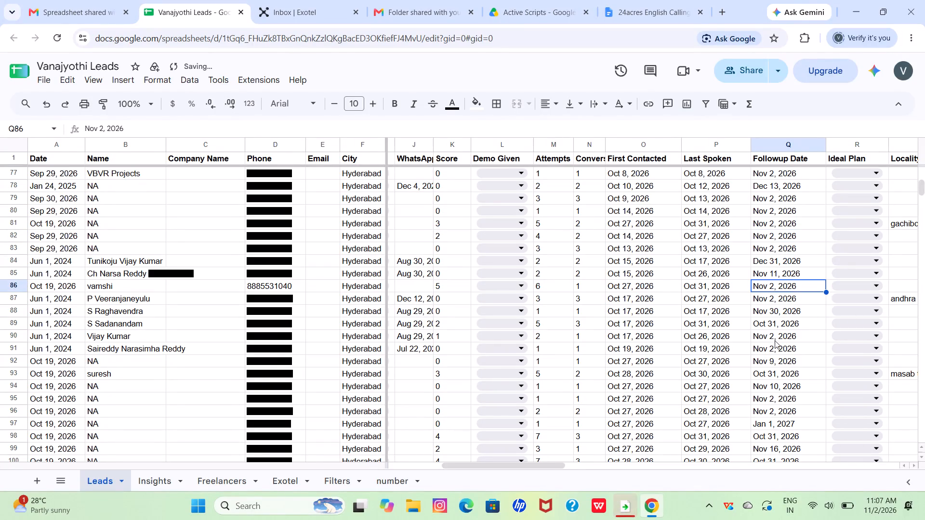
pyautogui.doubleClick(772, 327)
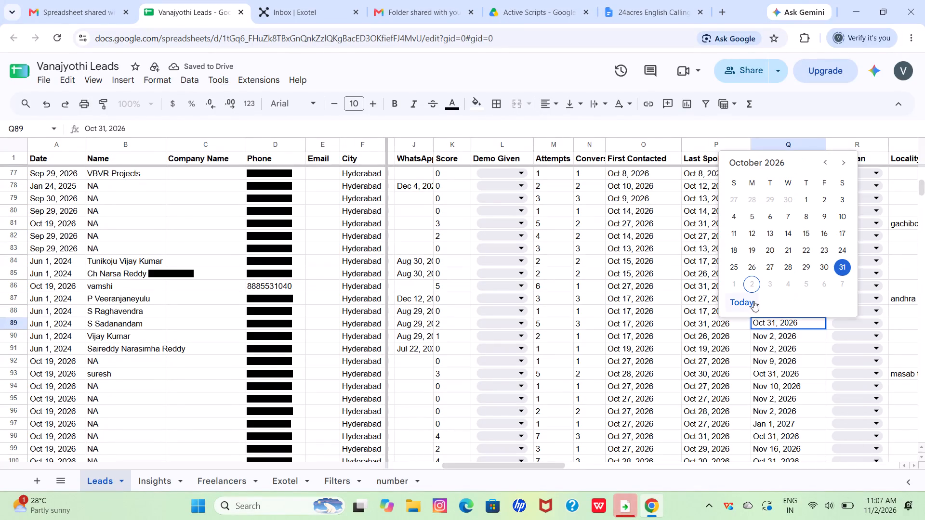
pyautogui.click(751, 293)
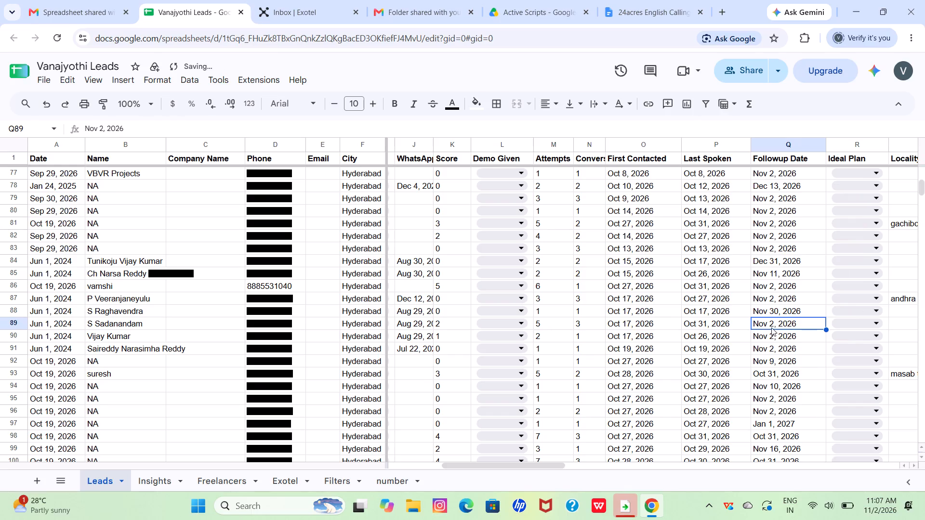
# Set the Followup Date in rows 93 and 98 to Nov 2, 2026.
pyautogui.scroll(-3, 773, 333)
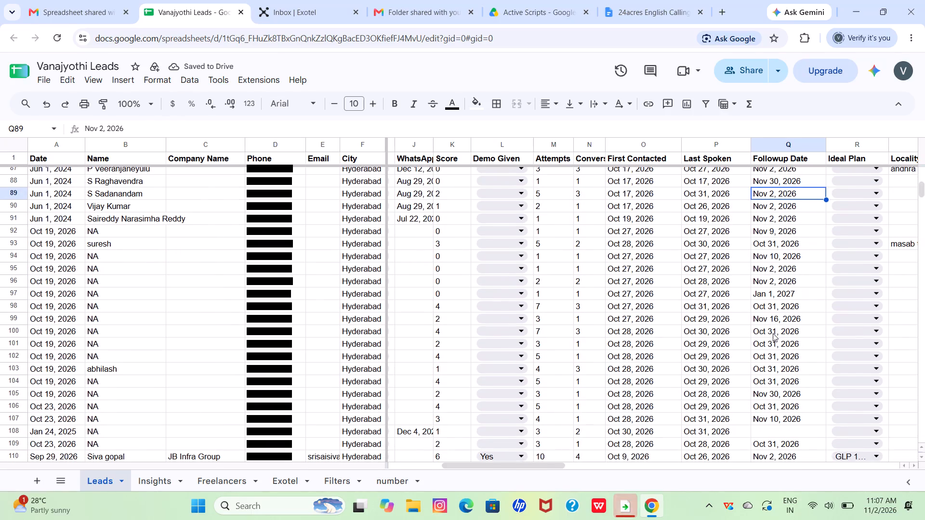
pyautogui.doubleClick(773, 245)
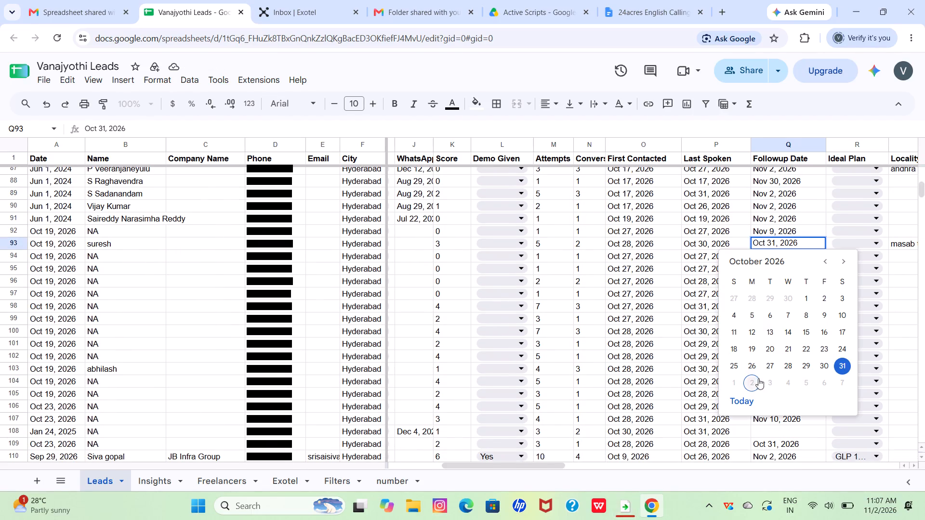
pyautogui.click(751, 378)
pyautogui.scroll(-1, 751, 378)
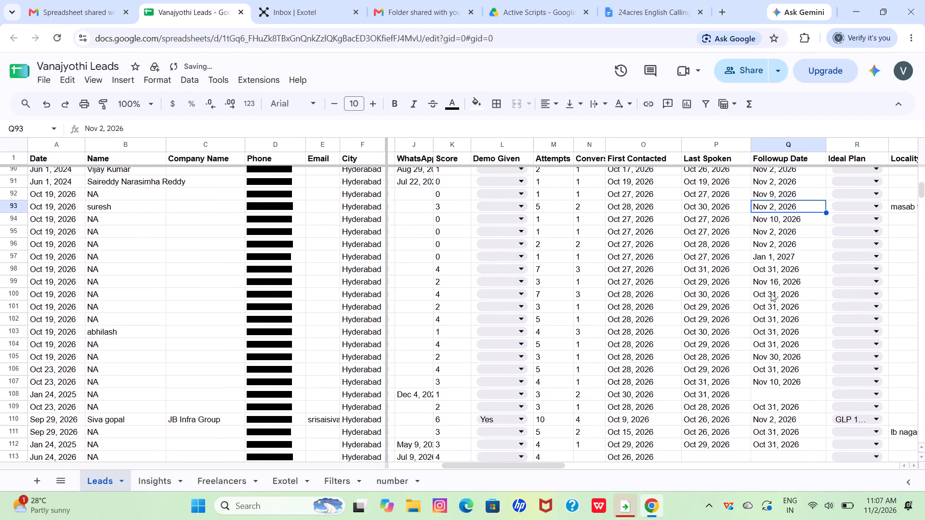
pyautogui.doubleClick(772, 267)
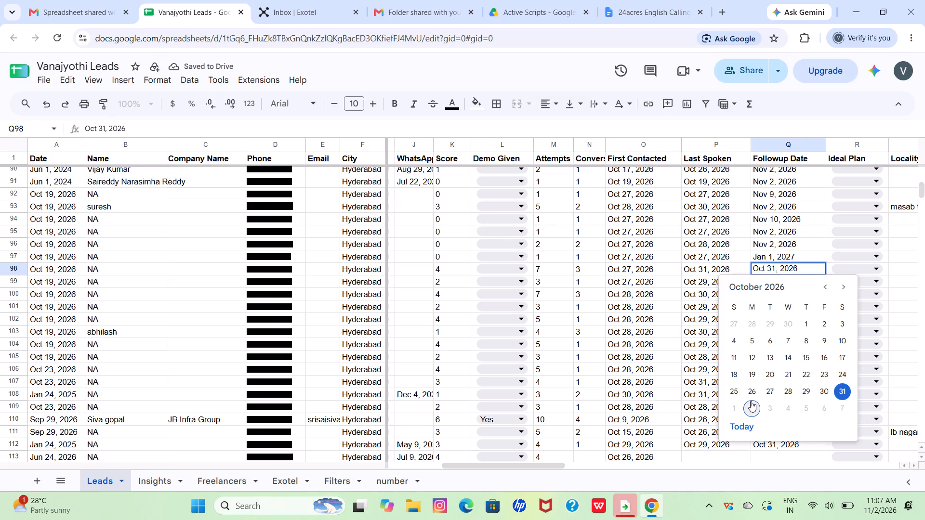
pyautogui.click(751, 401)
# Paste the copied Nov 2, 2026 date into Followup Date rows 100 to 104.
pyautogui.moveTo(772, 291); pyautogui.dragTo(784, 343)
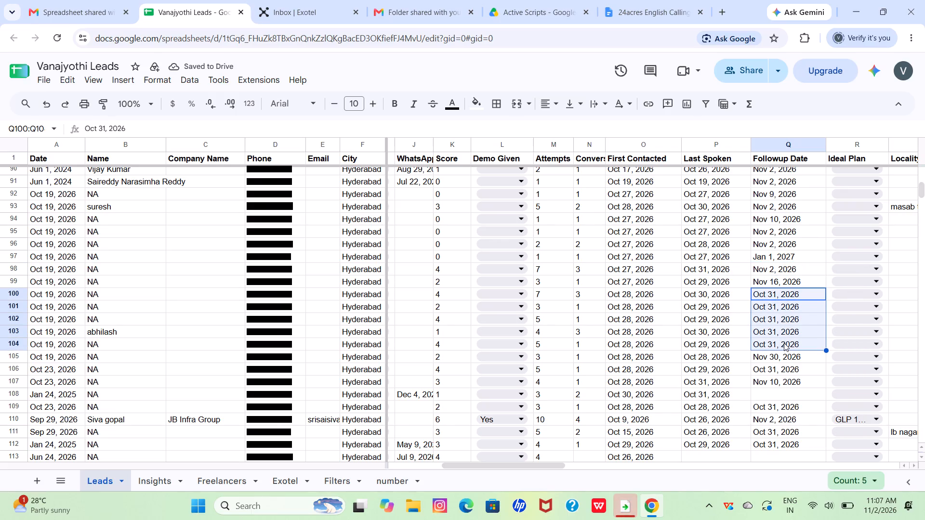
pyautogui.hotkey('ctrl', 'v')
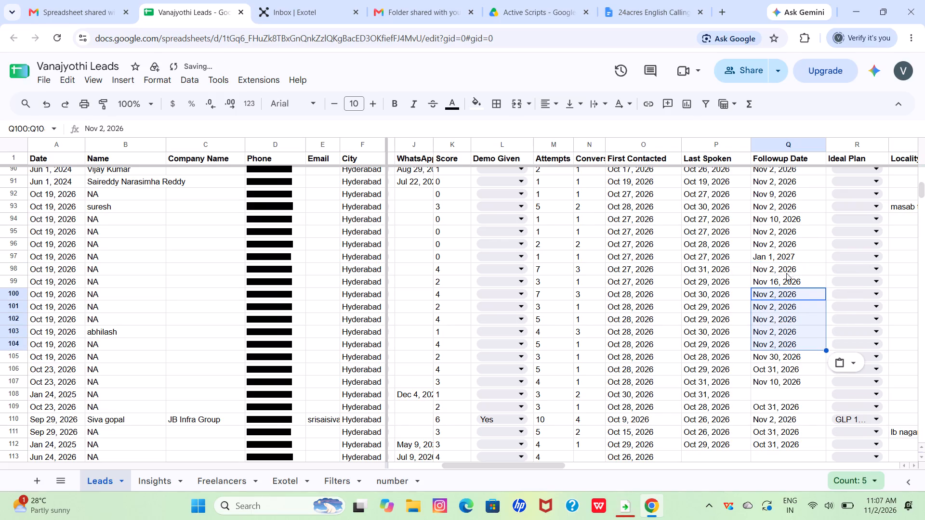
pyautogui.click(787, 268)
# Set the Followup Date in rows 109 and 111 to Nov 2, 2026.
pyautogui.scroll(-1, 787, 268)
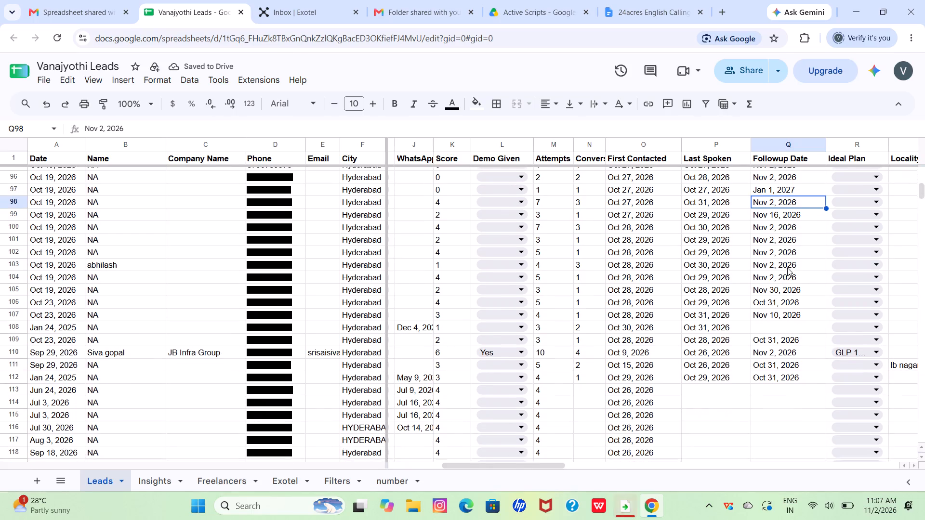
pyautogui.scroll(-1, 787, 268)
pyautogui.doubleClick(775, 336)
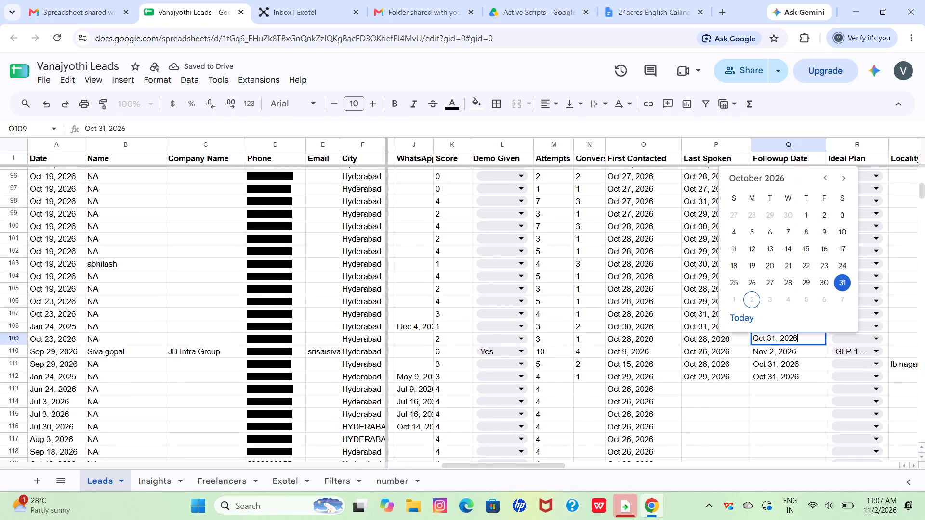
pyautogui.click(752, 300)
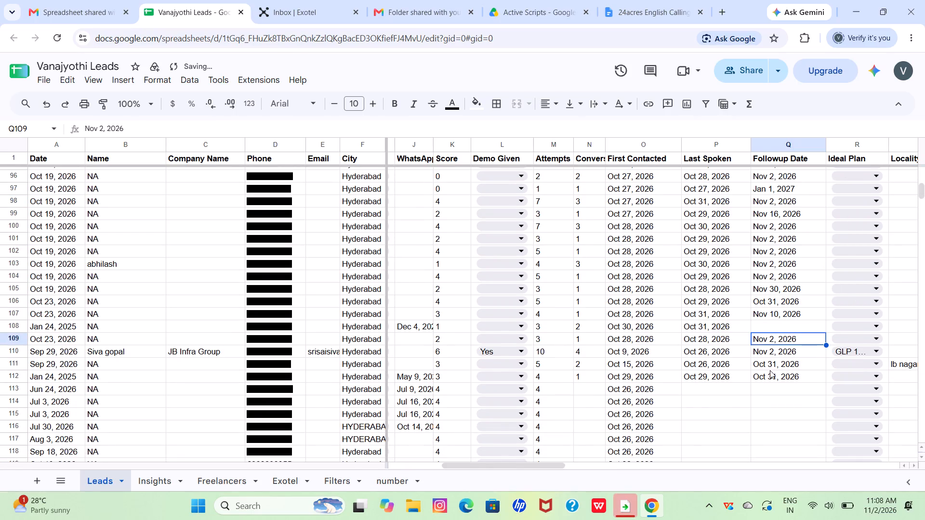
pyautogui.doubleClick(770, 370)
pyautogui.click(751, 325)
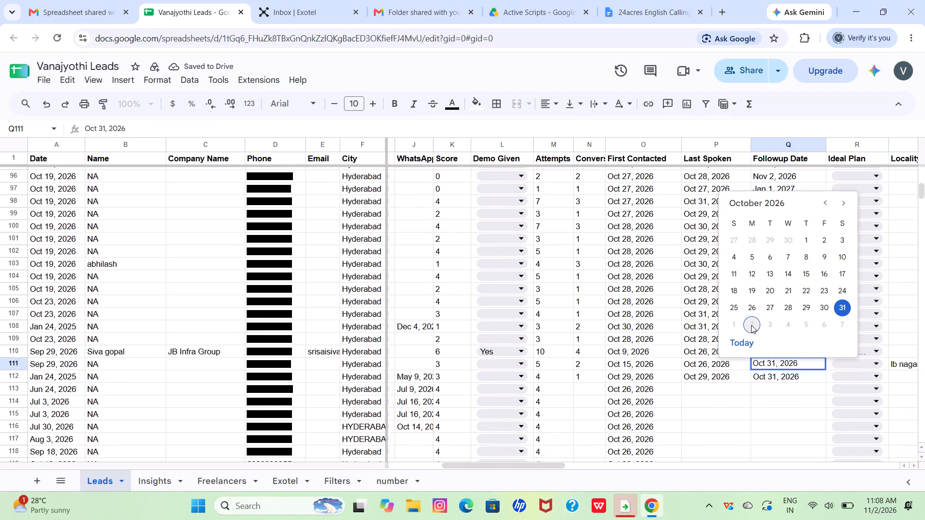
# Set the Followup Date in row 112 to Nov 2, 2026.
pyautogui.doubleClick(766, 374)
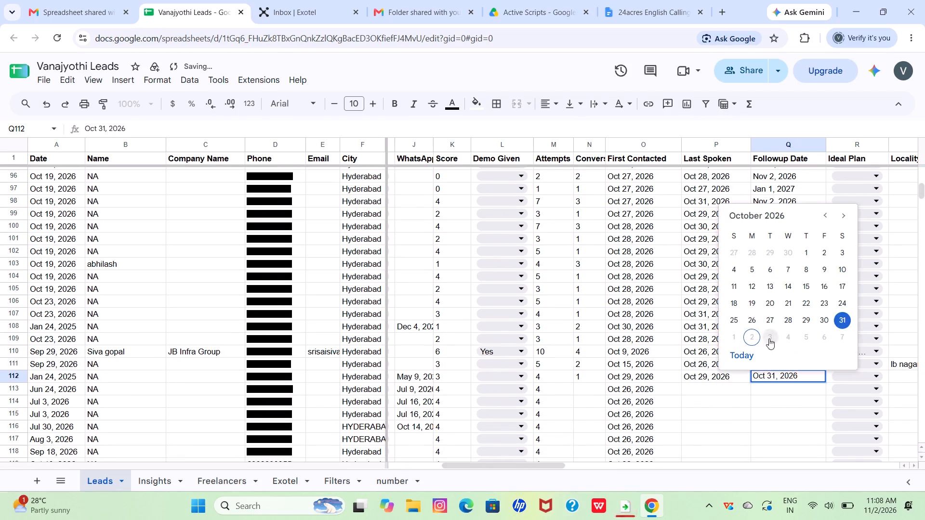
pyautogui.click(753, 339)
# Check the Followup Date column for a remaining Oct 31 date and set row 106 to Nov 2, 2026.
pyautogui.scroll(19, 753, 339)
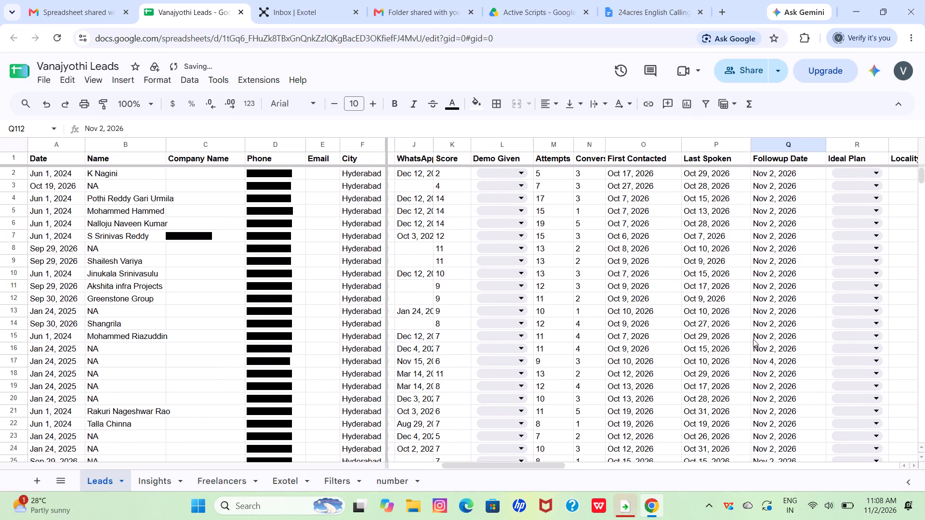
pyautogui.scroll(-2, 753, 339)
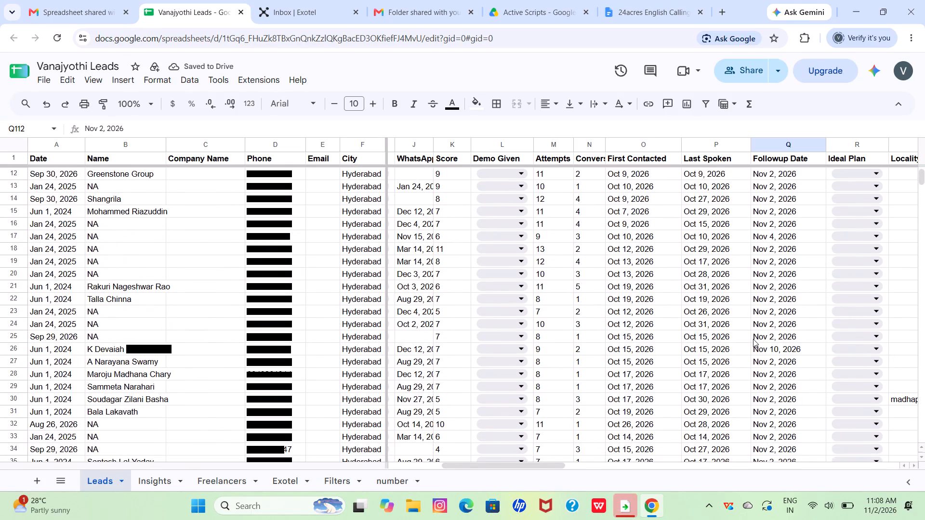
pyautogui.scroll(-10, 753, 339)
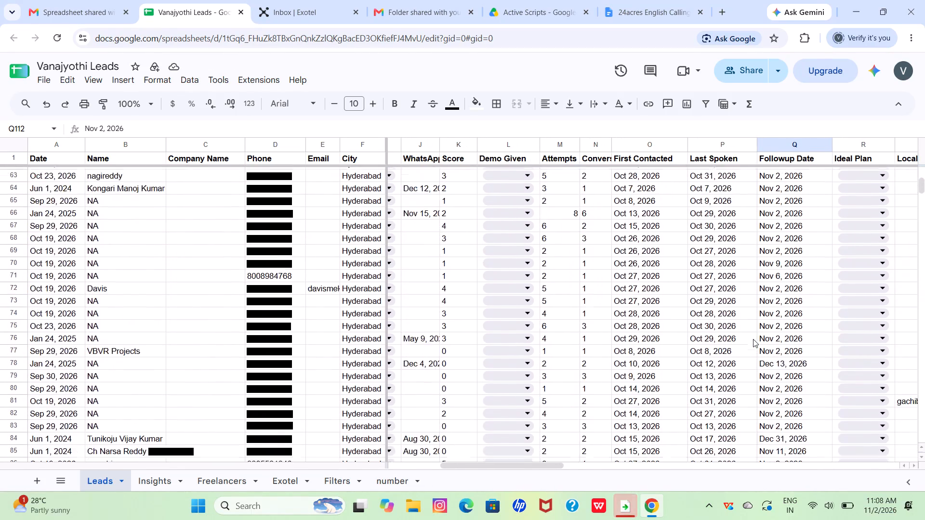
pyautogui.scroll(-5, 753, 339)
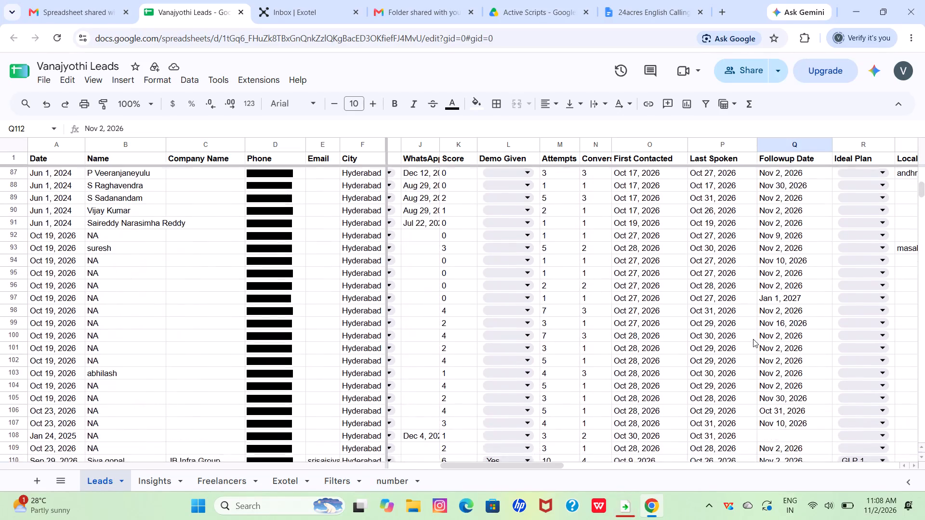
pyautogui.scroll(-1, 753, 339)
pyautogui.scroll(4, 753, 339)
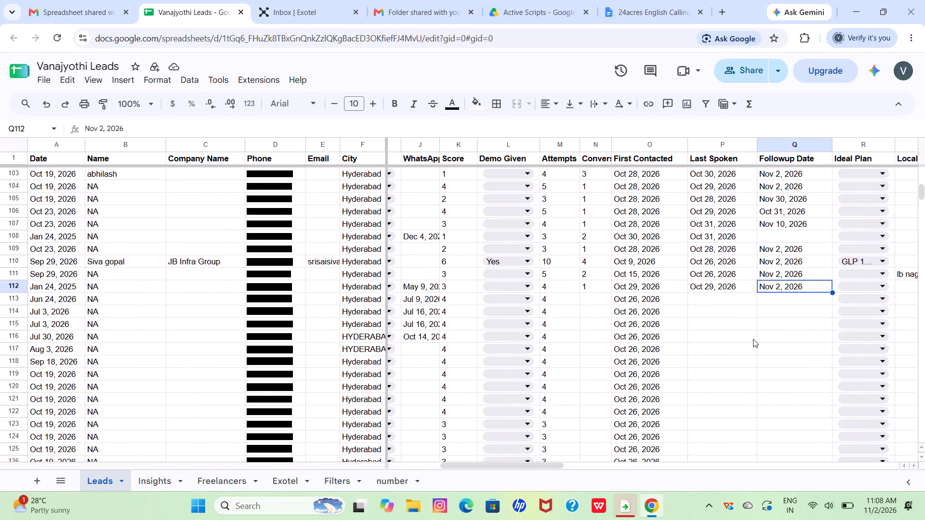
pyautogui.doubleClick(768, 210)
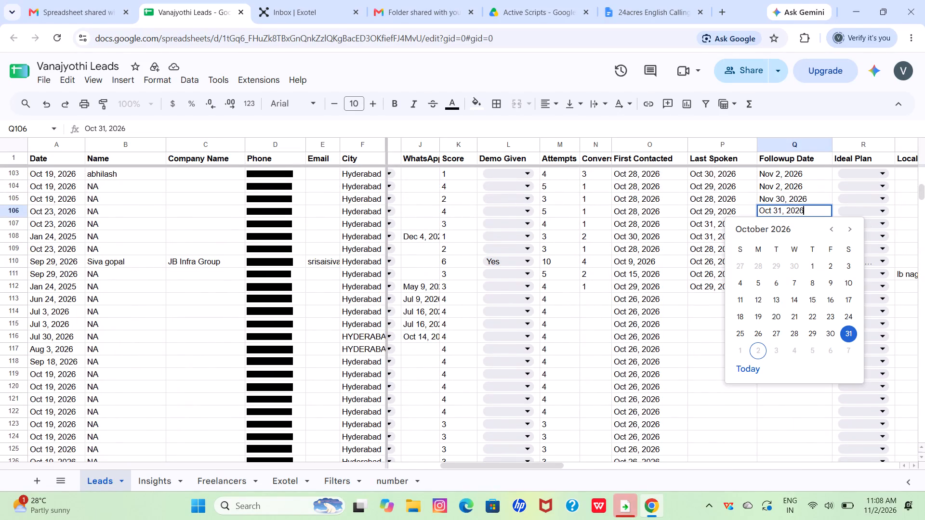
pyautogui.click(752, 348)
# Create a filter on the leads table and limit the Status column to Call Back.
pyautogui.scroll(-1, 752, 348)
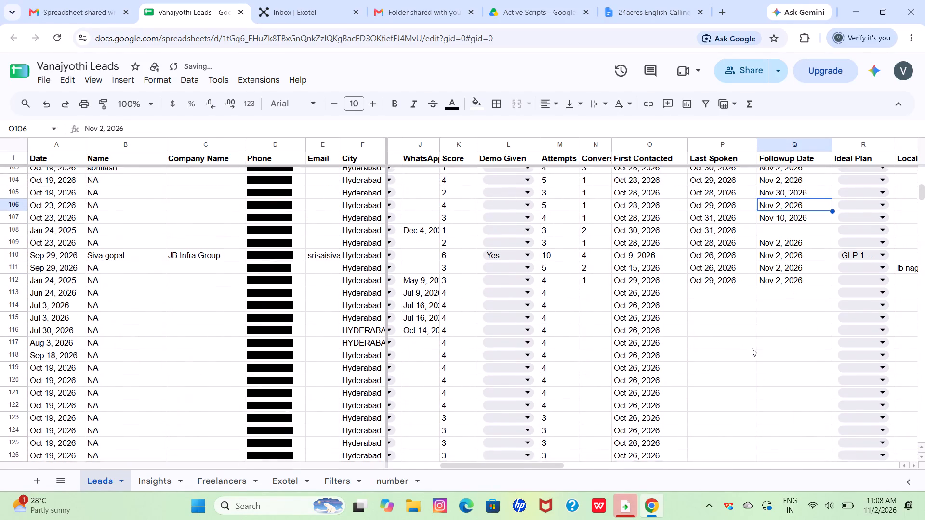
pyautogui.scroll(-5, 752, 348)
pyautogui.scroll(8, 752, 348)
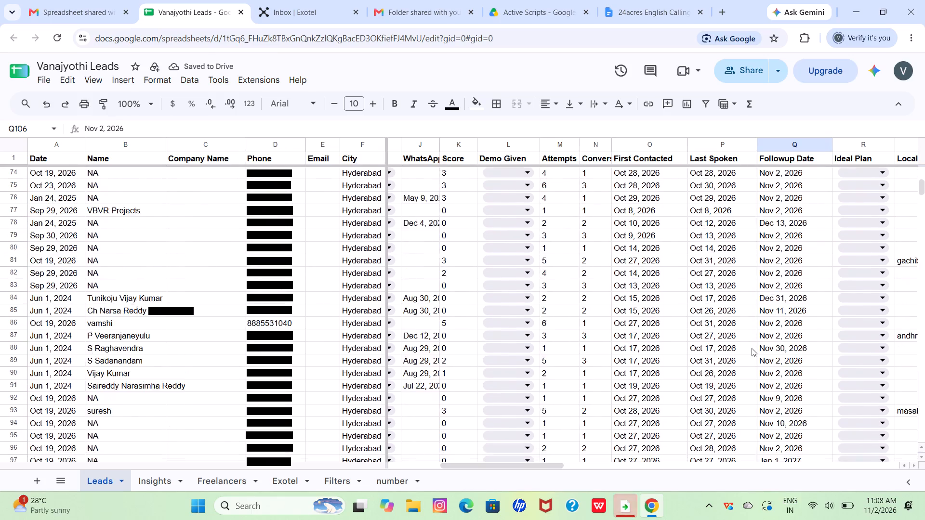
pyautogui.click(709, 105)
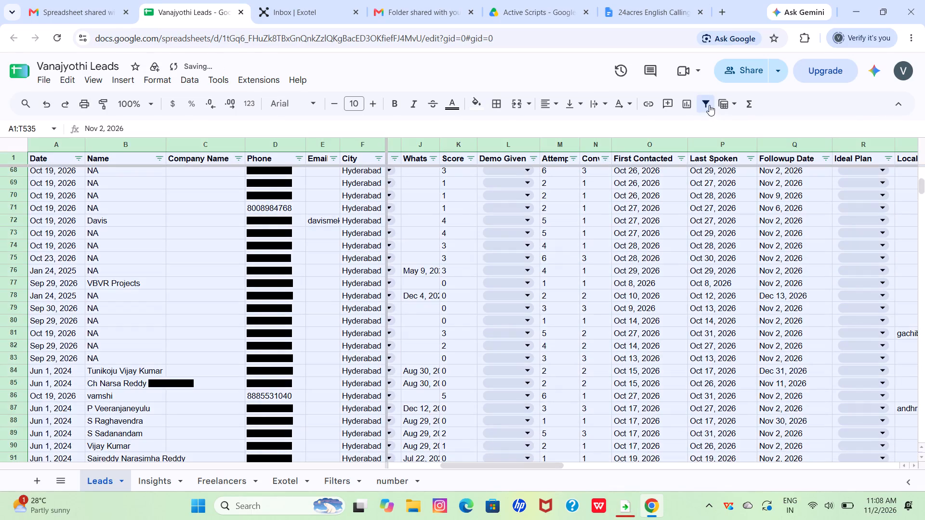
pyautogui.hscroll(4, 514, 159)
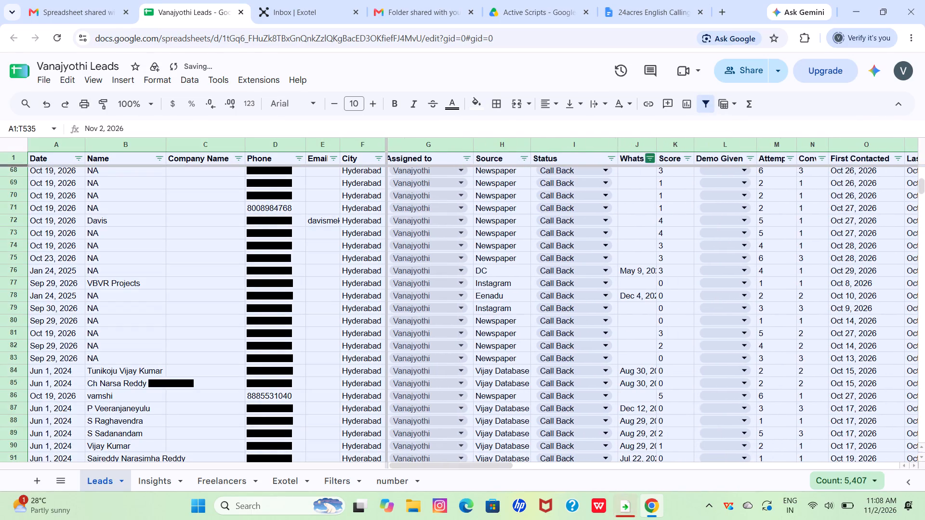
pyautogui.click(606, 154)
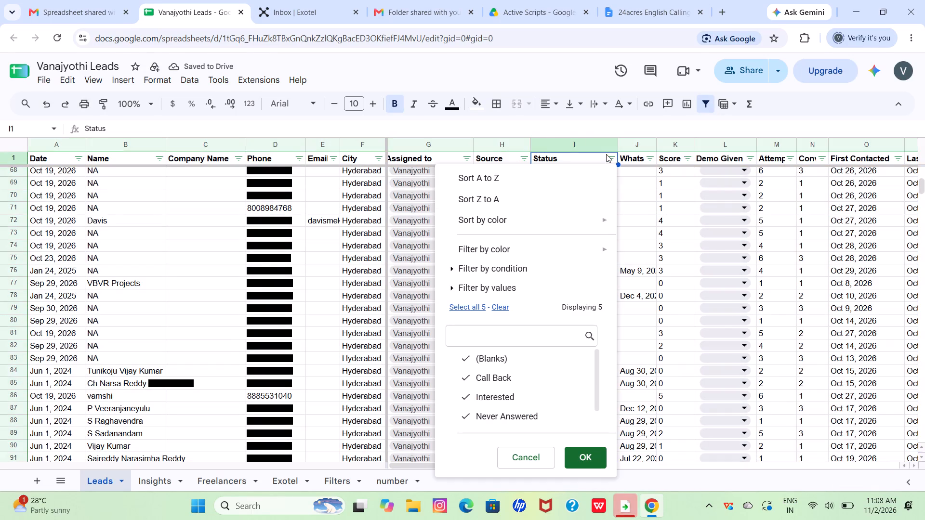
pyautogui.click(494, 306)
pyautogui.click(494, 383)
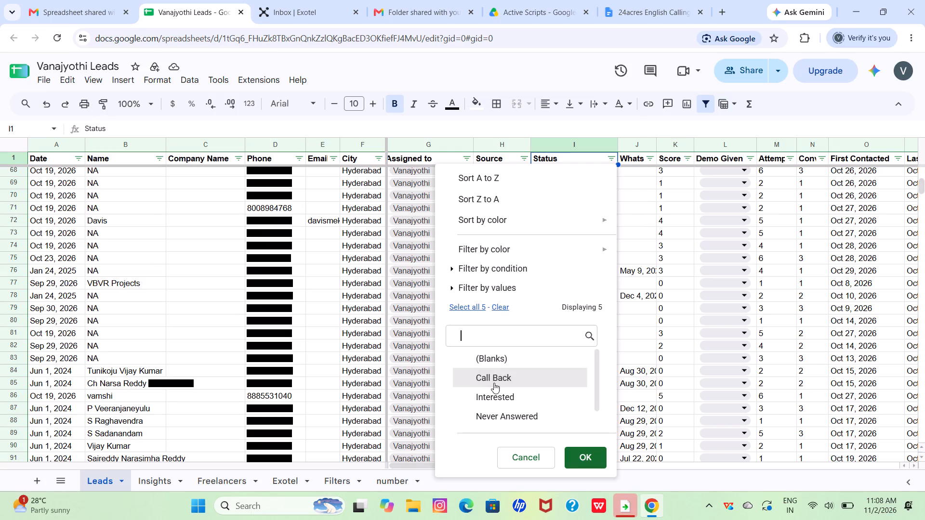
pyautogui.click(597, 462)
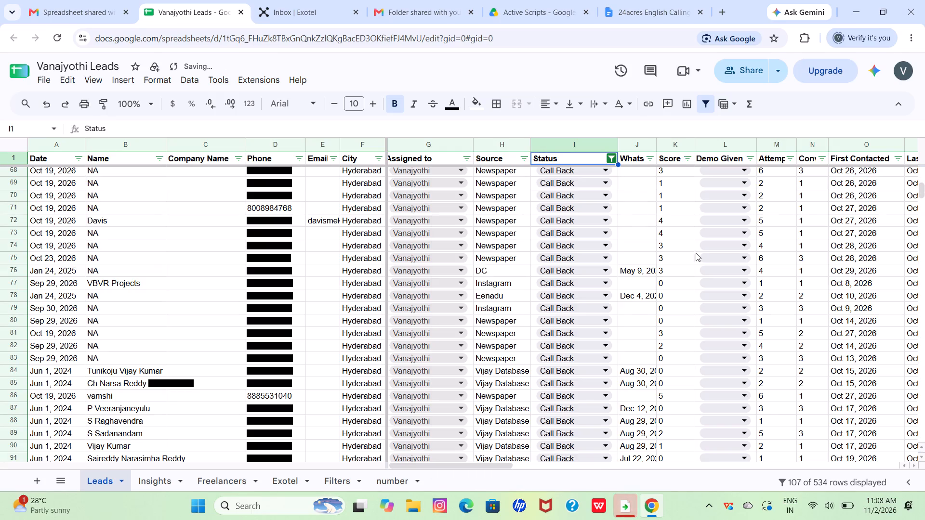
# Filter the Score column to show only scores 0, 1, 2, 3 and 4.
pyautogui.click(689, 159)
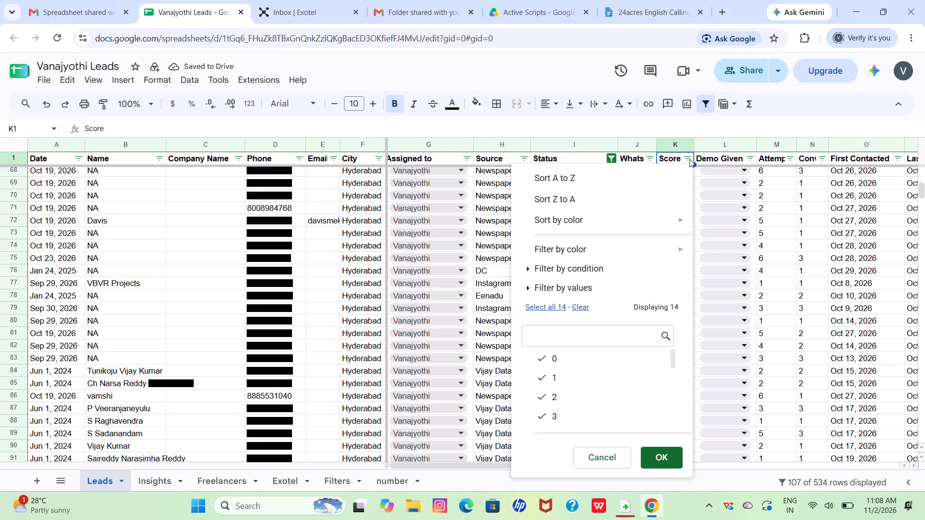
pyautogui.scroll(-1, 534, 418)
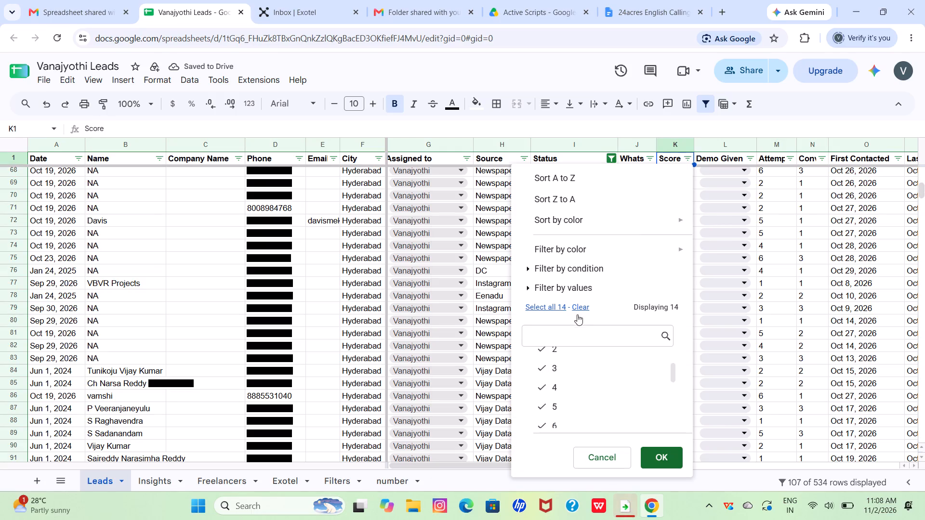
pyautogui.click(577, 305)
pyautogui.scroll(1, 554, 356)
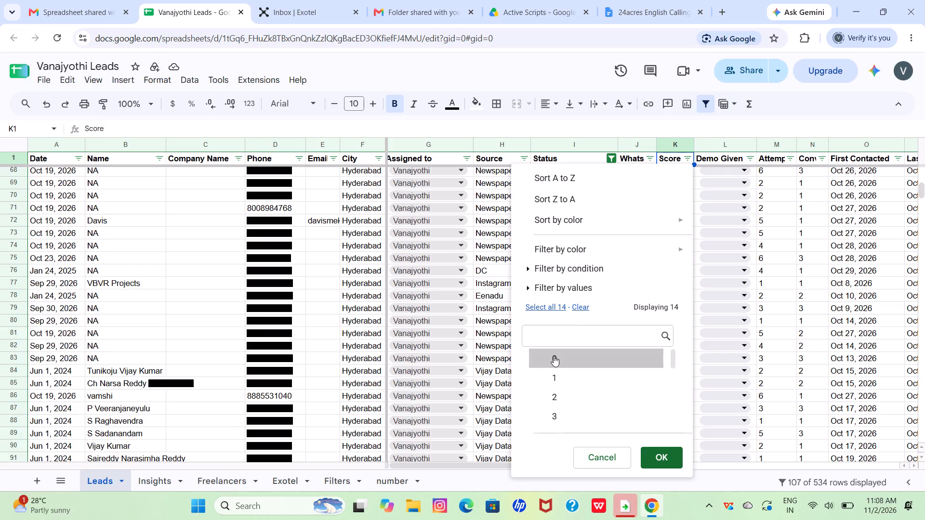
pyautogui.click(554, 356)
pyautogui.click(559, 374)
pyautogui.click(559, 395)
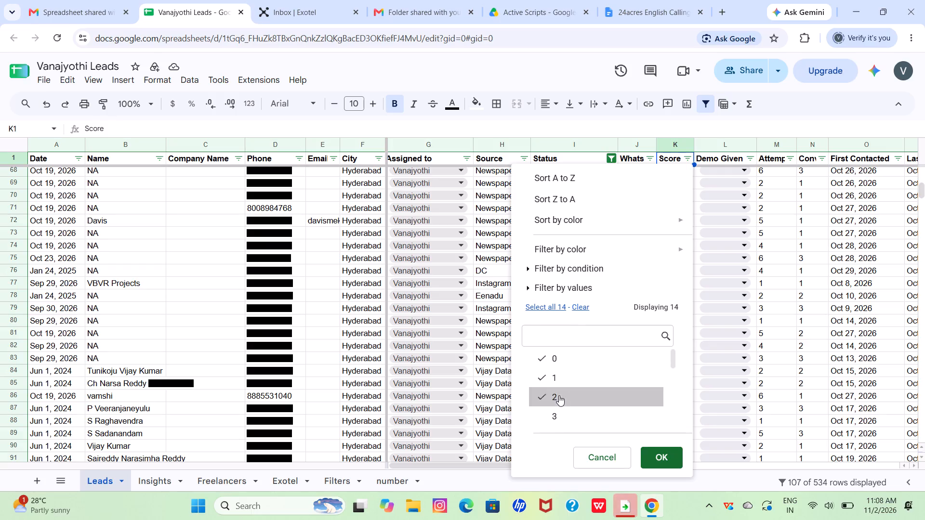
pyautogui.click(559, 413)
pyautogui.scroll(-1, 559, 413)
pyautogui.click(556, 390)
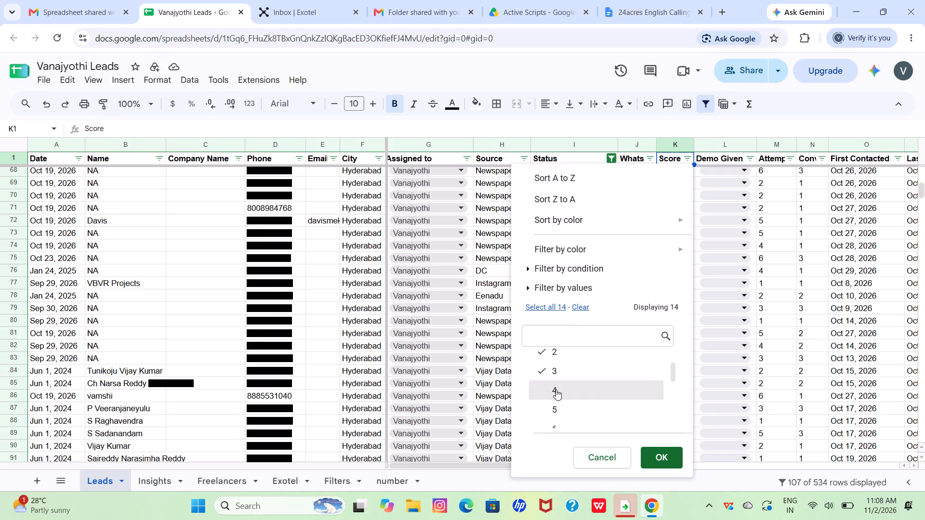
pyautogui.click(666, 452)
# Filter the Followup Date column to show only Nov 2, 2026.
pyautogui.hscroll(-5, 666, 452)
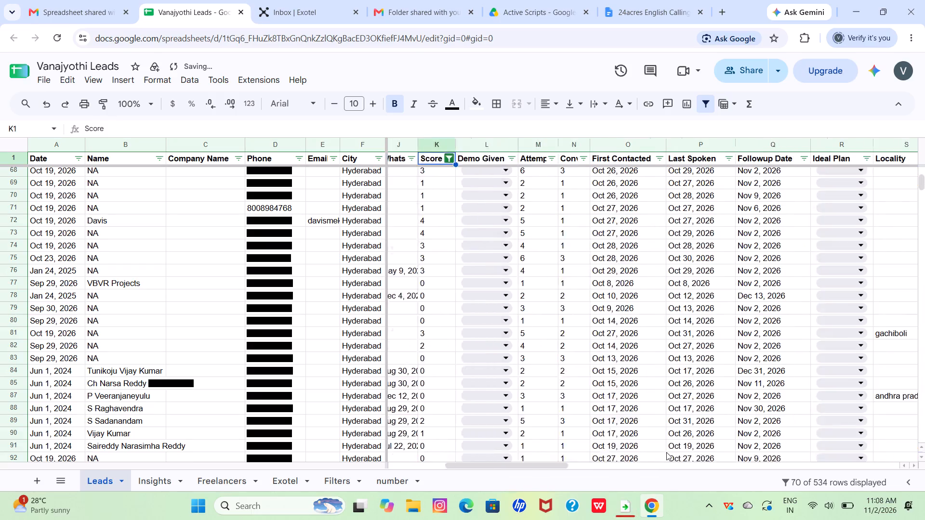
pyautogui.scroll(-1, 666, 452)
pyautogui.click(654, 155)
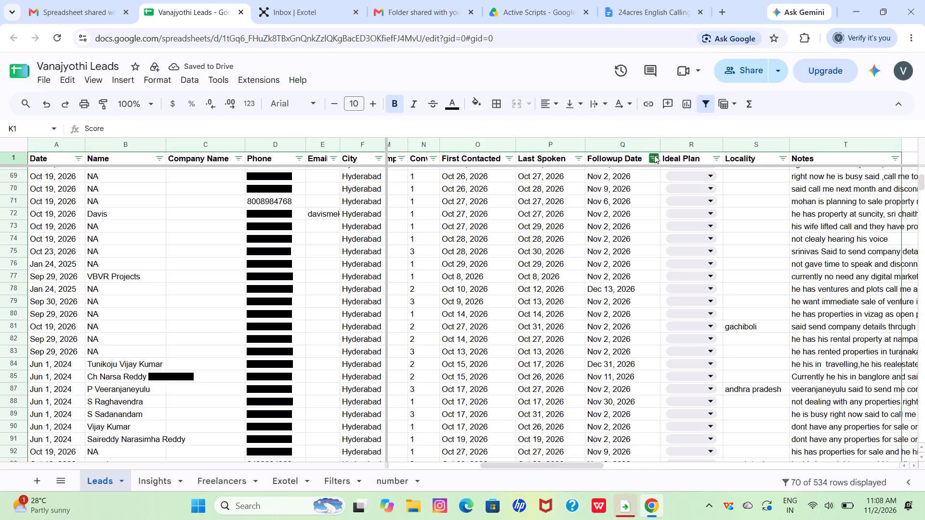
pyautogui.click(548, 303)
pyautogui.click(520, 376)
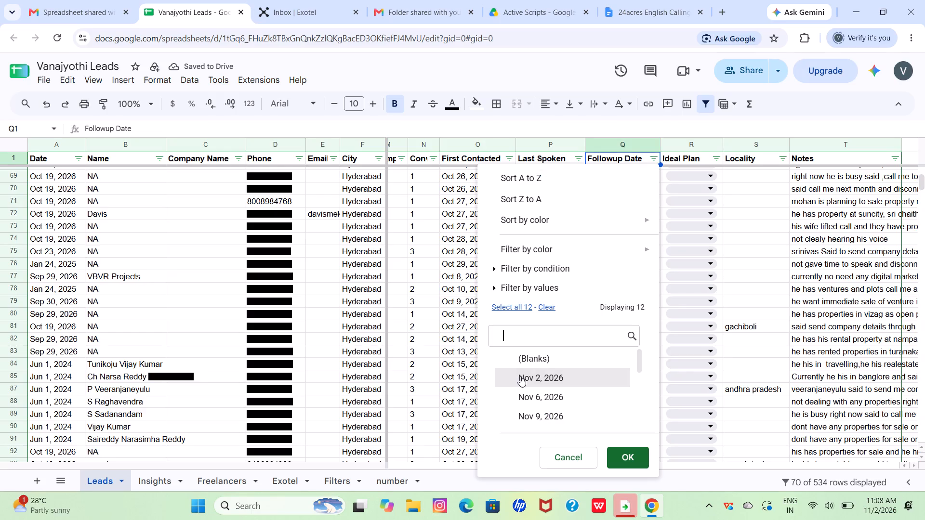
pyautogui.click(631, 458)
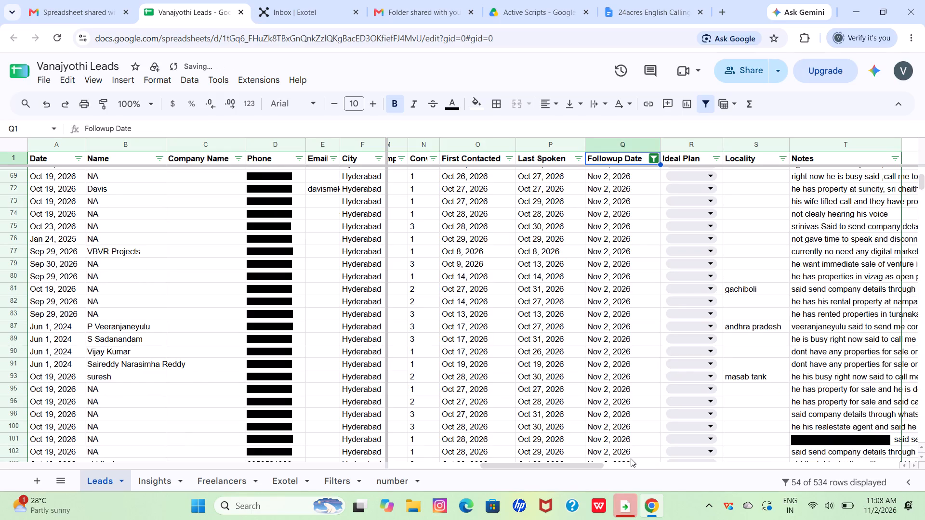
# Add scores 5 and 6 to the values shown by the Score filter.
pyautogui.scroll(4, 631, 458)
pyautogui.hscroll(5, 631, 458)
pyautogui.scroll(3, 631, 458)
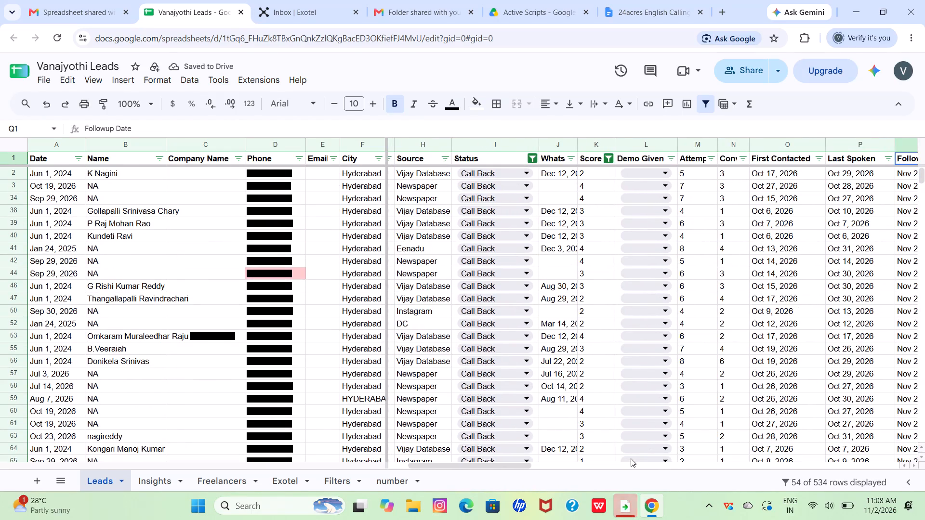
pyautogui.click(612, 157)
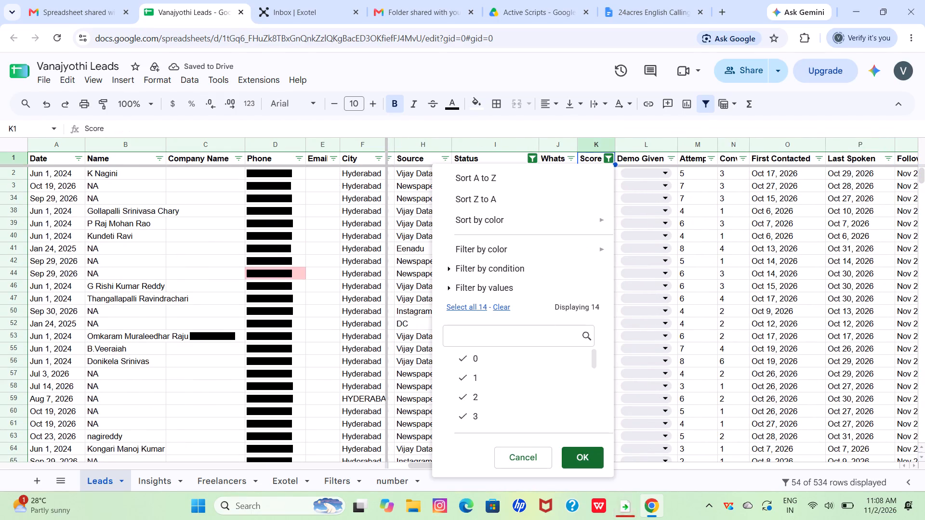
pyautogui.hscroll(1, 542, 328)
pyautogui.scroll(-1, 525, 397)
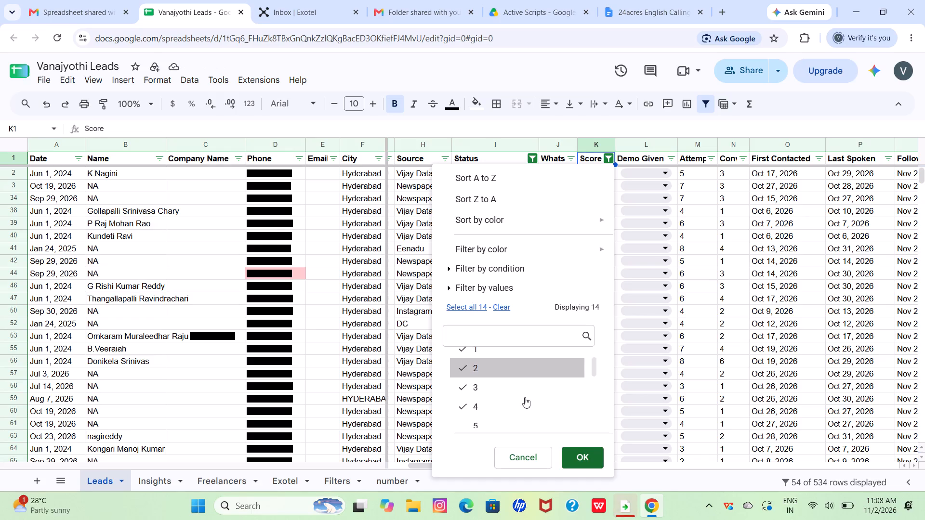
pyautogui.scroll(-1, 525, 397)
pyautogui.click(498, 398)
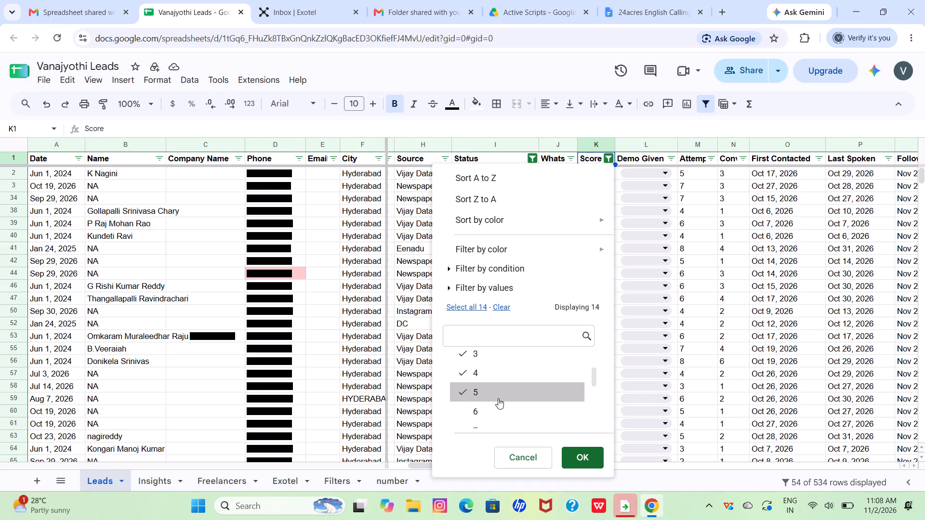
pyautogui.click(474, 417)
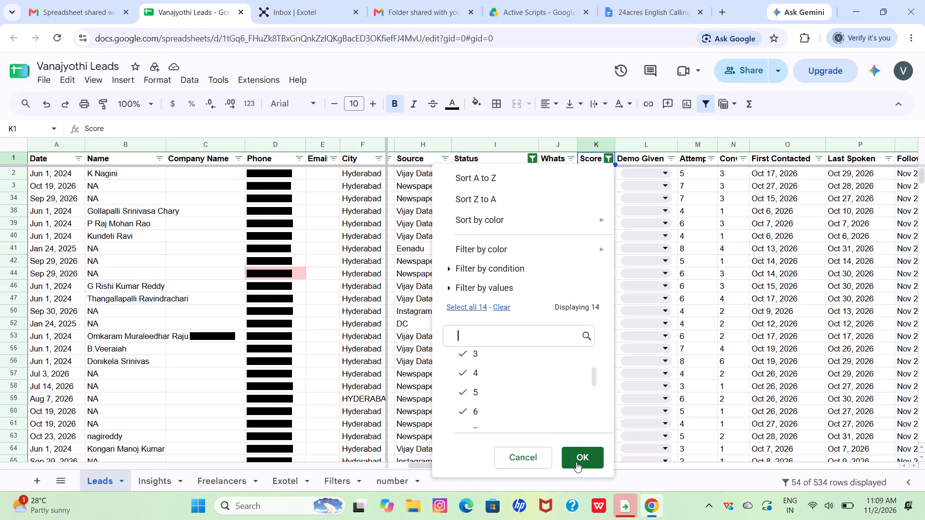
pyautogui.click(581, 464)
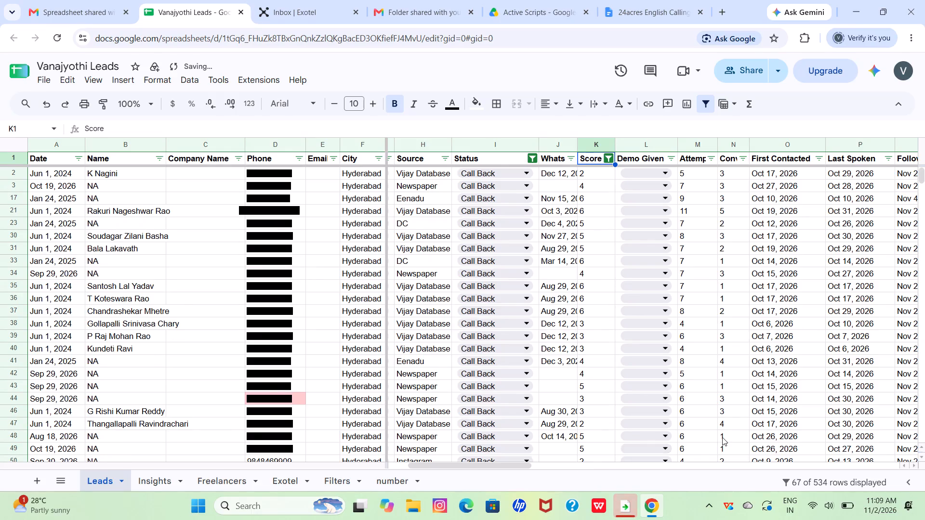
# Add score 7 to the values shown by the Score filter.
pyautogui.scroll(-4, 722, 437)
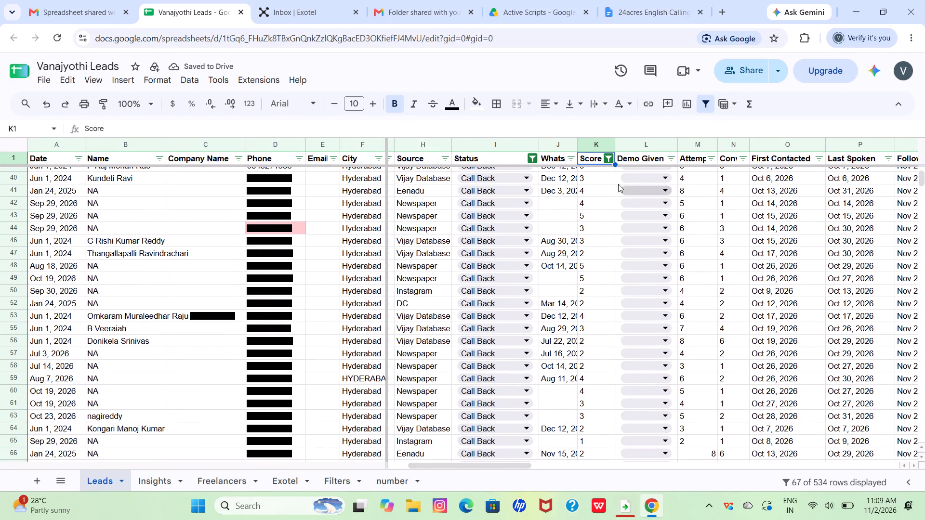
pyautogui.click(608, 157)
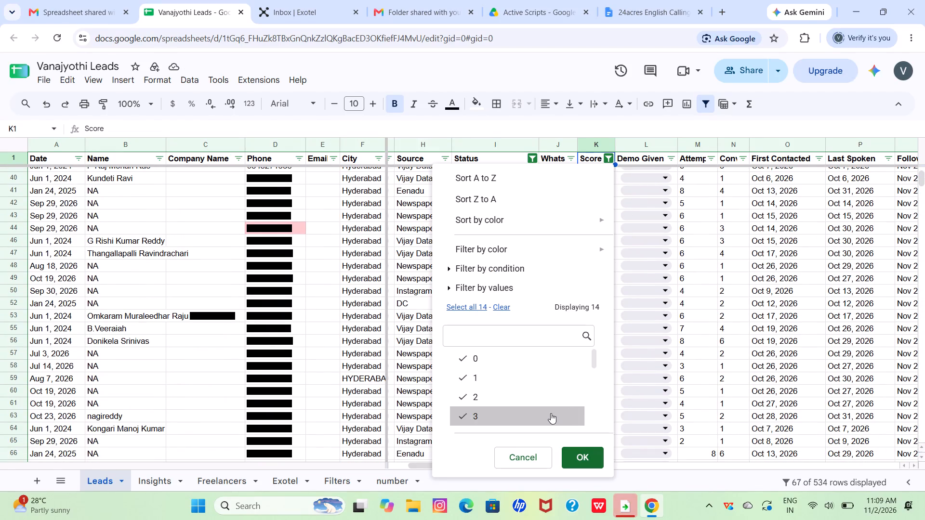
pyautogui.hscroll(3, 551, 413)
pyautogui.click(509, 416)
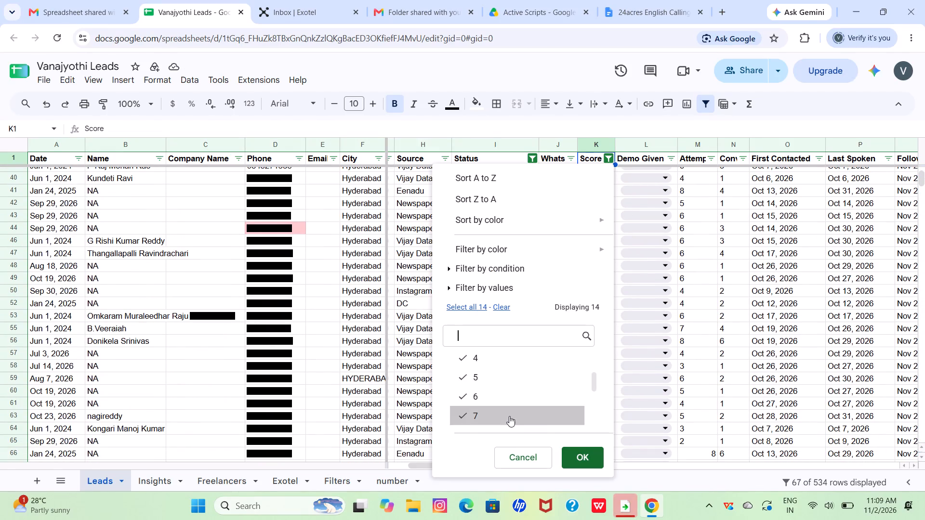
pyautogui.click(568, 452)
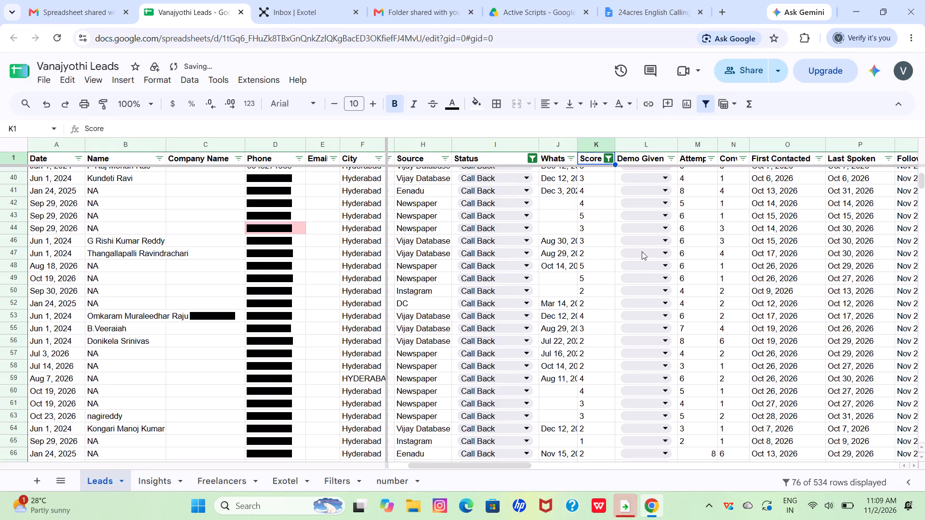
# Remove scores 4, 5 and 6 from the Score filter, keeping scores 0, 1, 2 and 3.
pyautogui.click(608, 156)
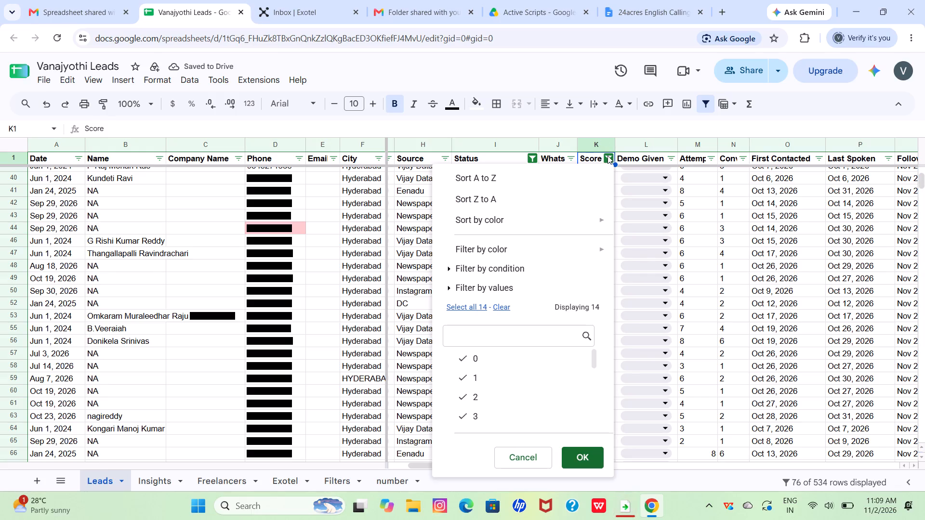
pyautogui.click(472, 401)
pyautogui.click(473, 417)
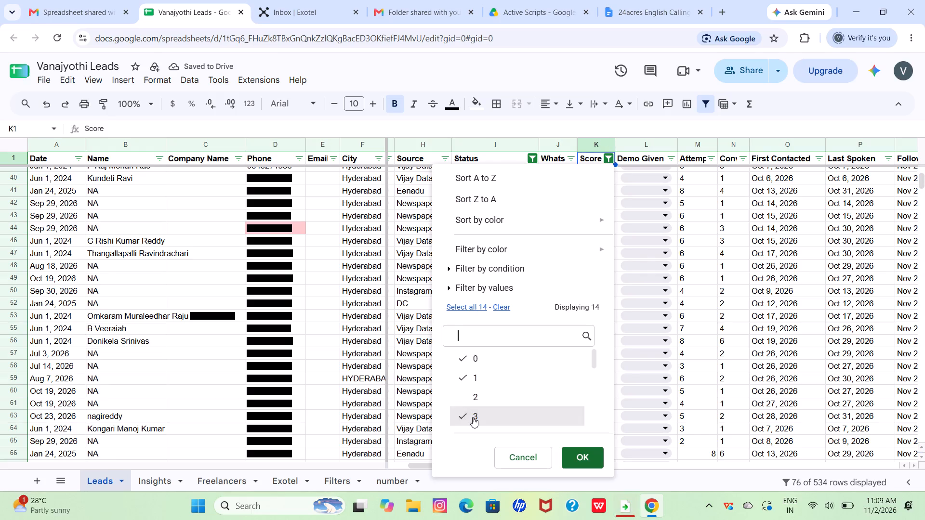
pyautogui.scroll(-1, 473, 417)
pyautogui.click(473, 415)
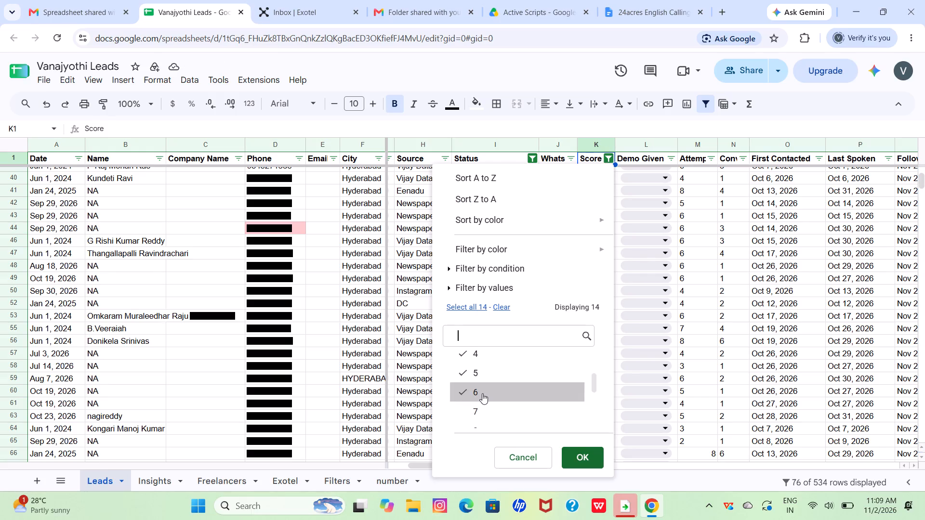
pyautogui.click(482, 393)
pyautogui.click(476, 376)
pyautogui.scroll(1, 476, 376)
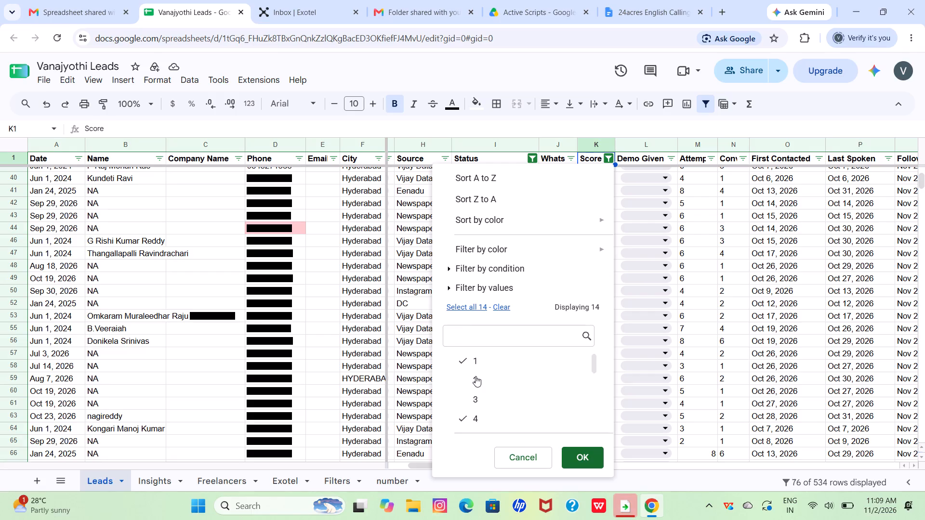
pyautogui.click(475, 393)
pyautogui.click(472, 387)
pyautogui.moveTo(472, 387); pyautogui.dragTo(476, 412)
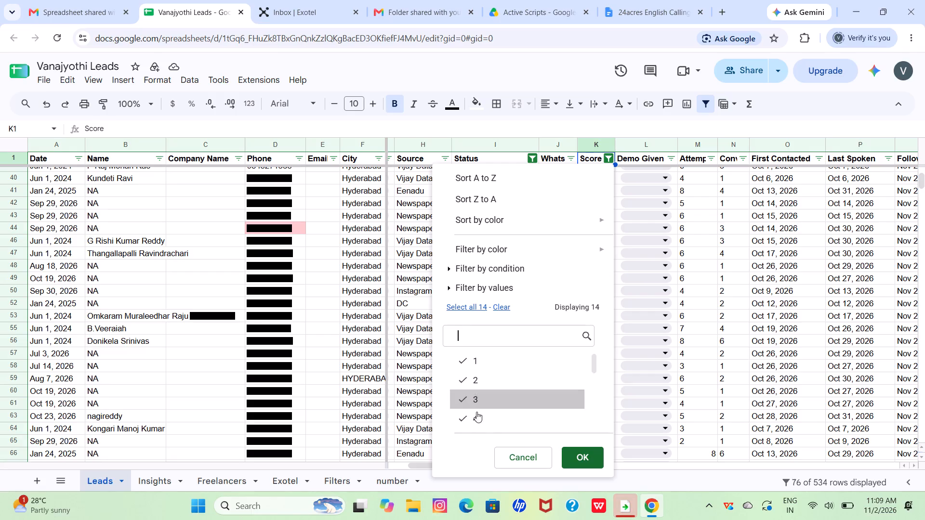
pyautogui.moveTo(476, 412); pyautogui.dragTo(475, 427)
pyautogui.click(475, 427)
pyautogui.click(475, 427)
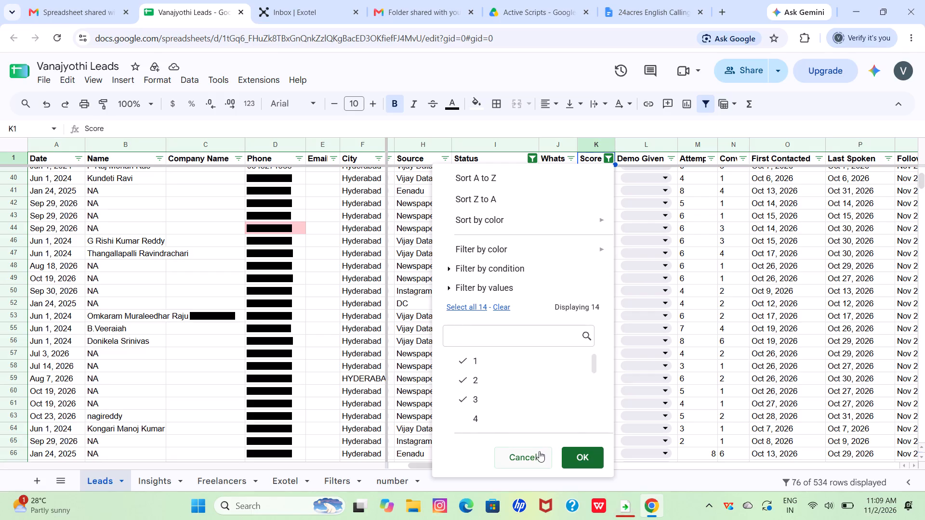
pyautogui.click(573, 456)
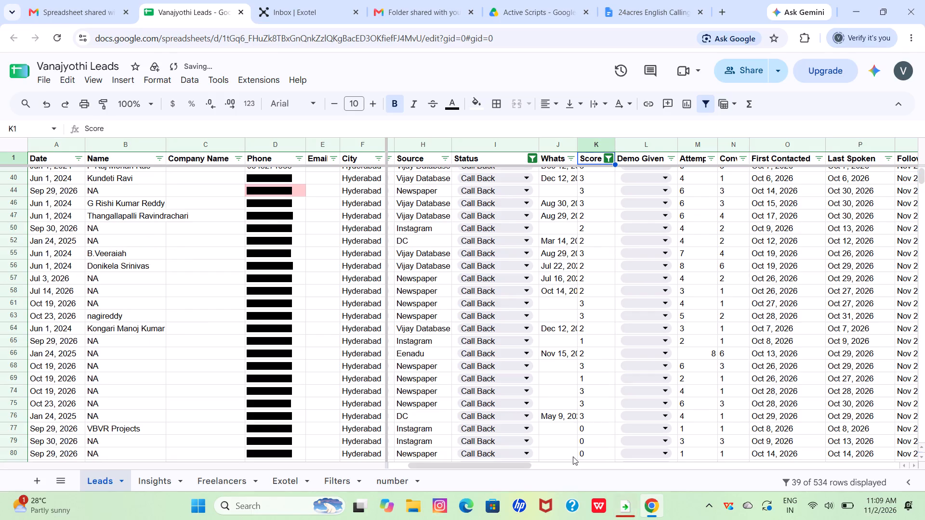
# Remove score 3 from the Score filter, keeping only scores 0, 1 and 2.
pyautogui.click(608, 156)
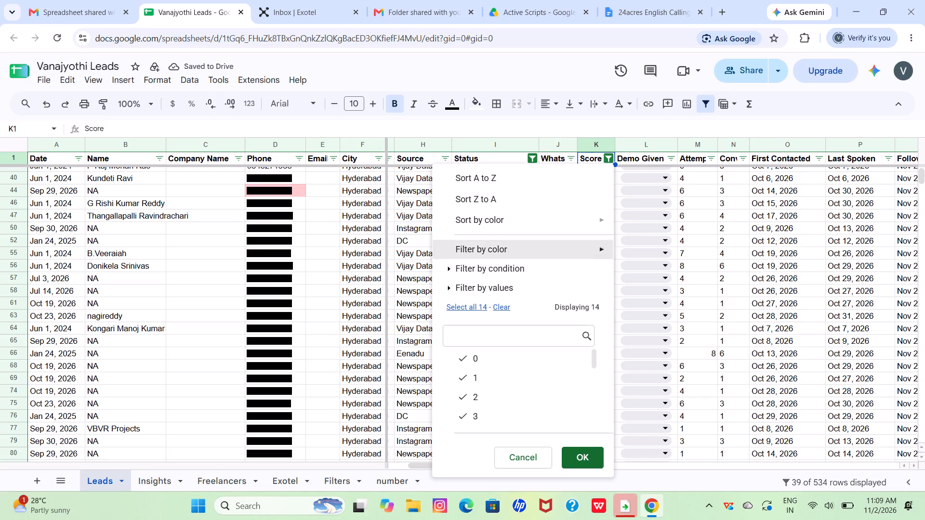
pyautogui.click(476, 412)
pyautogui.click(587, 453)
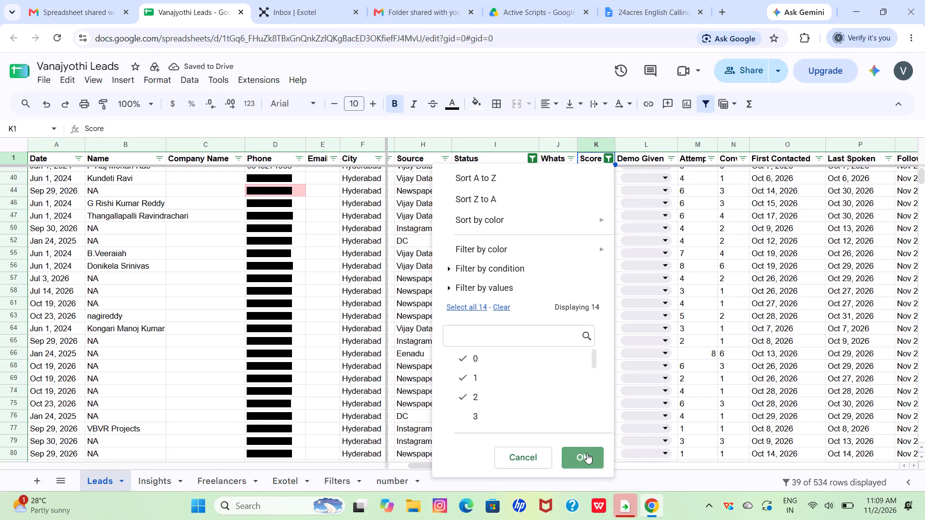
pyautogui.scroll(4, 587, 453)
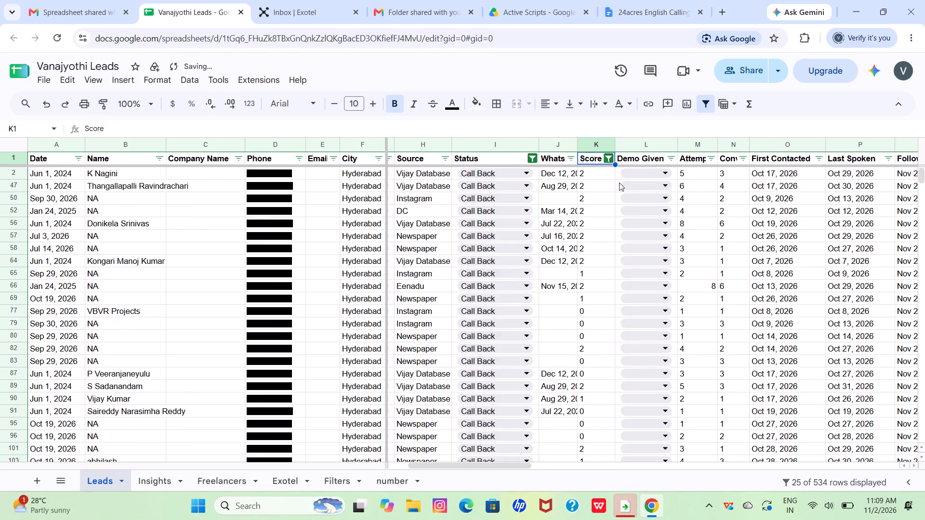
# Examine the Notes and Followup Date columns for the filtered low-score Call Back leads.
pyautogui.click(609, 156)
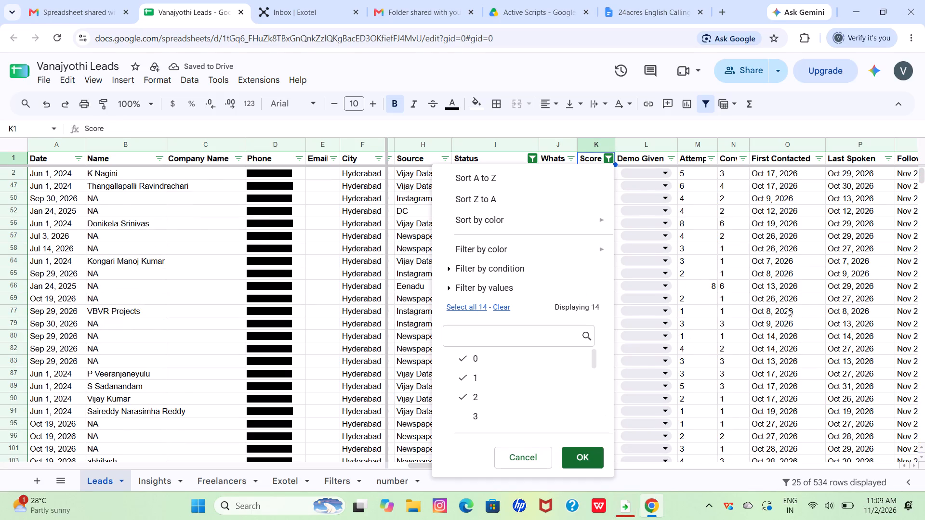
pyautogui.hscroll(-5, 789, 310)
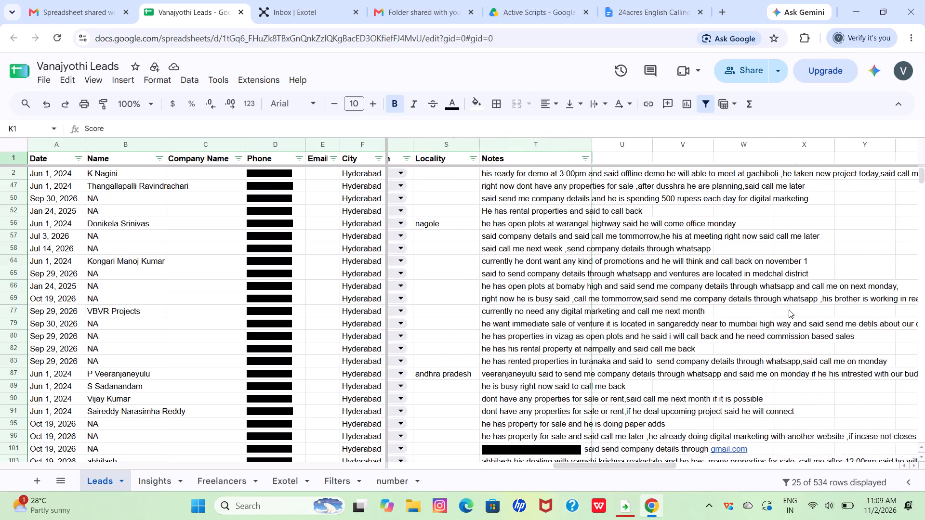
pyautogui.hscroll(6, 789, 310)
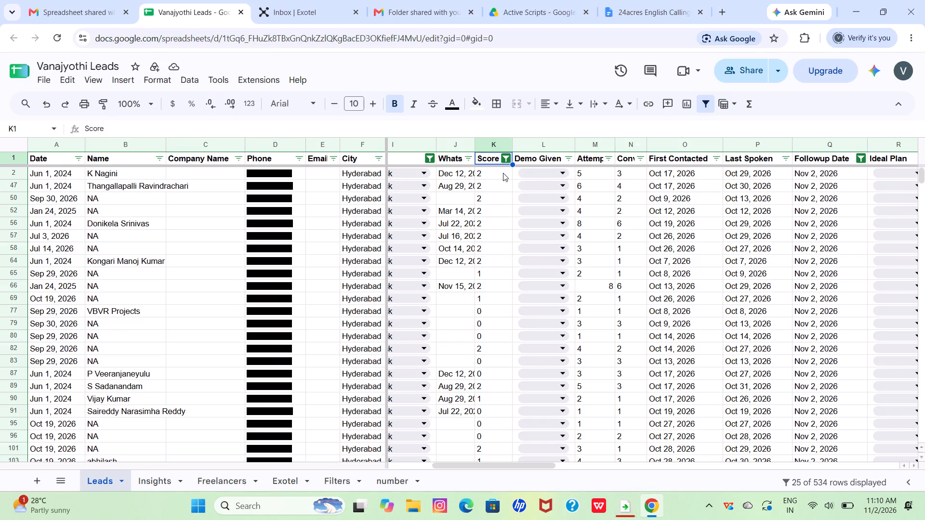
pyautogui.click(506, 160)
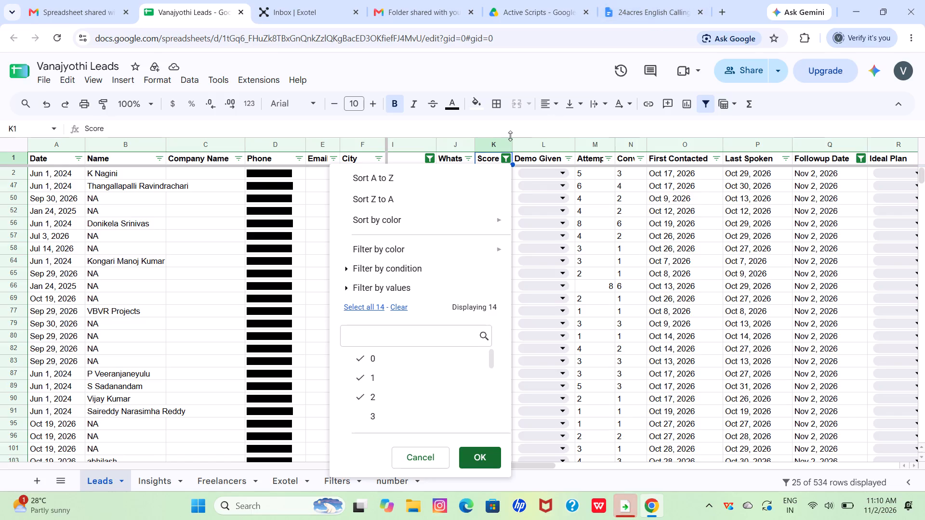
pyautogui.click(515, 121)
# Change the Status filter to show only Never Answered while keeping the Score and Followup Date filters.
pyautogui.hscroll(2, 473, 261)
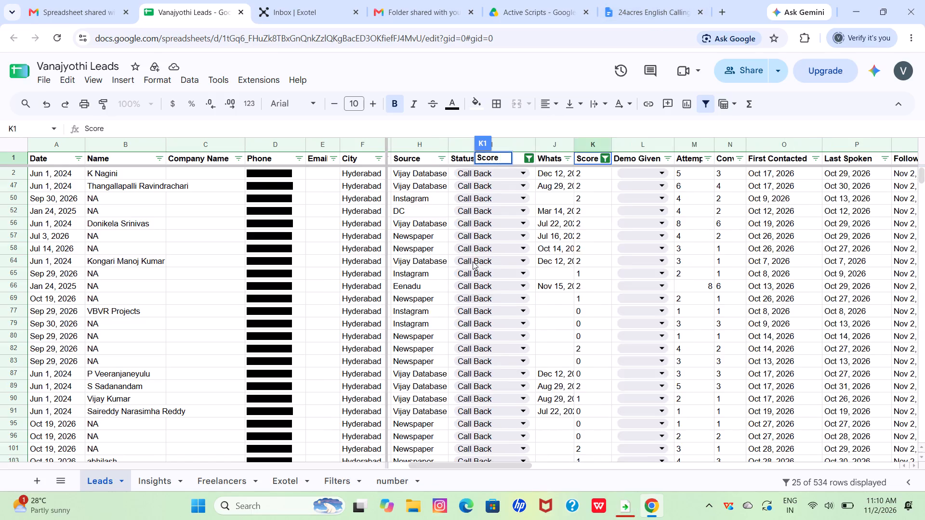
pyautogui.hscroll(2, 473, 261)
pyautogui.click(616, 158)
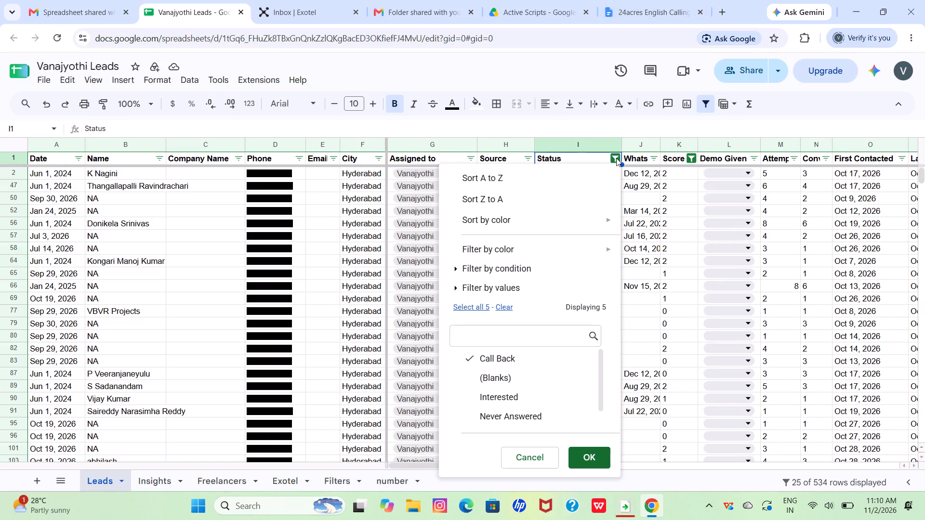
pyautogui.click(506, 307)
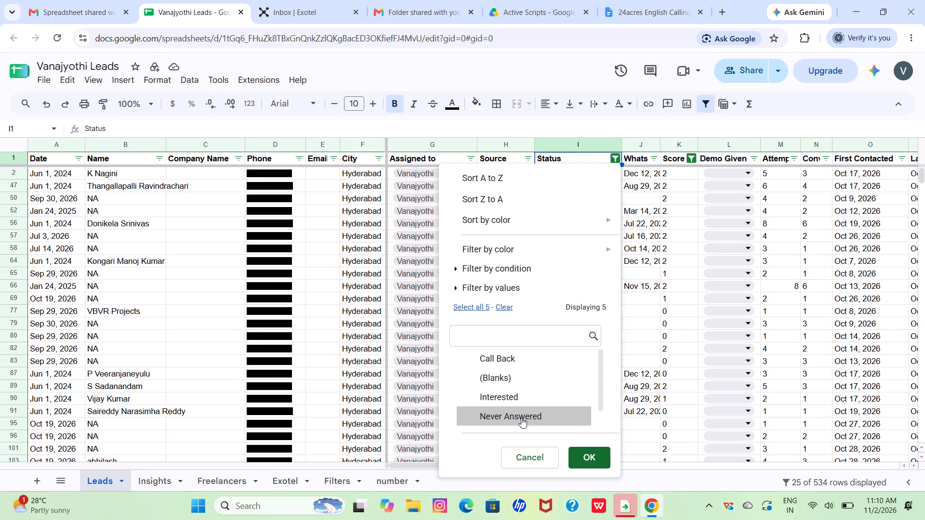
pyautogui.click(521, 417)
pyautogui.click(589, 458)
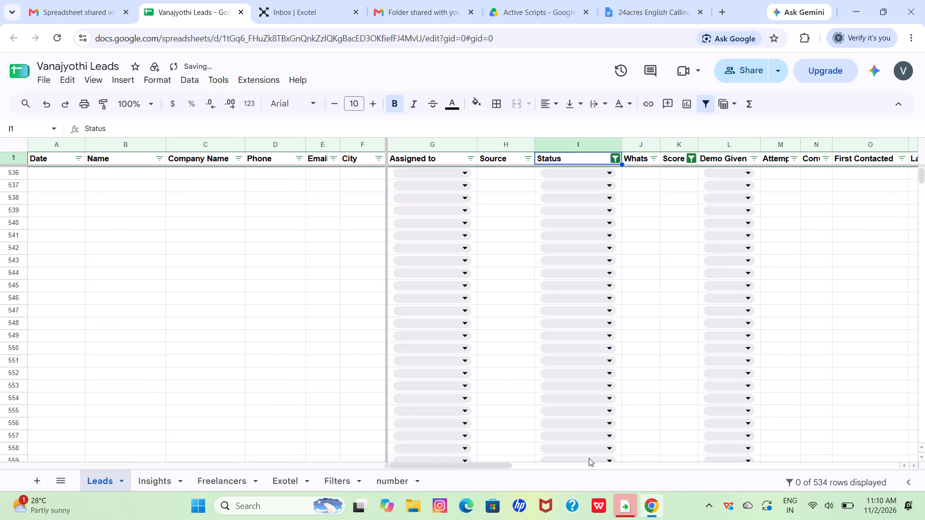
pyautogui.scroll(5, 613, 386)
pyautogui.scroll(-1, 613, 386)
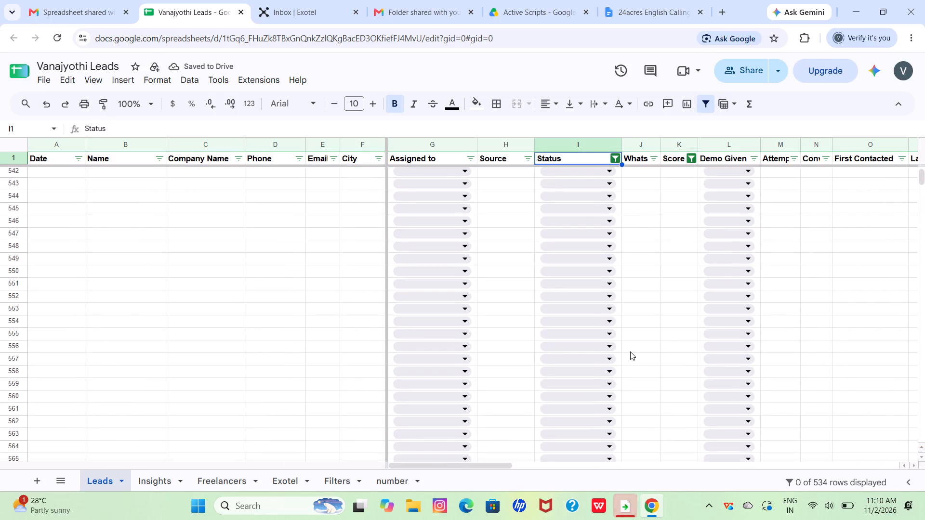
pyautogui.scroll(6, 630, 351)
# Remove the whole filter from the Leads sheet, clearing the Status, Score and Followup Date criteria.
pyautogui.click(709, 103)
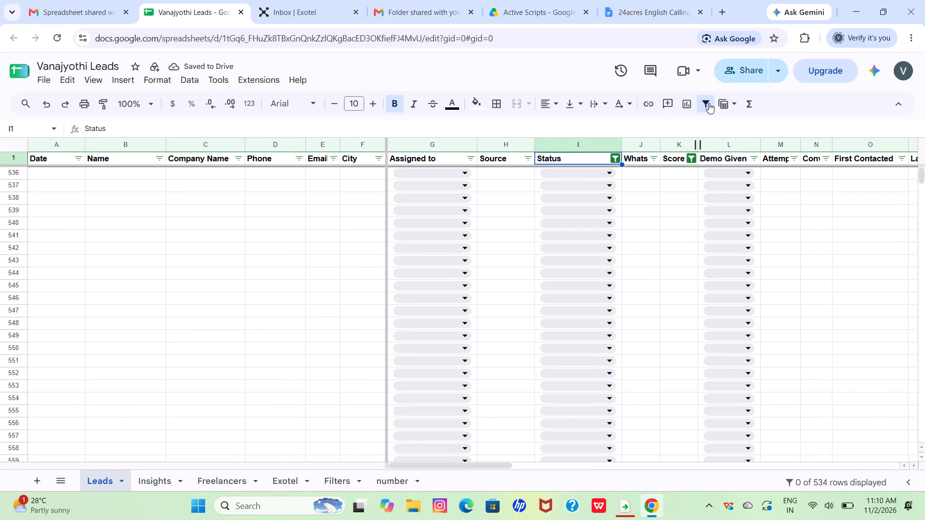
pyautogui.scroll(5, 635, 242)
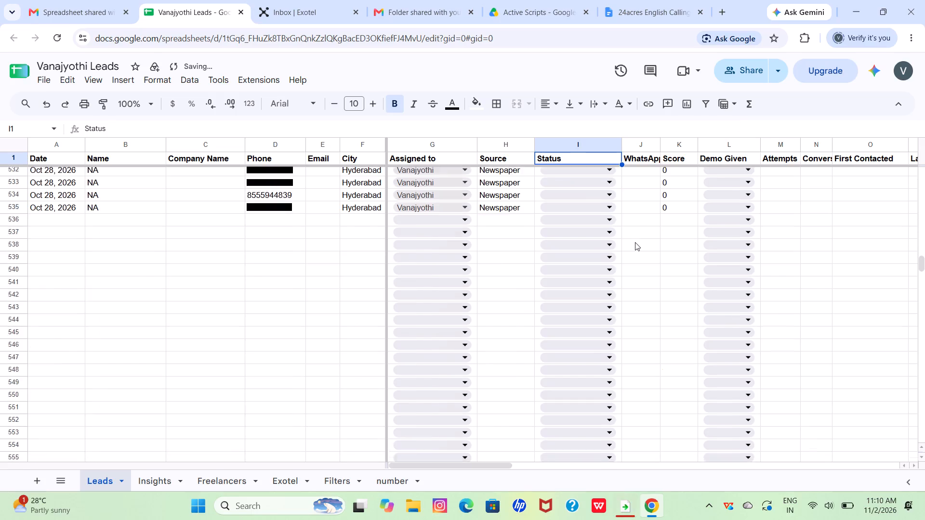
pyautogui.scroll(16, 635, 242)
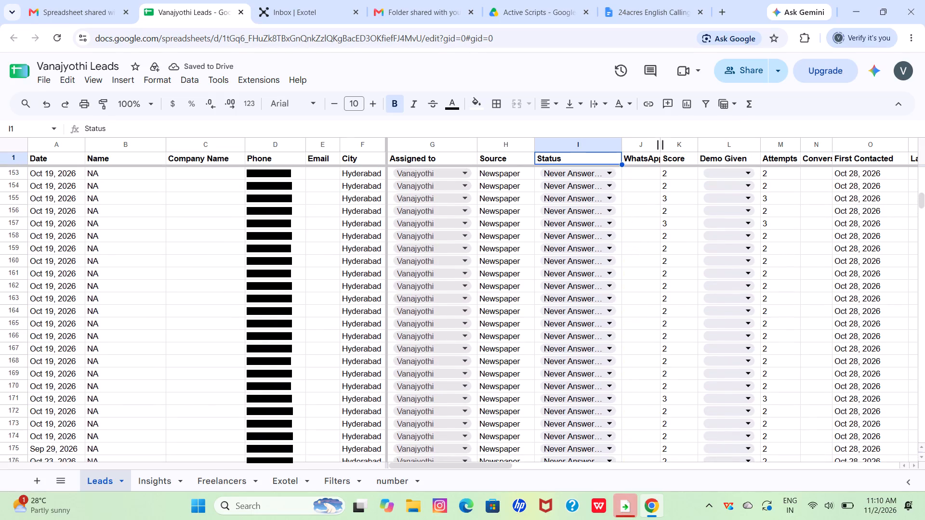
# Create a new filter on the Leads data and show only Never Answered in the Status column.
pyautogui.click(707, 98)
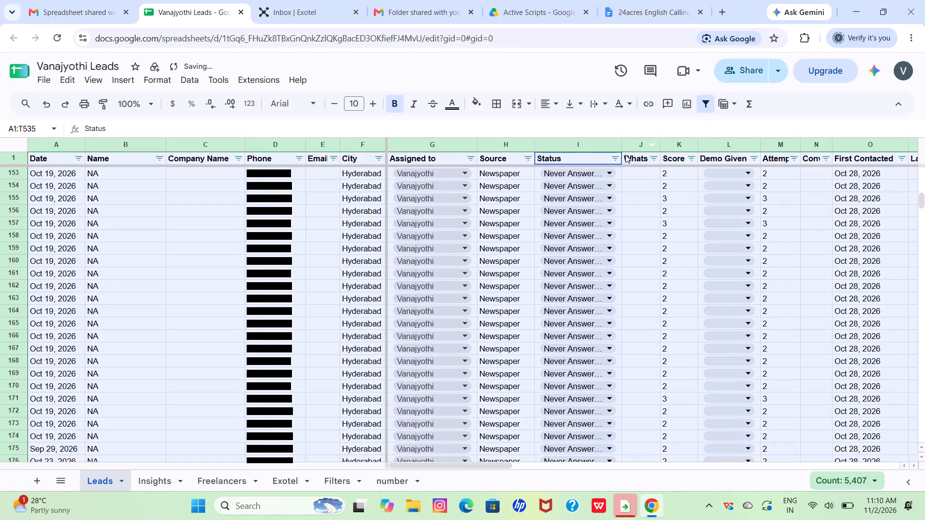
pyautogui.click(609, 156)
pyautogui.click(613, 158)
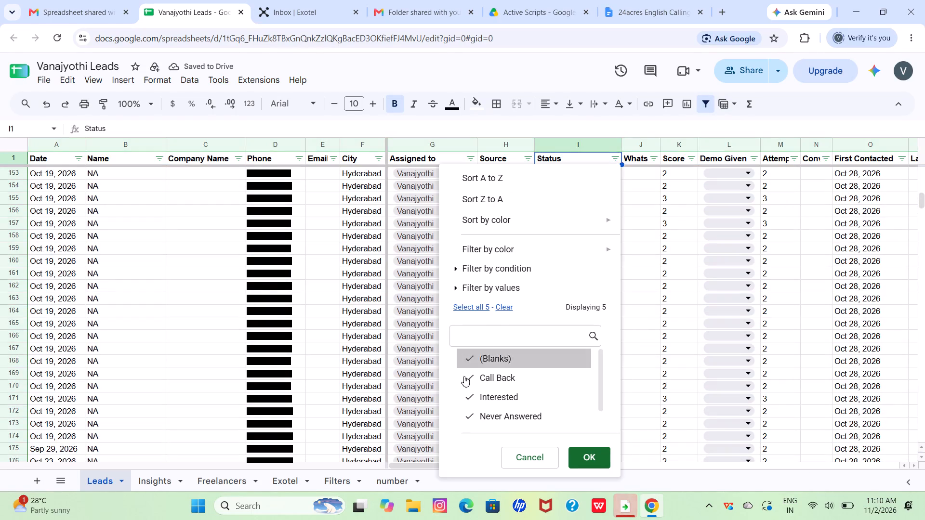
pyautogui.click(509, 299)
pyautogui.click(515, 416)
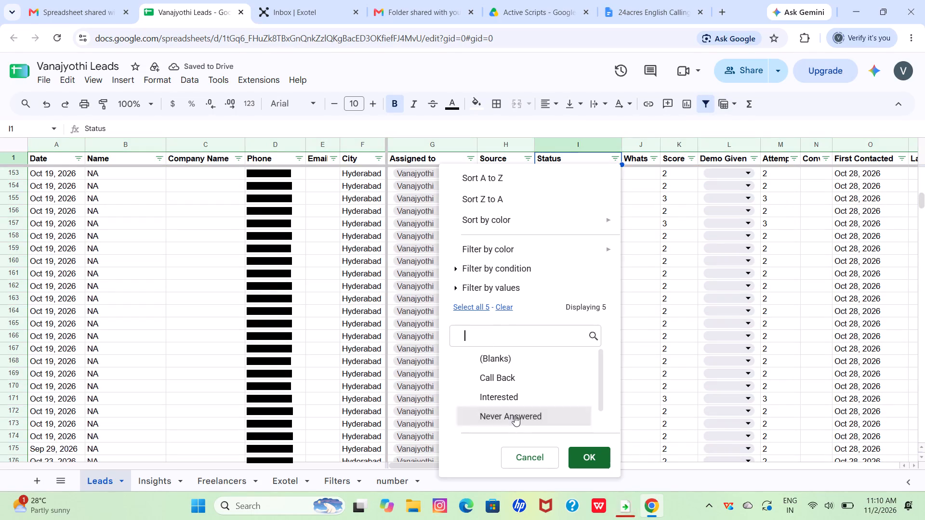
pyautogui.click(590, 458)
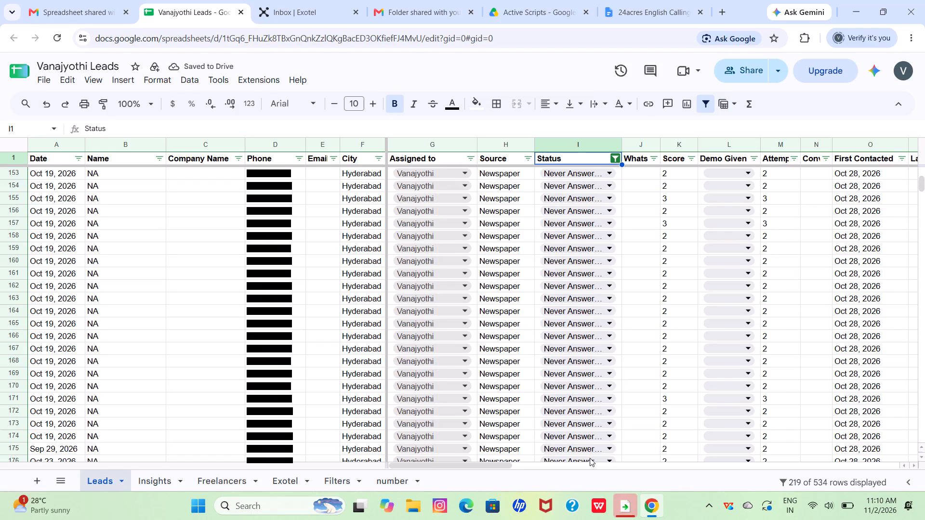
# Look through the full list of Never Answered leads, checking their scores, attempts and first contacted dates.
pyautogui.scroll(17, 590, 458)
pyautogui.scroll(-6, 590, 458)
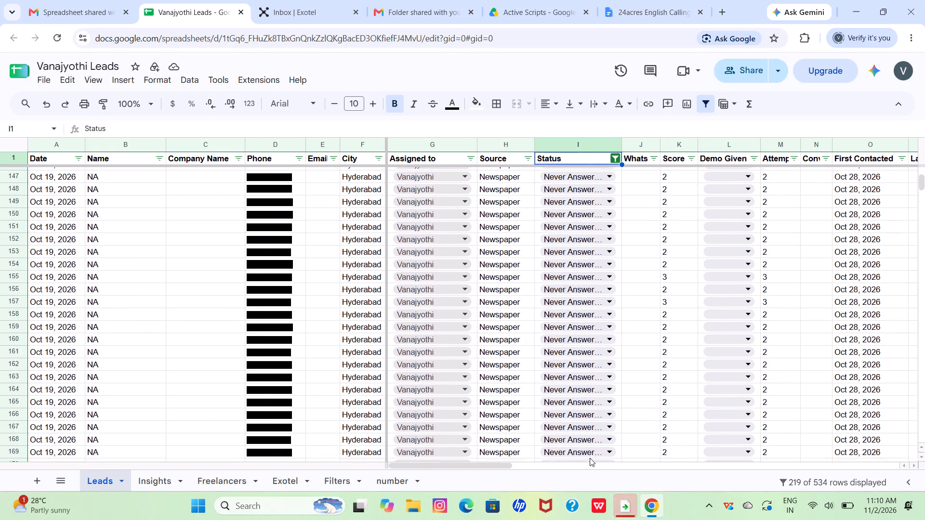
pyautogui.scroll(-10, 590, 458)
pyautogui.scroll(3, 590, 458)
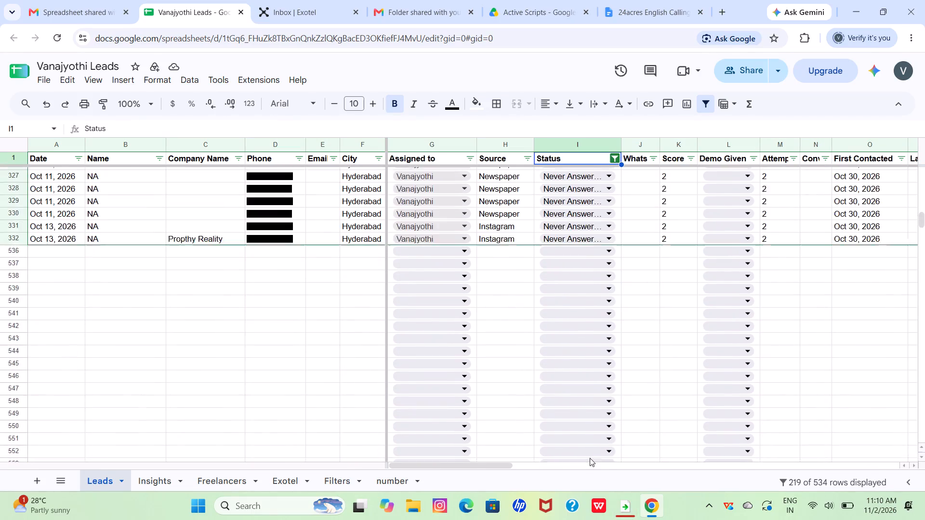
pyautogui.scroll(9, 590, 458)
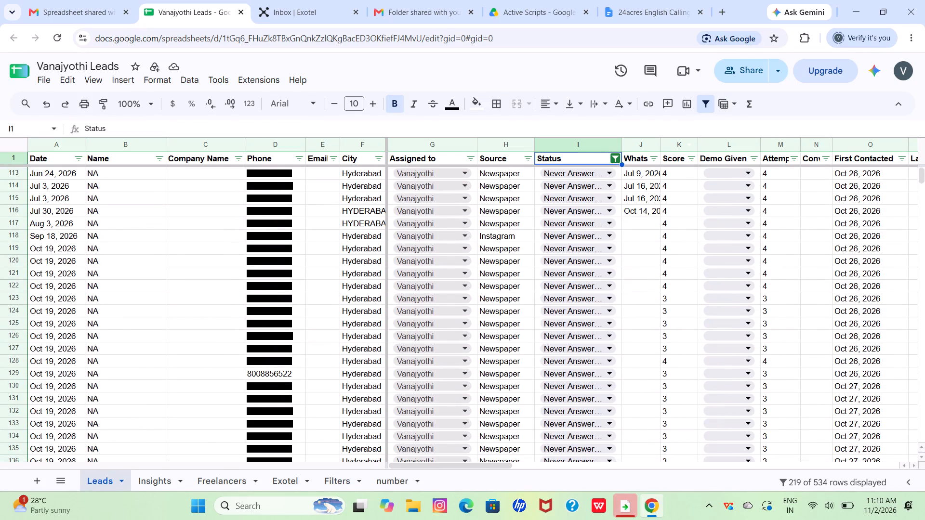
pyautogui.hscroll(1, 609, 248)
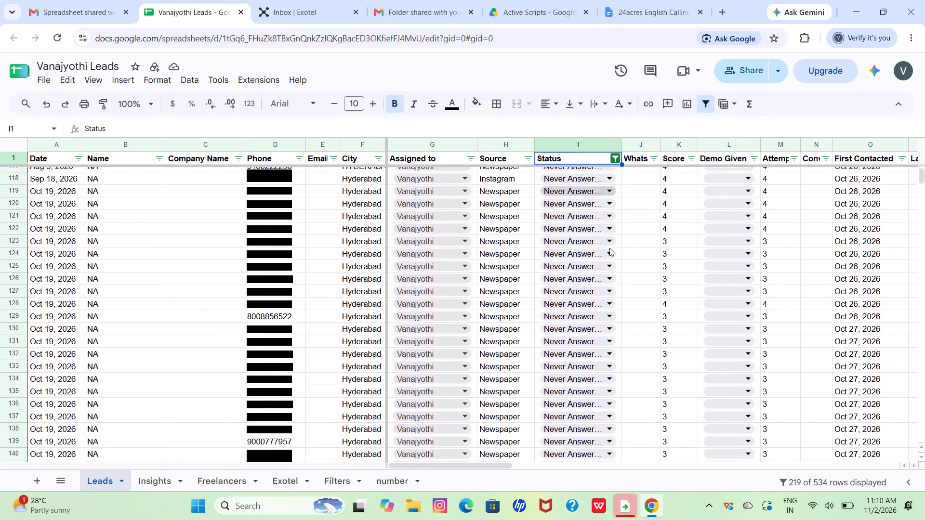
pyautogui.hscroll(1, 609, 248)
# Remove the Never Answered filter from the Leads sheet and return to the first lead rows.
pyautogui.click(709, 106)
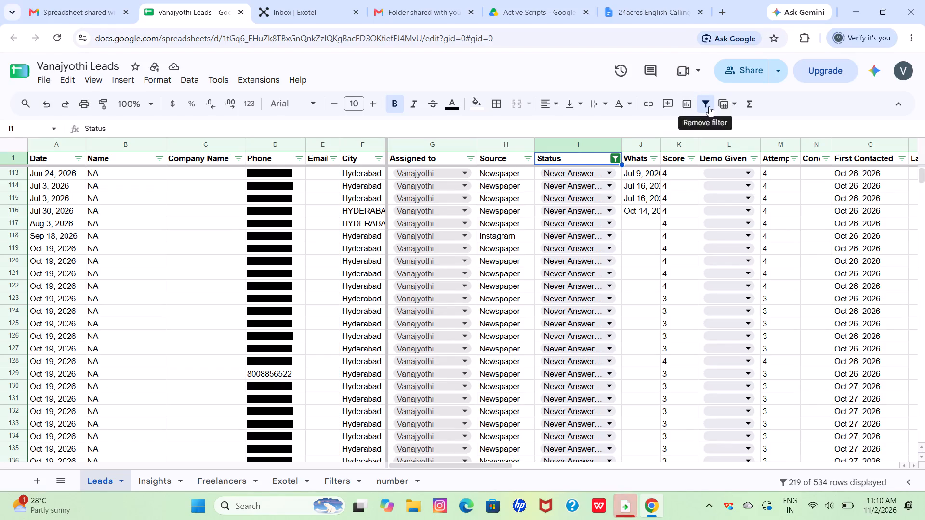
pyautogui.scroll(7, 612, 273)
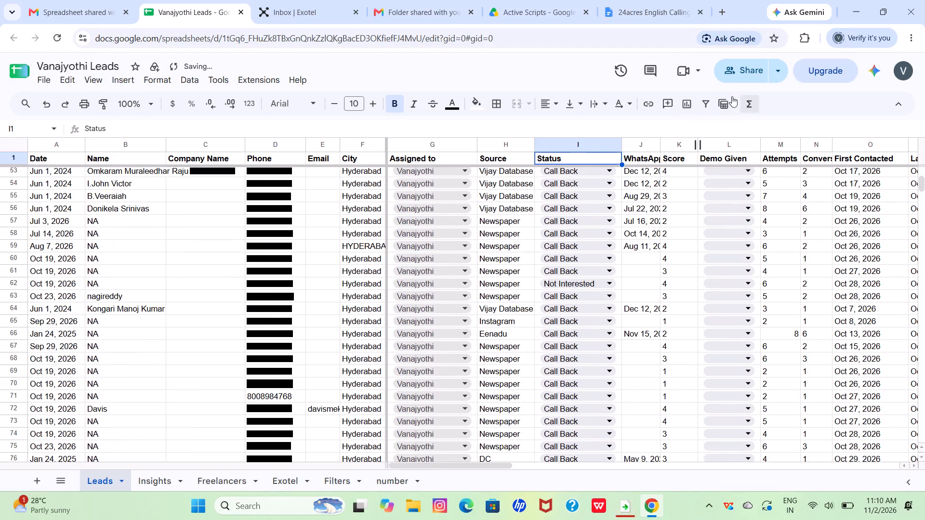
pyautogui.scroll(18, 603, 277)
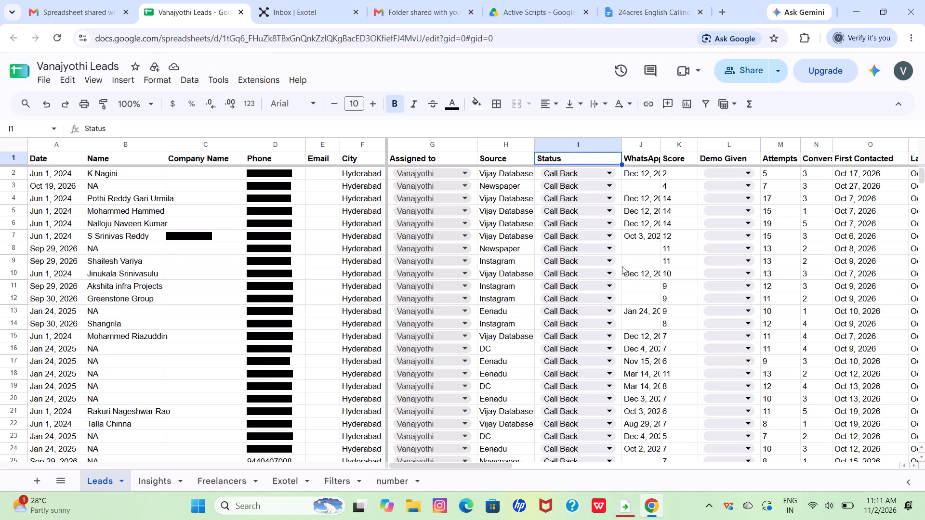
# Create a new filter on the Leads data and show only Call Back in the Status column.
pyautogui.click(708, 99)
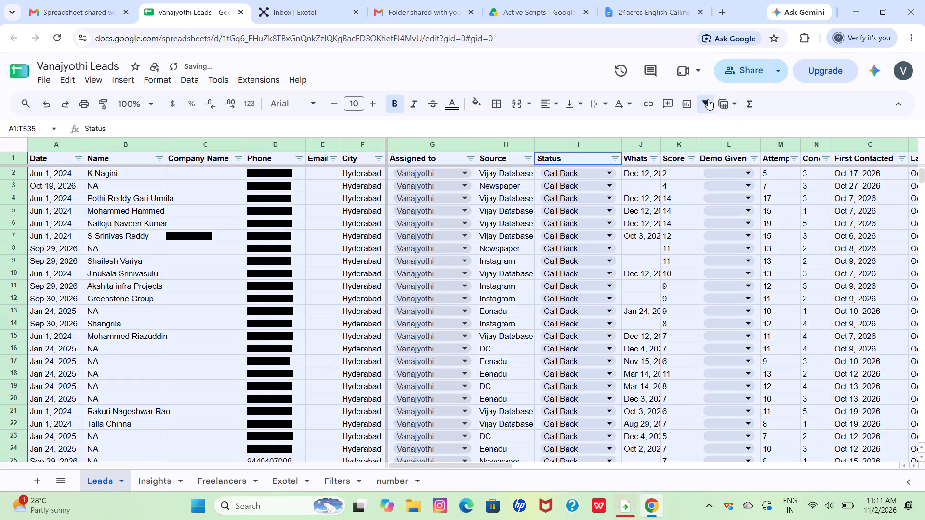
pyautogui.click(616, 156)
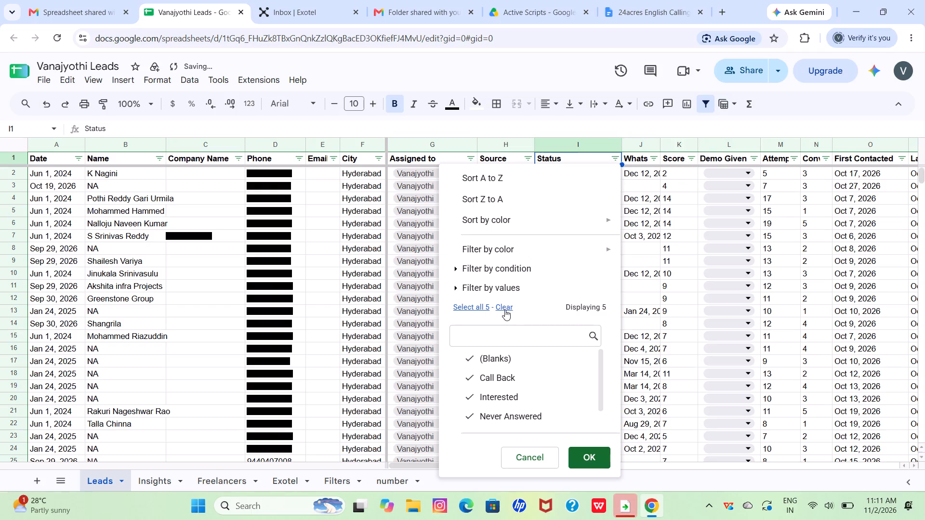
pyautogui.click(503, 304)
pyautogui.click(498, 372)
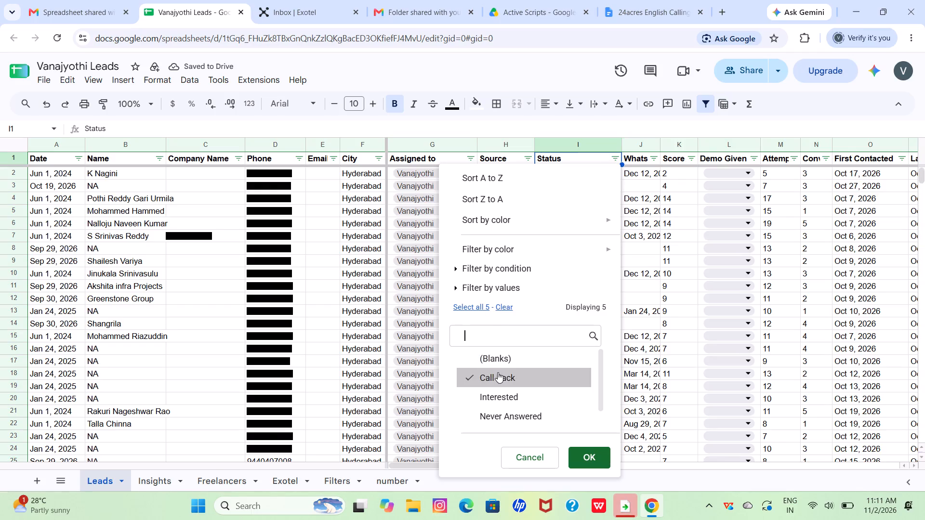
pyautogui.click(592, 457)
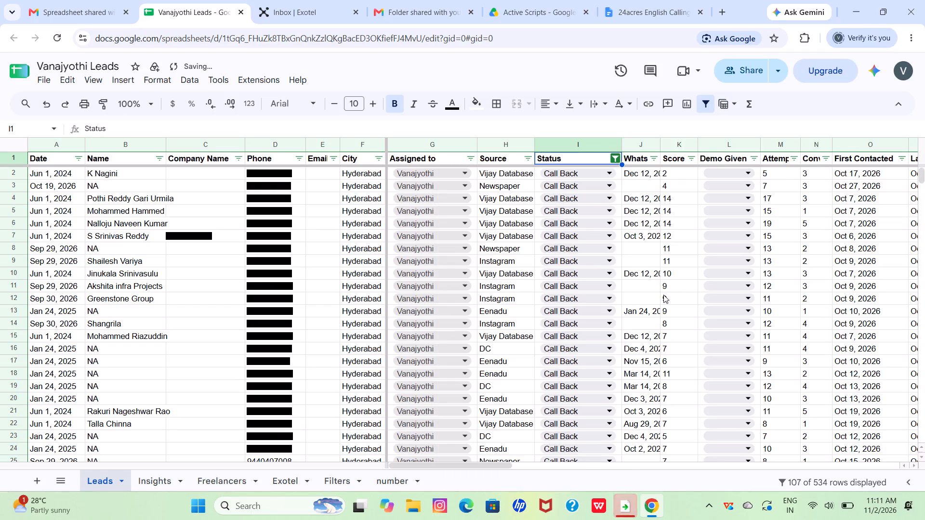
# Switch the Status filter to show only Never Answered leads.
pyautogui.click(612, 157)
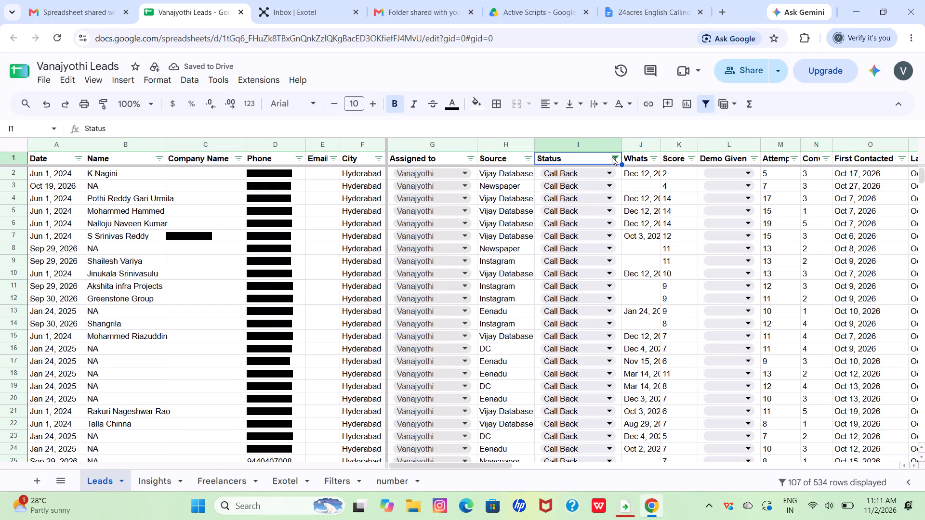
pyautogui.click(502, 308)
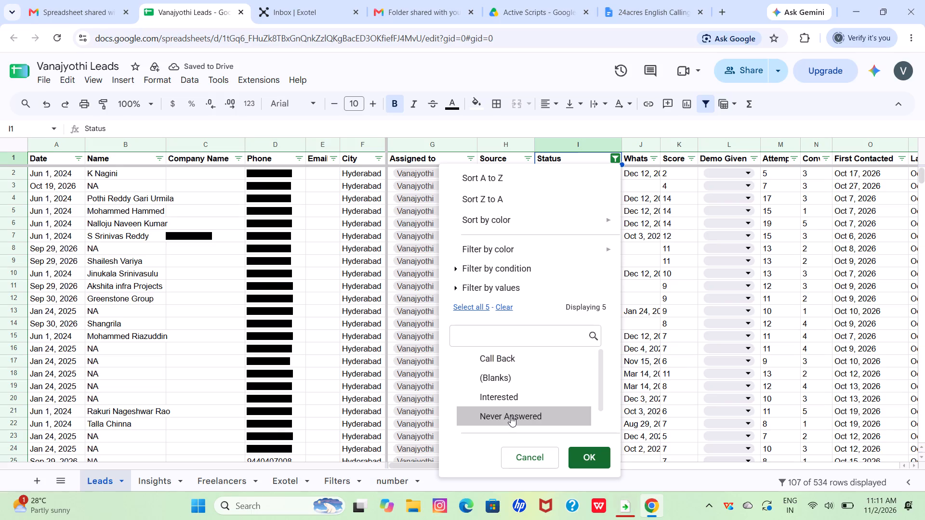
pyautogui.click(511, 416)
pyautogui.click(599, 460)
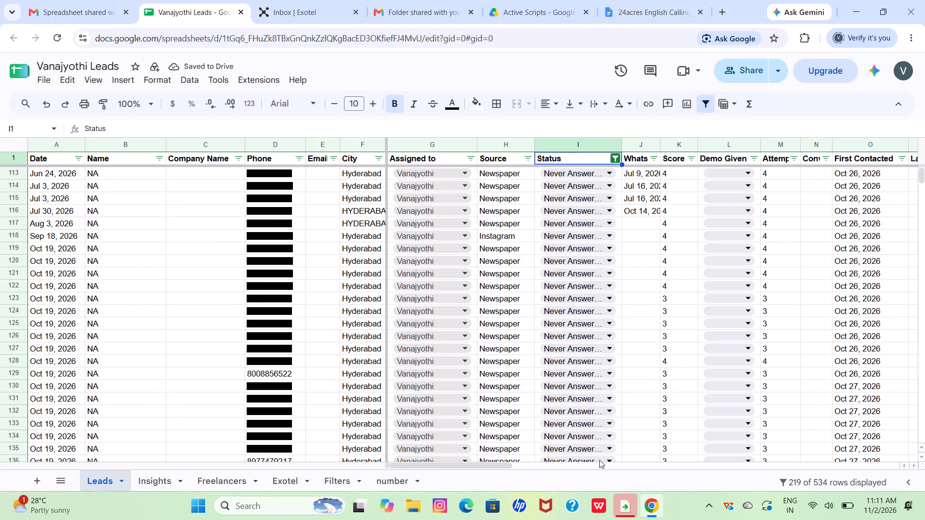
# Switch the Status filter to show only leads with a blank status.
pyautogui.click(619, 158)
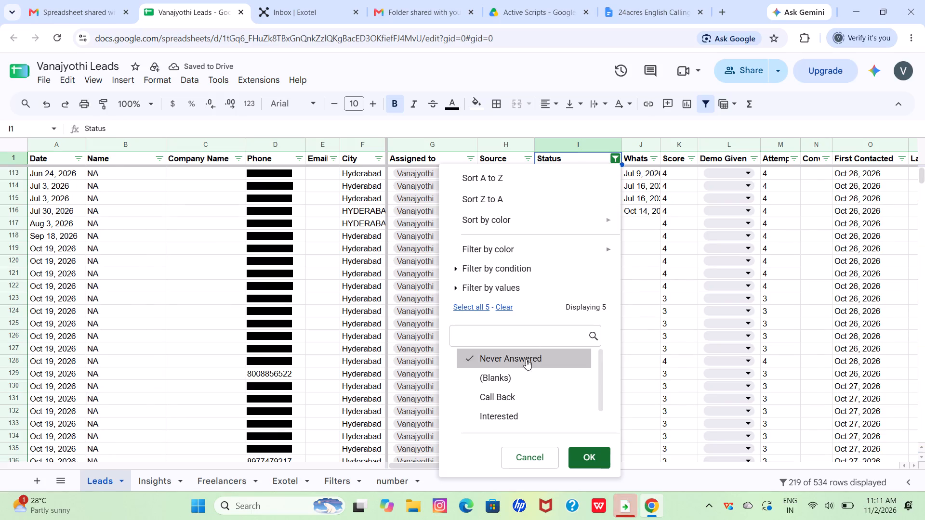
pyautogui.click(512, 372)
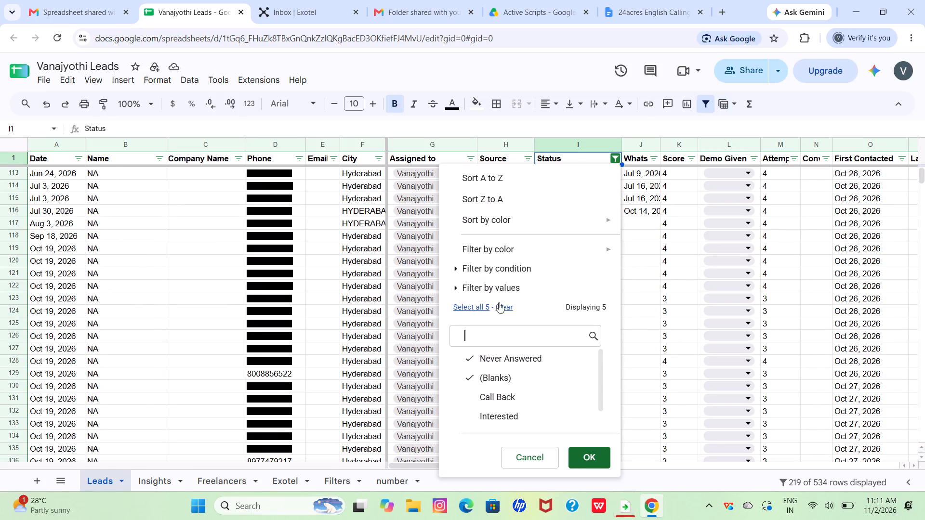
pyautogui.click(499, 302)
pyautogui.click(505, 376)
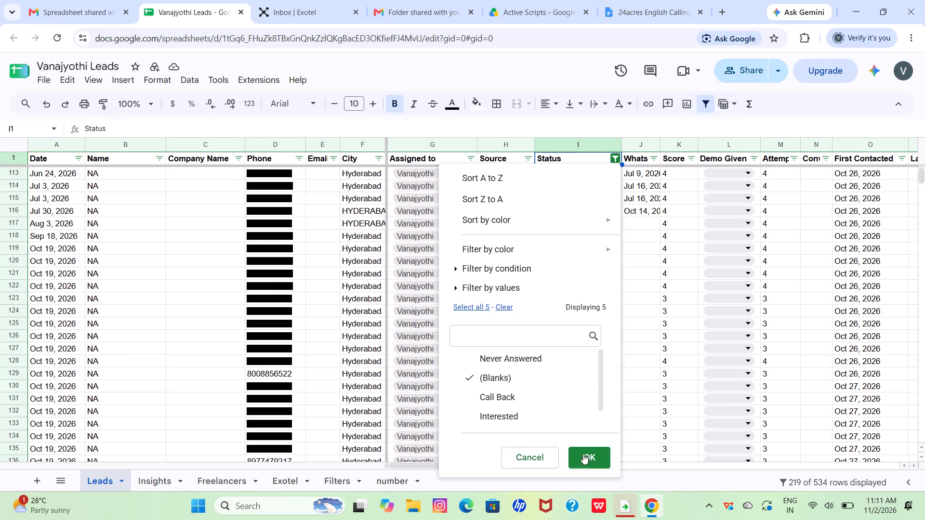
pyautogui.click(586, 455)
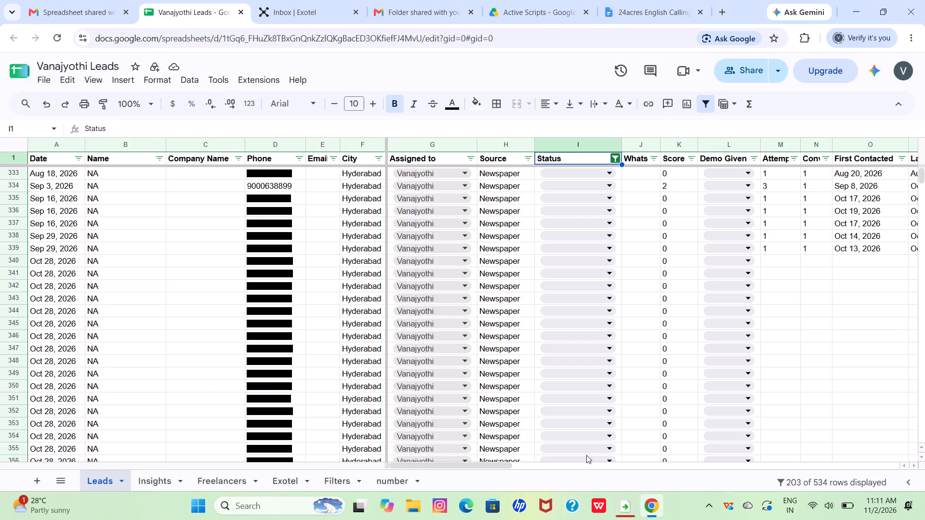
pyautogui.scroll(10, 586, 455)
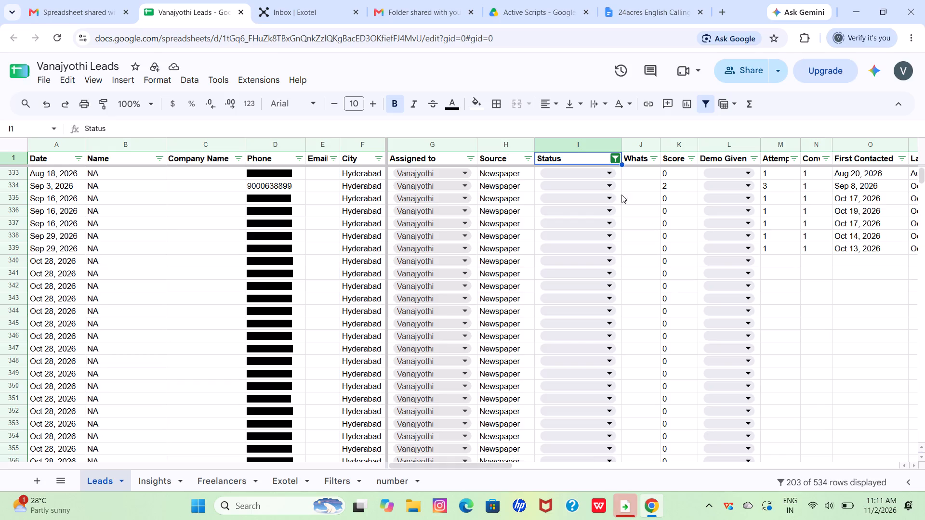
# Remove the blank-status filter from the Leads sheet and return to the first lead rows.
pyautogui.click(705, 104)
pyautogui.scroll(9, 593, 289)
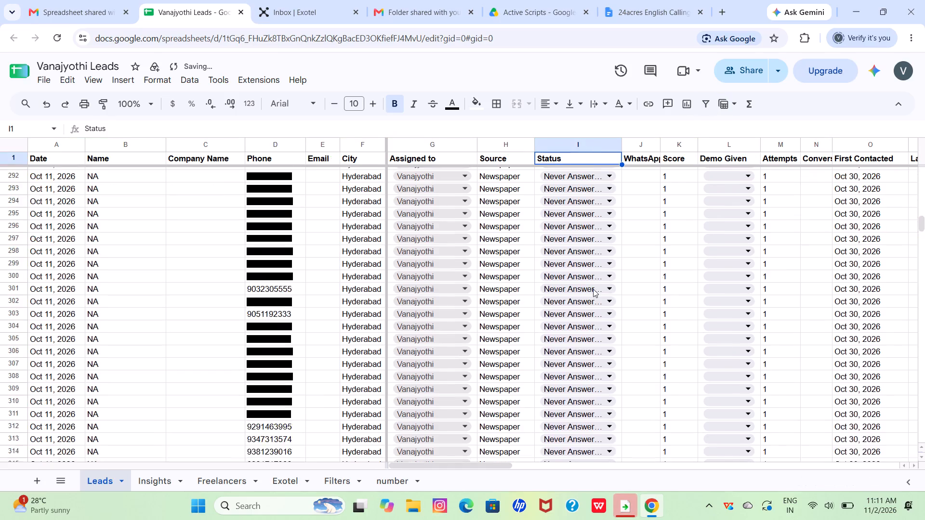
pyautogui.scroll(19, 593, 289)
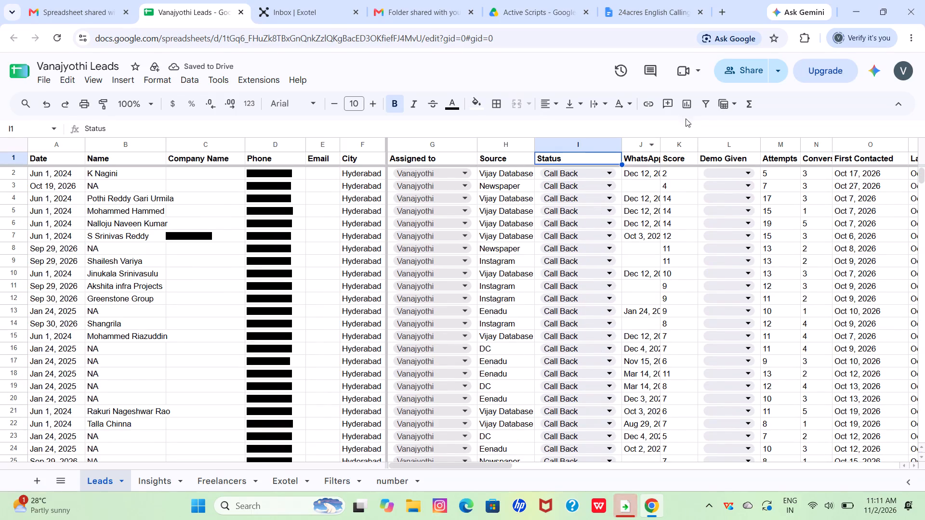
# Create a filter on the Leads data again and show only Call Back in the Status column.
pyautogui.click(704, 104)
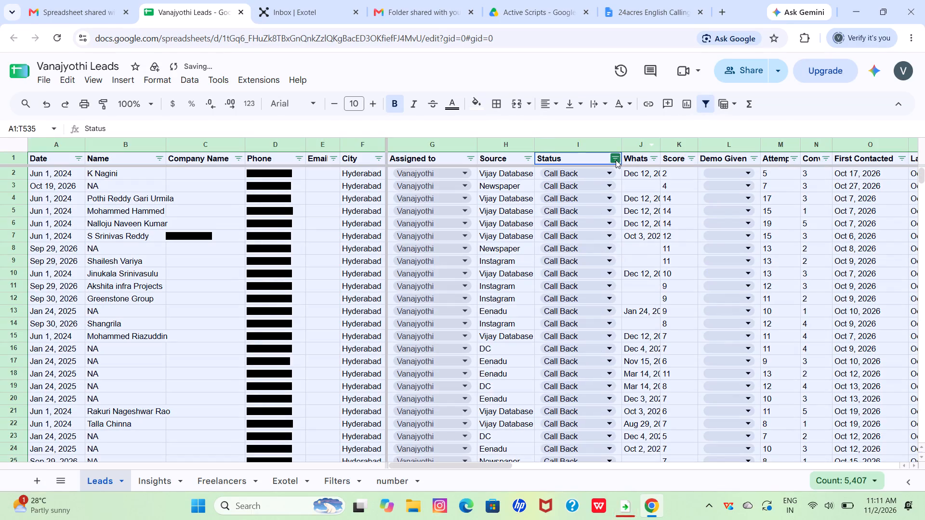
pyautogui.click(616, 160)
pyautogui.click(503, 303)
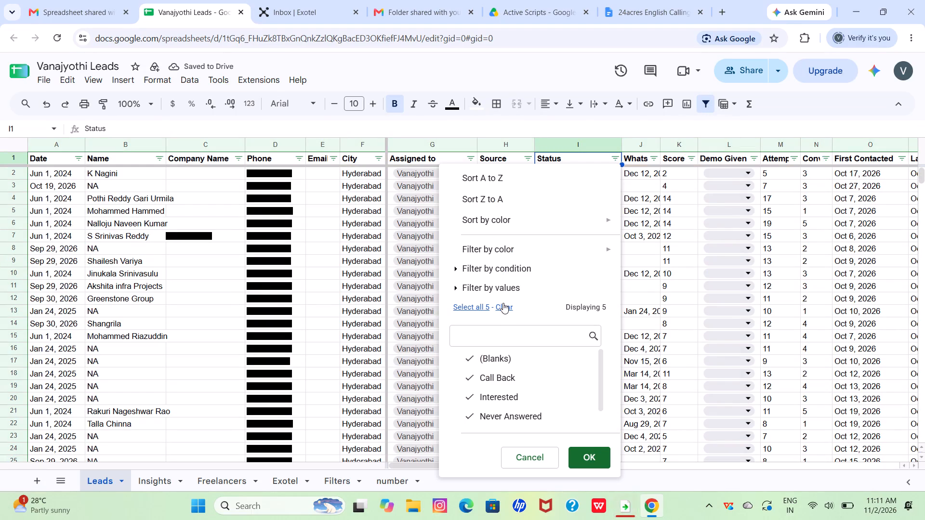
pyautogui.click(503, 373)
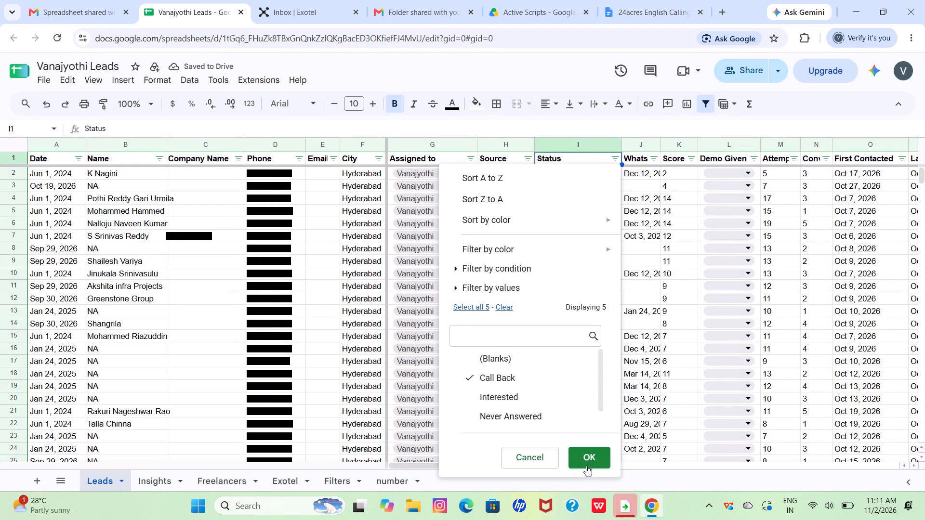
pyautogui.click(584, 451)
# Look through the Call Back leads, checking their scores, last spoken dates, followup dates and notes.
pyautogui.scroll(-4, 584, 451)
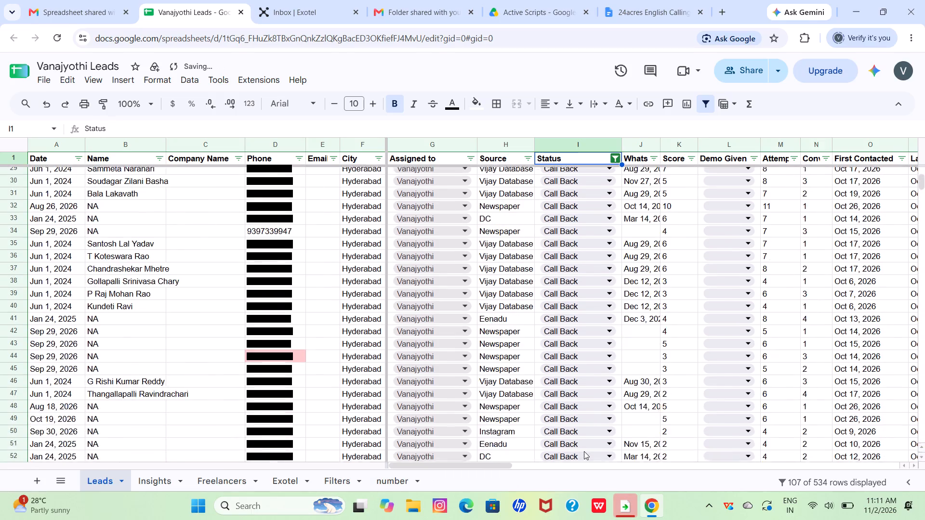
pyautogui.scroll(-2, 584, 451)
pyautogui.hscroll(-7, 584, 451)
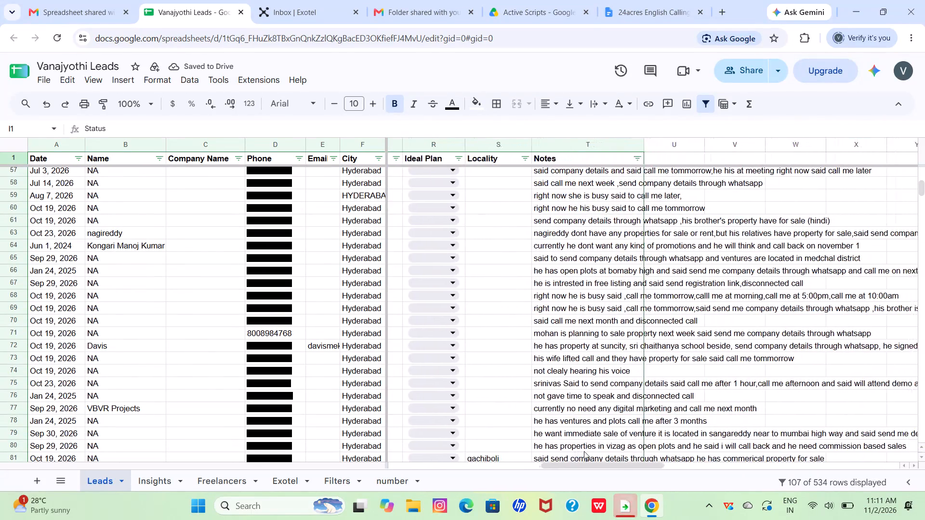
pyautogui.hscroll(7, 584, 451)
pyautogui.scroll(14, 584, 451)
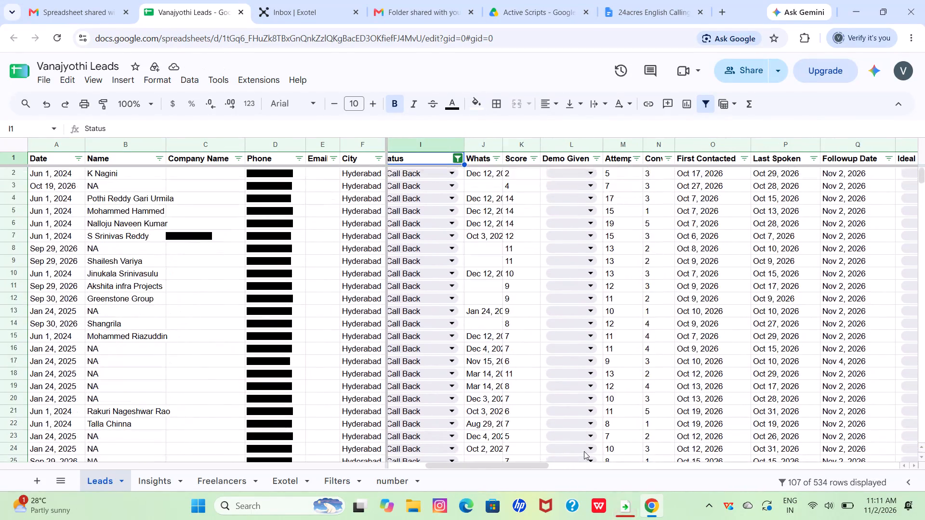
pyautogui.hscroll(-3, 584, 451)
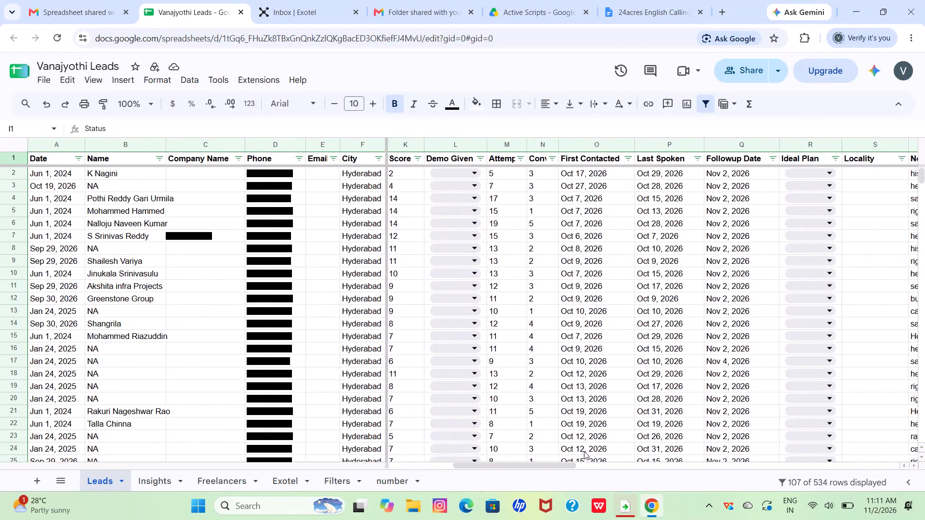
pyautogui.hscroll(-5, 584, 451)
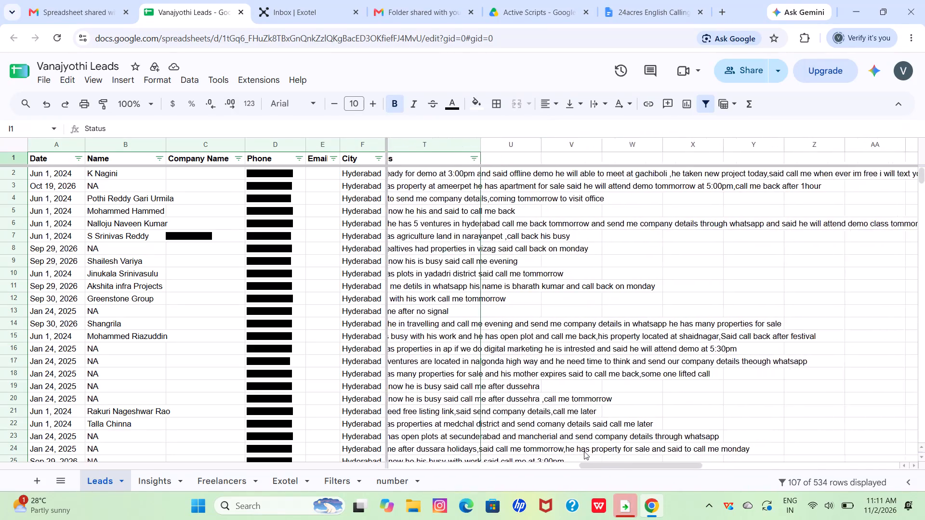
pyautogui.hscroll(-1, 584, 451)
pyautogui.hscroll(8, 584, 451)
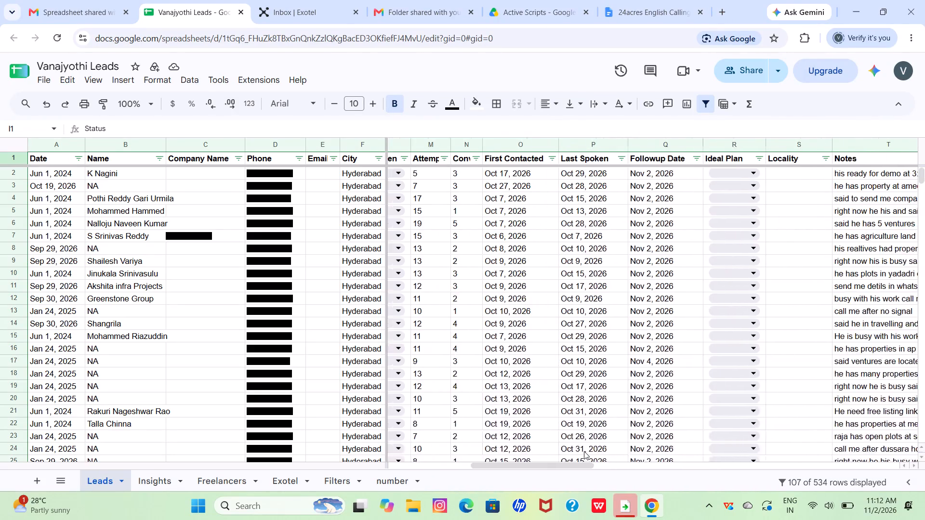
pyautogui.scroll(-10, 584, 451)
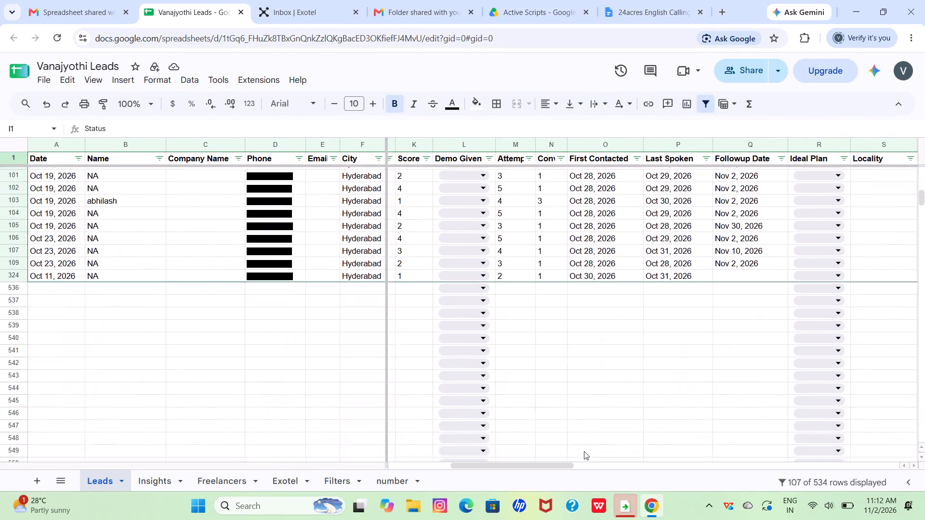
pyautogui.scroll(5, 584, 451)
pyautogui.hscroll(-4, 584, 451)
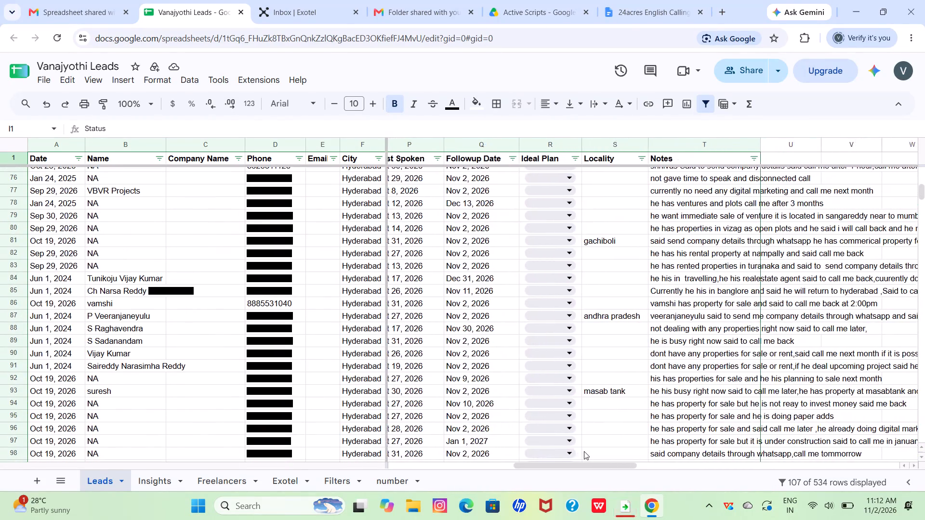
# Copy the Nov 2, 2026 followup date from row 109 into the empty Followup Date of the last Call Back lead, row 324.
pyautogui.scroll(-4, 584, 451)
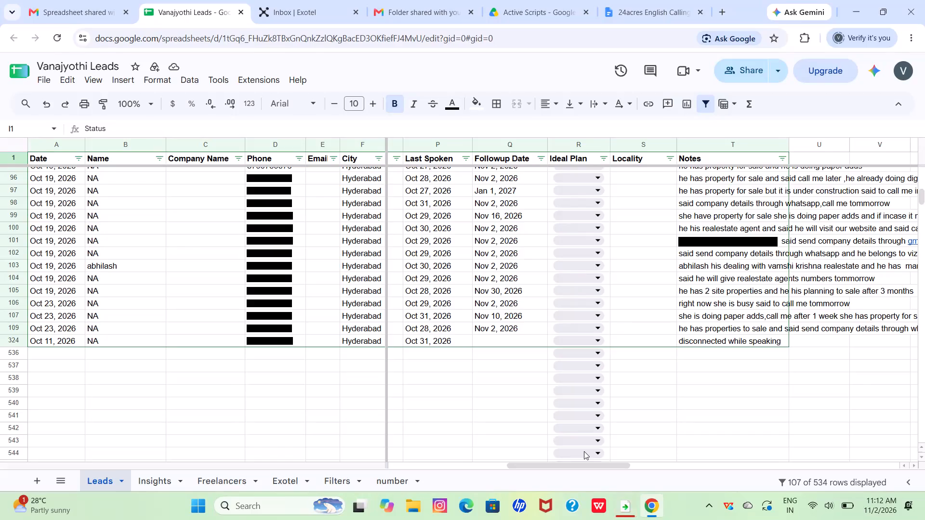
pyautogui.hscroll(2, 520, 351)
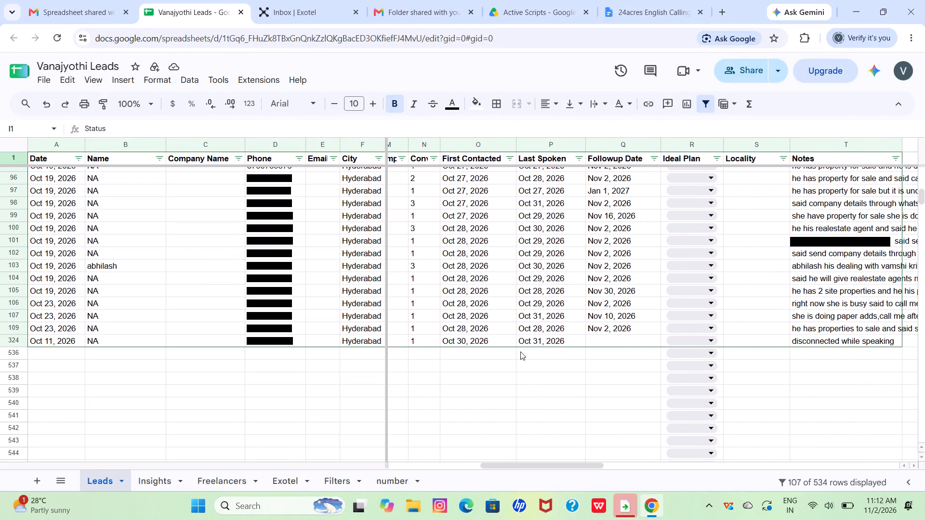
pyautogui.hscroll(1, 565, 341)
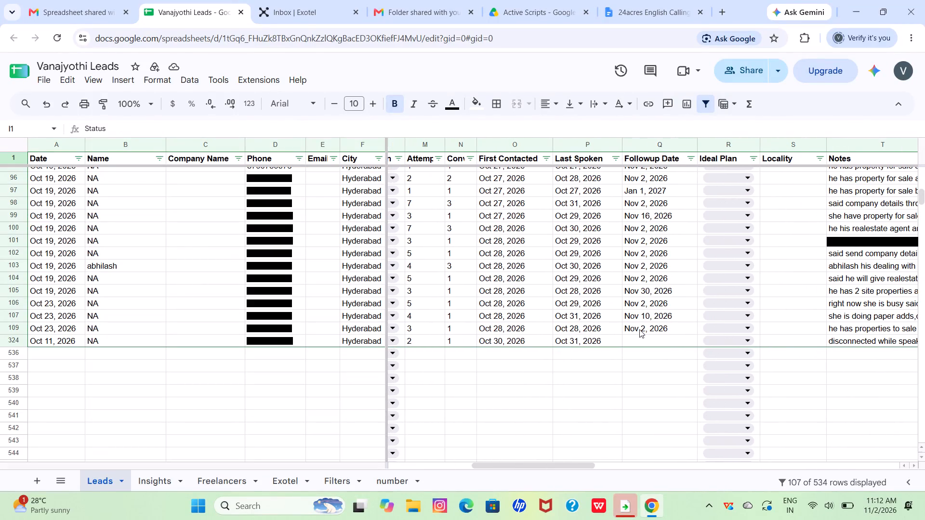
pyautogui.click(639, 329)
pyautogui.hotkey('ctrl', 'c')
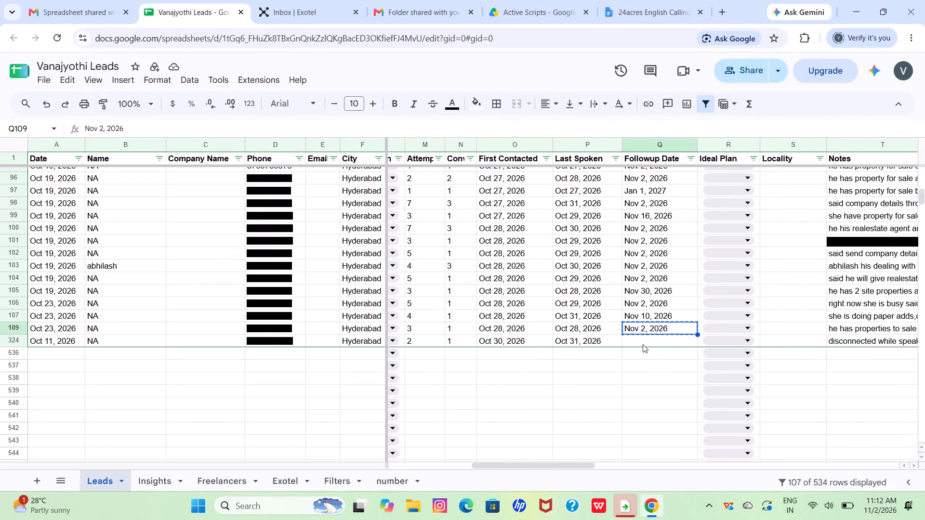
pyautogui.click(643, 345)
pyautogui.hotkey('ctrl', 'v')
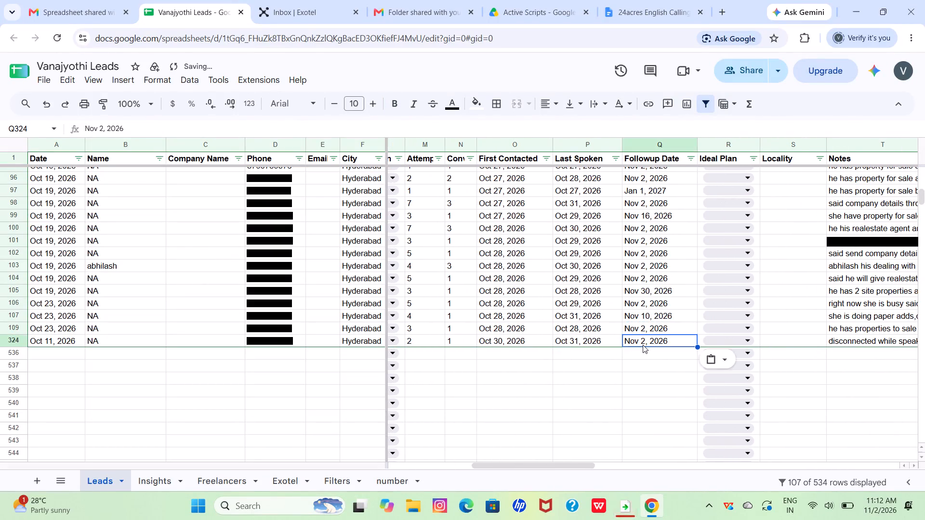
# Check row 324's Call Back entry across its columns, and review the statuses, scores and contact dates back up to the first lead.
pyautogui.hscroll(4, 643, 345)
pyautogui.hscroll(-3, 643, 345)
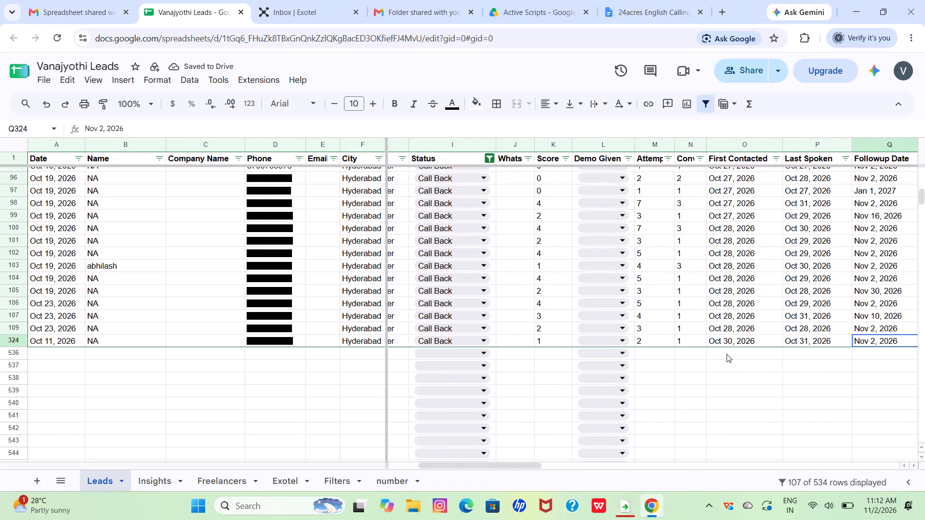
pyautogui.click(705, 342)
pyautogui.hscroll(-4, 705, 342)
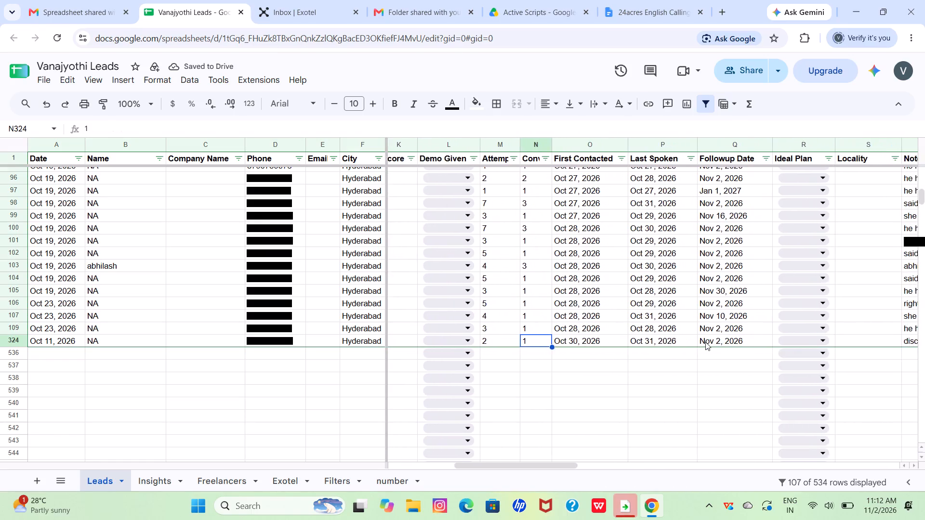
pyautogui.hscroll(-1, 705, 342)
pyautogui.hscroll(8, 705, 342)
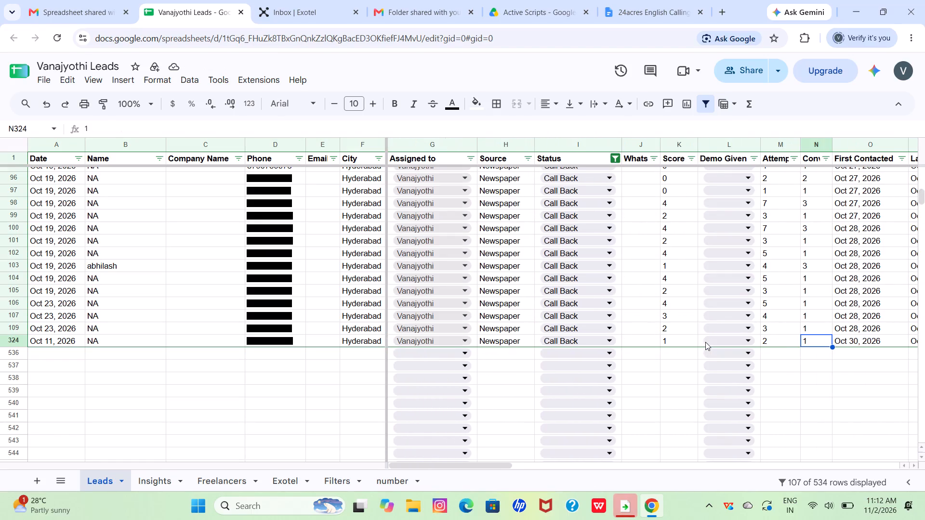
pyautogui.scroll(2, 480, 364)
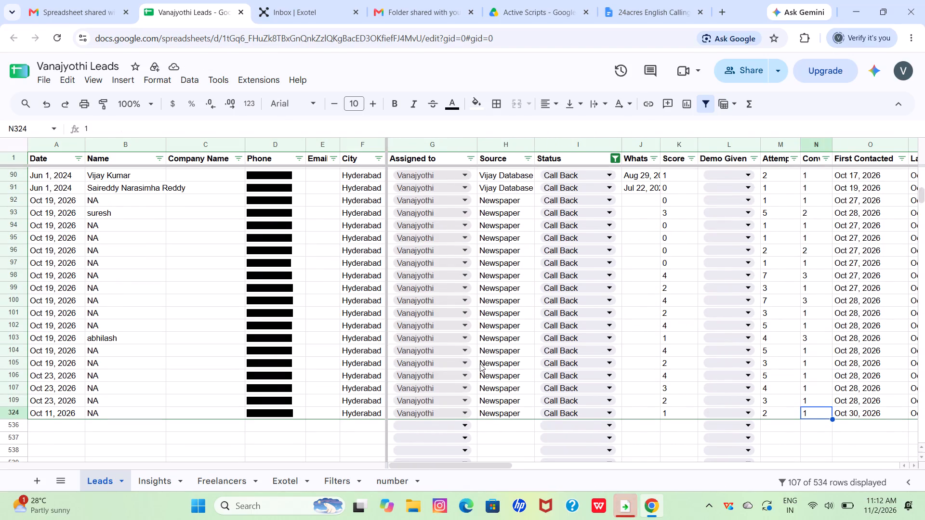
pyautogui.scroll(3, 480, 364)
pyautogui.hscroll(-2, 480, 364)
pyautogui.scroll(3, 480, 364)
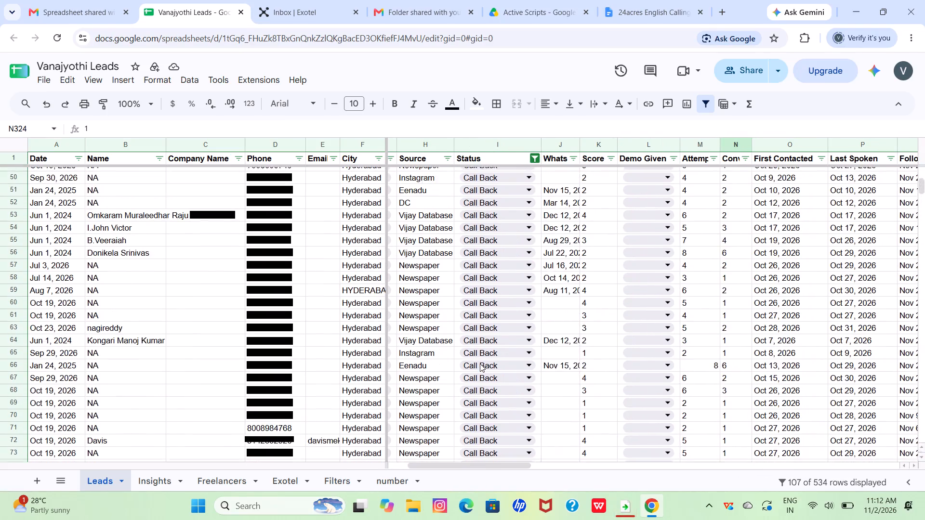
pyautogui.scroll(10, 480, 364)
# Read the followup dates and notes of the Call Back leads from the first rows down to row 324, comparing last spoken dates.
pyautogui.hscroll(-4, 480, 364)
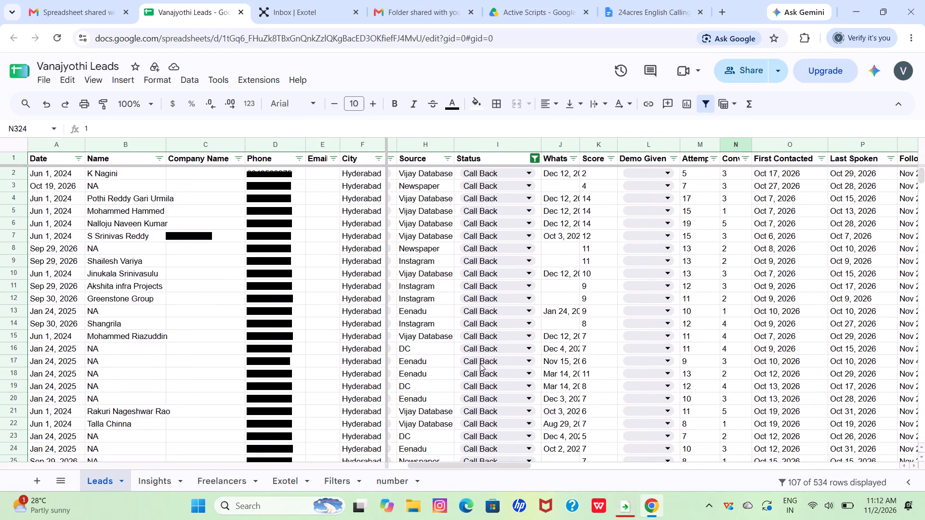
pyautogui.hscroll(-7, 638, 254)
pyautogui.scroll(-1, 638, 254)
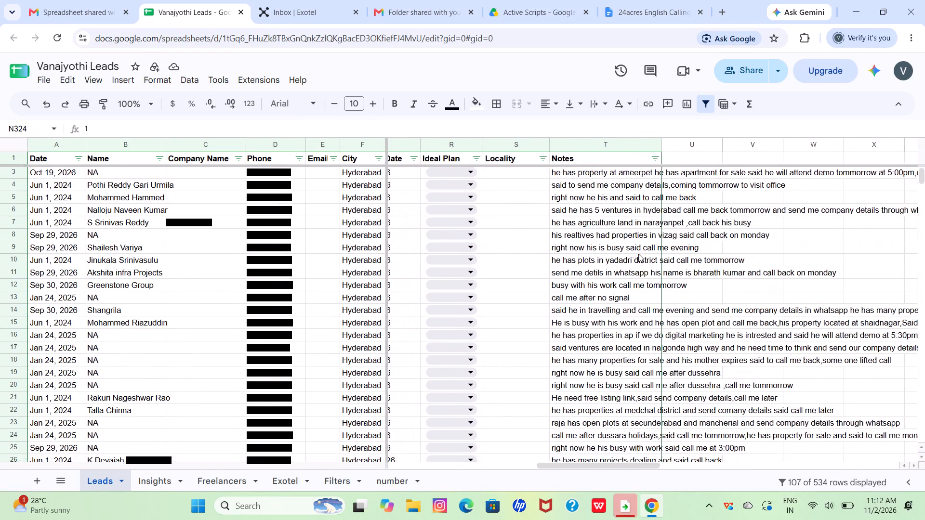
pyautogui.scroll(-5, 638, 254)
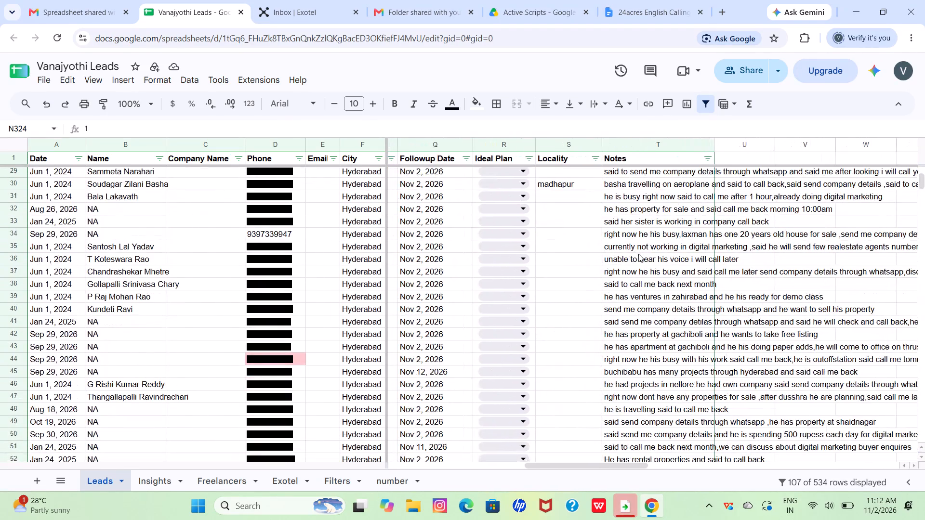
pyautogui.scroll(-5, 638, 254)
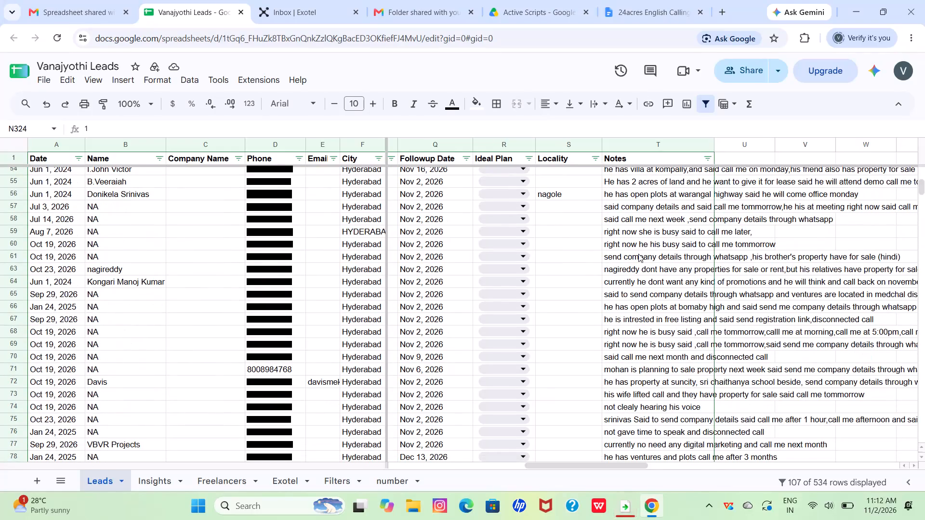
pyautogui.hscroll(4, 638, 254)
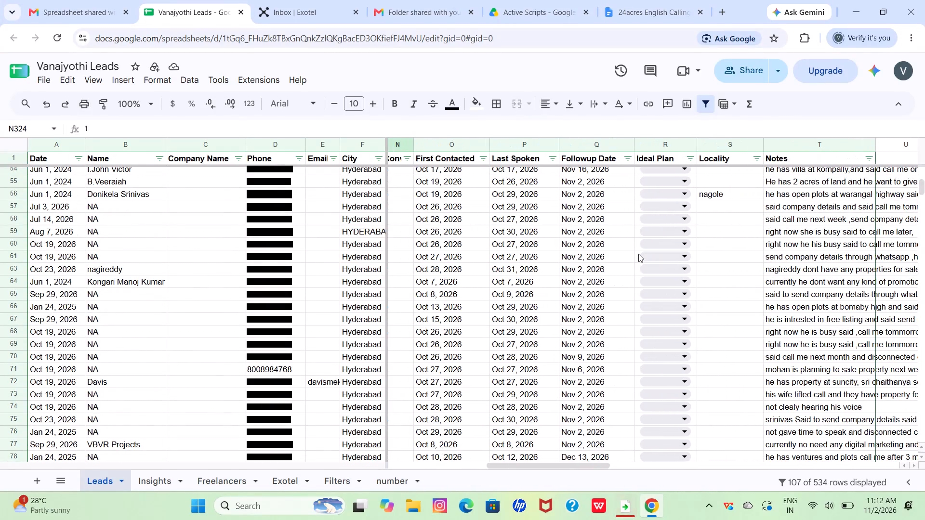
pyautogui.hscroll(2, 638, 254)
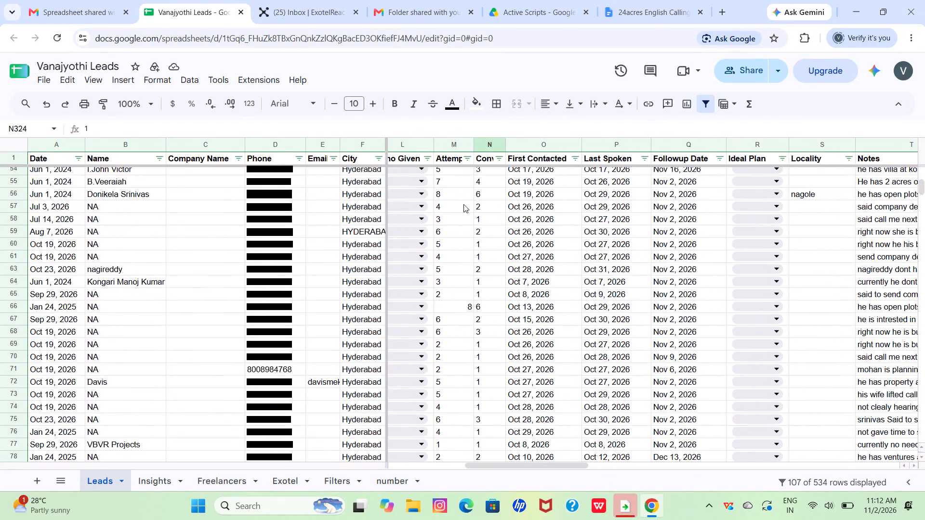
pyautogui.click(285, 187)
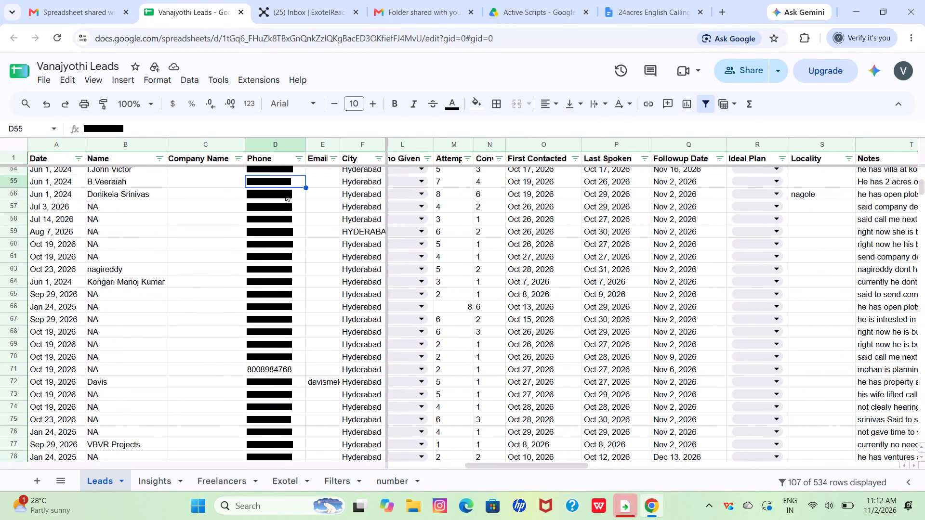
pyautogui.click(285, 200)
pyautogui.hscroll(-3, 550, 253)
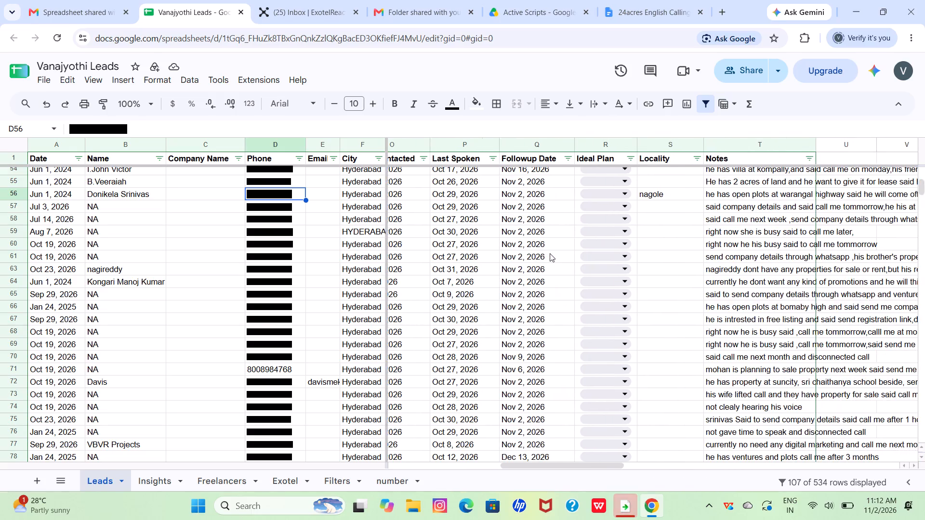
pyautogui.scroll(-3, 550, 253)
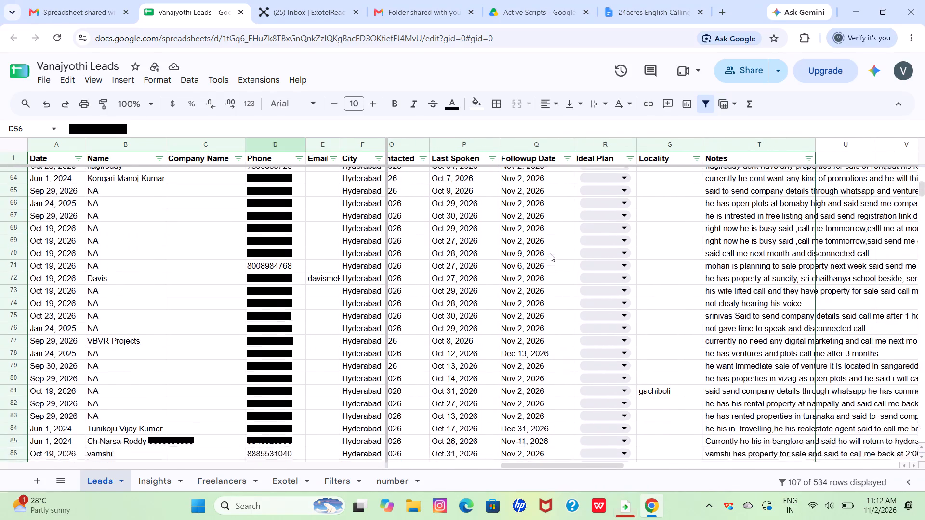
pyautogui.scroll(-3, 550, 253)
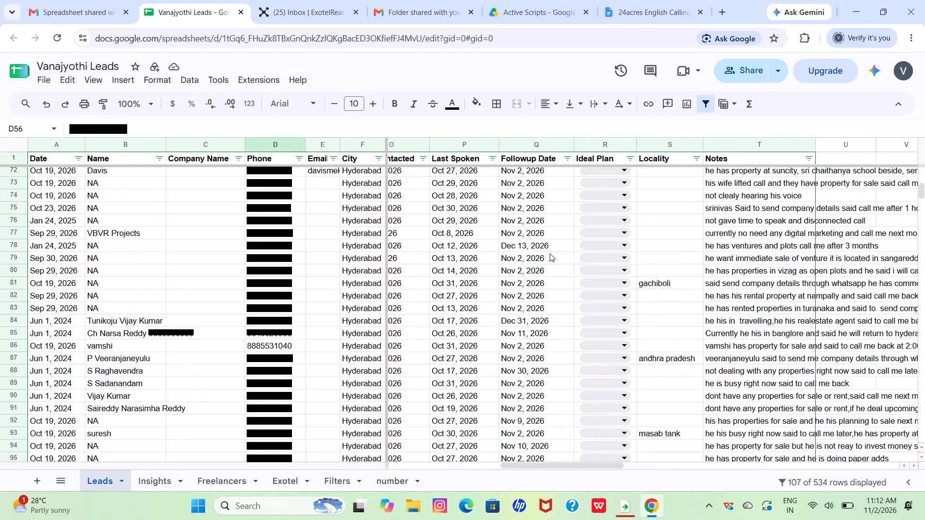
pyautogui.scroll(-3, 550, 253)
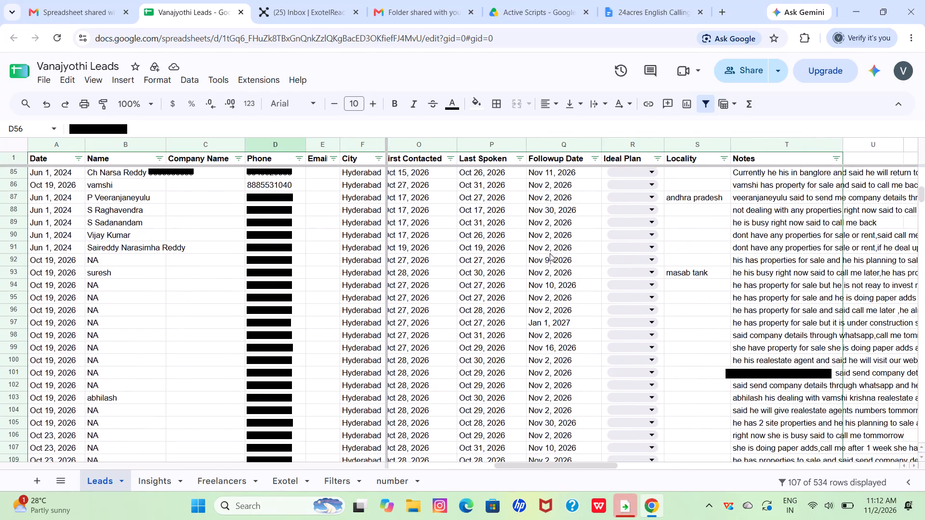
pyautogui.scroll(-3, 550, 253)
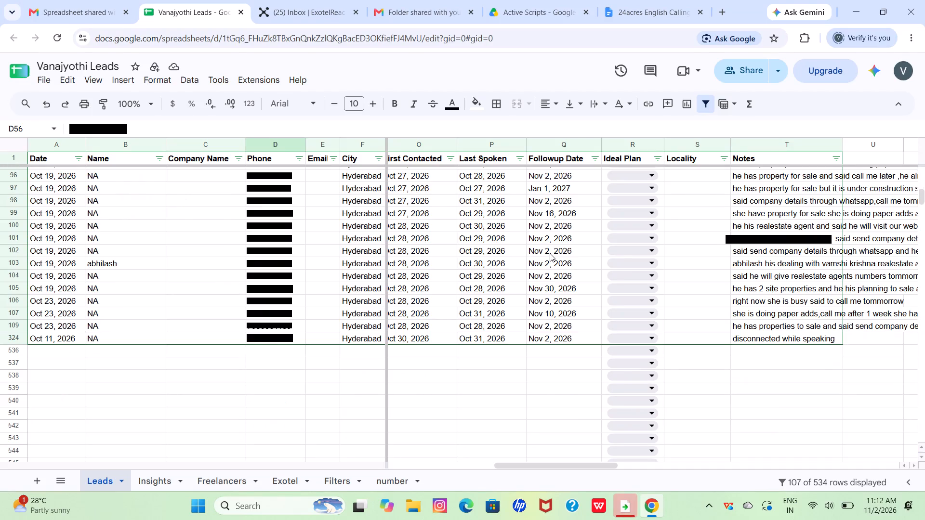
# Examine the last Call Back leads, rows 96 to 324, reading the full notes in rows 101 and 103 and checking followup dates.
pyautogui.hscroll(-1, 550, 253)
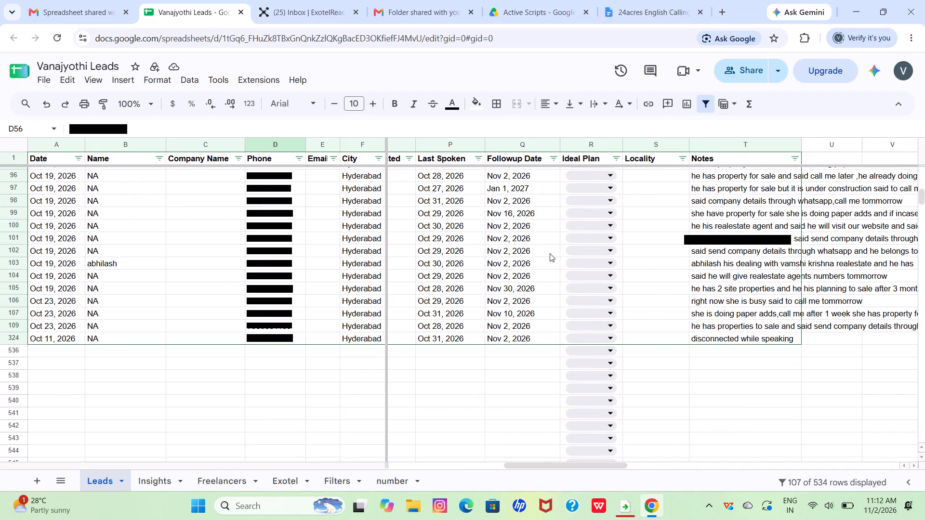
pyautogui.hscroll(-1, 550, 253)
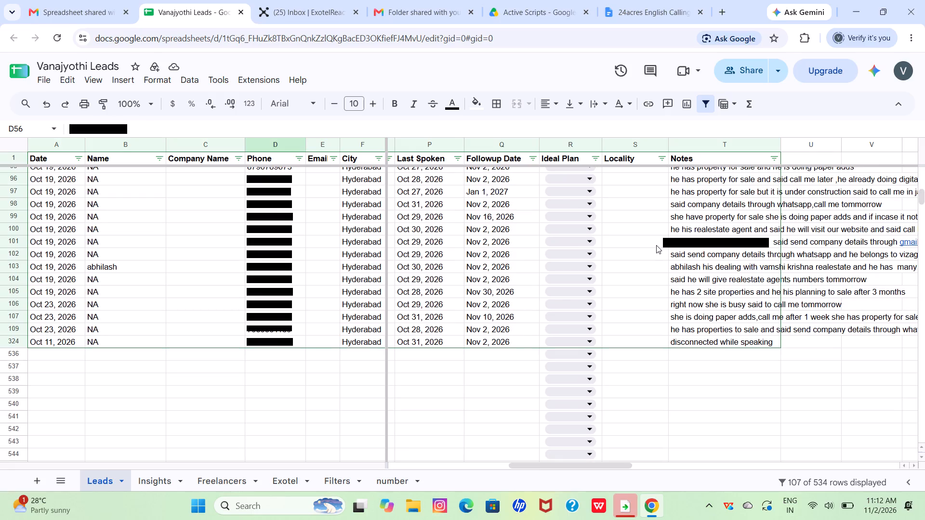
pyautogui.click(675, 244)
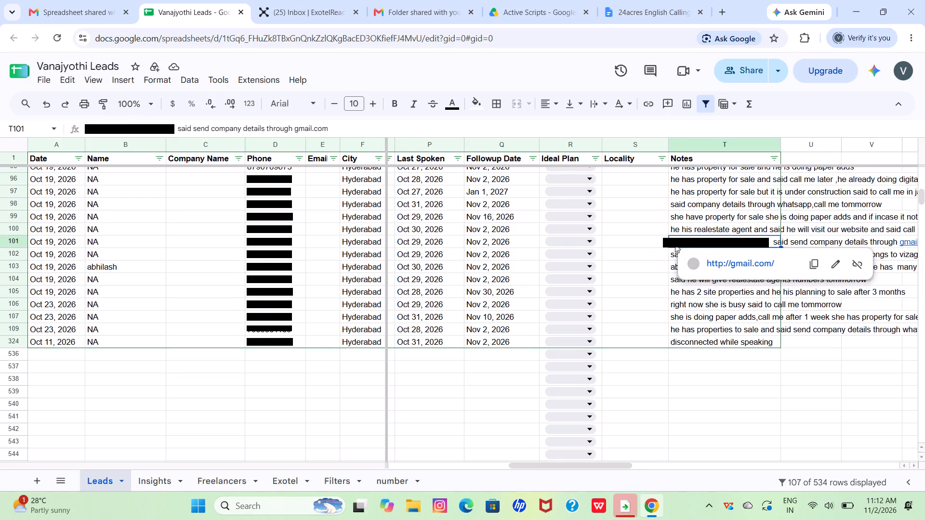
pyautogui.click(641, 244)
pyautogui.hscroll(-1, 641, 244)
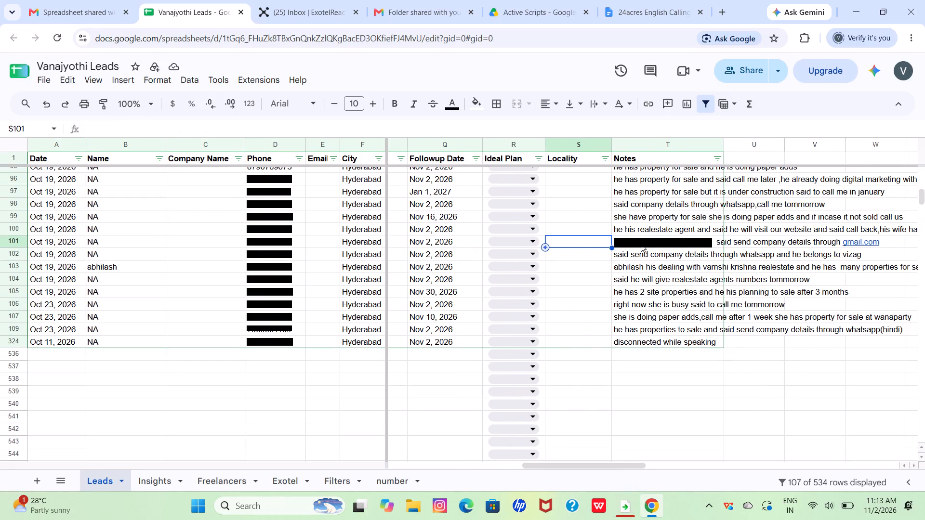
pyautogui.click(628, 247)
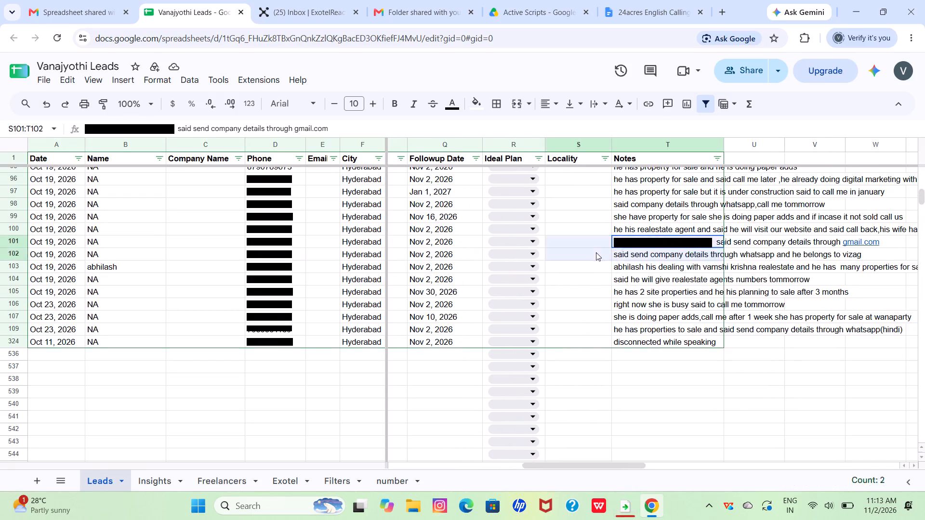
pyautogui.click(596, 252)
pyautogui.click(590, 231)
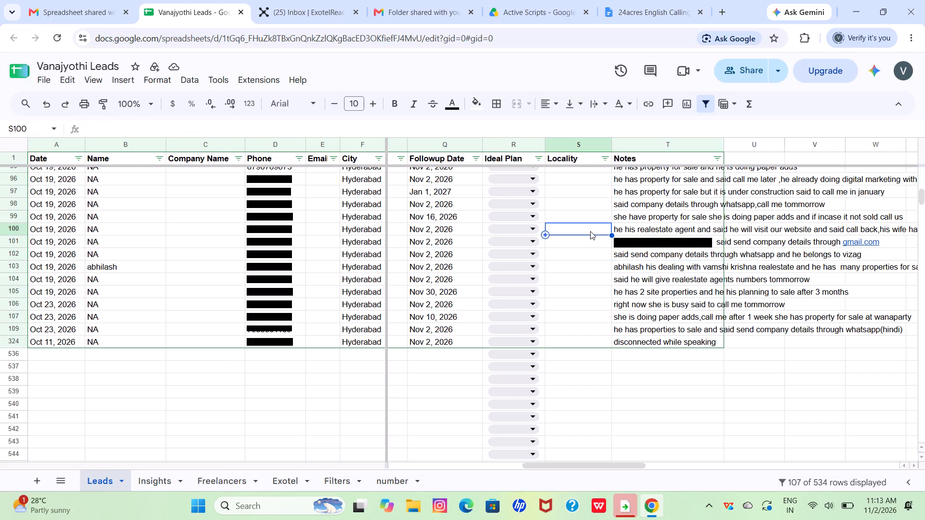
pyautogui.hscroll(1, 607, 325)
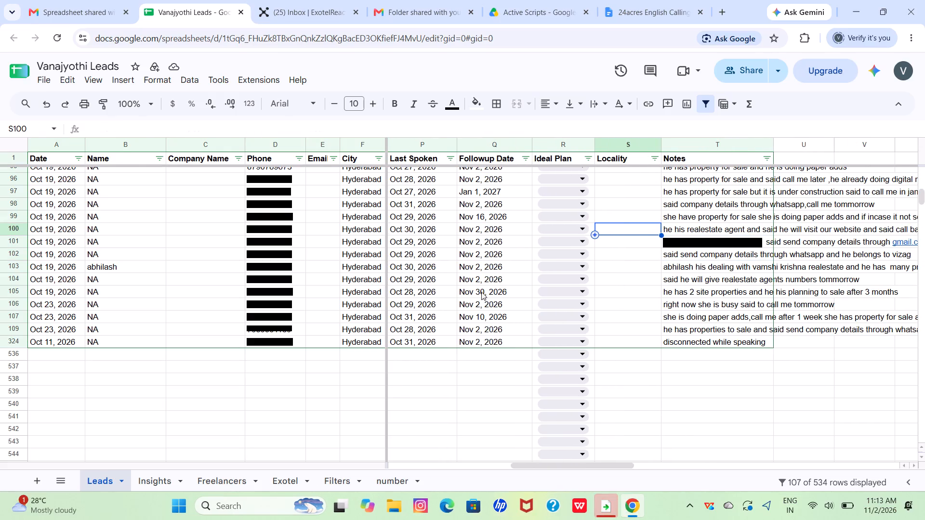
pyautogui.click(473, 327)
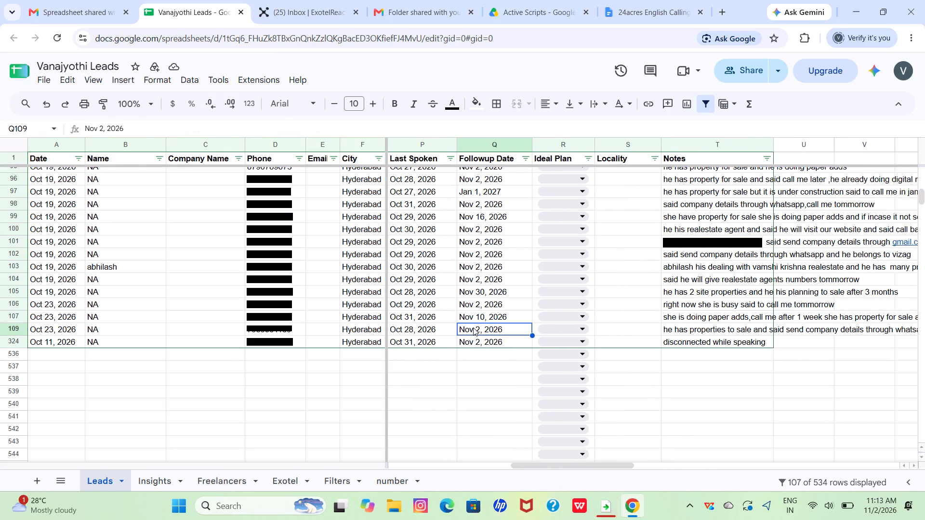
pyautogui.click(475, 336)
pyautogui.click(477, 342)
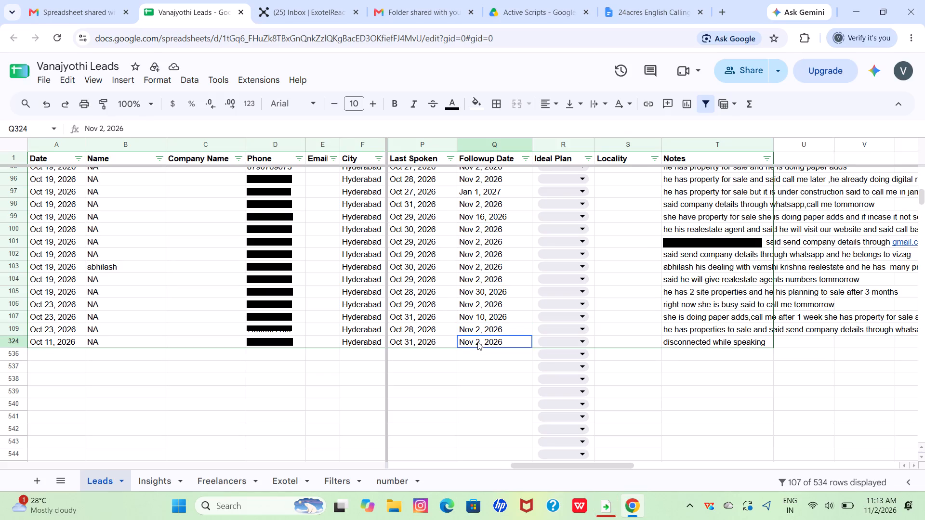
pyautogui.hscroll(-3, 477, 342)
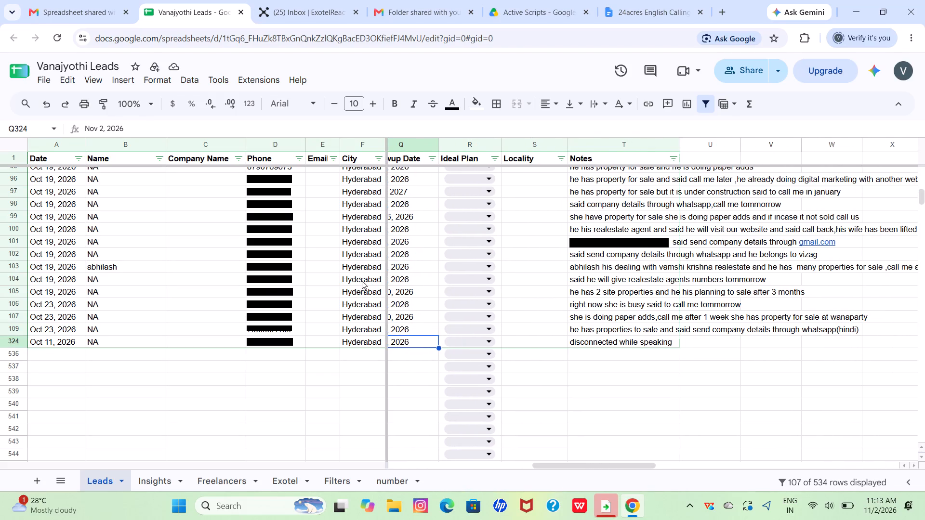
pyautogui.click(611, 268)
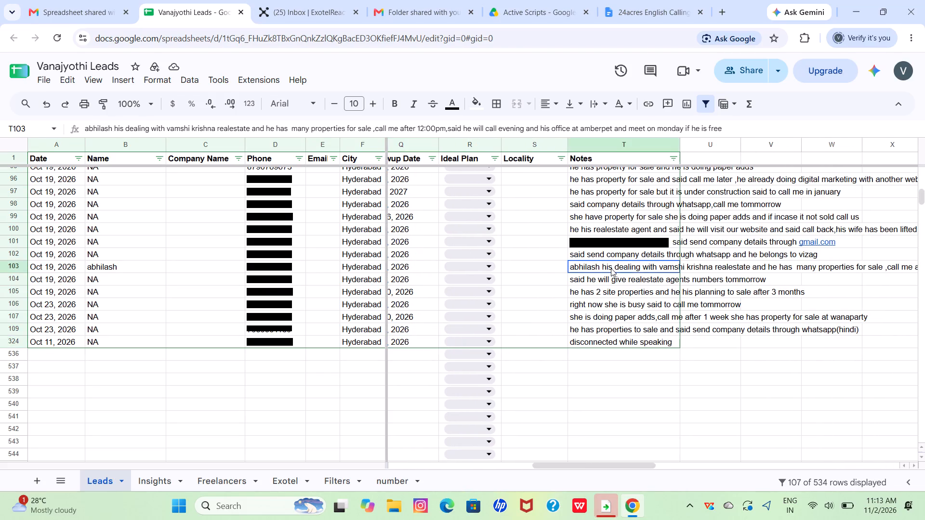
pyautogui.hscroll(-5, 611, 268)
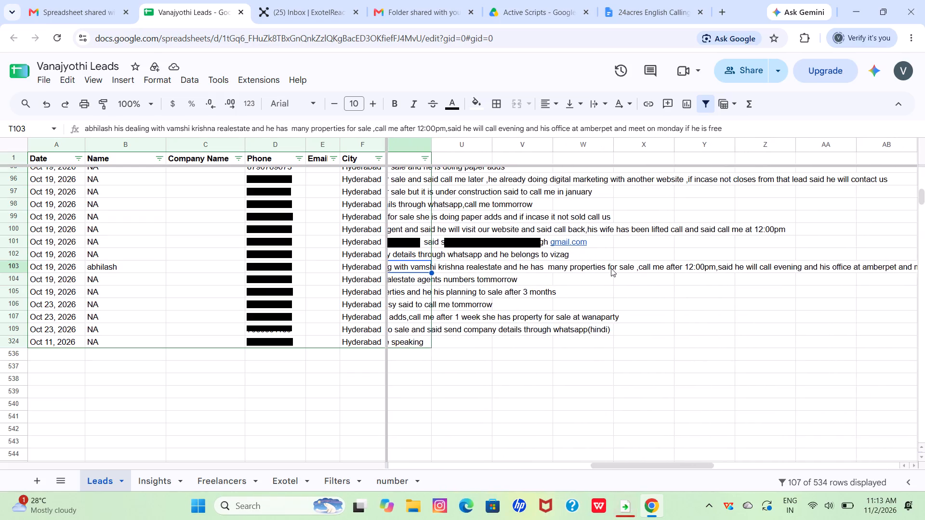
pyautogui.hscroll(-2, 611, 268)
pyautogui.hscroll(4, 611, 268)
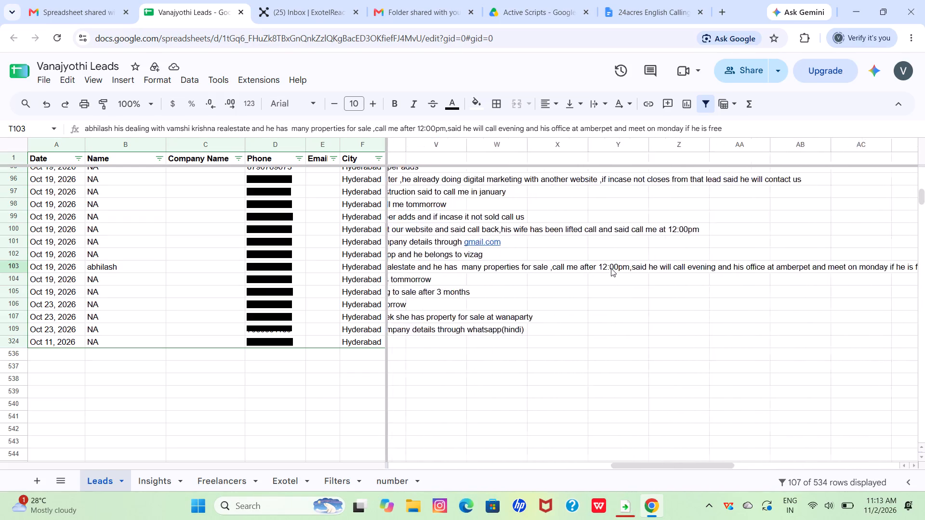
pyautogui.hscroll(3, 611, 268)
# Review the followup dates, localities and notes of the Call Back leads from the last rows back up to row 2.
pyautogui.scroll(2, 611, 268)
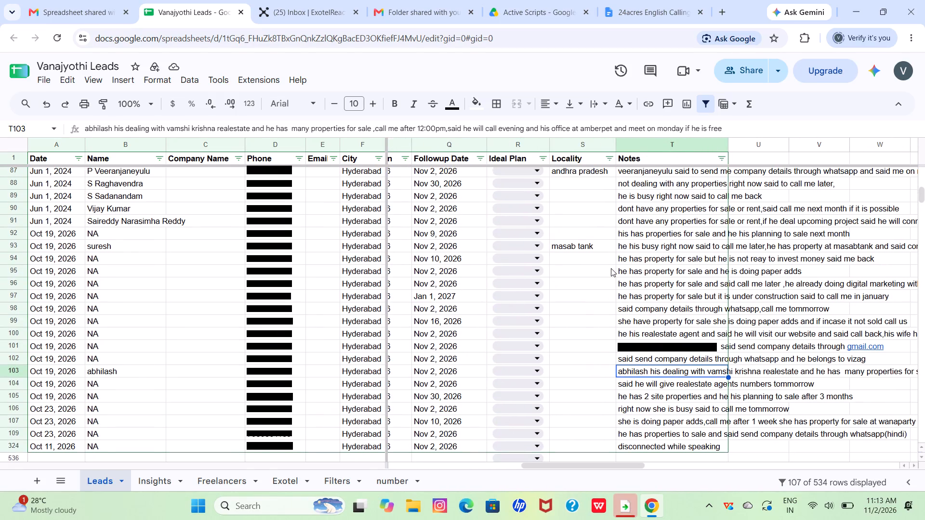
pyautogui.scroll(3, 611, 268)
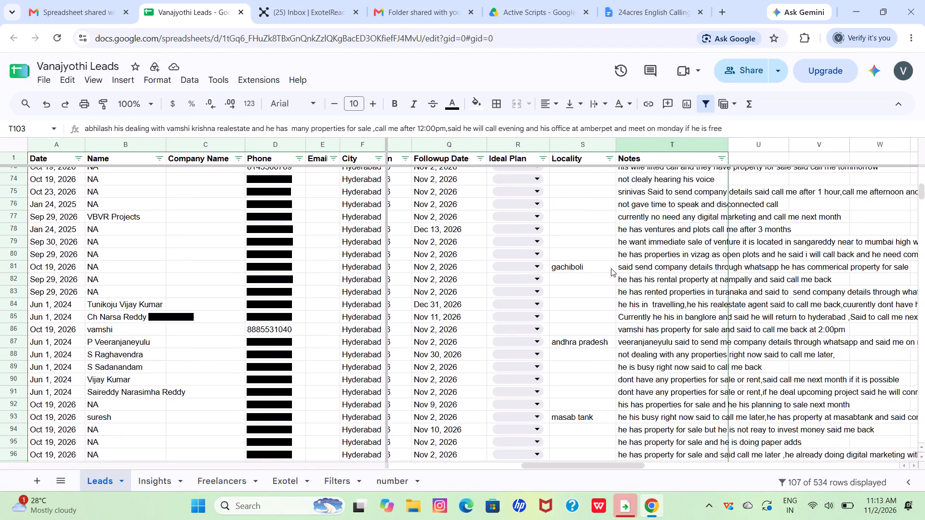
pyautogui.scroll(2, 611, 268)
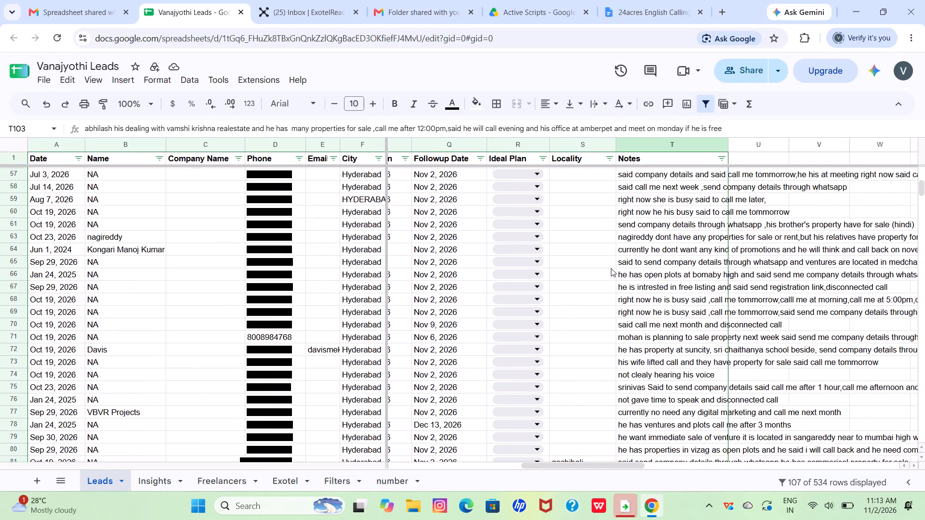
pyautogui.scroll(4, 611, 268)
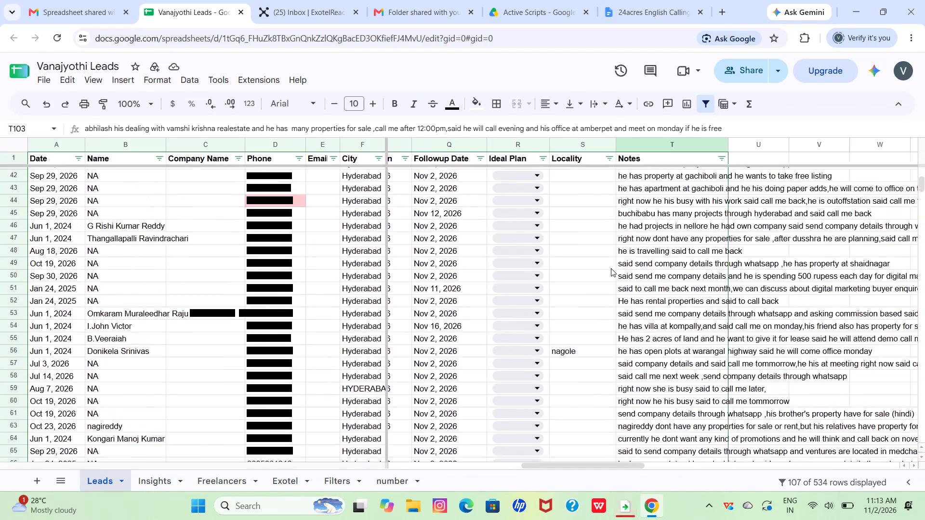
pyautogui.scroll(4, 611, 268)
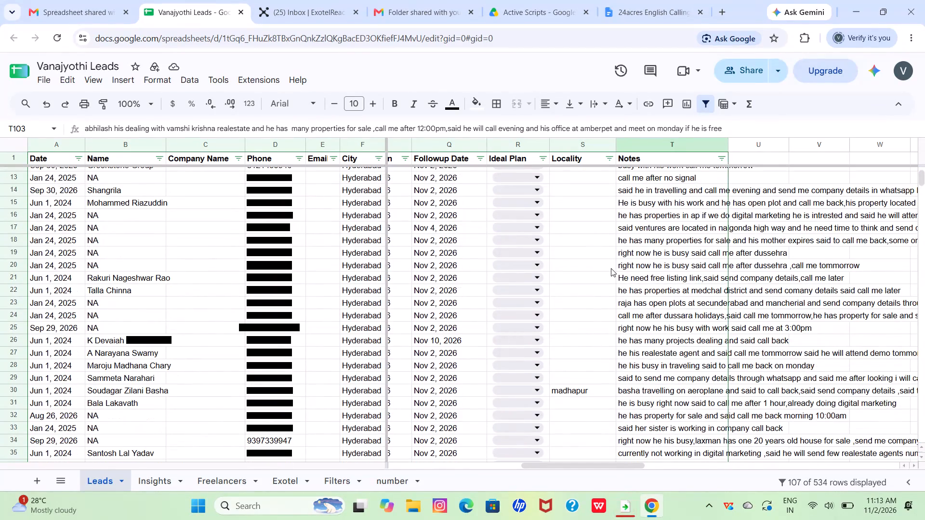
pyautogui.scroll(1, 611, 268)
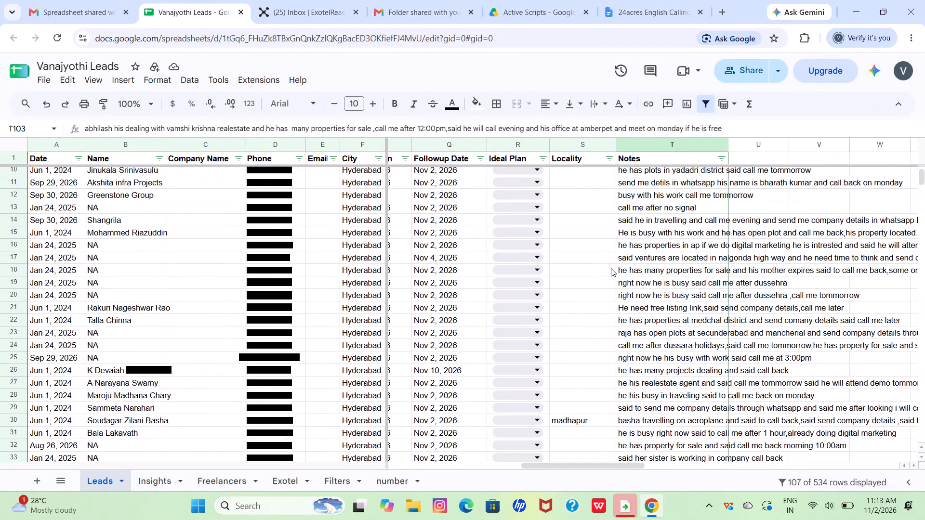
pyautogui.scroll(9, 611, 268)
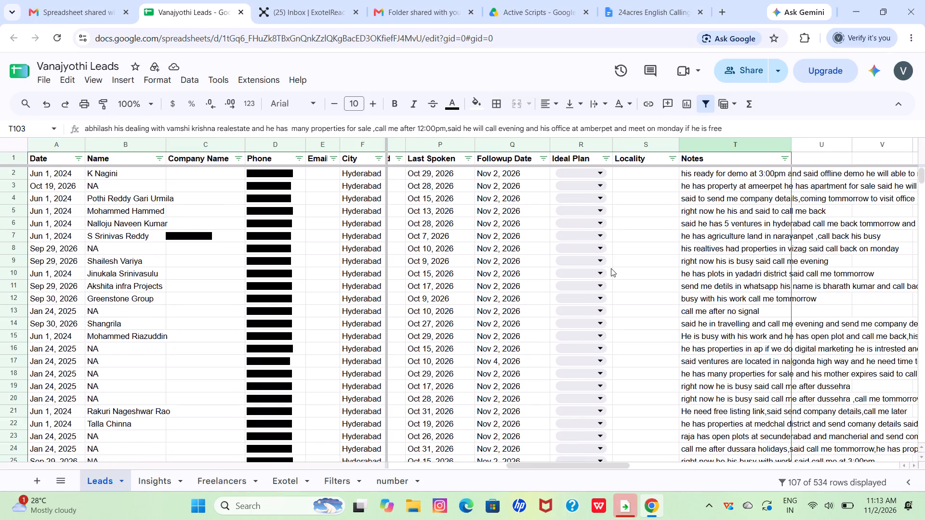
# Compare the Call Back leads' last spoken and followup dates down to row 324, including the attempt and conversation counts in the later rows.
pyautogui.scroll(-5, 611, 268)
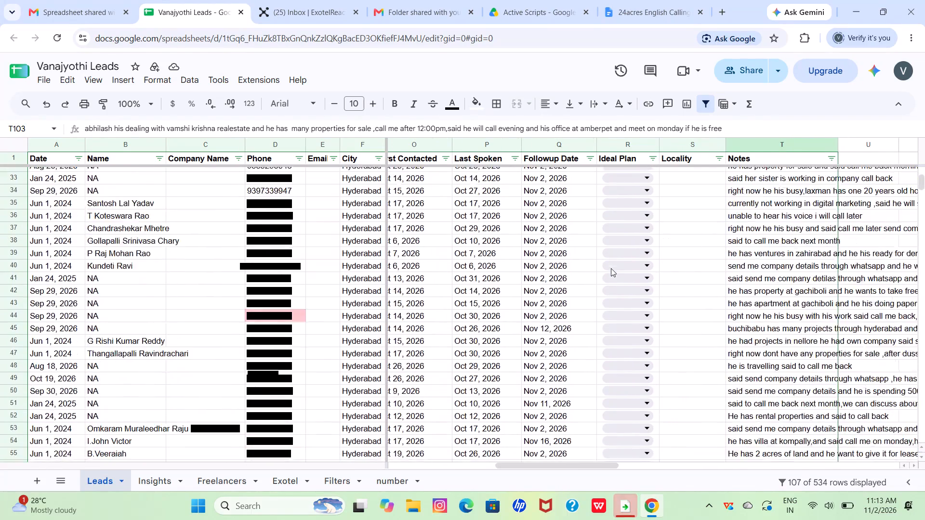
pyautogui.scroll(-2, 611, 268)
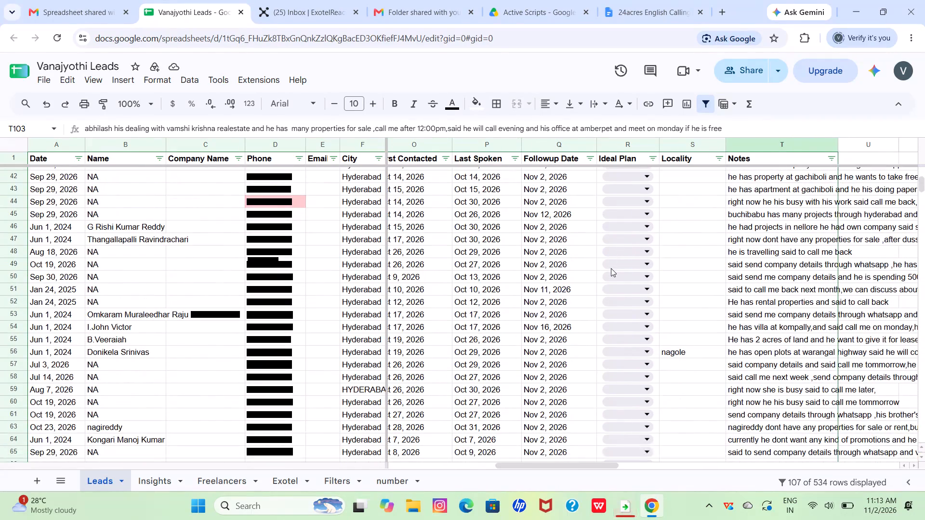
pyautogui.scroll(-4, 611, 268)
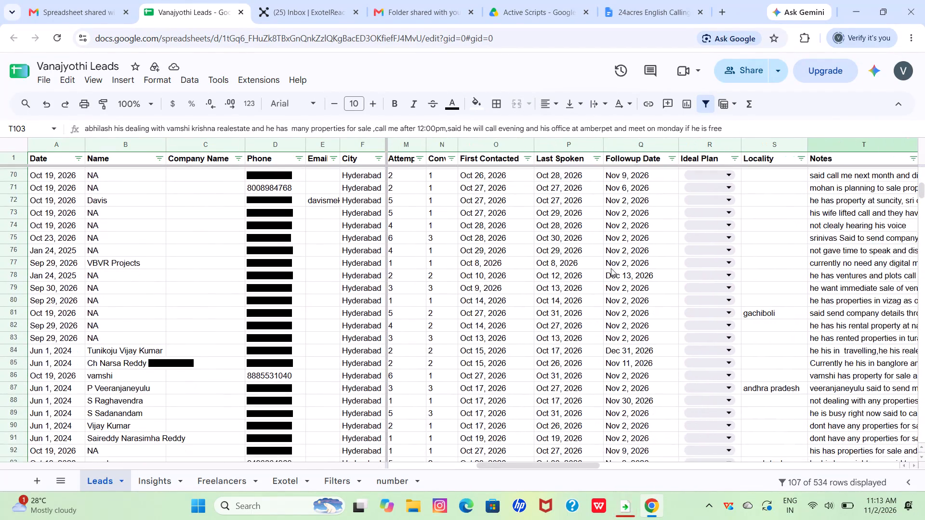
pyautogui.scroll(-6, 611, 268)
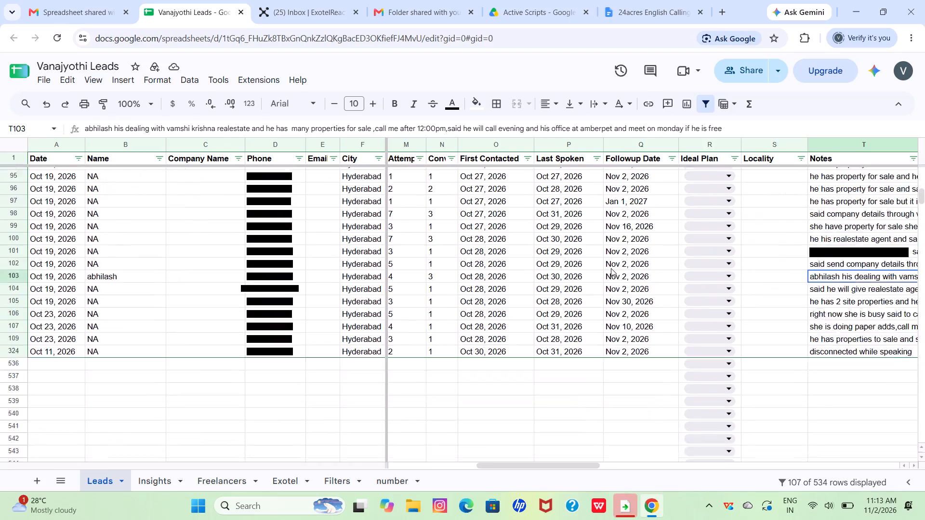
# Check row 93's locality, and reread the followup dates and notes from the last Call Back leads back up to row 2.
pyautogui.scroll(3, 611, 268)
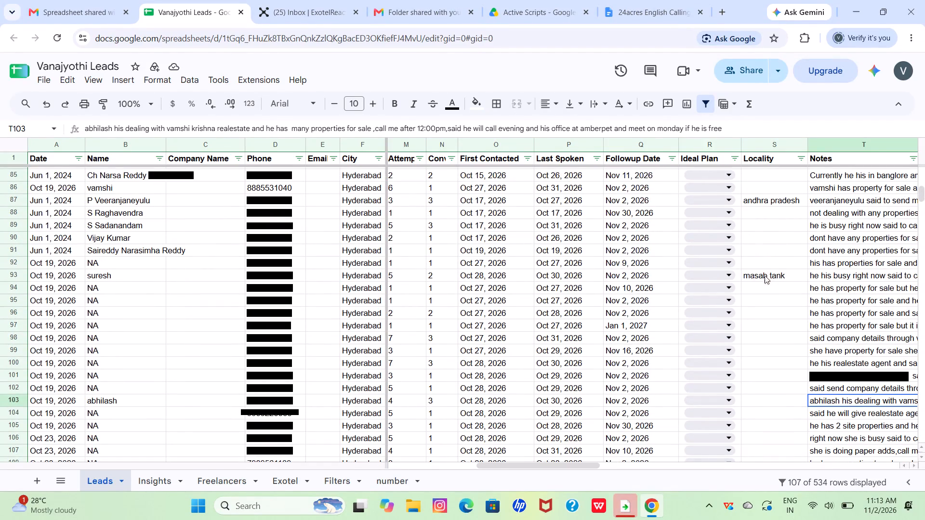
pyautogui.click(785, 278)
pyautogui.hscroll(-4, 785, 278)
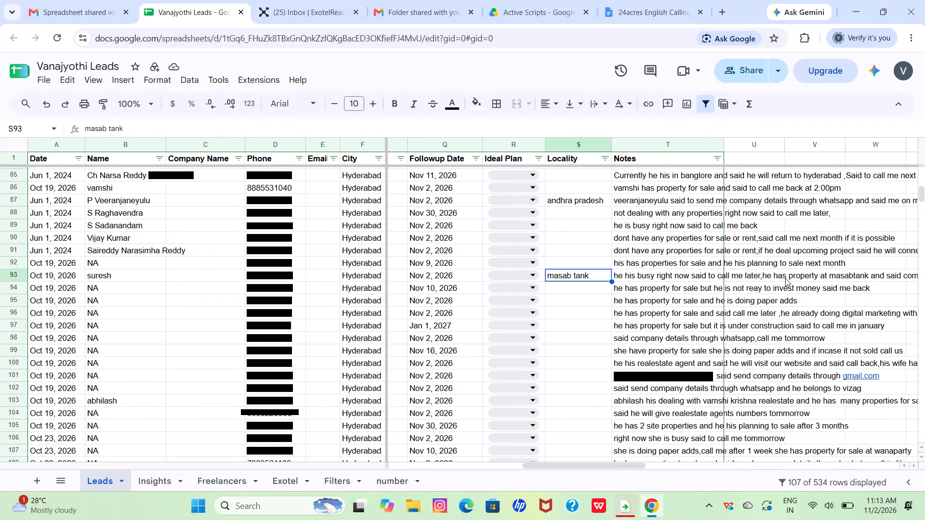
pyautogui.scroll(-2, 670, 355)
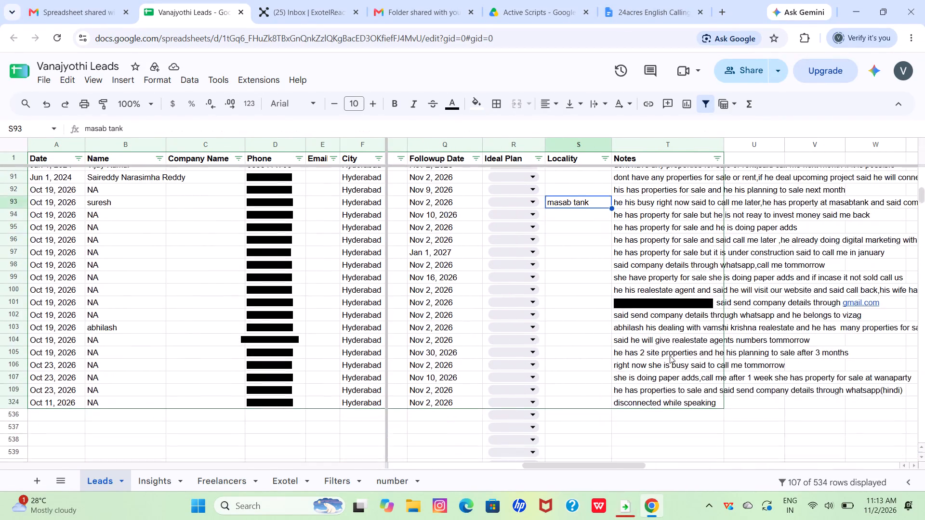
pyautogui.scroll(2, 670, 355)
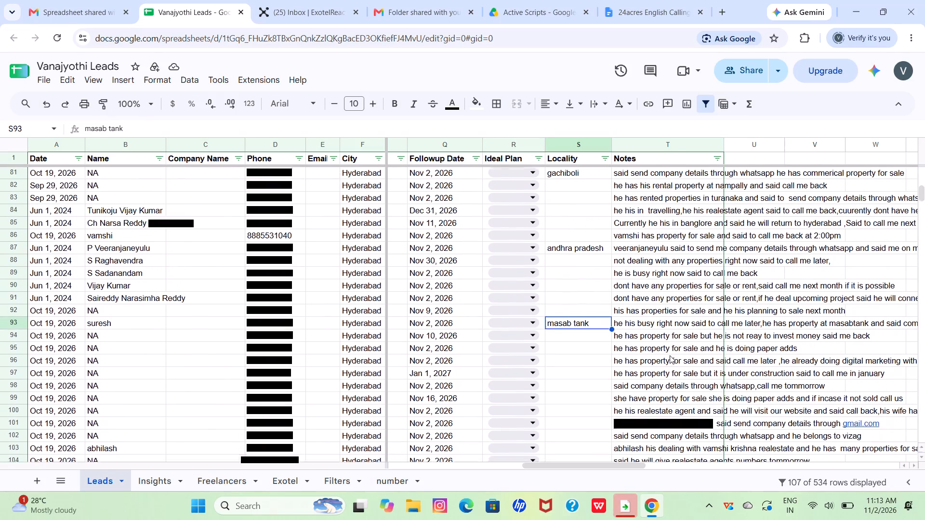
pyautogui.scroll(4, 670, 355)
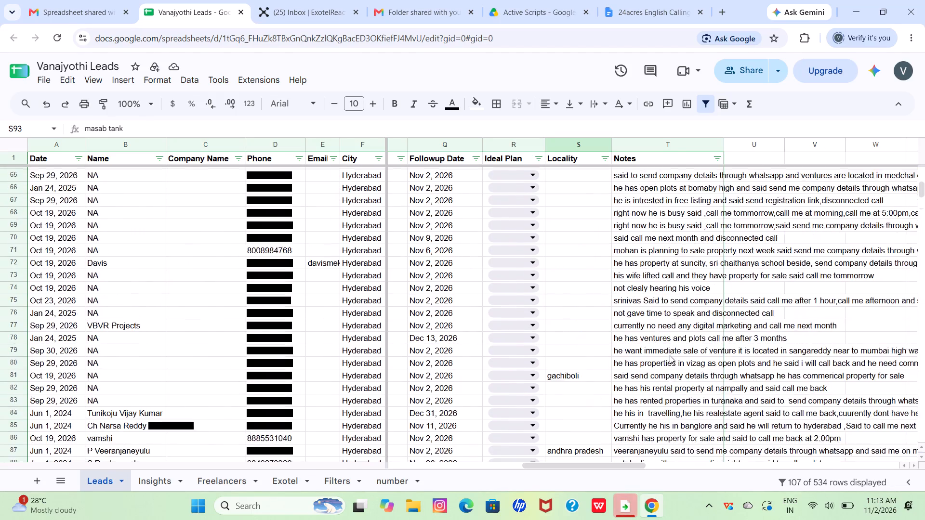
pyautogui.scroll(6, 670, 355)
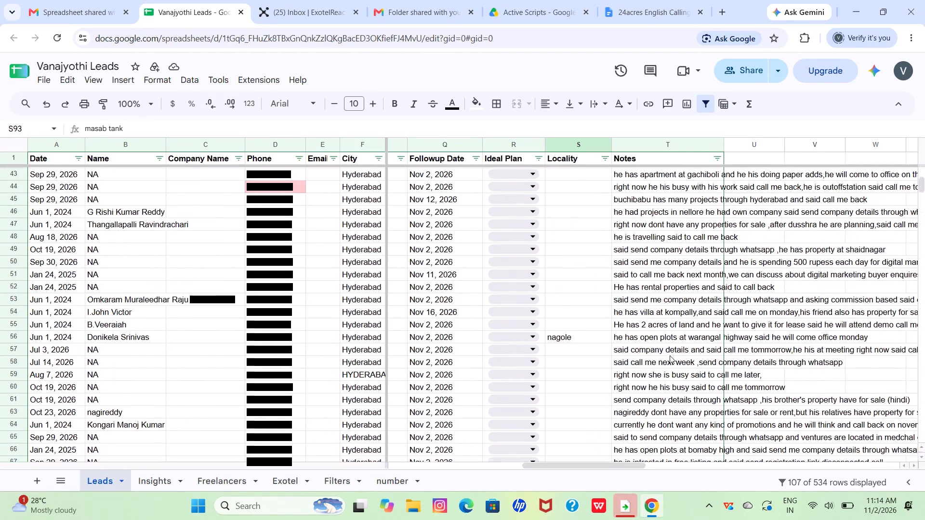
pyautogui.scroll(2, 670, 355)
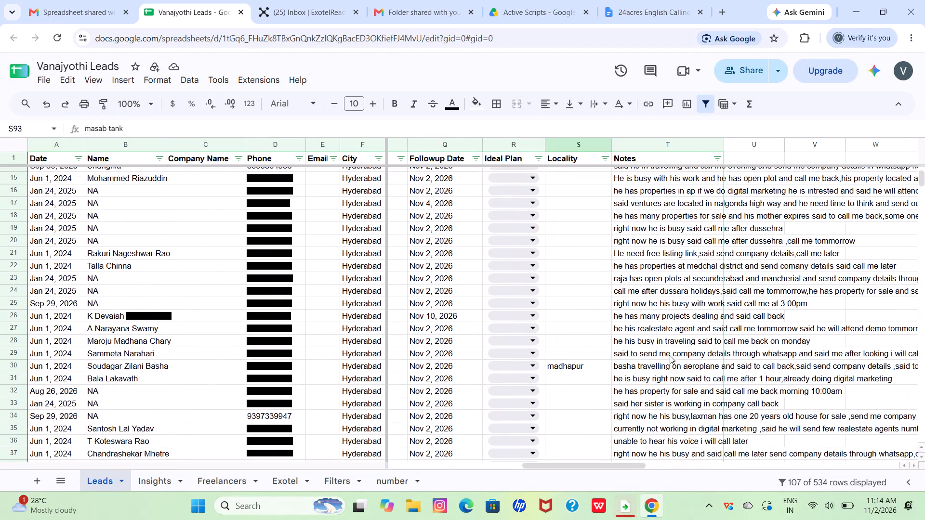
pyautogui.scroll(4, 670, 355)
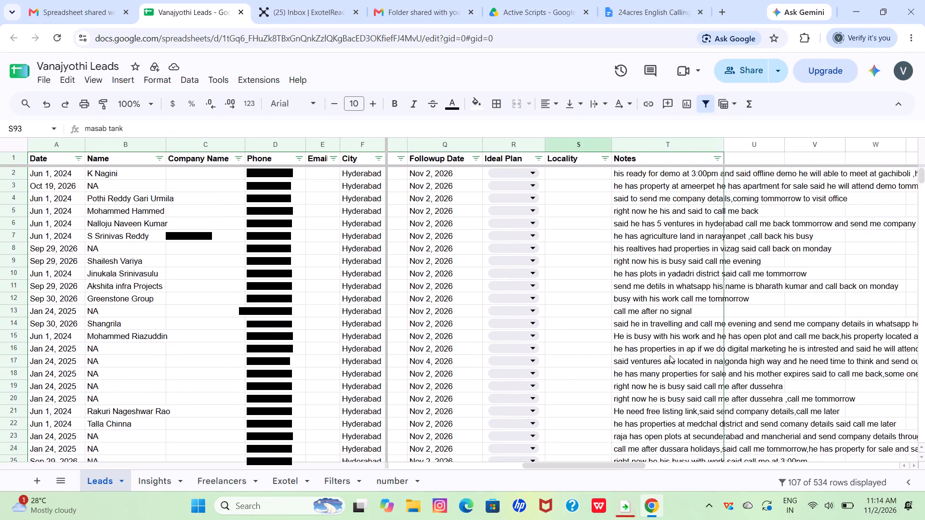
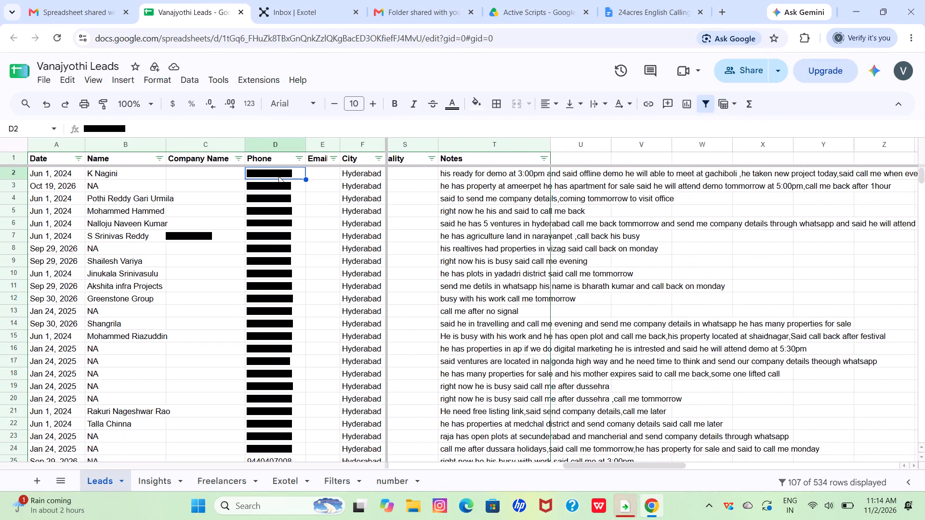
# Read the full notes of the Call Back leads in the first rows, and select the phone number in row 3.
pyautogui.hscroll(-3, 278, 176)
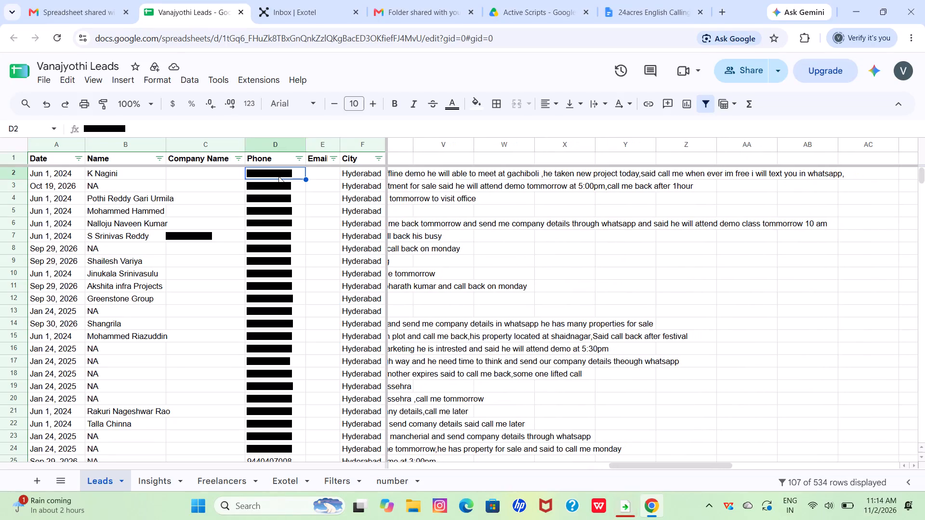
pyautogui.hscroll(5, 278, 176)
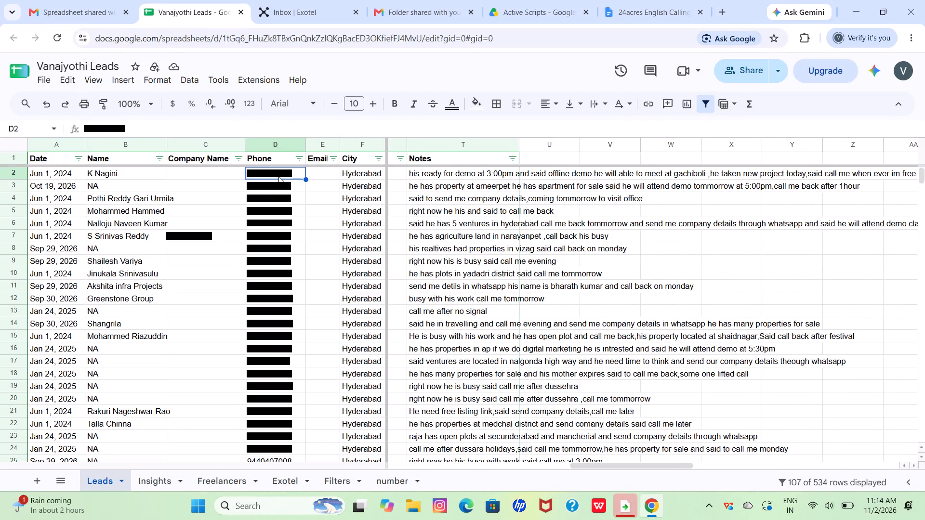
pyautogui.hscroll(3, 279, 176)
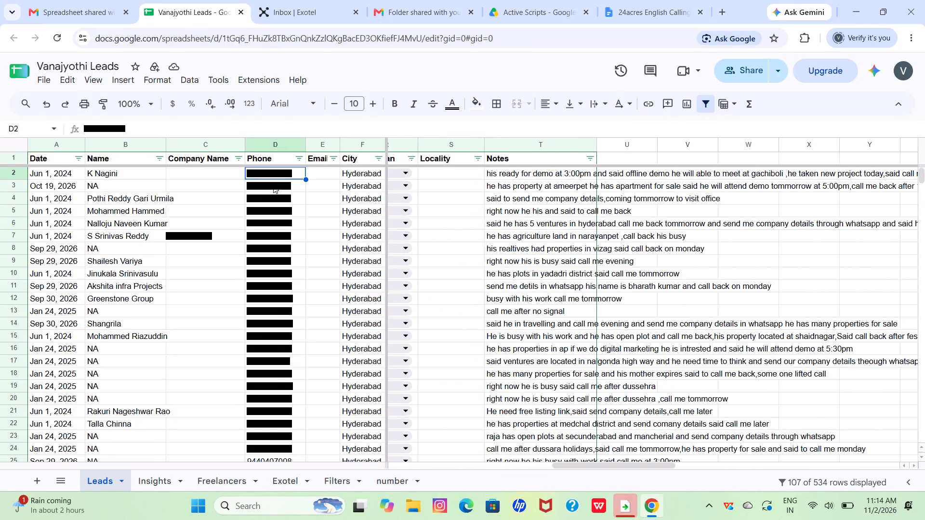
pyautogui.click(273, 185)
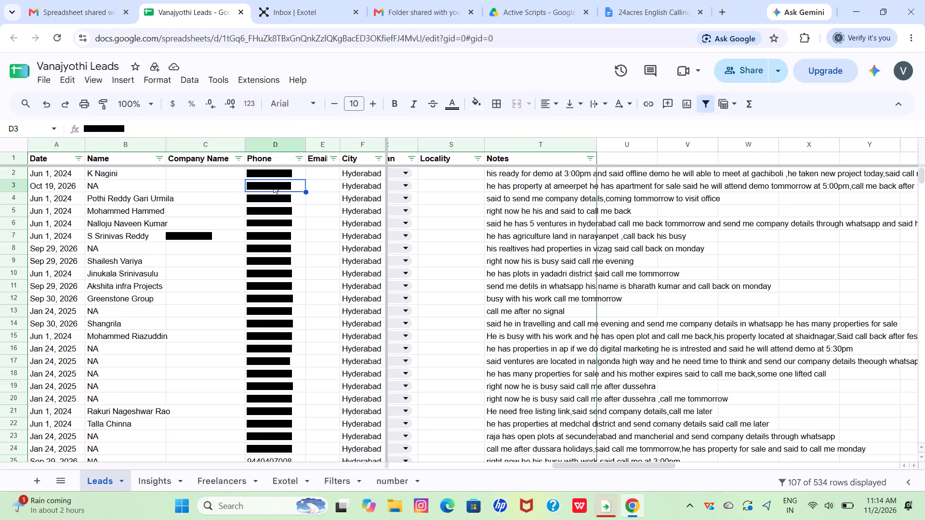
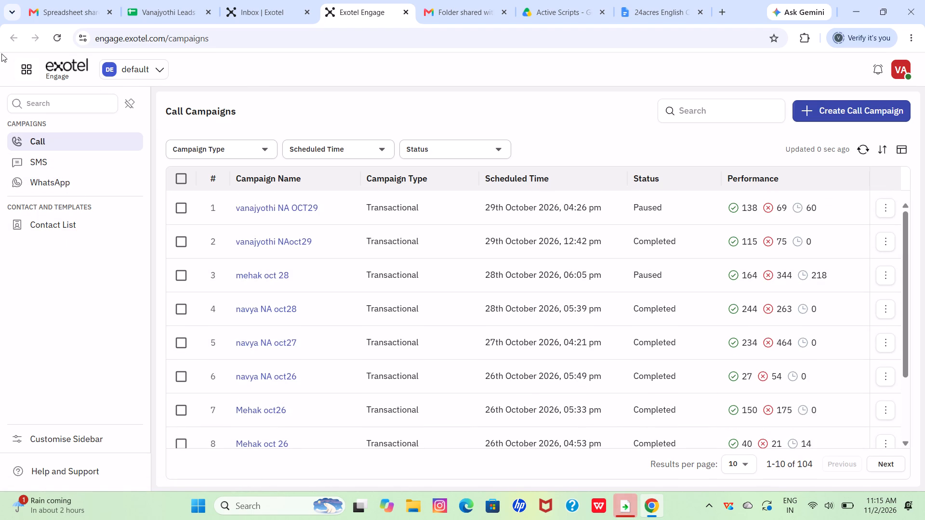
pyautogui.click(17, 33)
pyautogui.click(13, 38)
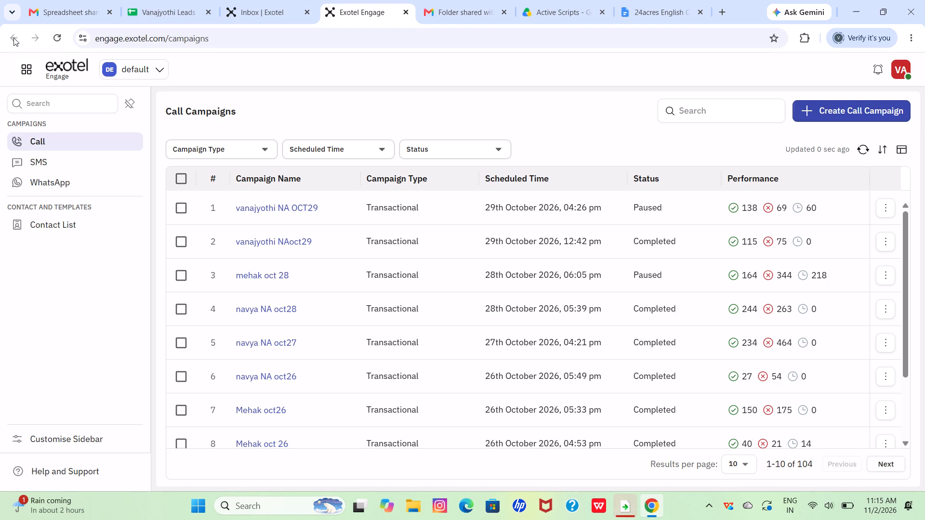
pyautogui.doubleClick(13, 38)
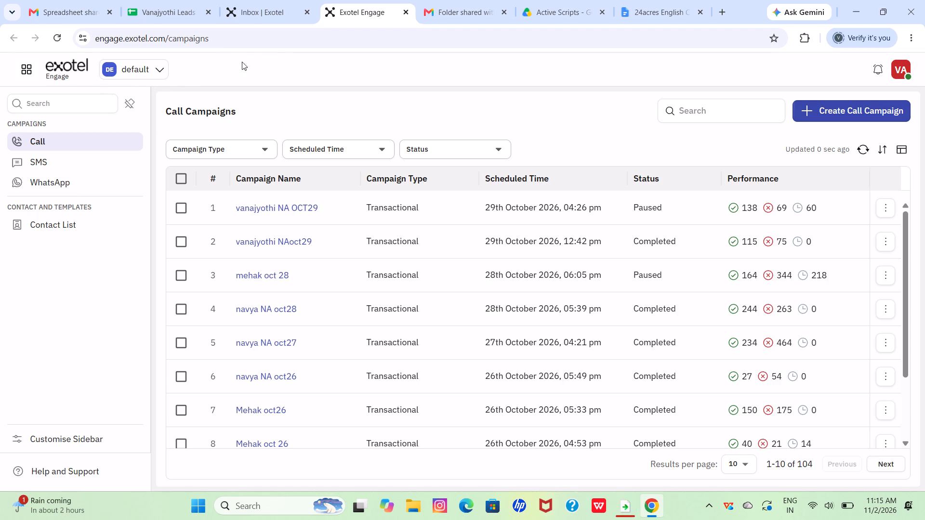
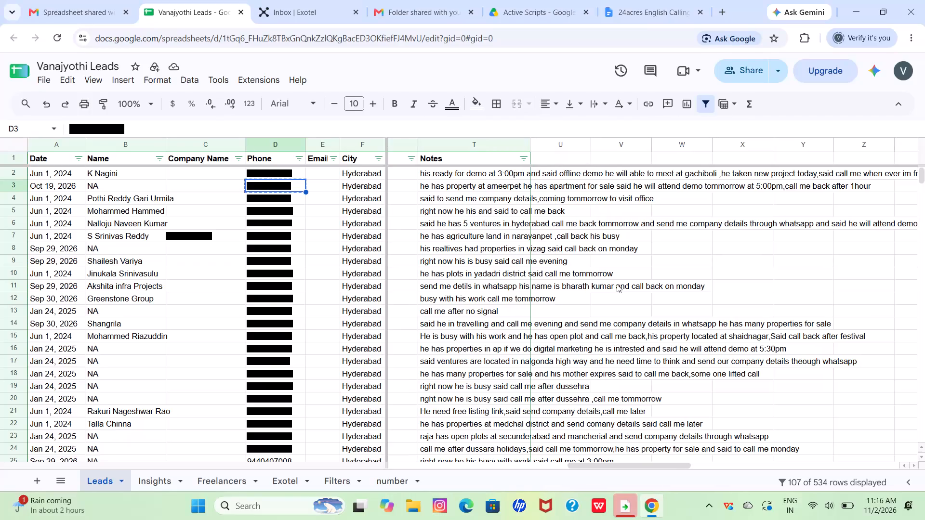
# Check the followup dates and full notes of the Call Back leads in the first rows, and select the phone number in row 2.
pyautogui.hscroll(3, 617, 284)
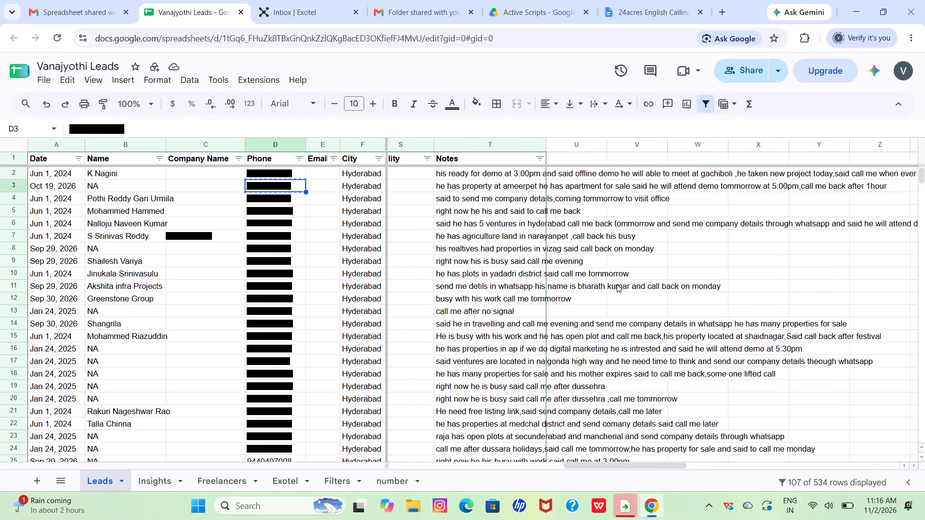
pyautogui.hscroll(2, 617, 284)
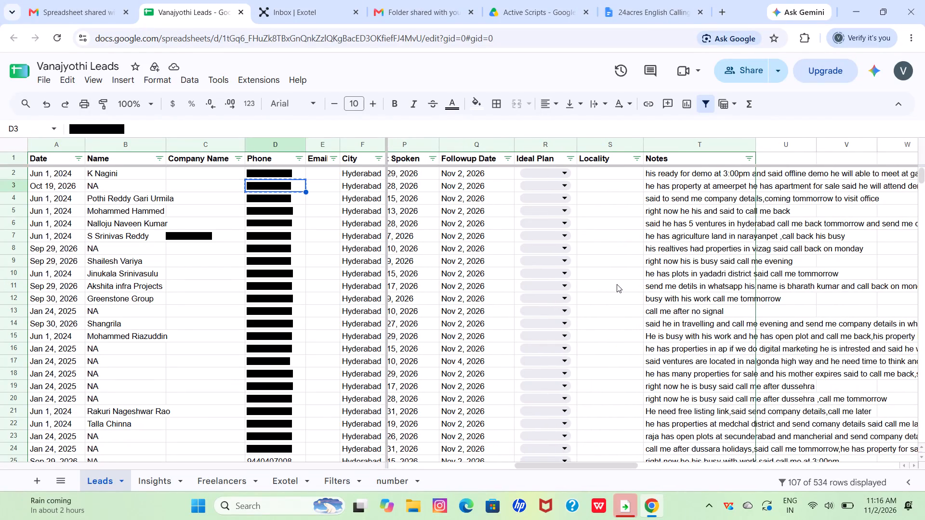
pyautogui.hscroll(-2, 617, 284)
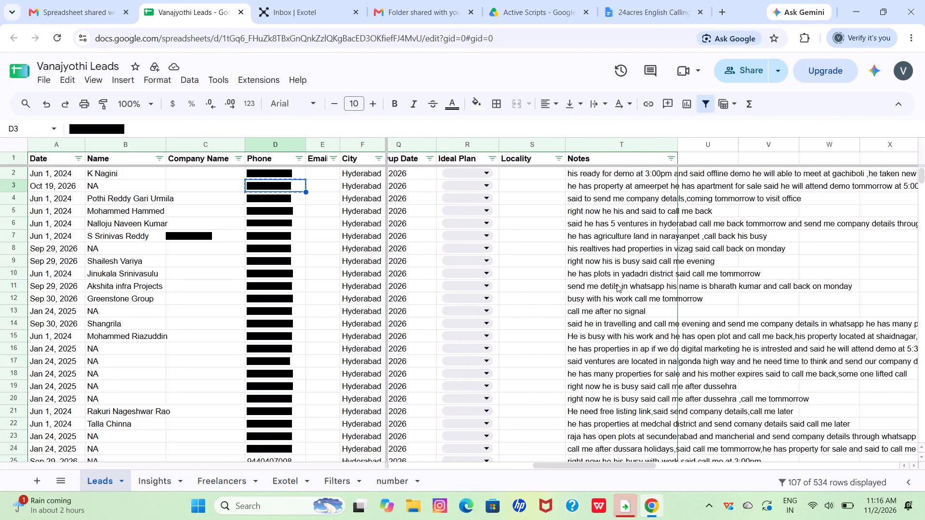
pyautogui.hscroll(-5, 617, 284)
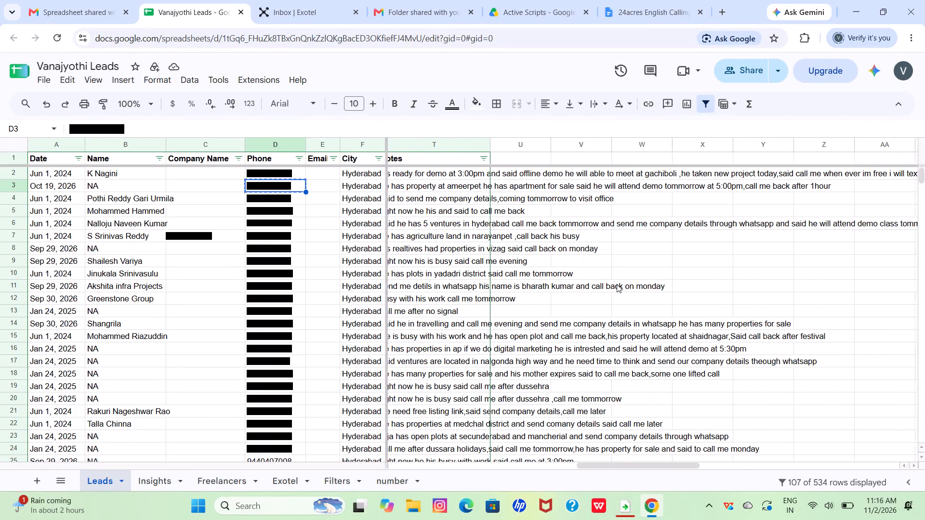
pyautogui.hscroll(-3, 617, 284)
pyautogui.hscroll(1, 617, 284)
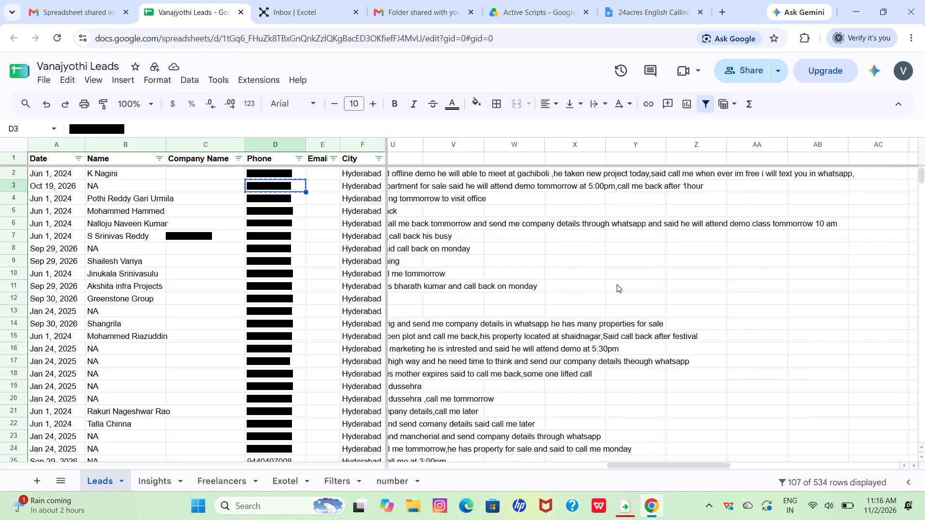
pyautogui.hscroll(2, 617, 284)
pyautogui.click(283, 176)
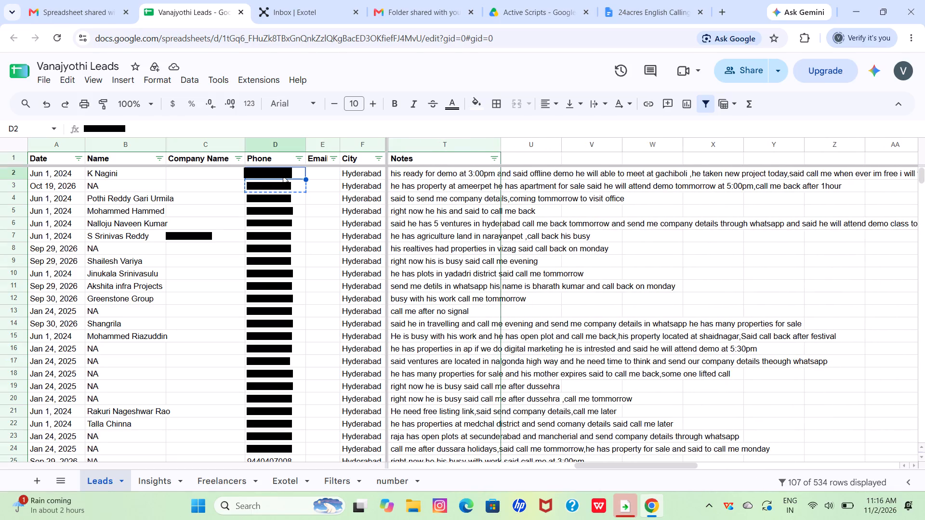
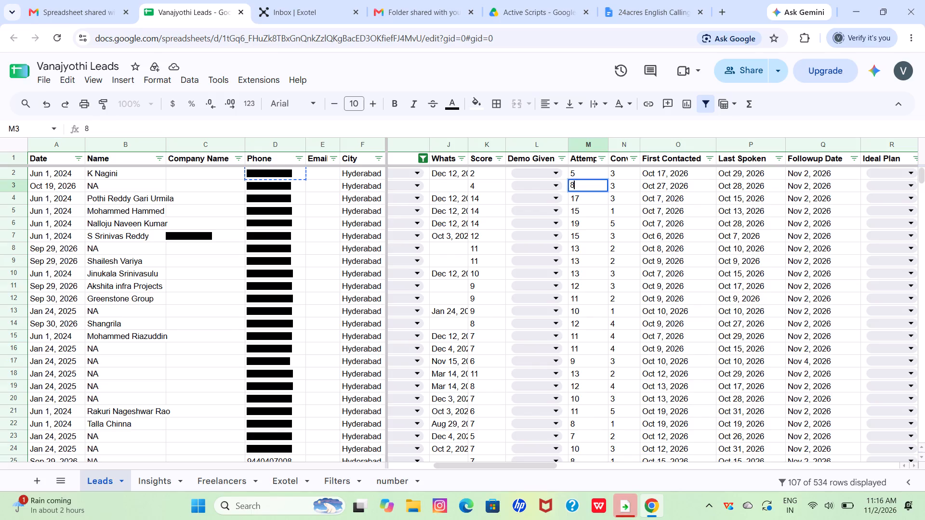
# Set the attempts count of the lead in row 2 to 6.
pyautogui.click(580, 169)
pyautogui.press('6')
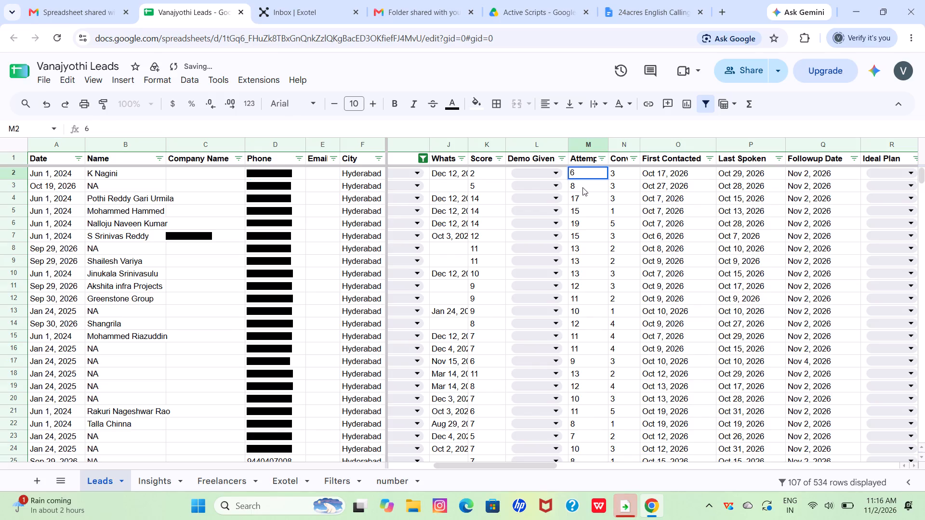
pyautogui.doubleClick(582, 187)
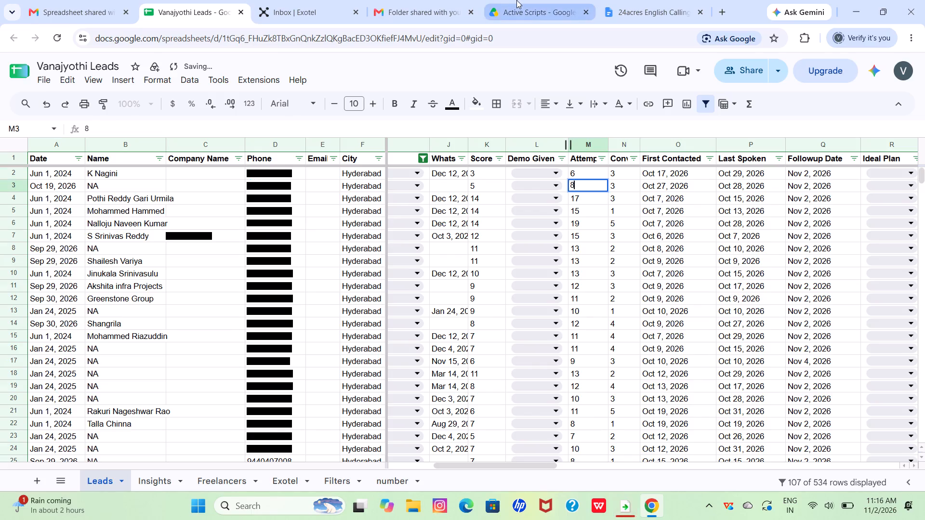
# Open the "24acres Calling Script - First Call" document from the Active Scripts folder, read its opening part, and return to the Vanajyothi Leads sheet.
pyautogui.click(518, 0)
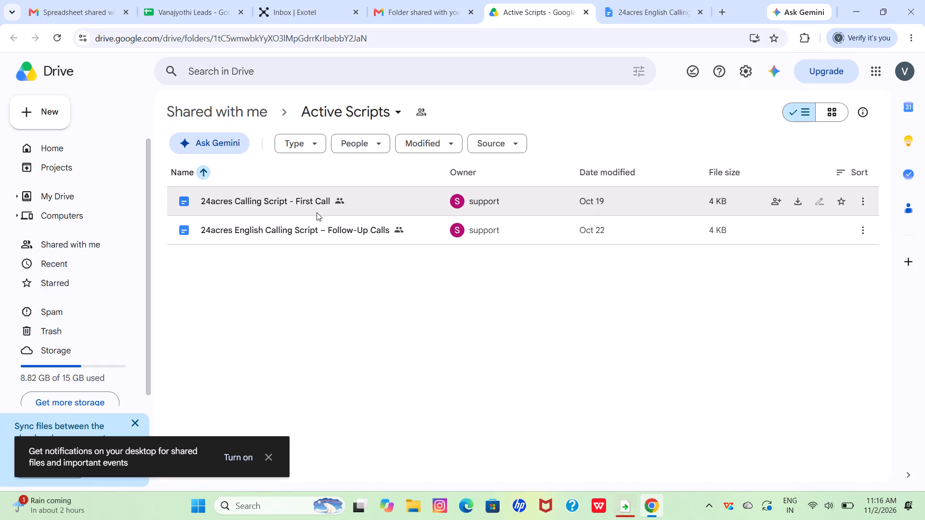
pyautogui.doubleClick(317, 211)
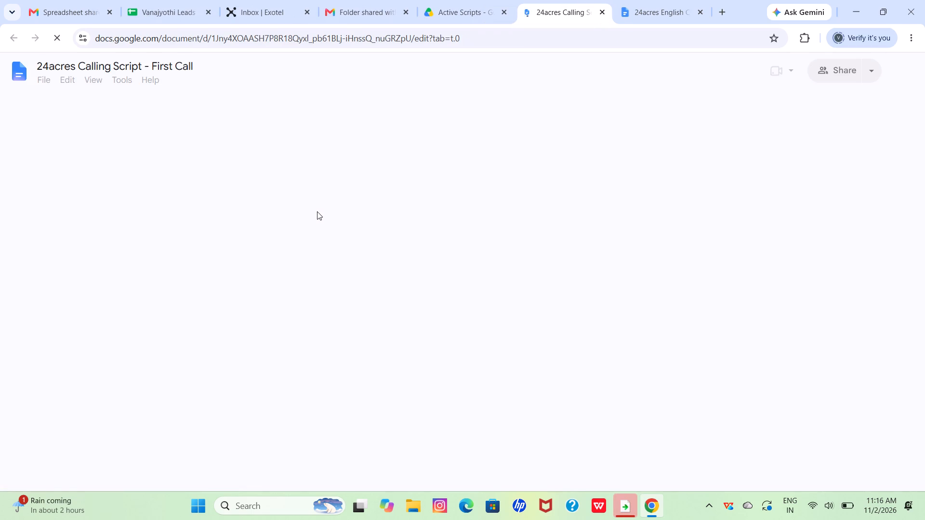
pyautogui.scroll(-3, 436, 323)
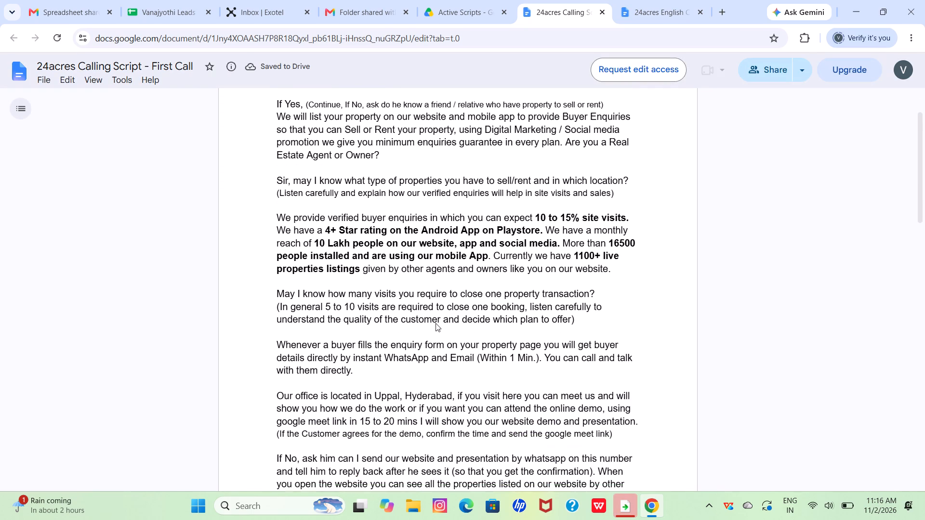
pyautogui.scroll(1, 436, 323)
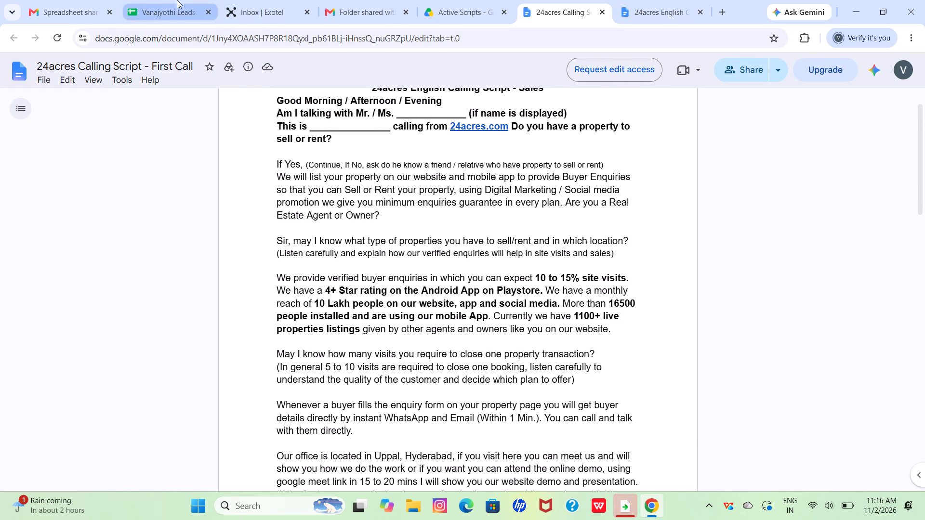
pyautogui.click(177, 0)
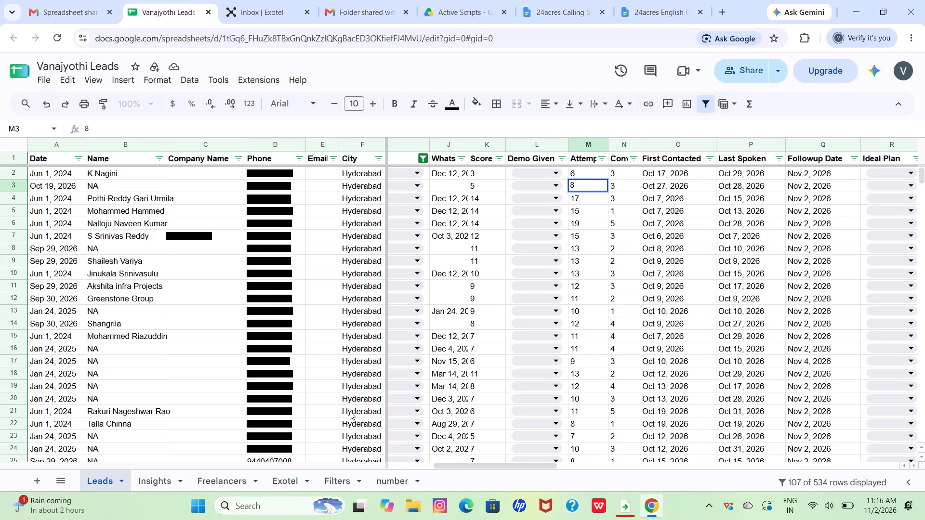
# Bring up the computer's overview of installed apps.
pyautogui.click(203, 508)
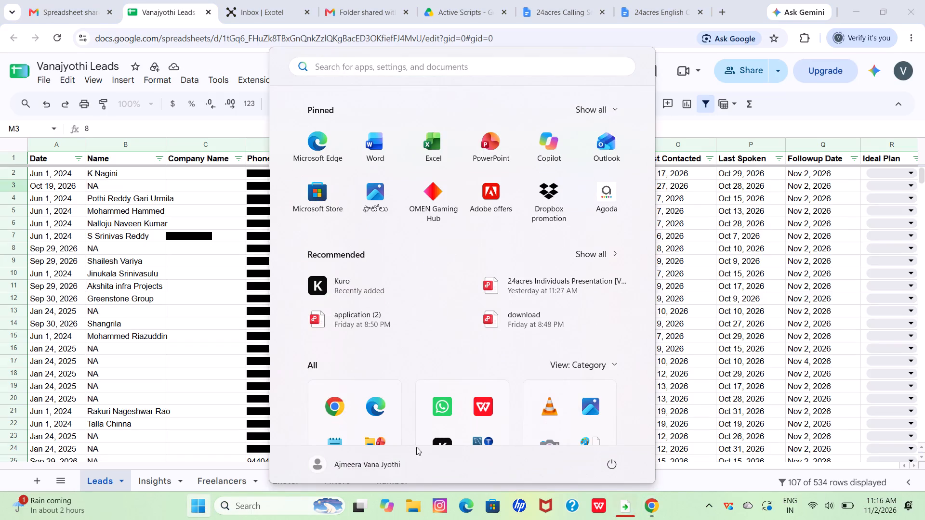
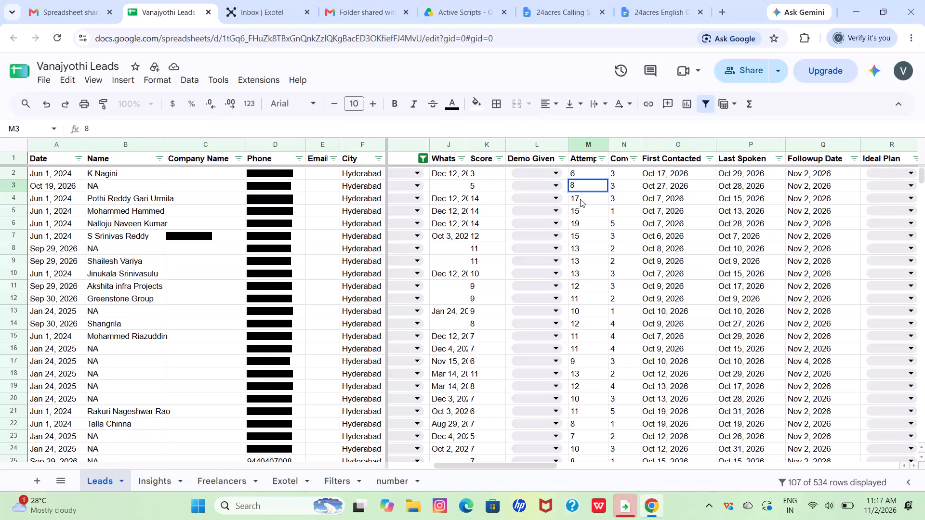
# Review the follow-up dates and notes of the lead in row 4 and select that lead's phone number.
pyautogui.click(580, 199)
pyautogui.hscroll(-4, 580, 199)
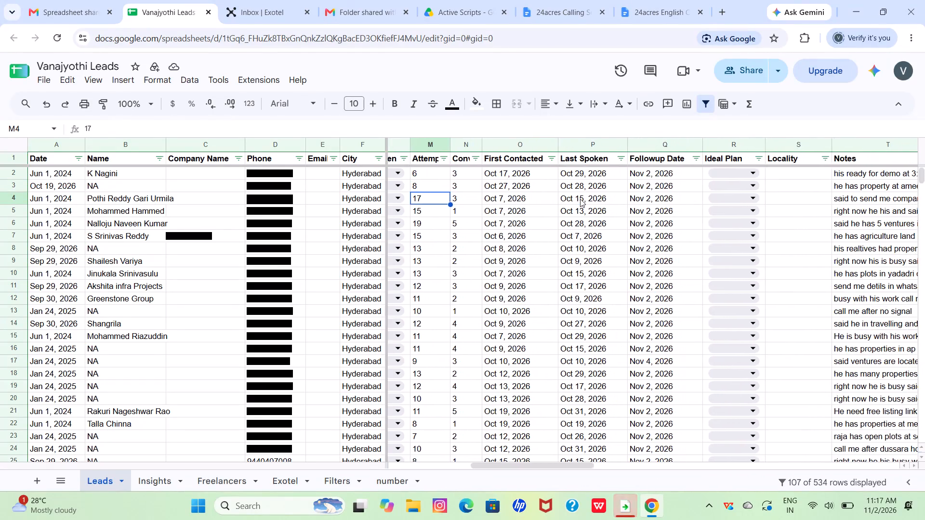
pyautogui.hscroll(-5, 580, 199)
pyautogui.hscroll(6, 580, 199)
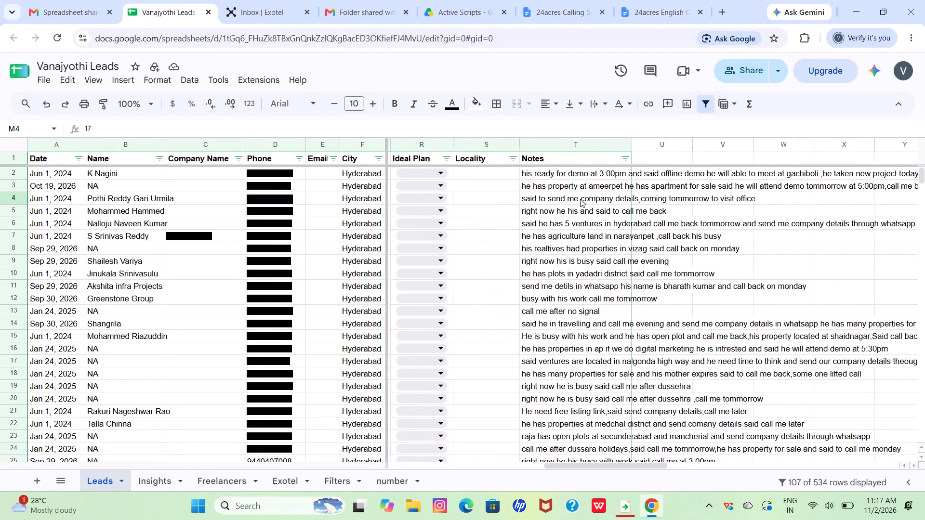
pyautogui.hscroll(1, 580, 199)
pyautogui.hscroll(2, 289, 200)
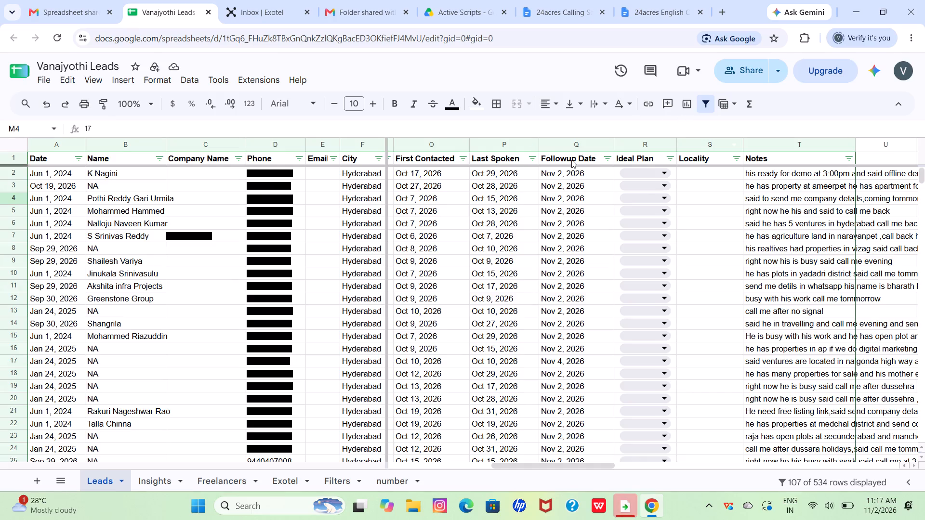
pyautogui.click(289, 197)
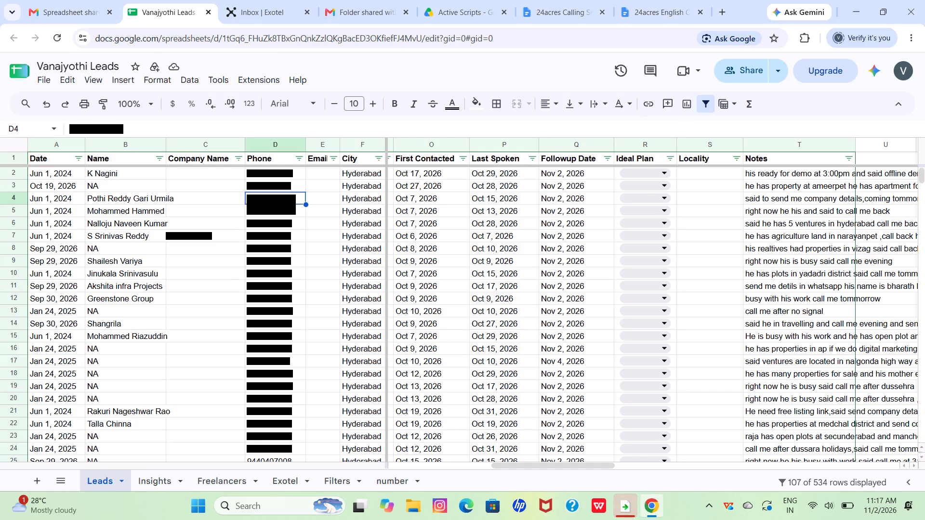
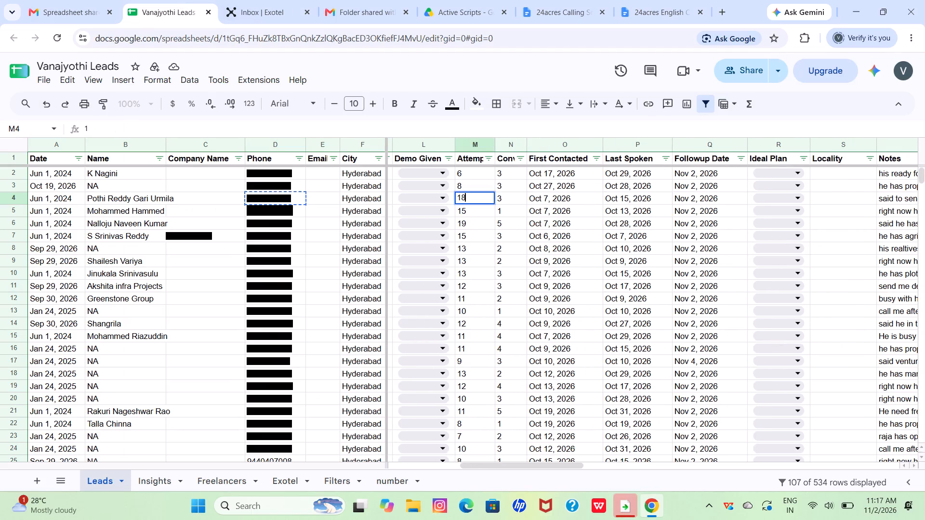
# Check the notes of the lead in row 5 and set that lead's attempt count to 16.
pyautogui.click(465, 215)
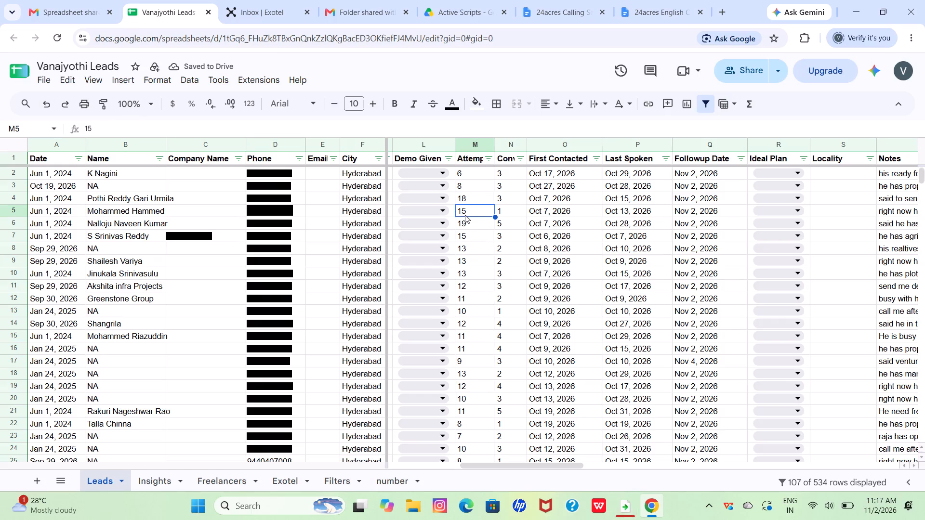
pyautogui.scroll(-1, 465, 215)
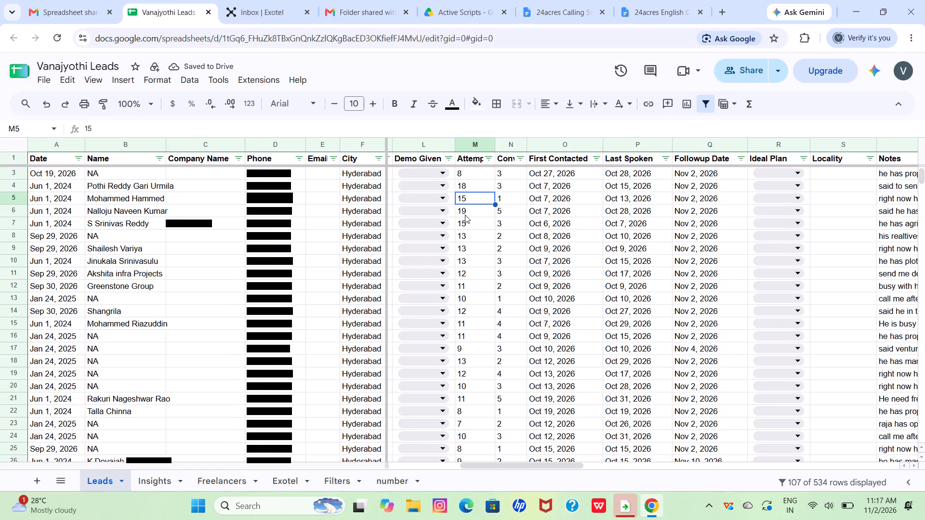
pyautogui.scroll(-1, 465, 215)
pyautogui.hscroll(-3, 465, 215)
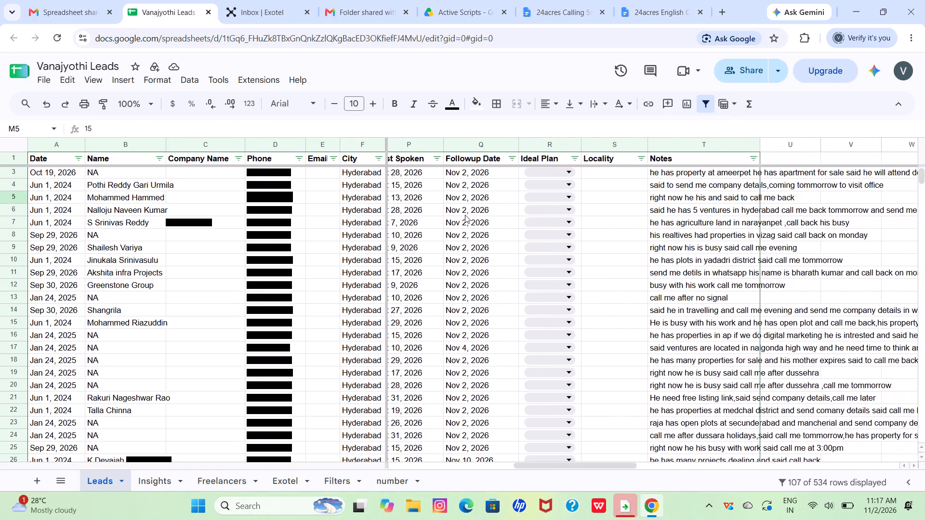
pyautogui.hscroll(4, 465, 215)
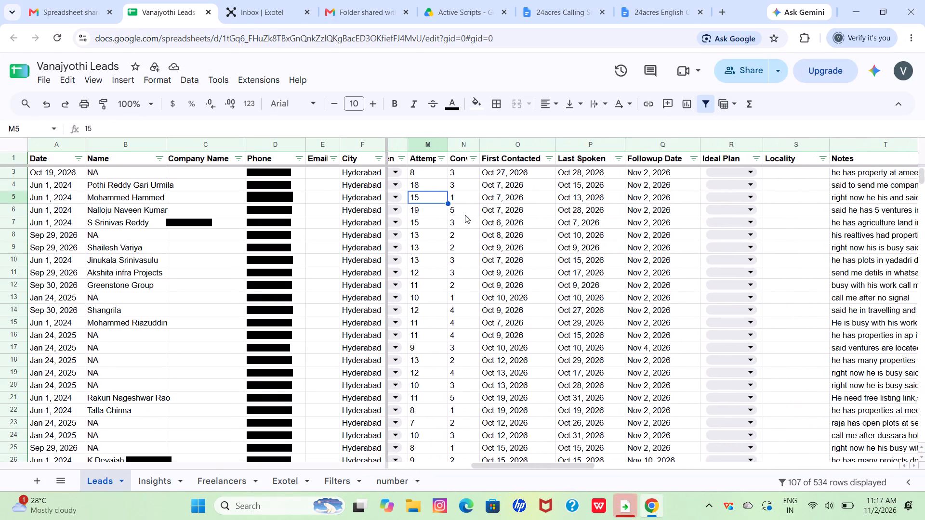
pyautogui.write('16')
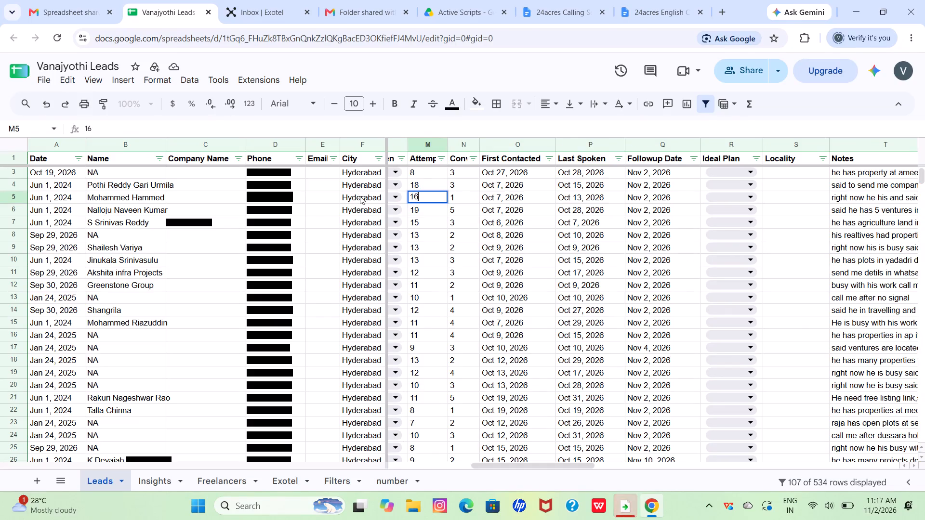
pyautogui.click(277, 198)
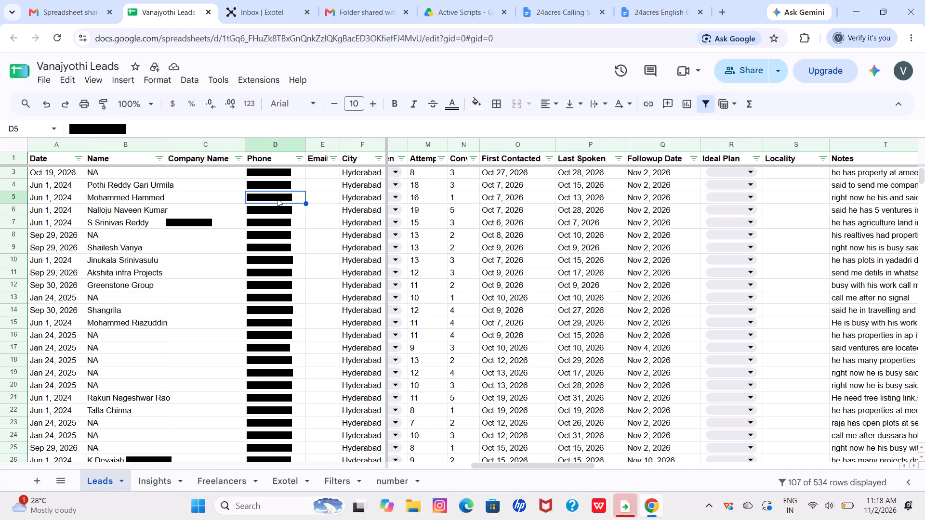
# Copy the phone number of the lead in row 6.
pyautogui.click(277, 208)
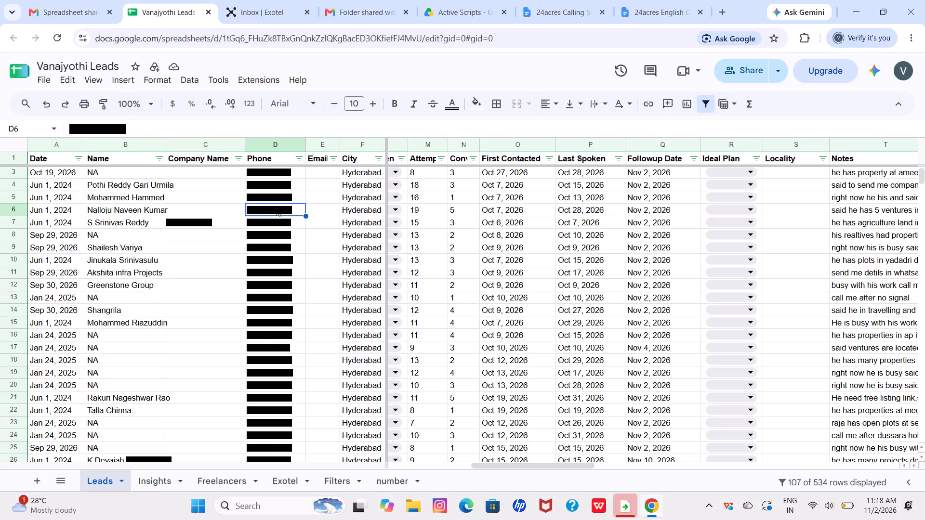
pyautogui.hotkey('ctrl', 'c')
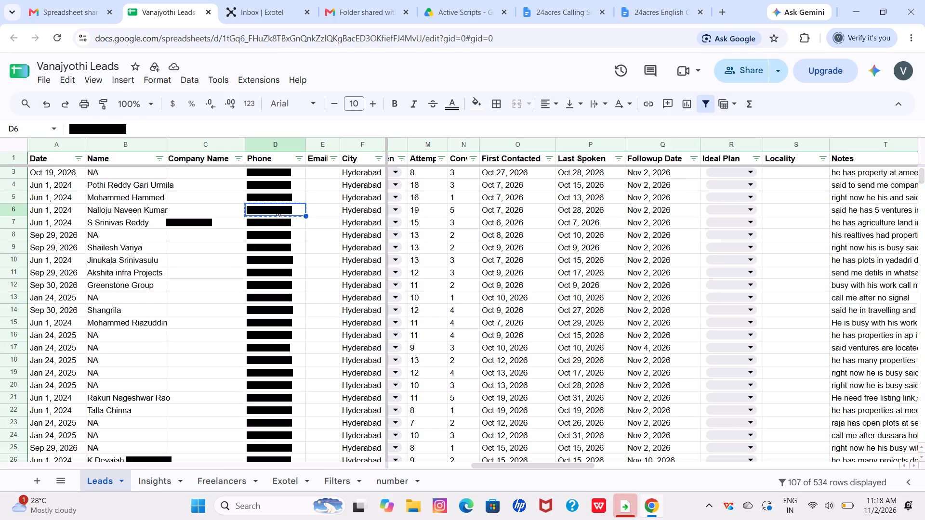
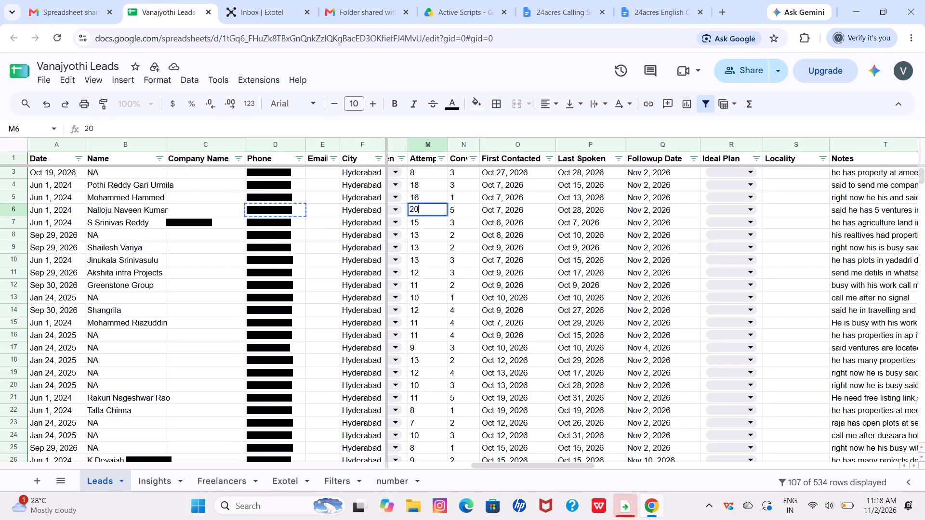
# Commit the attempt count of 20 for the lead in row 6.
pyautogui.click(426, 227)
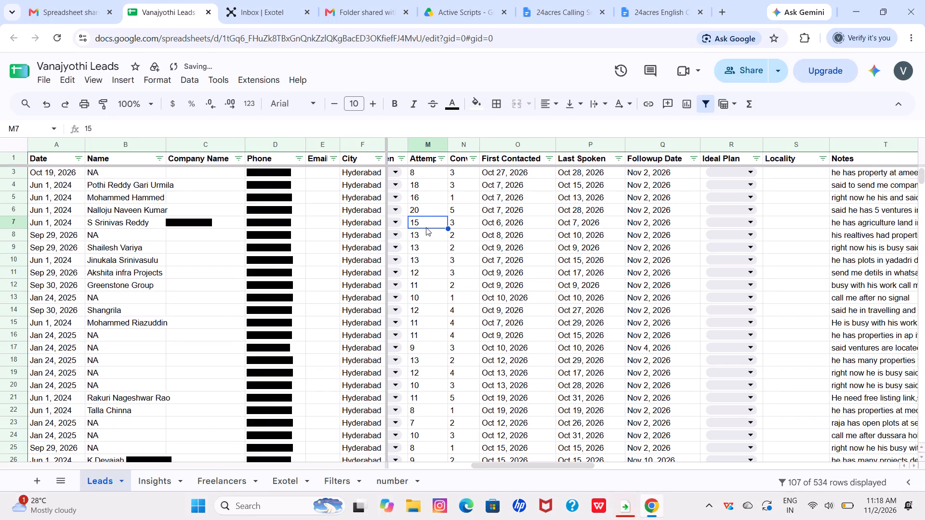
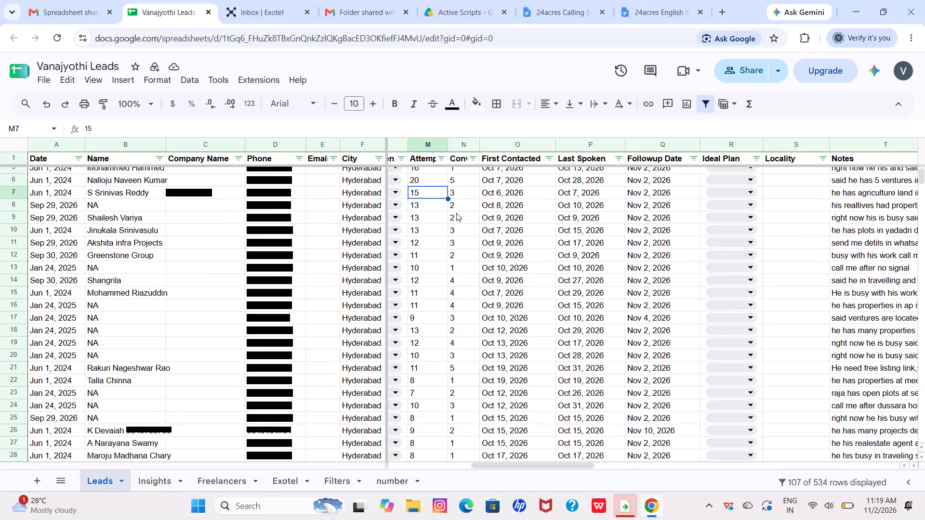
# Go over the contact details of the lead in row 7 and select its phone number.
pyautogui.doubleClick(466, 191)
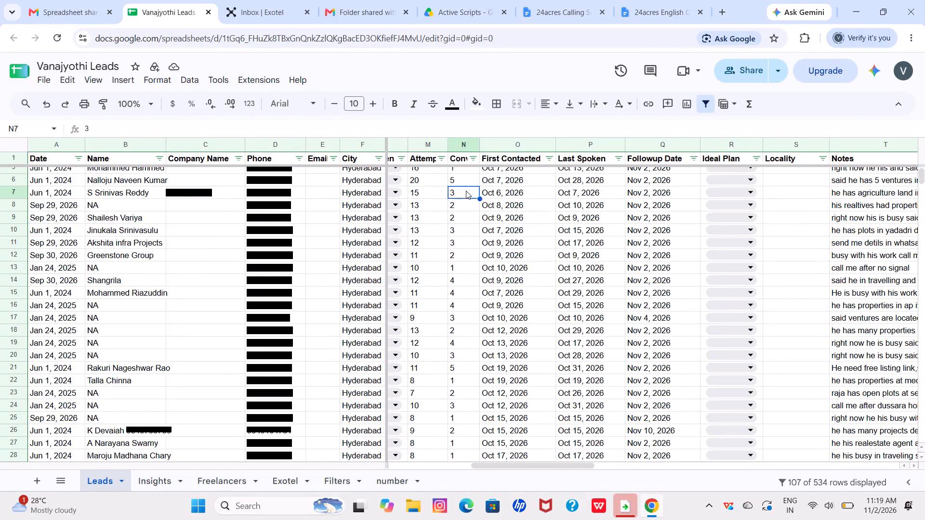
pyautogui.click(511, 194)
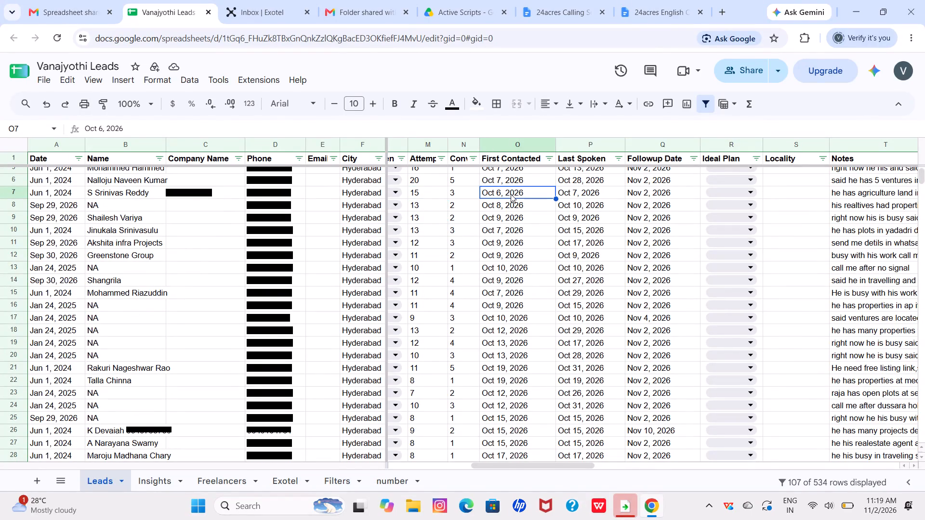
pyautogui.scroll(-1, 511, 194)
pyautogui.scroll(1, 511, 194)
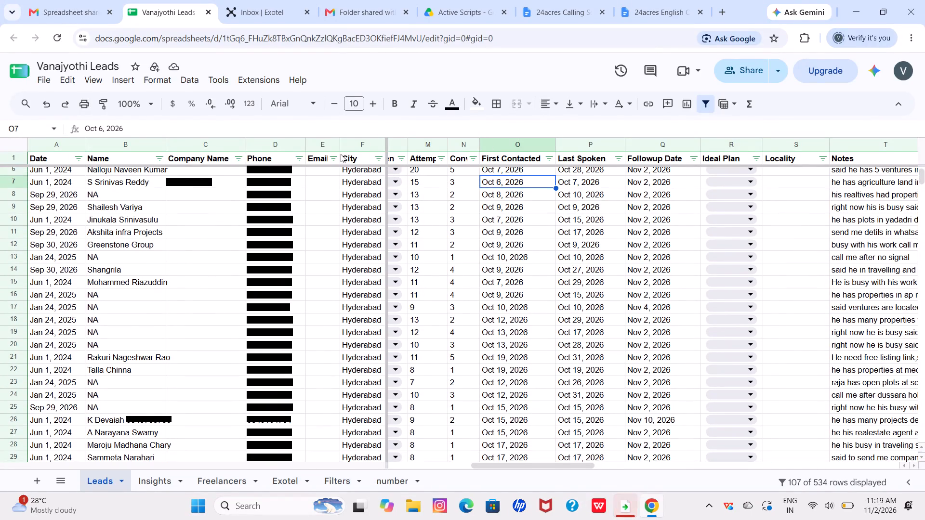
pyautogui.click(283, 183)
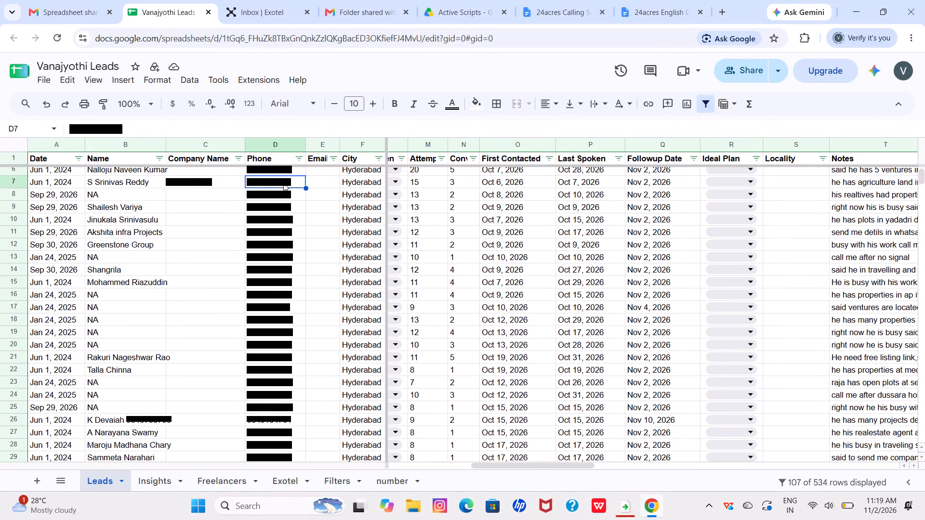
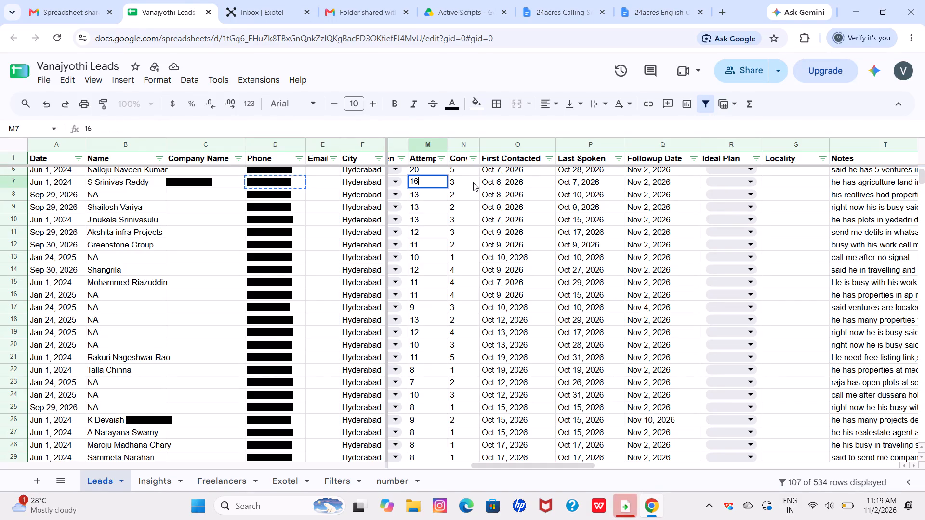
# Set the attempt count of the lead in row 7 to 16.
pyautogui.click(473, 182)
# Check the follow-up dates and notes of the next lead, in row 8, and select its phone number.
pyautogui.hscroll(-2, 473, 182)
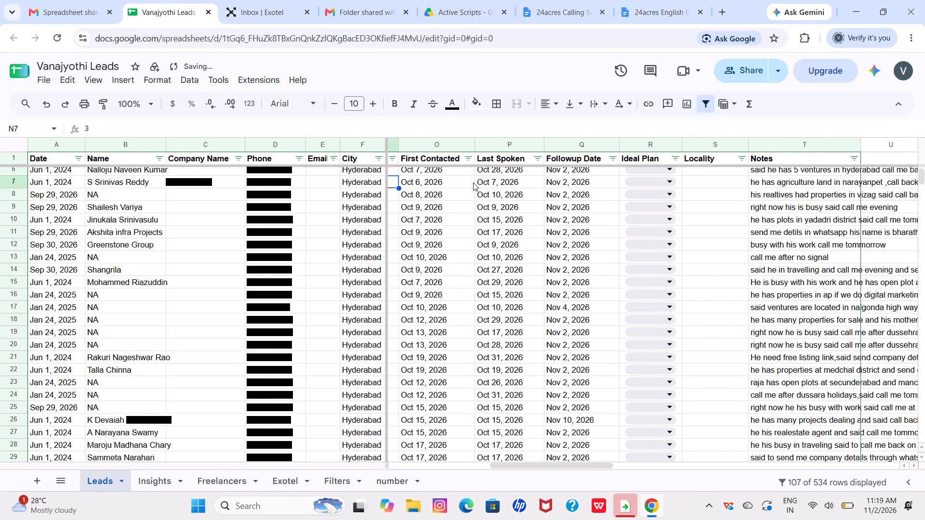
pyautogui.hscroll(-2, 473, 182)
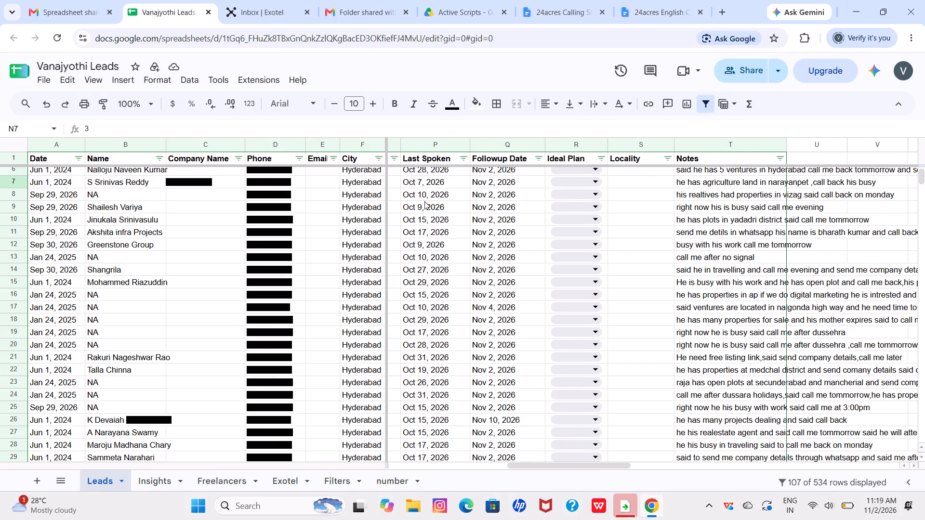
pyautogui.click(279, 196)
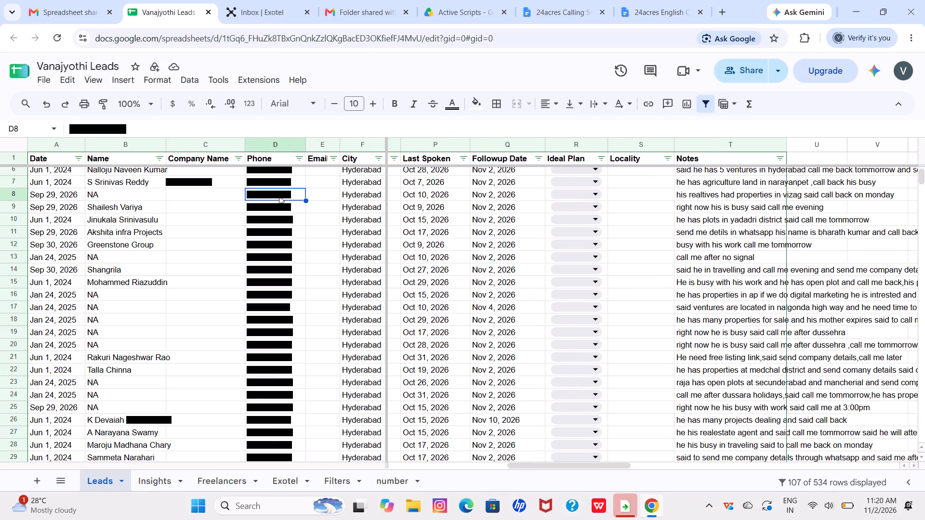
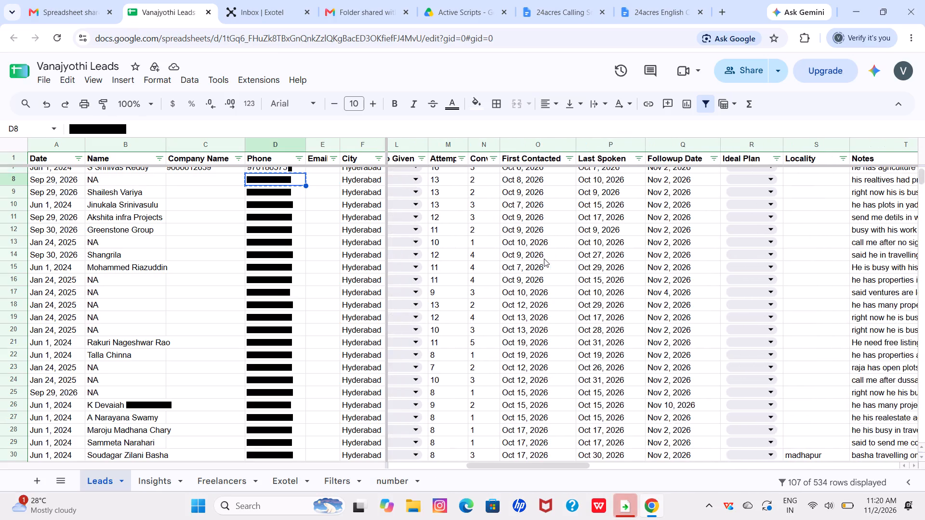
# Set the attempt count of the lead in row 8 to 14.
pyautogui.click(436, 183)
pyautogui.write('14')
pyautogui.click(434, 195)
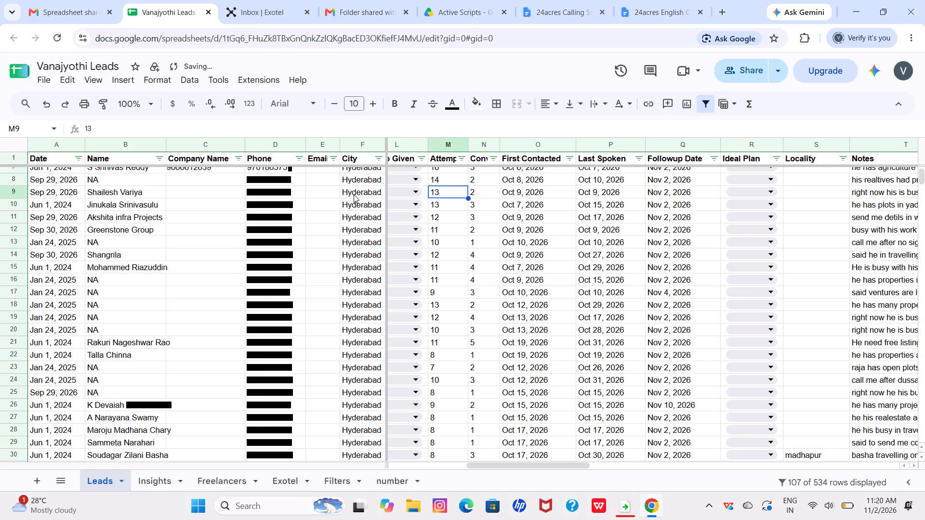
# Review the follow-up details and notes of the lead in row 9 and copy its phone number.
pyautogui.click(287, 195)
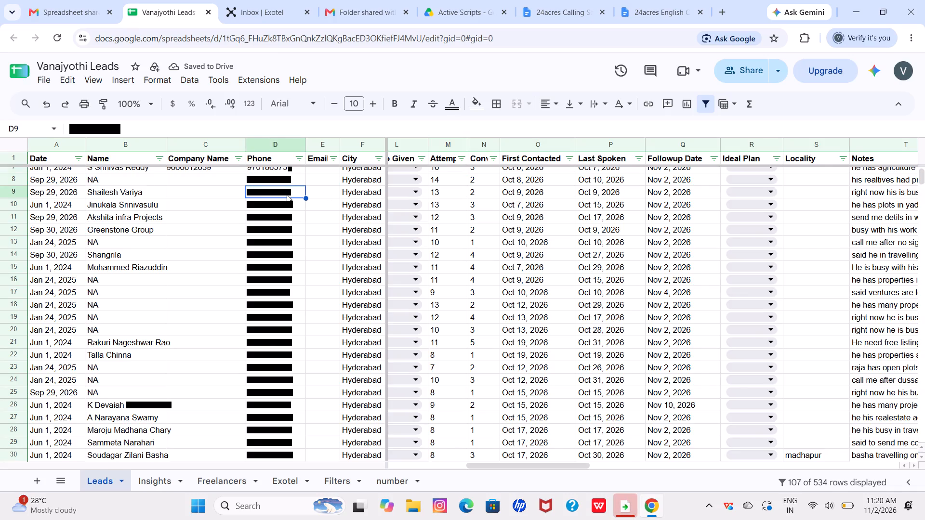
pyautogui.hscroll(-2, 287, 195)
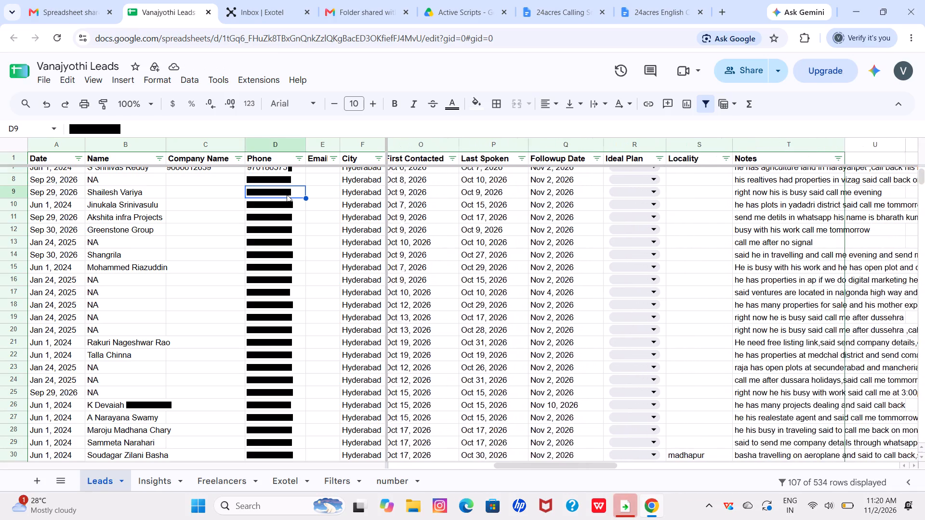
pyautogui.hscroll(-1, 287, 195)
pyautogui.hscroll(2, 287, 195)
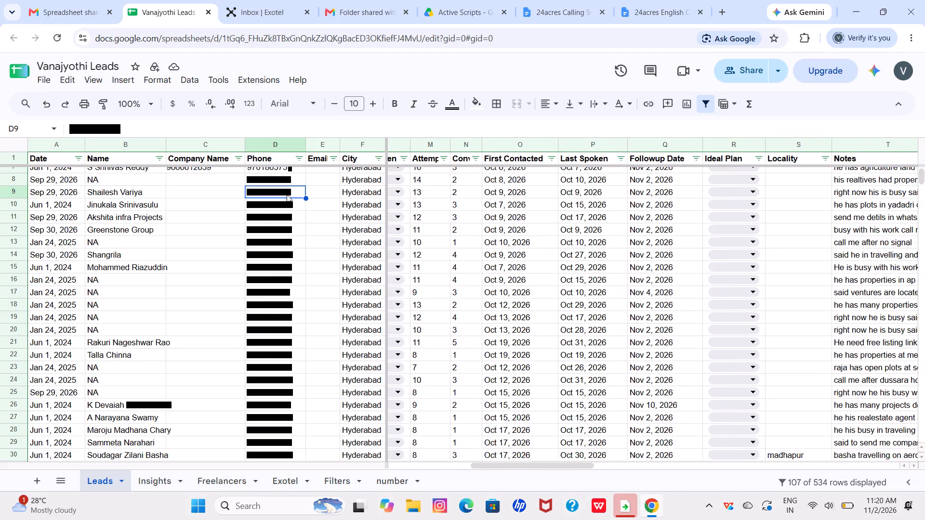
pyautogui.hscroll(1, 287, 195)
pyautogui.hotkey('ctrl', 'c')
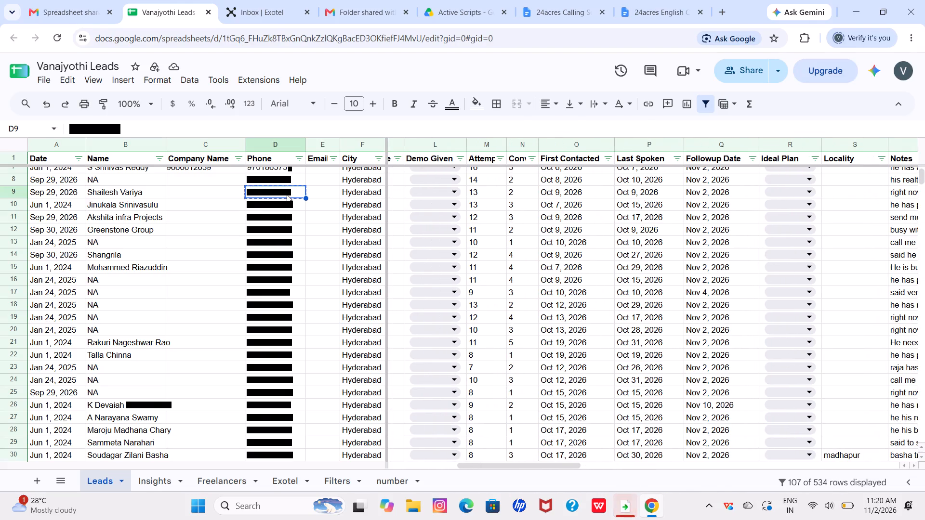
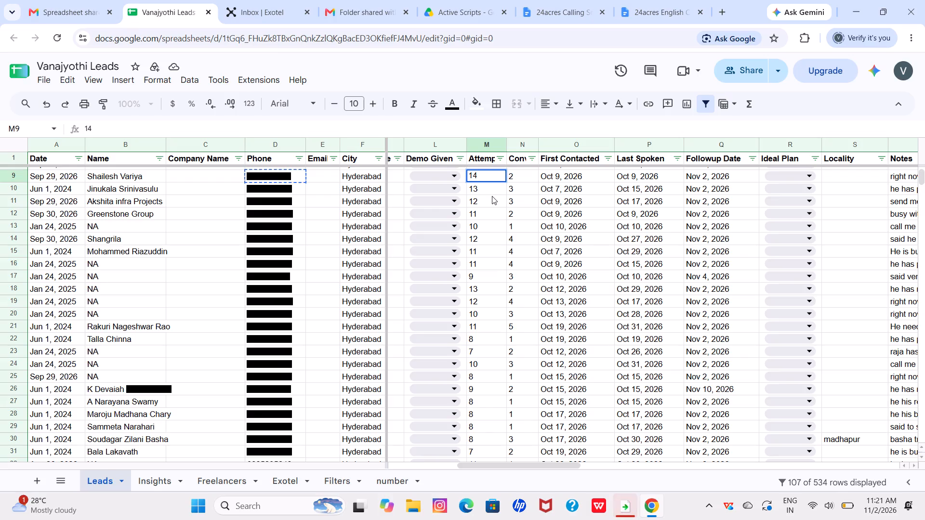
# Set the attempt count of the lead in row 9 to 14.
pyautogui.click(492, 196)
# Review the follow-up details and notes of the lead in row 10 and copy its phone number.
pyautogui.click(482, 191)
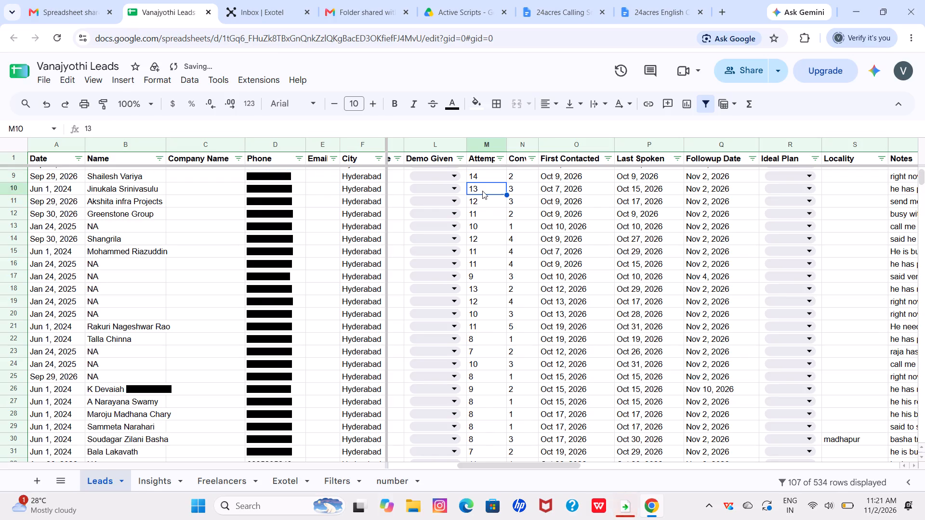
pyautogui.hscroll(-2, 482, 191)
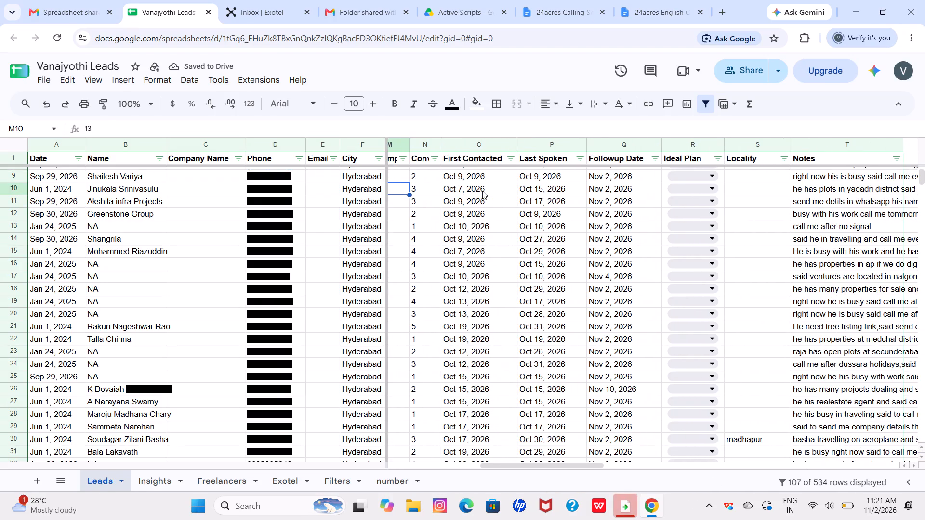
pyautogui.hscroll(3, 482, 191)
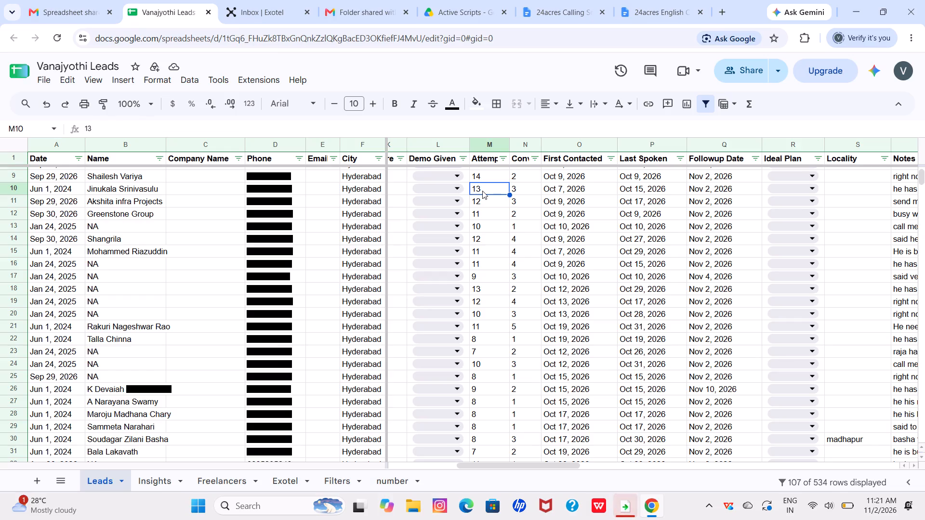
pyautogui.hscroll(-7, 482, 191)
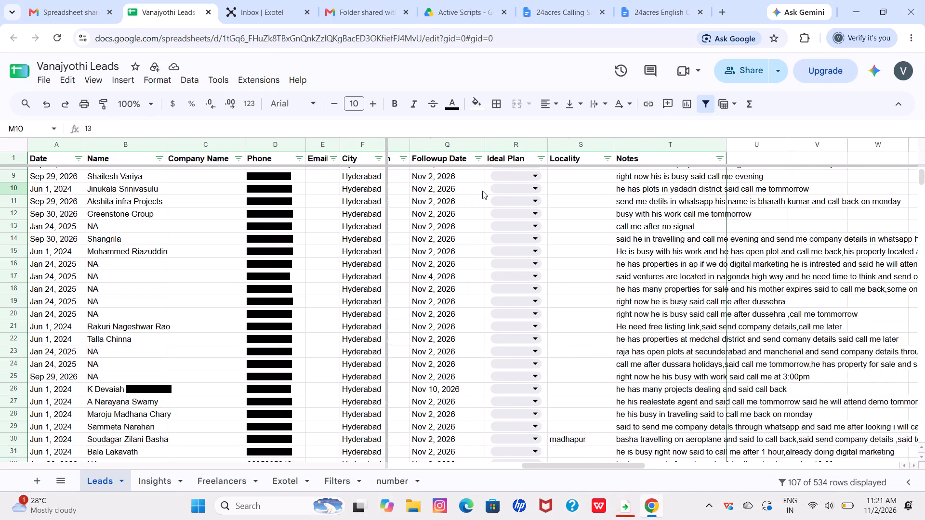
pyautogui.hscroll(5, 482, 191)
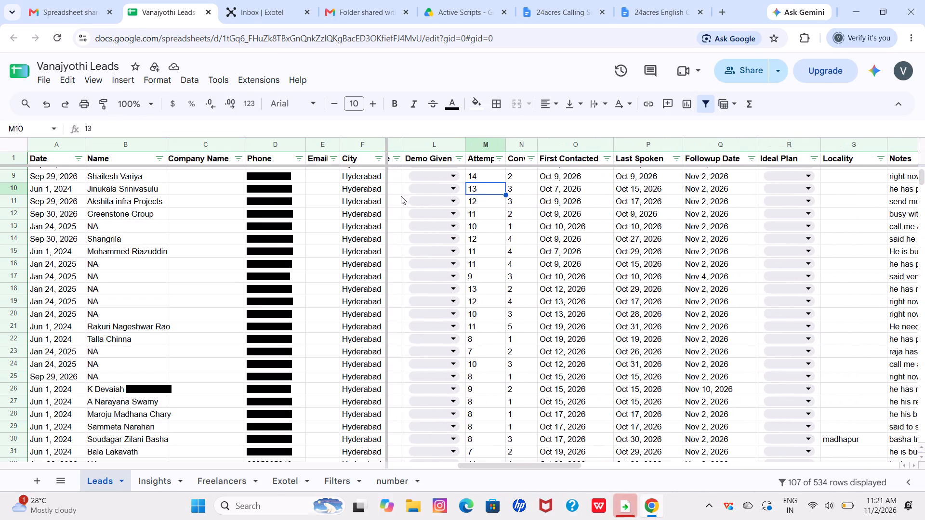
pyautogui.click(302, 190)
pyautogui.hotkey('ctrl', 'c')
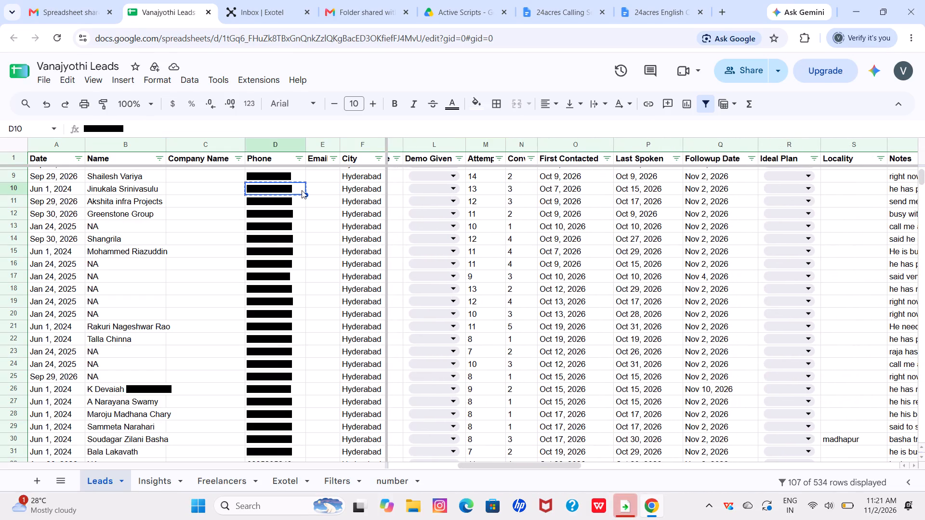
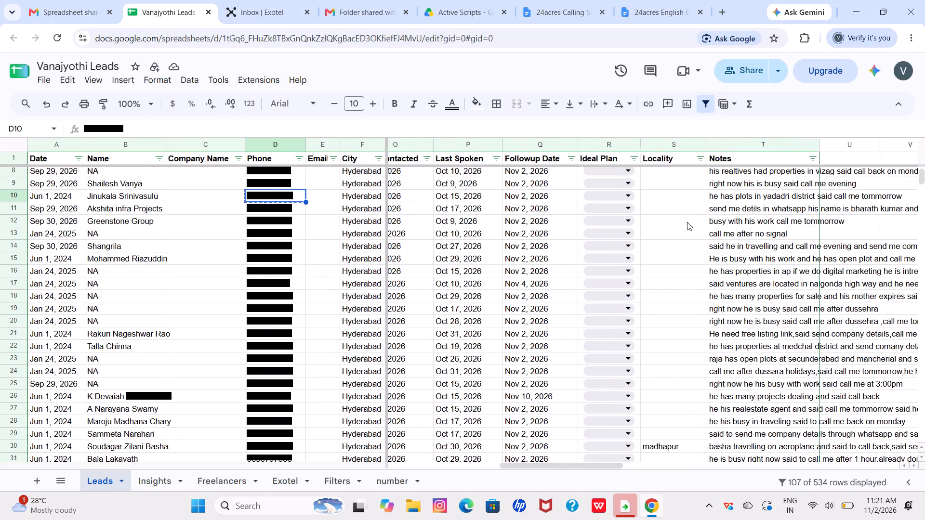
# Open the 24acres Calling Script - First Call document and review it from the beginning.
pyautogui.hscroll(1, 687, 222)
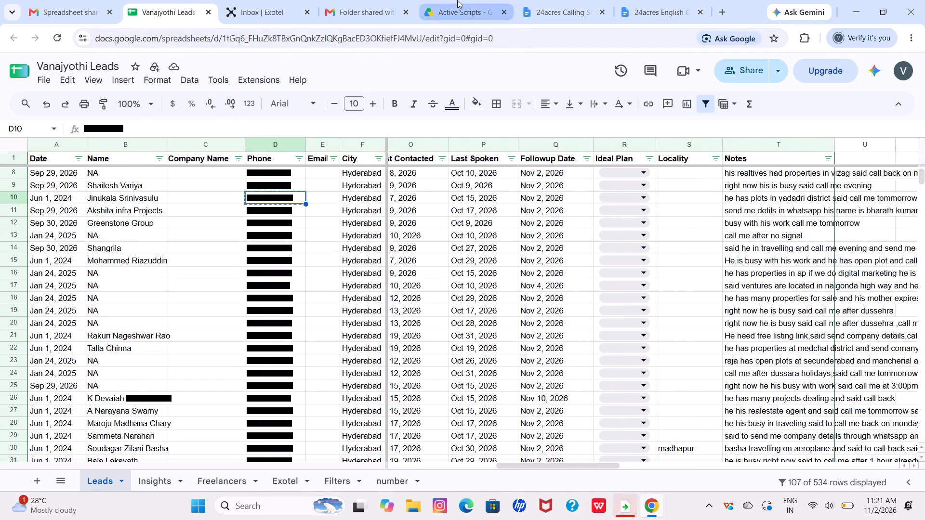
pyautogui.click(456, 0)
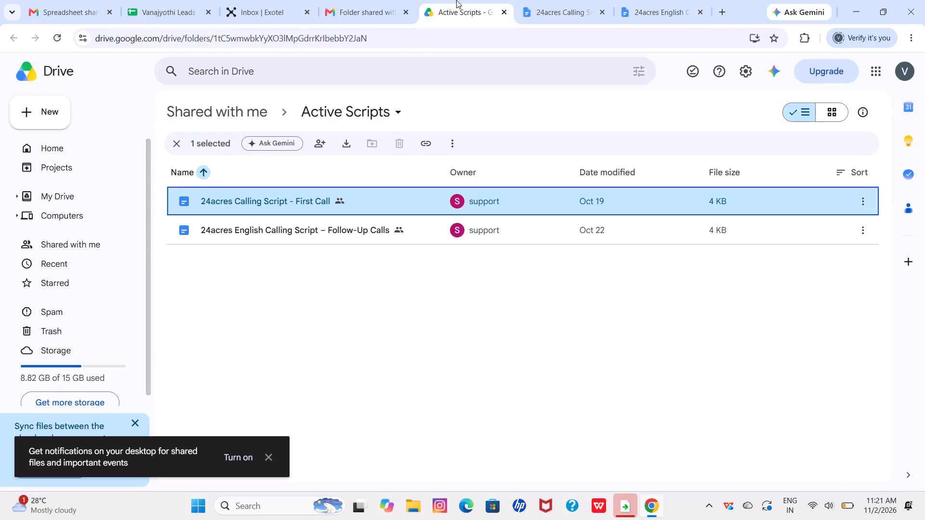
pyautogui.click(573, 0)
pyautogui.scroll(1, 454, 262)
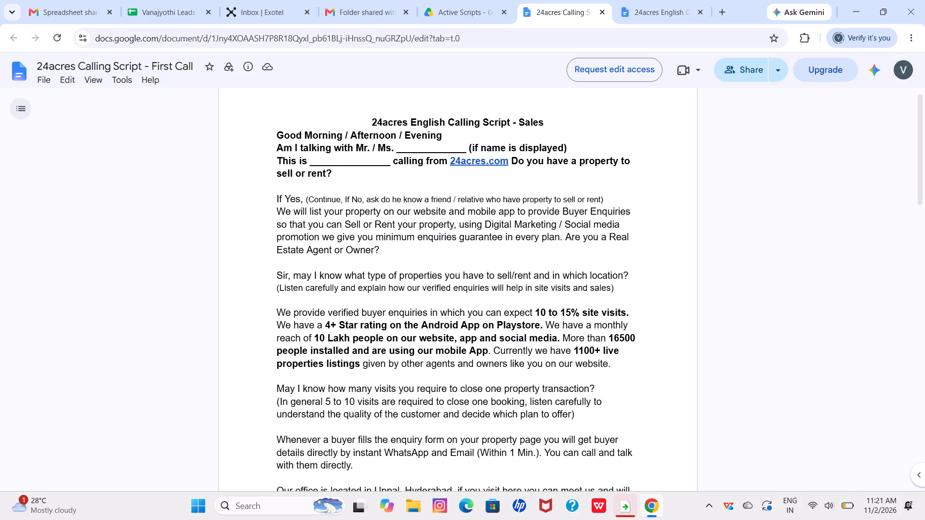
# Return to the Vanajyothi Leads sheet and review row 9's follow-up date, last spoken date, attempt count and phone number.
pyautogui.click(154, 0)
pyautogui.click(557, 197)
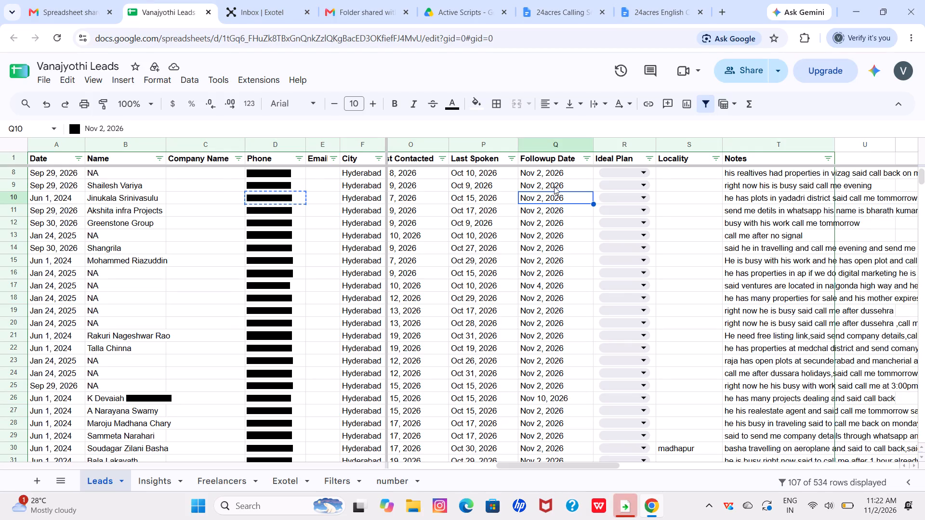
pyautogui.click(548, 181)
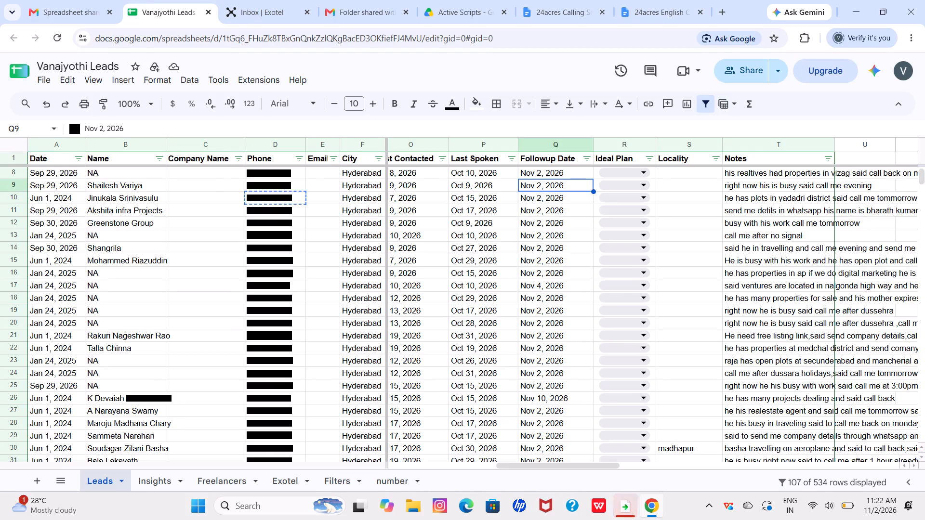
pyautogui.click(485, 189)
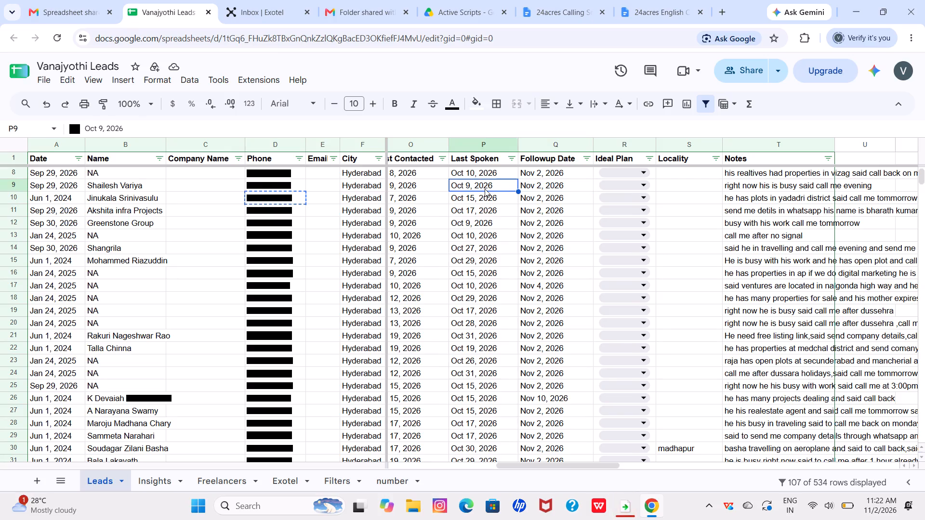
pyautogui.hscroll(4, 485, 189)
pyautogui.click(485, 189)
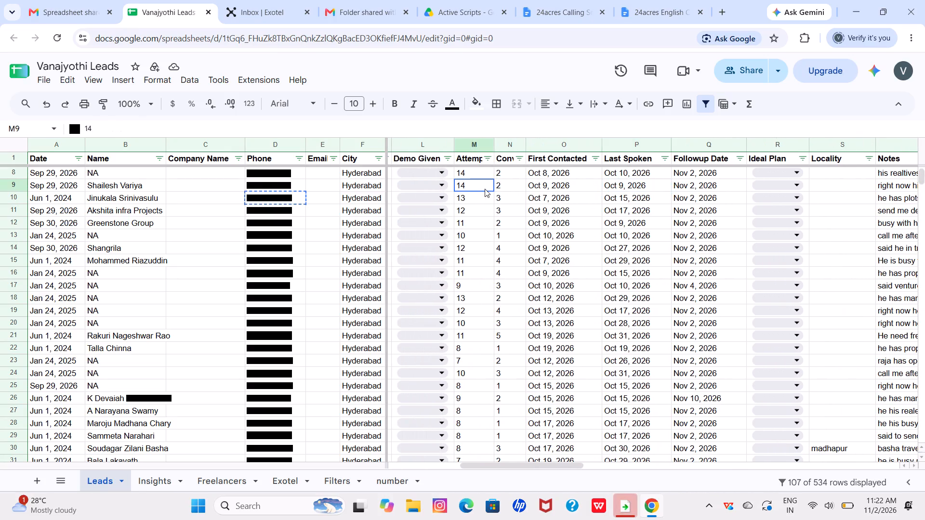
pyautogui.click(276, 184)
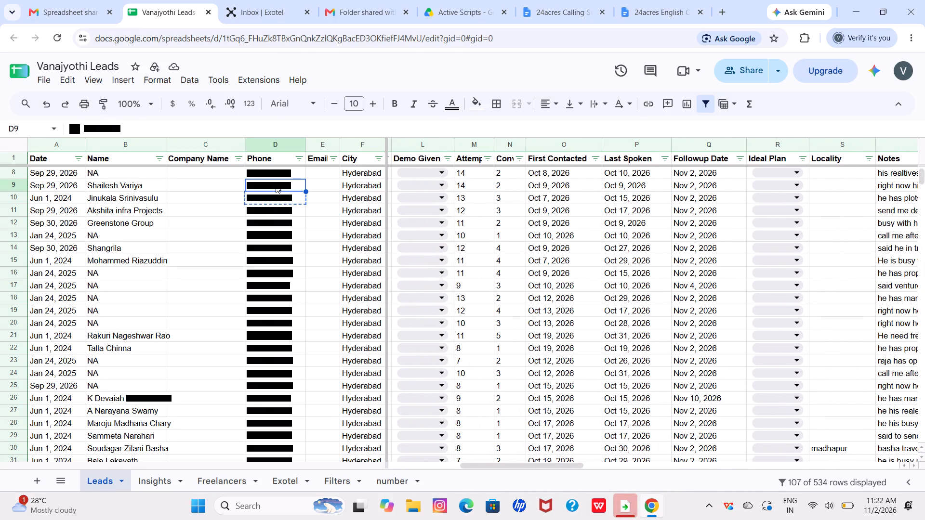
pyautogui.click(733, 183)
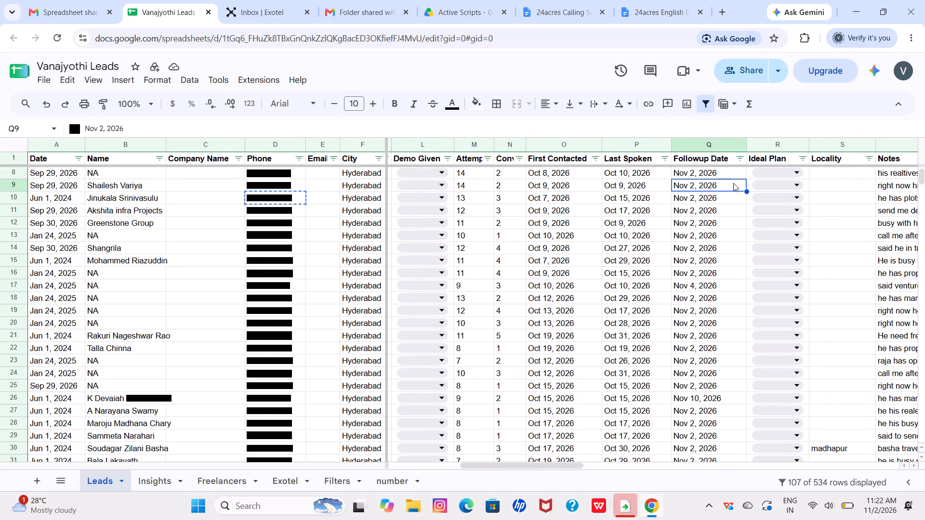
pyautogui.hscroll(-5, 733, 183)
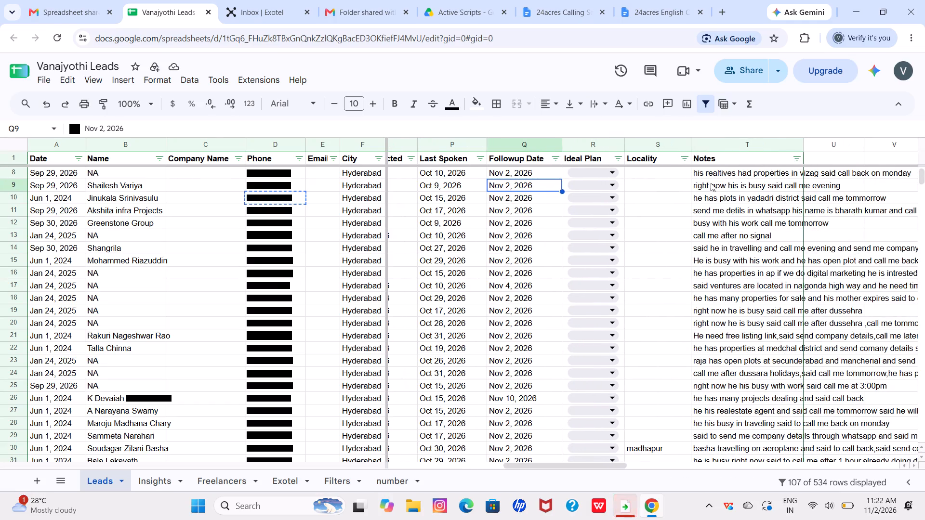
# Append "(hindi)" to the end of the note for the lead in row 9.
pyautogui.click(711, 183)
pyautogui.click(862, 182)
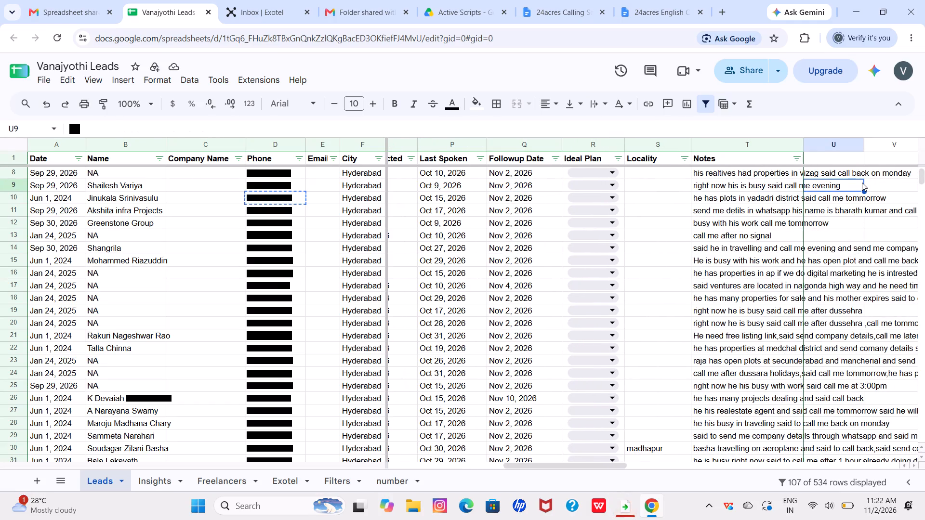
pyautogui.click(718, 191)
pyautogui.doubleClick(718, 191)
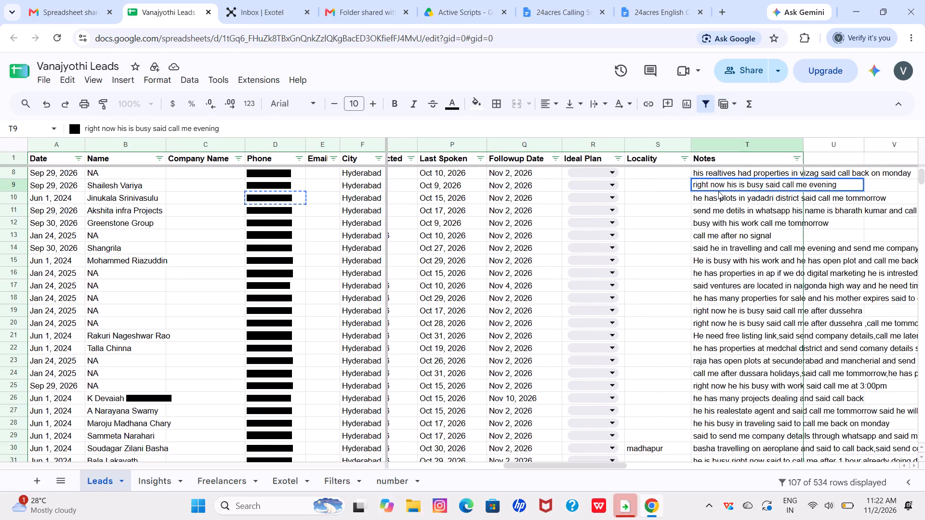
pyautogui.hotkey('shift', '(')
pyautogui.write('ho')
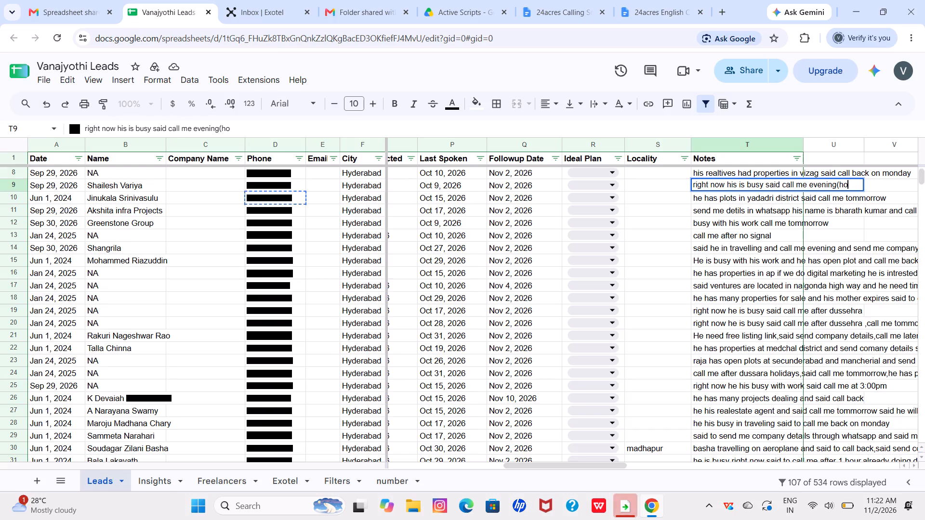
pyautogui.press('BackSpace')
pyautogui.write('indi')
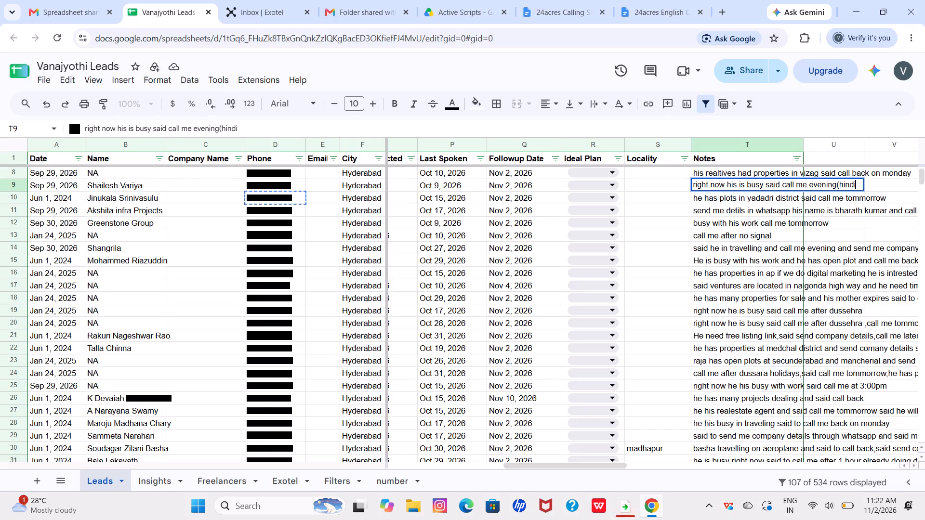
pyautogui.hotkey('shift', ')')
pyautogui.press('Return')
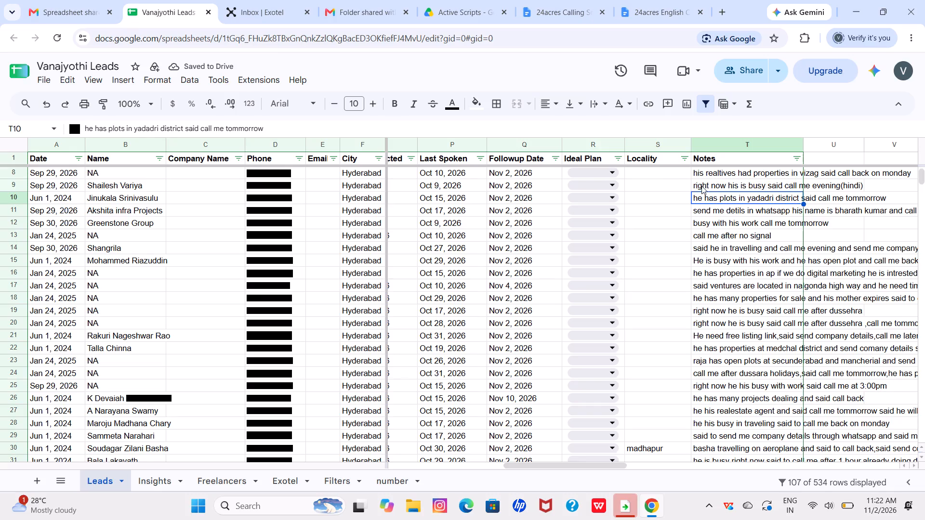
# Extend the row 9 note with a comma after "(hindi)".
pyautogui.doubleClick(701, 186)
pyautogui.press(',')
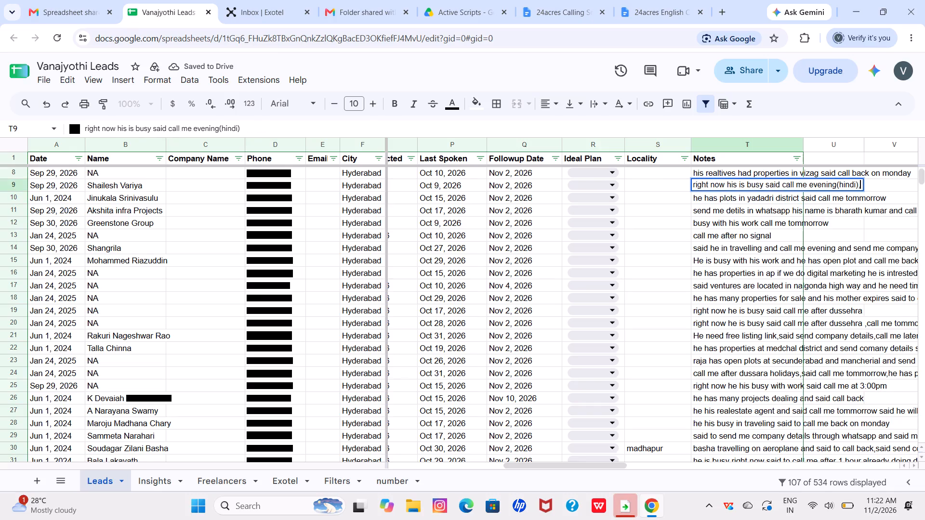
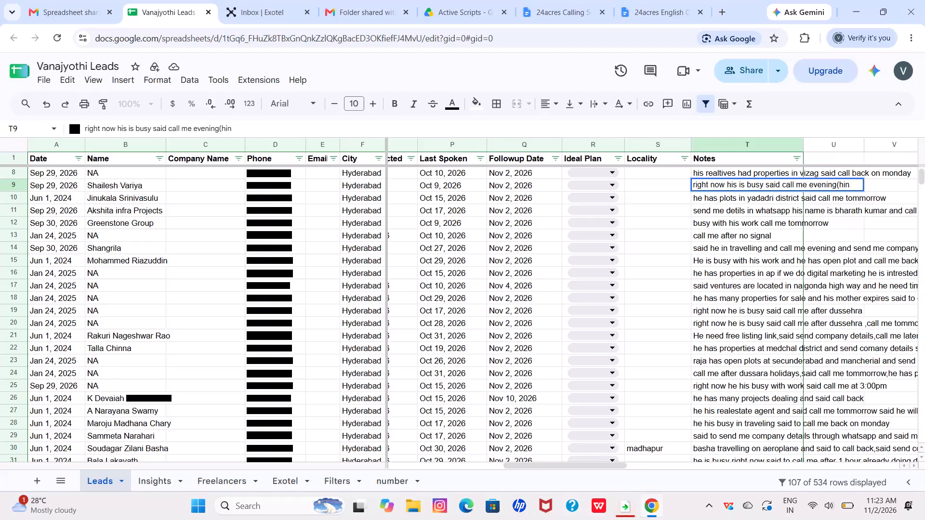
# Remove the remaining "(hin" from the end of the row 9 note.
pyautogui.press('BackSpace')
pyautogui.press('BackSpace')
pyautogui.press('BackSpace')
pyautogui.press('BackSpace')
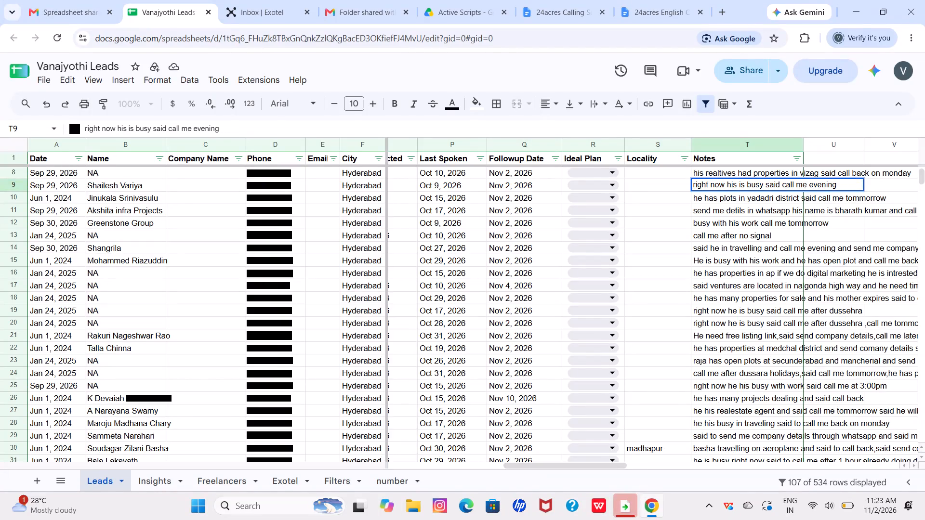
# Enter "gujarat" as the locality for the lead in row 9.
pyautogui.click(645, 182)
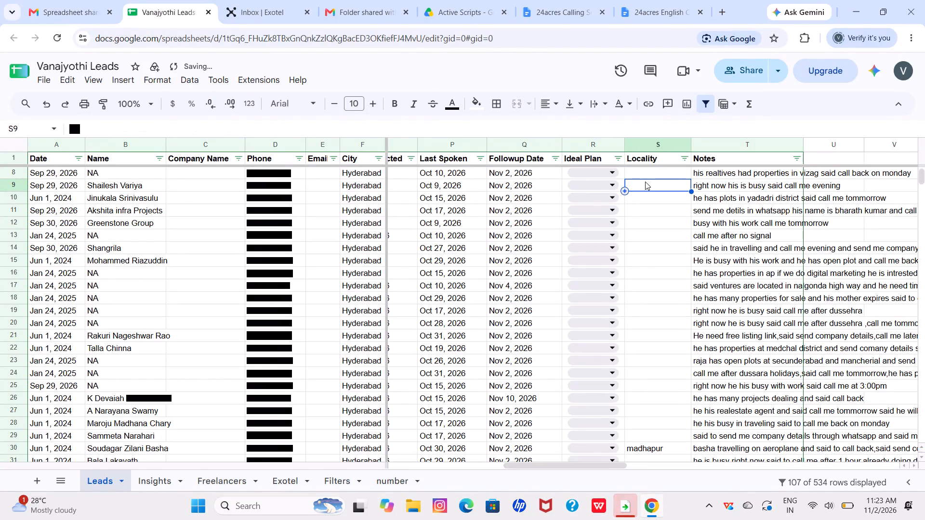
pyautogui.write('gu')
pyautogui.write('jara')
pyautogui.press('t')
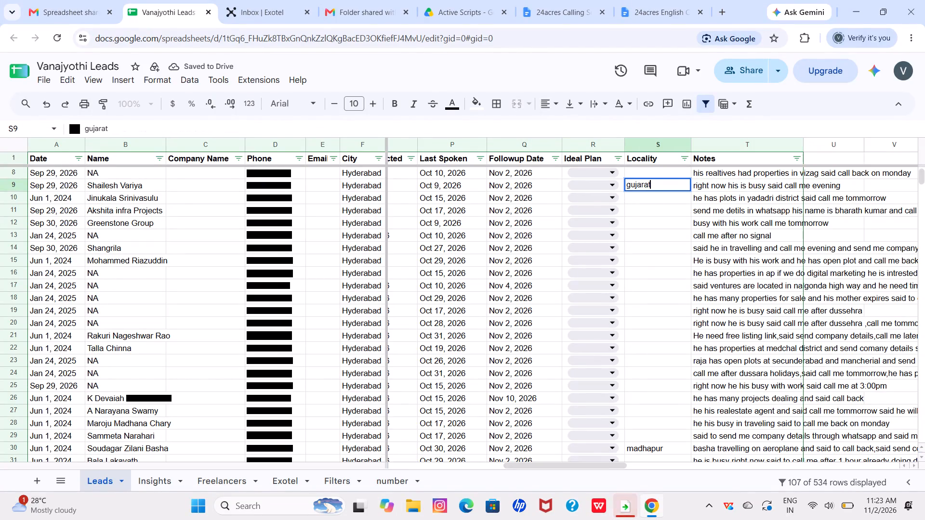
pyautogui.click(646, 200)
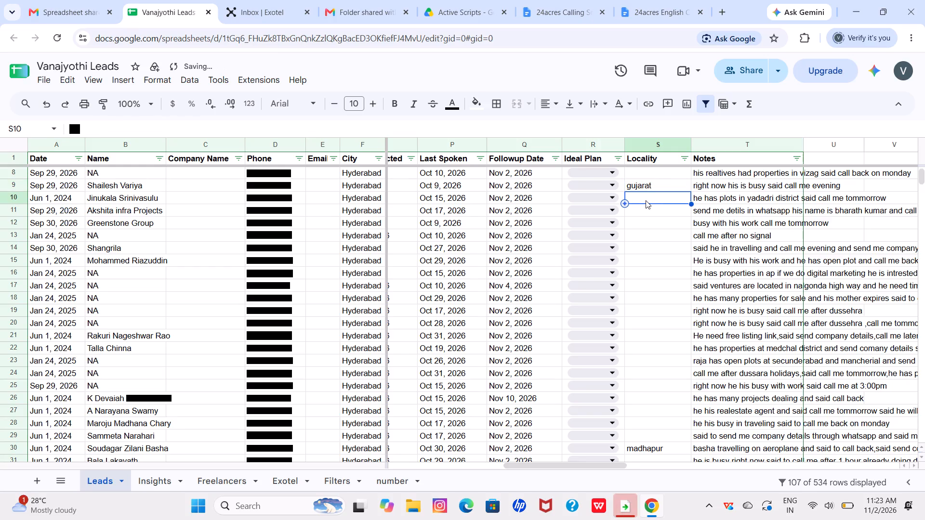
pyautogui.click(647, 187)
pyautogui.click(647, 198)
# Replace the row 9 note with "open plots at gujarat,said send me company through whatsapp".
pyautogui.click(273, 183)
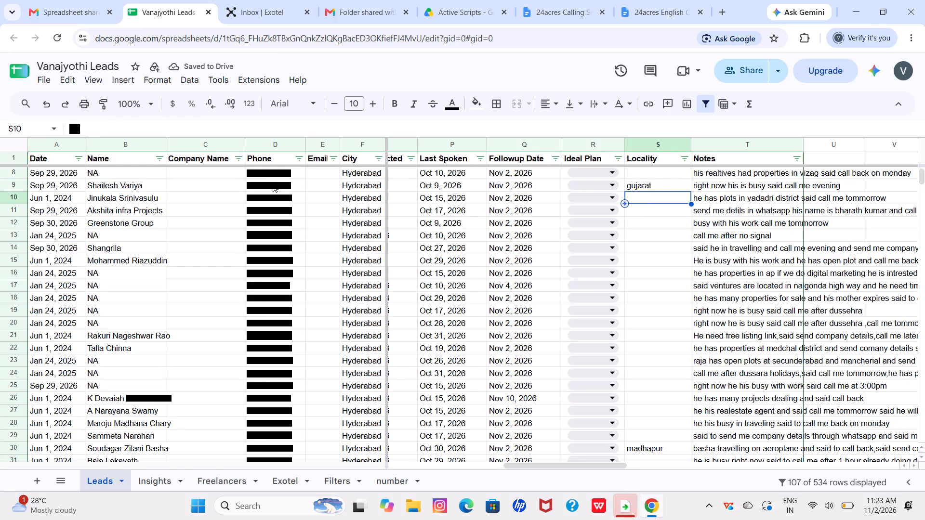
pyautogui.doubleClick(704, 183)
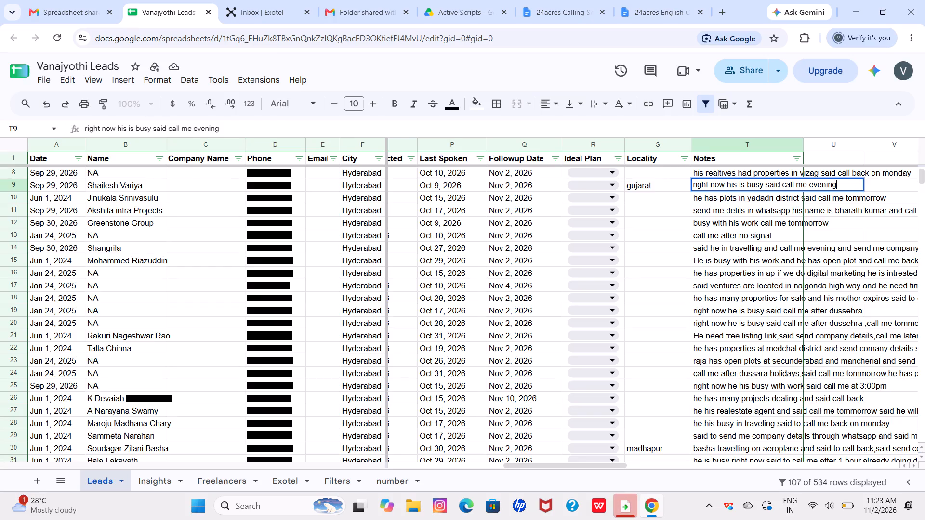
pyautogui.press('BackSpace')
pyautogui.press('BackSpace')
pyautogui.press('BackSpace')
pyautogui.press('BackSpace')
pyautogui.press('BackSpace')
pyautogui.press('BackSpace')
pyautogui.press('BackSpace')
pyautogui.press('BackSpace')
pyautogui.press('BackSpace')
pyautogui.press('BackSpace')
pyautogui.press('BackSpace')
pyautogui.press('BackSpace')
pyautogui.press('BackSpace')
pyautogui.press('BackSpace')
pyautogui.press('BackSpace')
pyautogui.press('BackSpace')
pyautogui.press('BackSpace')
pyautogui.press('BackSpace')
pyautogui.press('BackSpace')
pyautogui.press('BackSpace')
pyautogui.press('BackSpace')
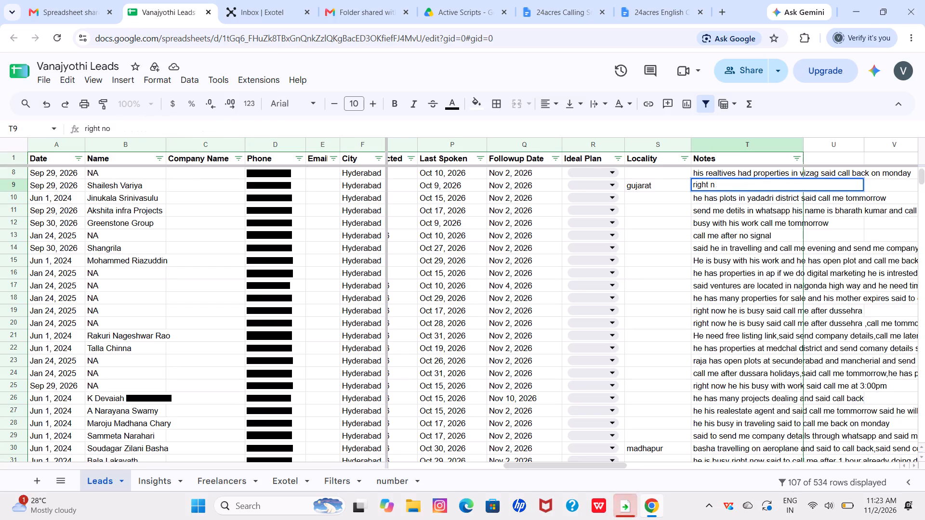
pyautogui.press('BackSpace')
pyautogui.press('BackSpace')
pyautogui.press('BackSpace')
pyautogui.press('BackSpace')
pyautogui.press('BackSpace')
pyautogui.press('BackSpace')
pyautogui.press('BackSpace')
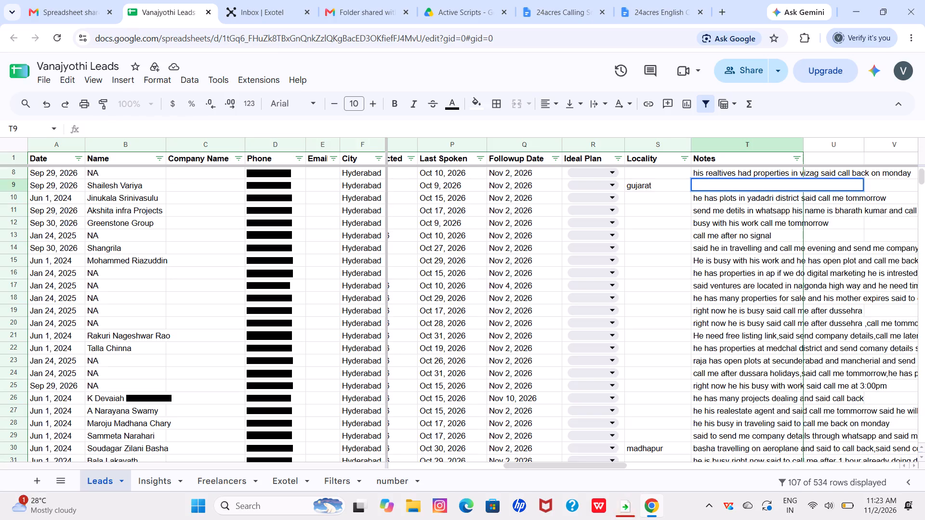
pyautogui.write('open plotas')
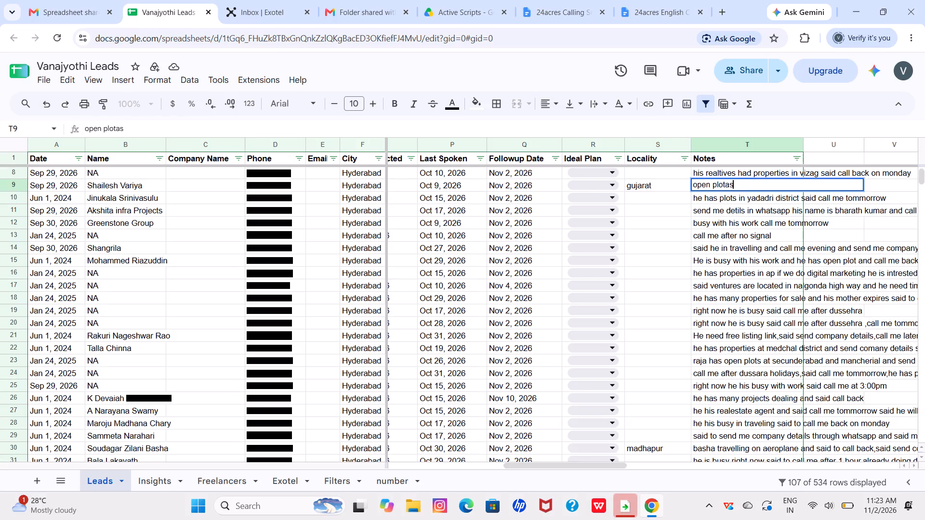
pyautogui.press('BackSpace')
pyautogui.press('BackSpace')
pyautogui.press('BackSpace')
pyautogui.write('ts at')
pyautogui.press('space')
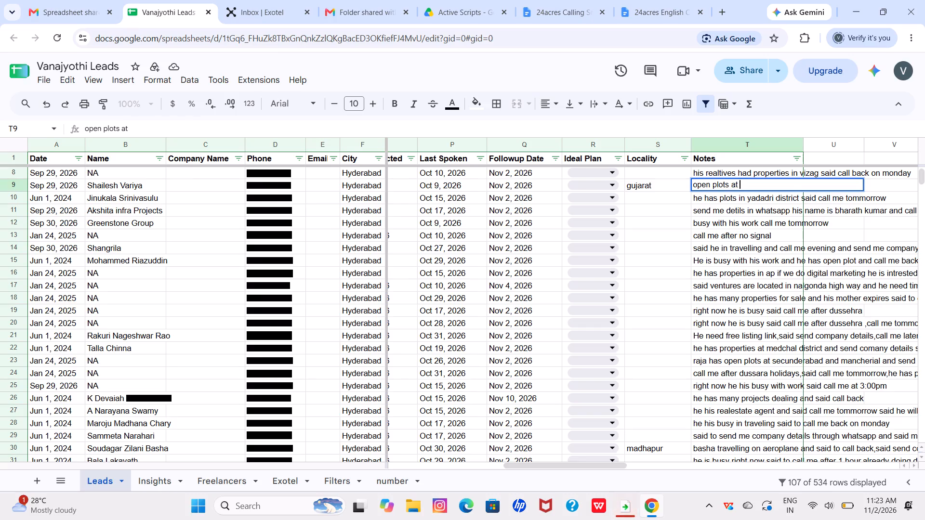
pyautogui.write('gujzz')
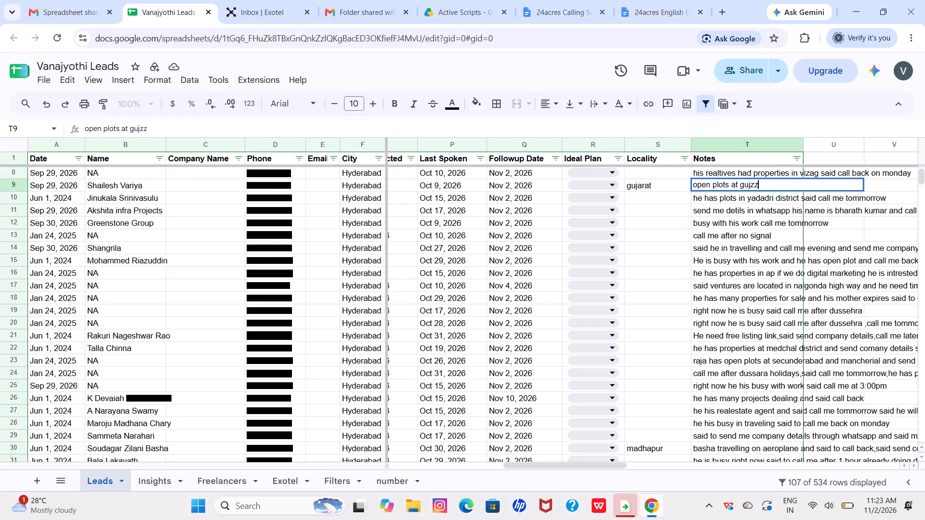
pyautogui.press('BackSpace')
pyautogui.press('BackSpace')
pyautogui.write('arat')
pyautogui.press('h')
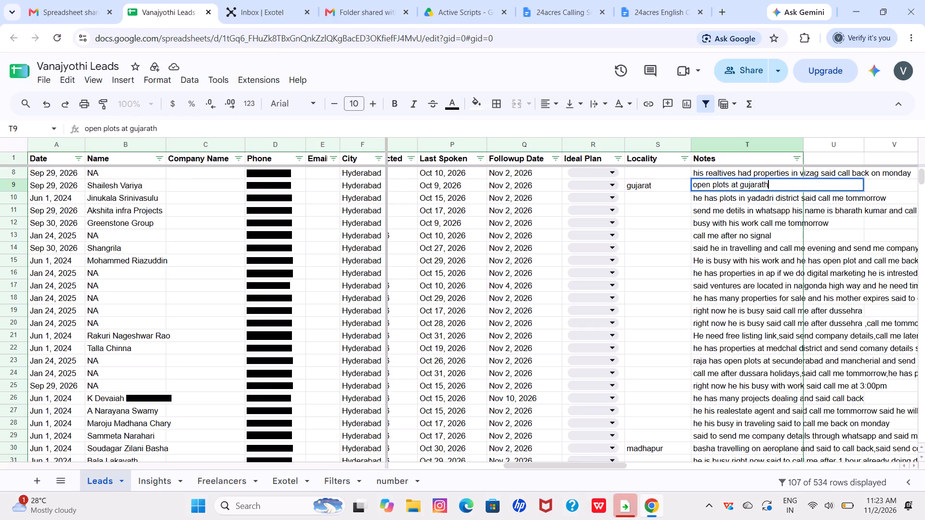
pyautogui.press(',')
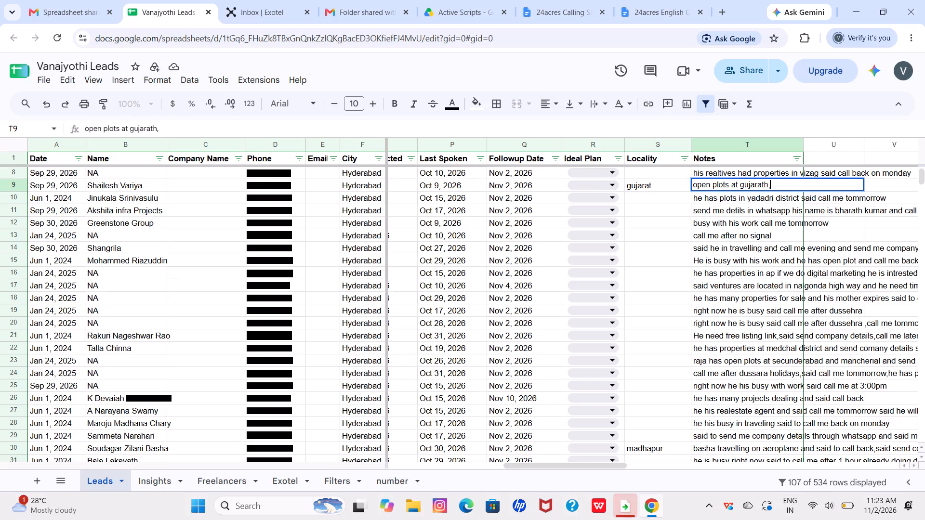
pyautogui.press('BackSpace')
pyautogui.press('BackSpace')
pyautogui.press(',')
pyautogui.write('sa')
pyautogui.write('id send me')
pyautogui.press('space')
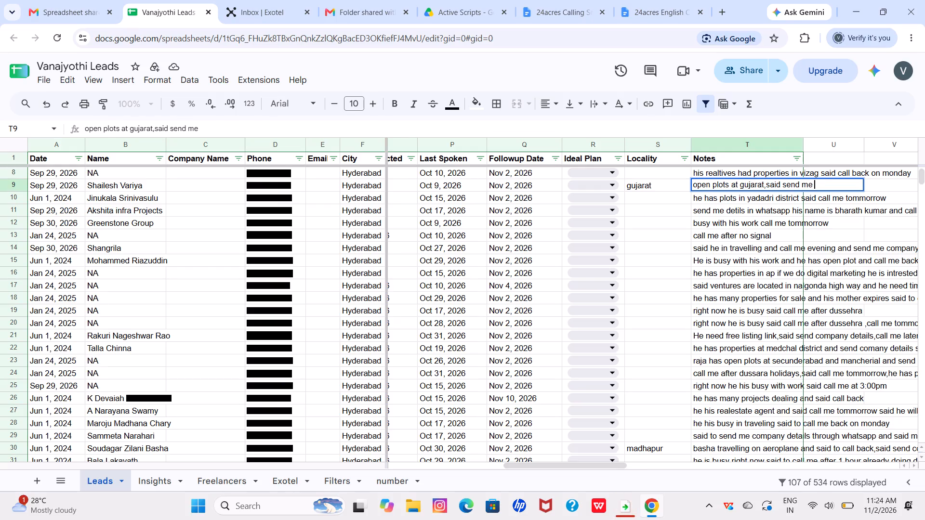
# Finish the row 9 note by adding "company through whatsapp" after "said send me".
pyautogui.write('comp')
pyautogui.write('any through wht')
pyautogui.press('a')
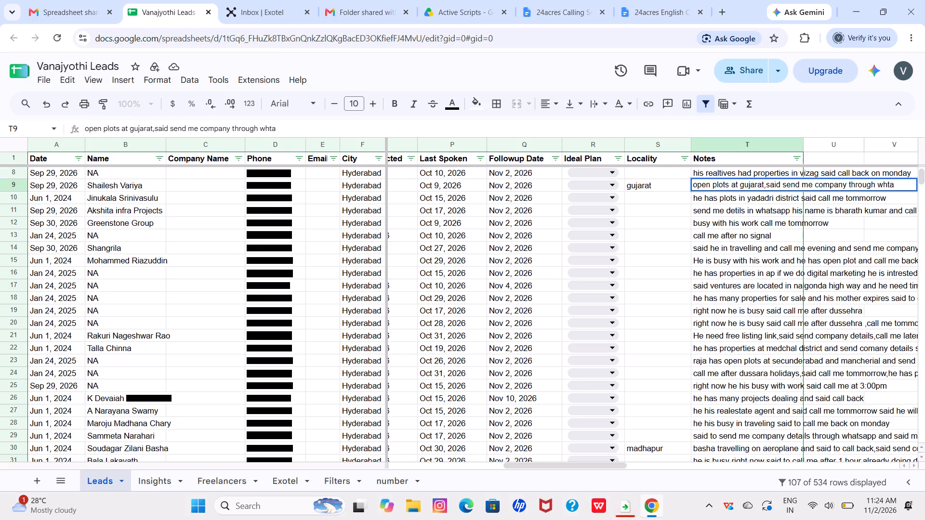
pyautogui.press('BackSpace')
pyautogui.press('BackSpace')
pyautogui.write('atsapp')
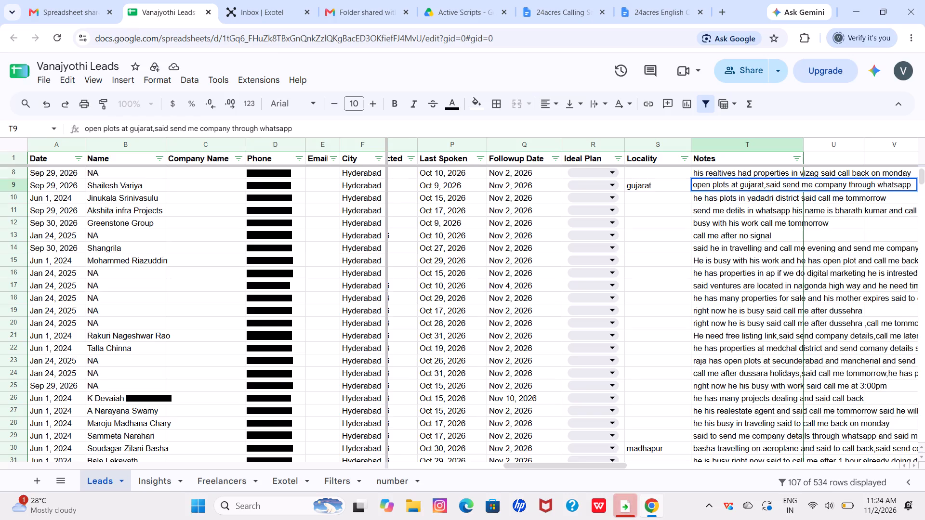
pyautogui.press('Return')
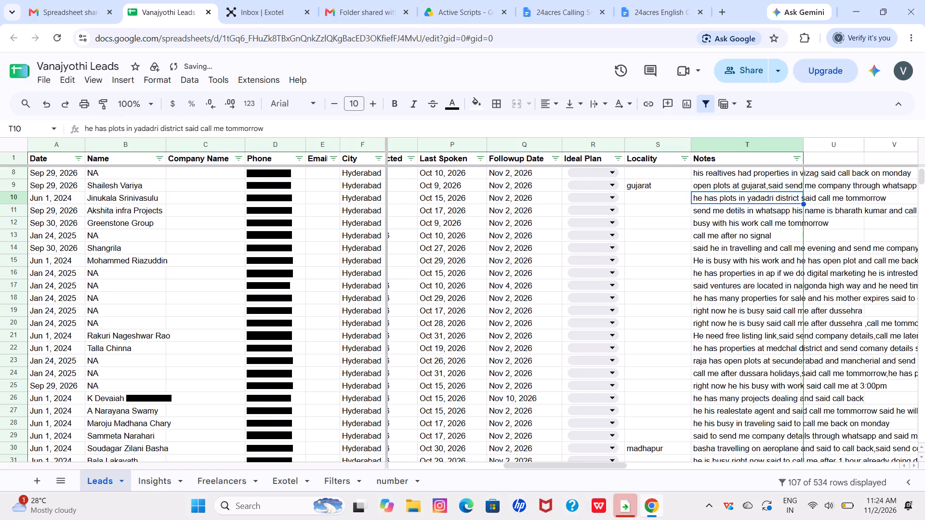
# Select the phone number cell of the lead in row 9.
pyautogui.hscroll(-2, 704, 183)
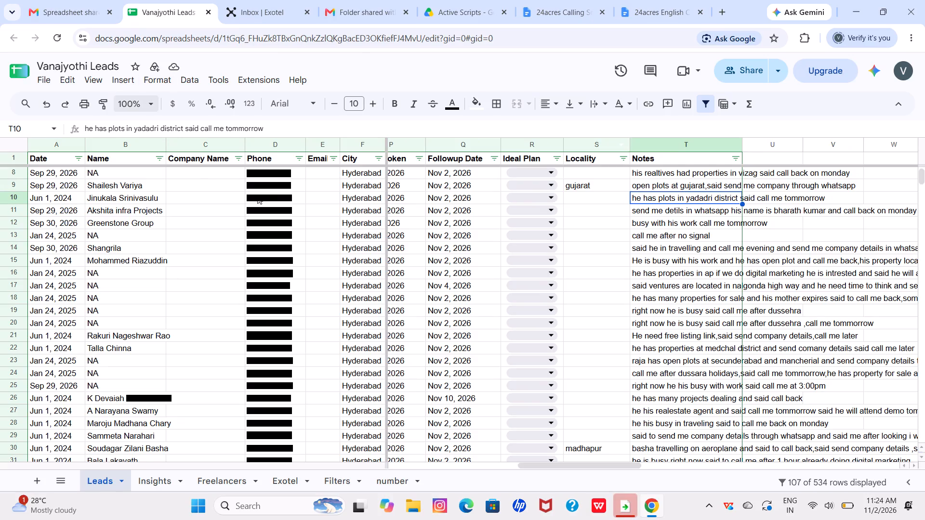
pyautogui.click(277, 187)
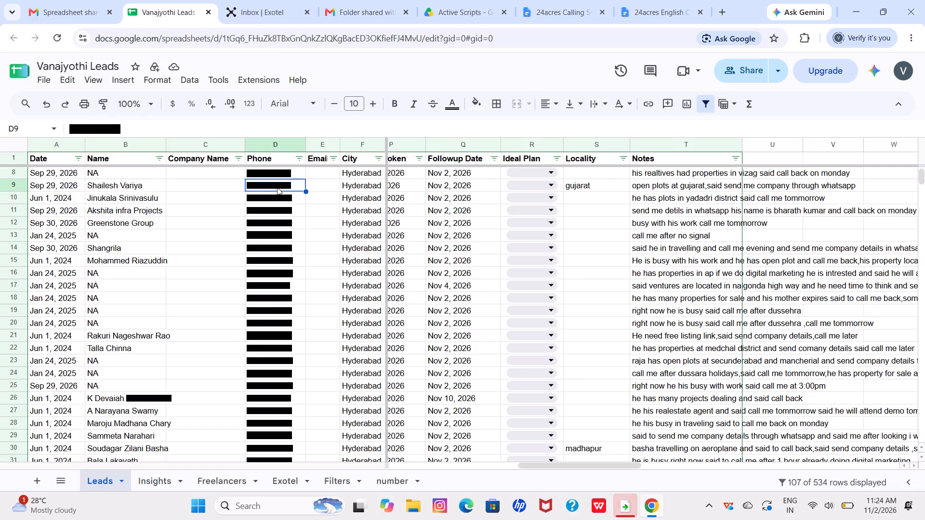
# Open row 9's follow-up date for editing and advance its calendar to December 2026.
pyautogui.doubleClick(455, 185)
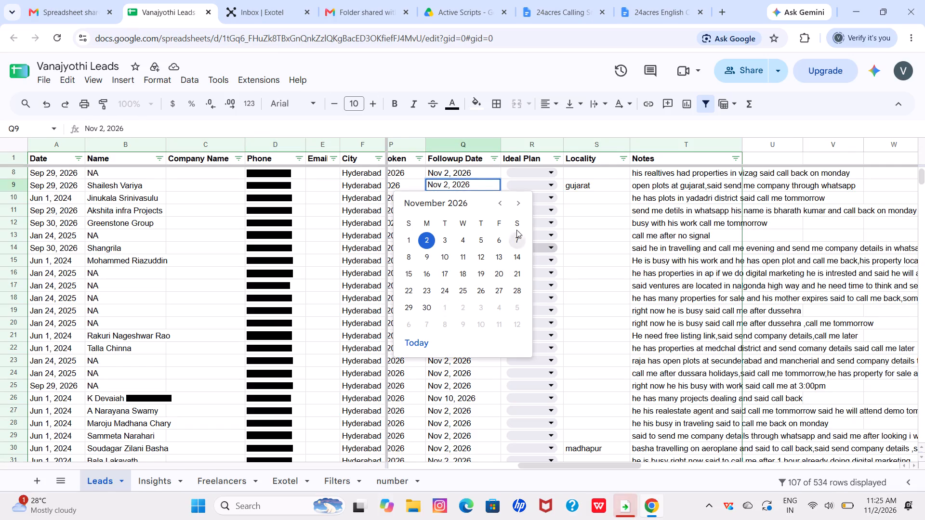
pyautogui.click(519, 208)
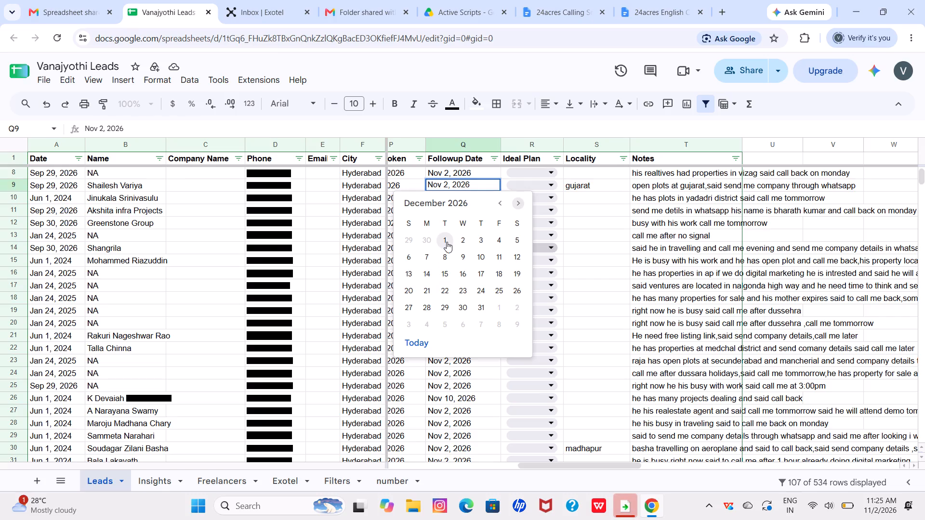
# Set the follow-up date for the lead in row 9 to Dec 1, 2026.
pyautogui.click(447, 242)
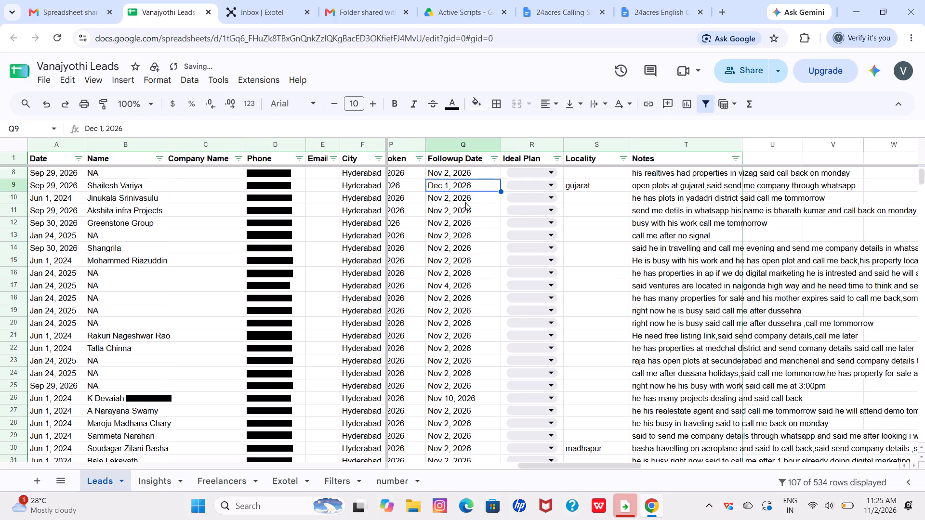
pyautogui.doubleClick(452, 185)
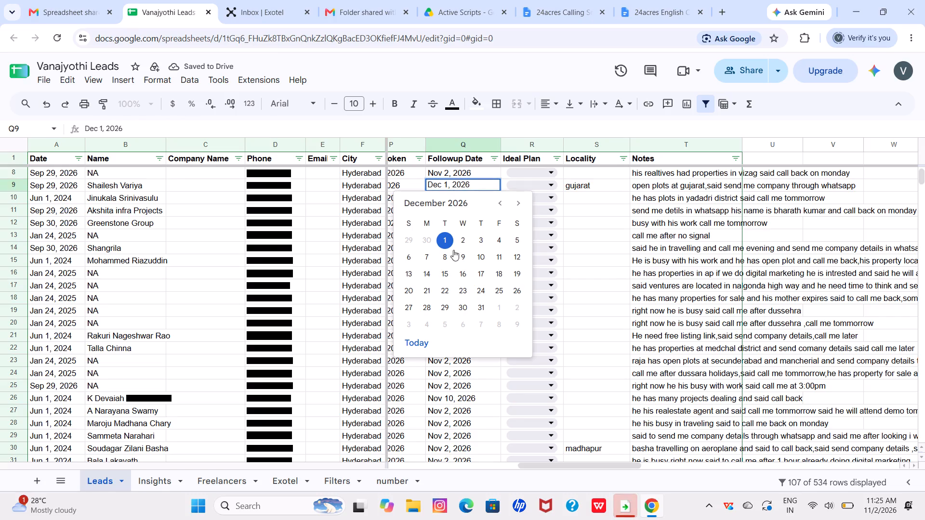
pyautogui.click(441, 239)
# Set the Last Spoken date for the lead in row 9 to Nov 2, 2026.
pyautogui.hscroll(1, 441, 239)
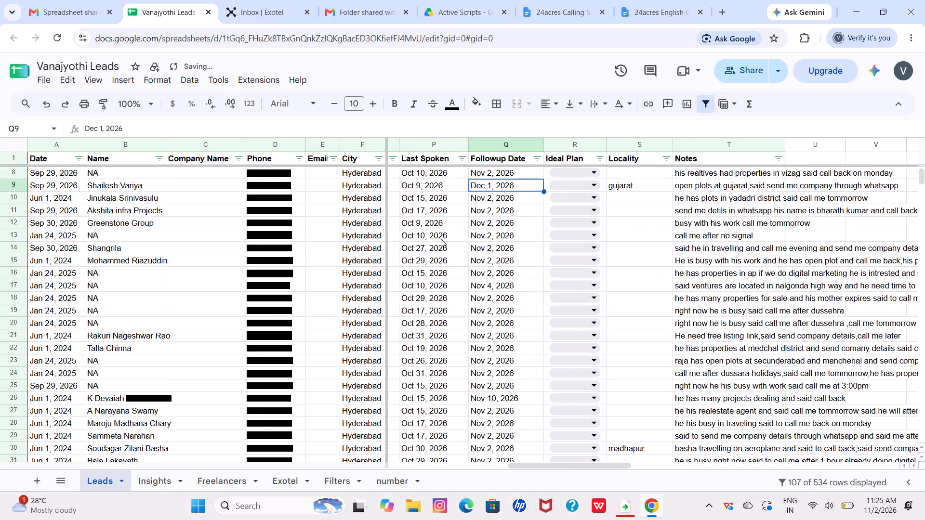
pyautogui.hscroll(2, 441, 239)
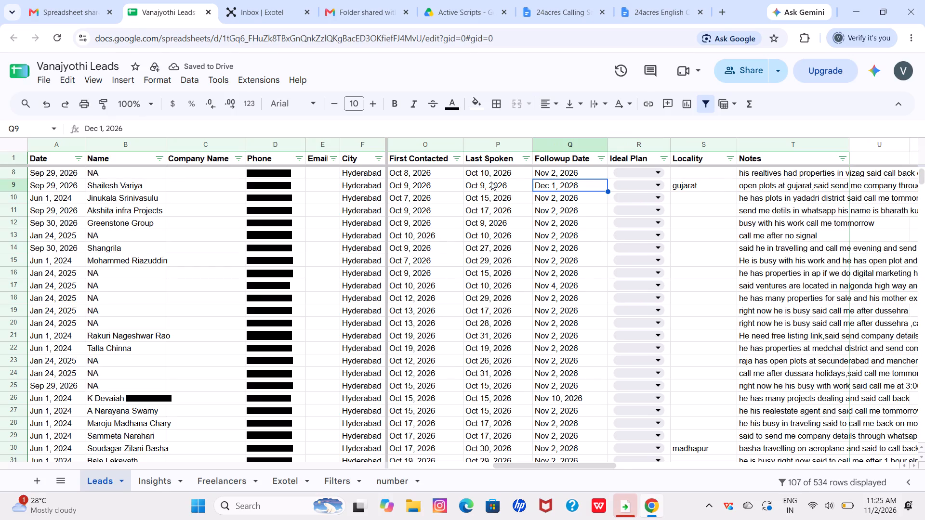
pyautogui.doubleClick(490, 182)
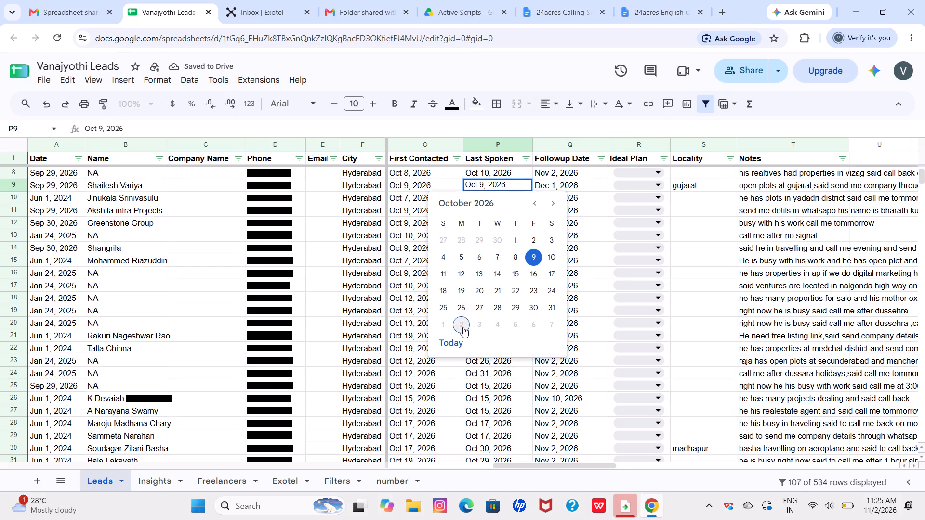
pyautogui.click(463, 327)
pyautogui.hscroll(3, 463, 327)
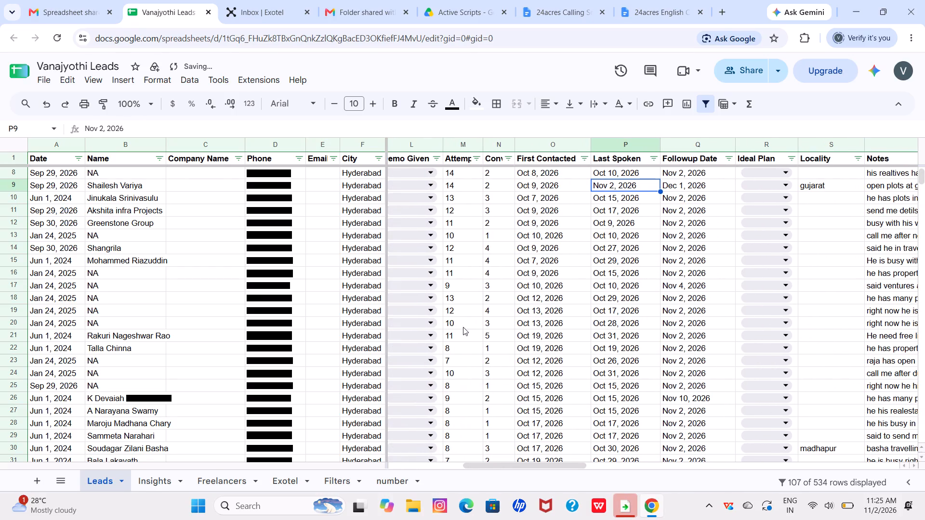
pyautogui.click(292, 183)
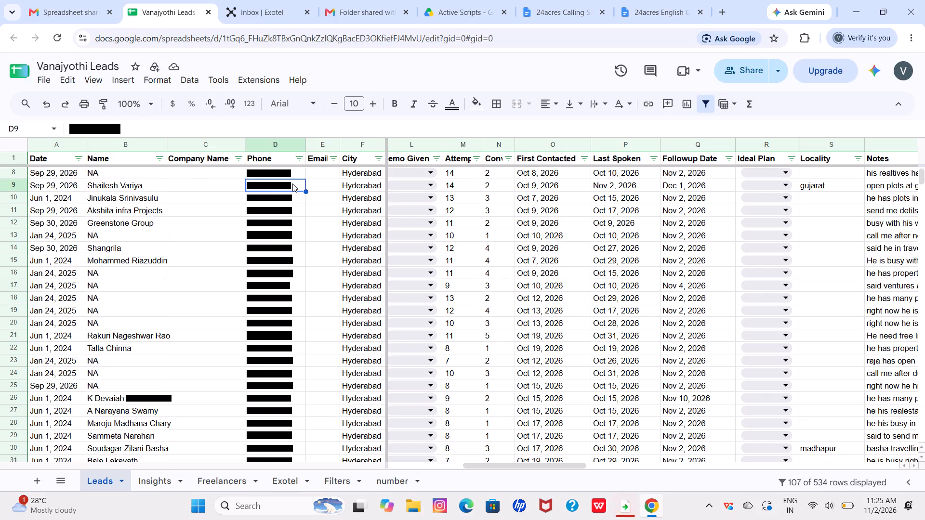
pyautogui.hotkey('ctrl', 'c')
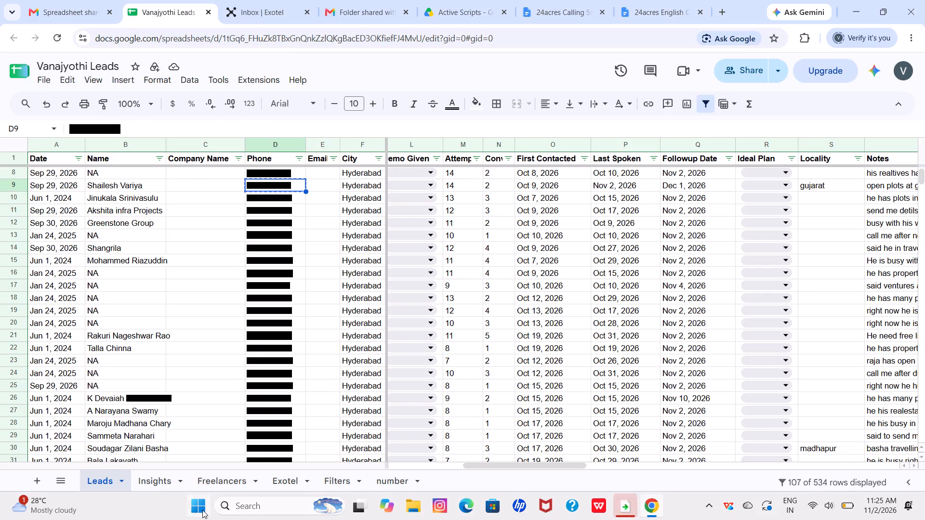
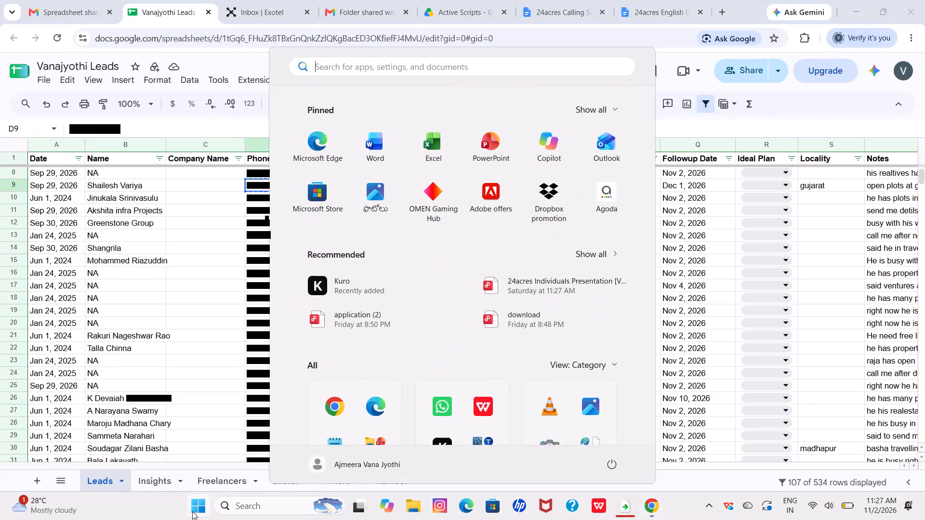
# Open WhatsApp for messaging the row 9 lead who asked for the company details.
pyautogui.click(429, 406)
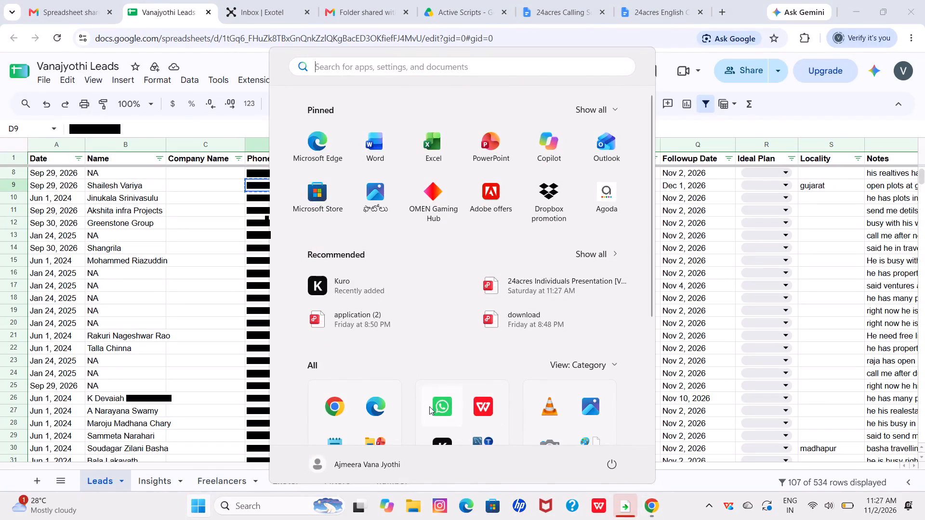
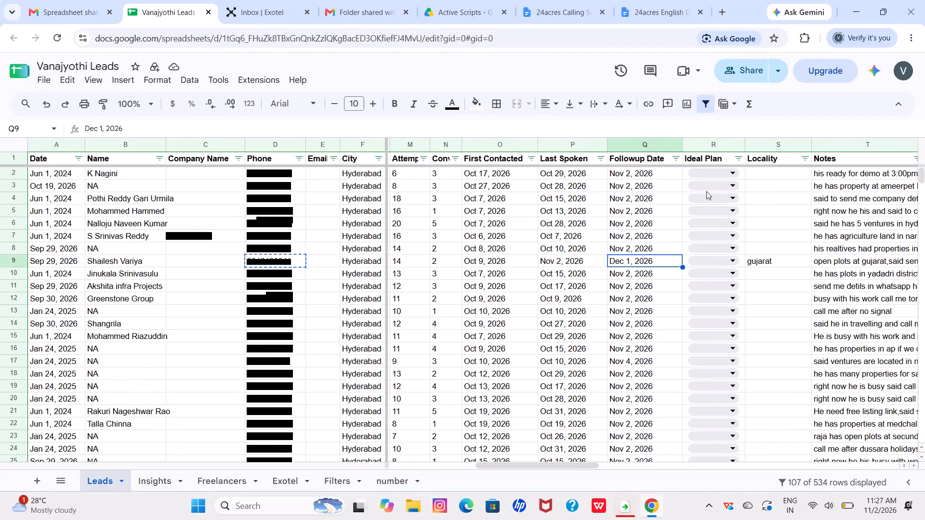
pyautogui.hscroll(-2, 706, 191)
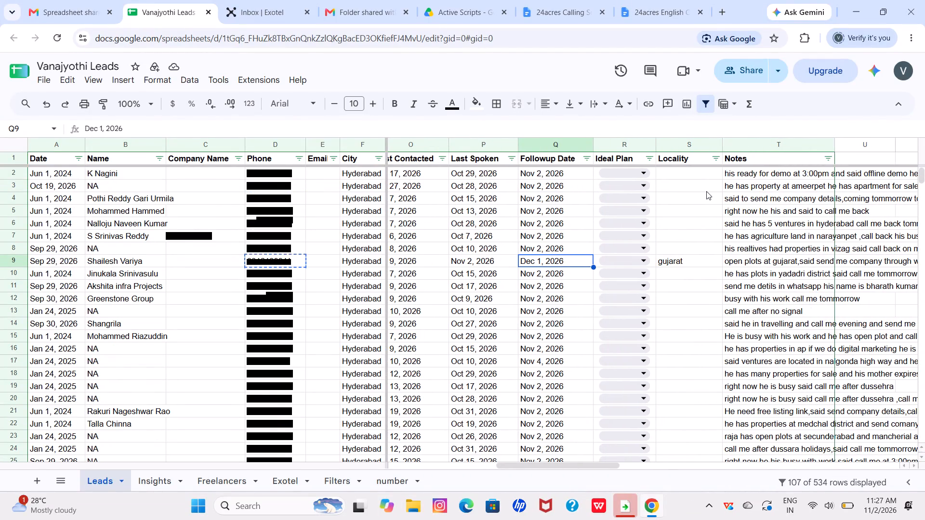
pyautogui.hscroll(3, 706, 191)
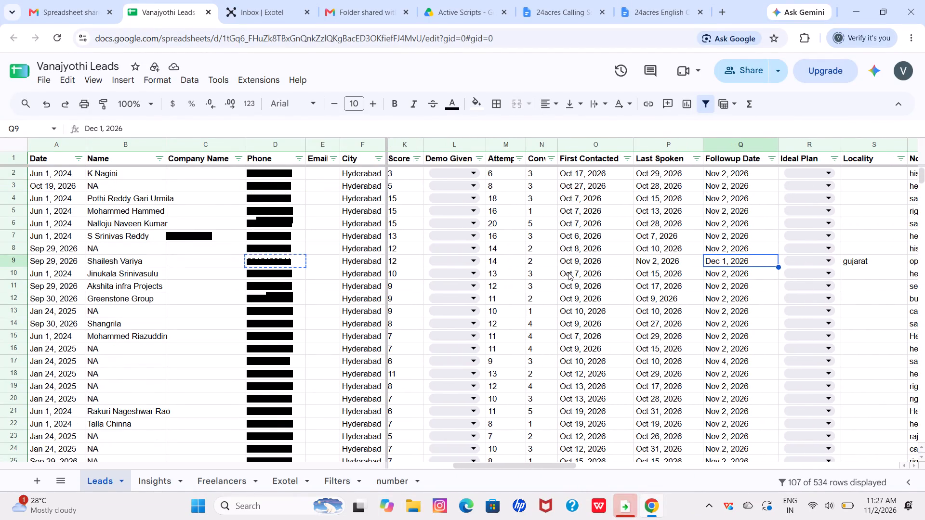
# Set the Conv value to 3 for the lead in row 9.
pyautogui.click(544, 258)
pyautogui.press('3')
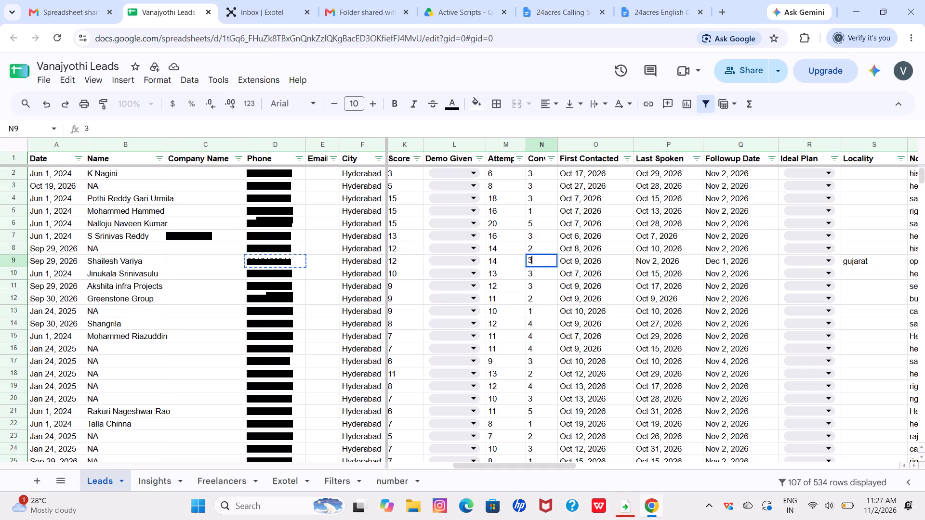
pyautogui.click(570, 265)
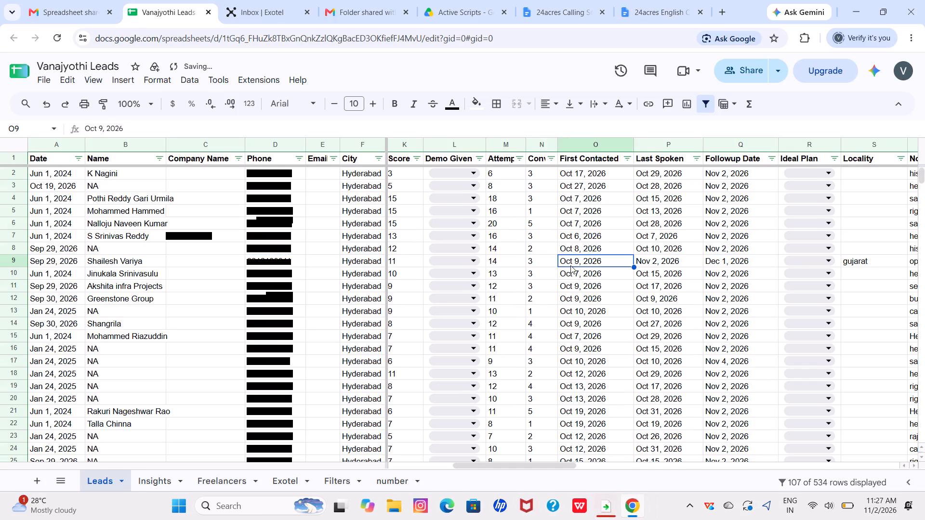
# Select the phone number of the lead in row 10.
pyautogui.scroll(-1, 570, 265)
pyautogui.hscroll(-1, 570, 265)
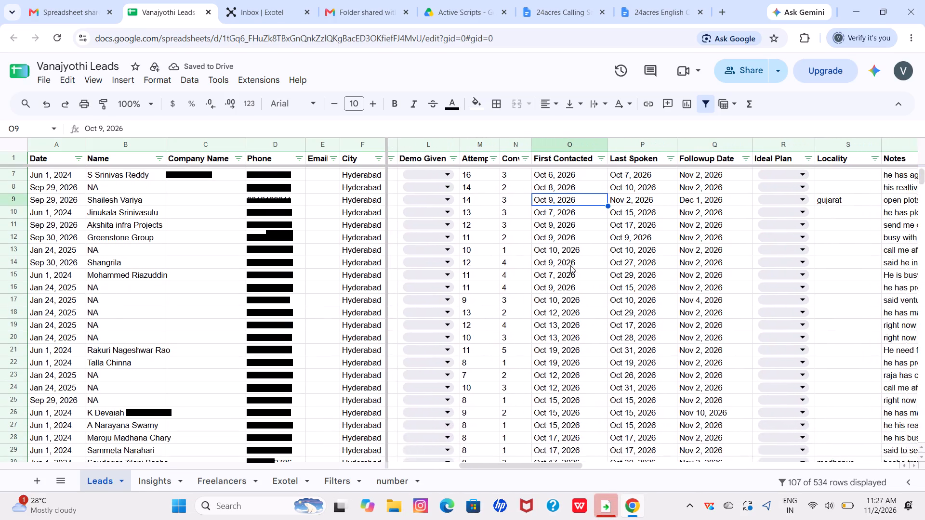
pyautogui.hscroll(-1, 570, 265)
pyautogui.scroll(-1, 570, 265)
pyautogui.hscroll(1, 570, 265)
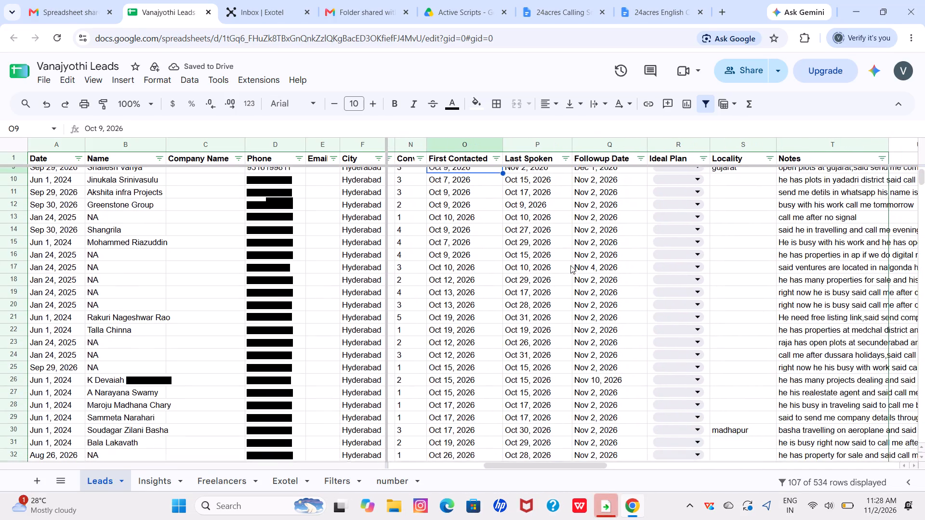
pyautogui.hscroll(1, 570, 265)
pyautogui.click(287, 179)
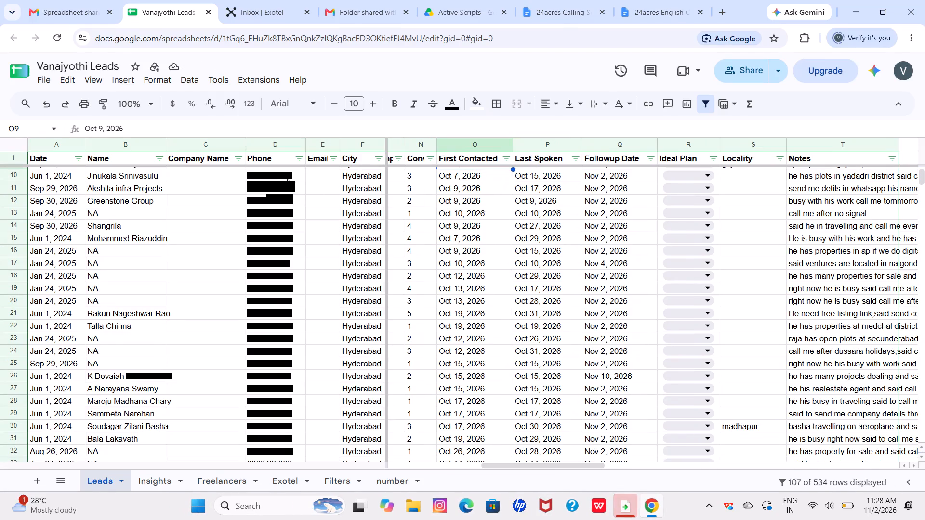
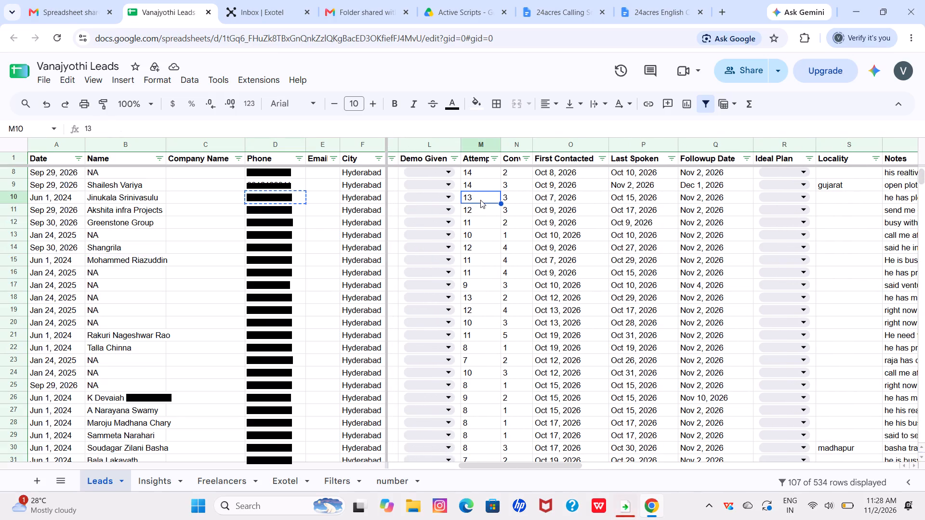
# Set the Attempts value to 14 for the lead in row 10.
pyautogui.write('14')
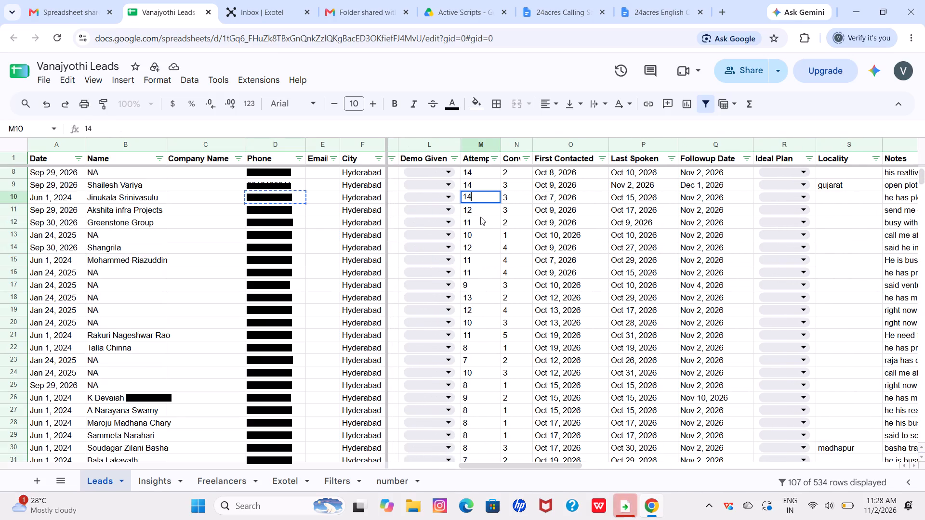
pyautogui.click(480, 217)
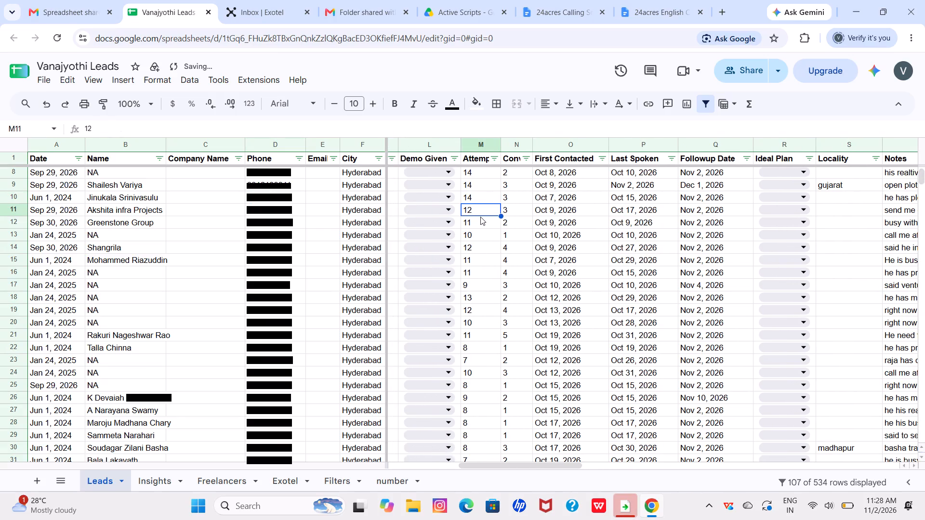
# Check the notes and follow-up details of the lead in row 11 and select that lead's phone number.
pyautogui.hscroll(-4, 480, 217)
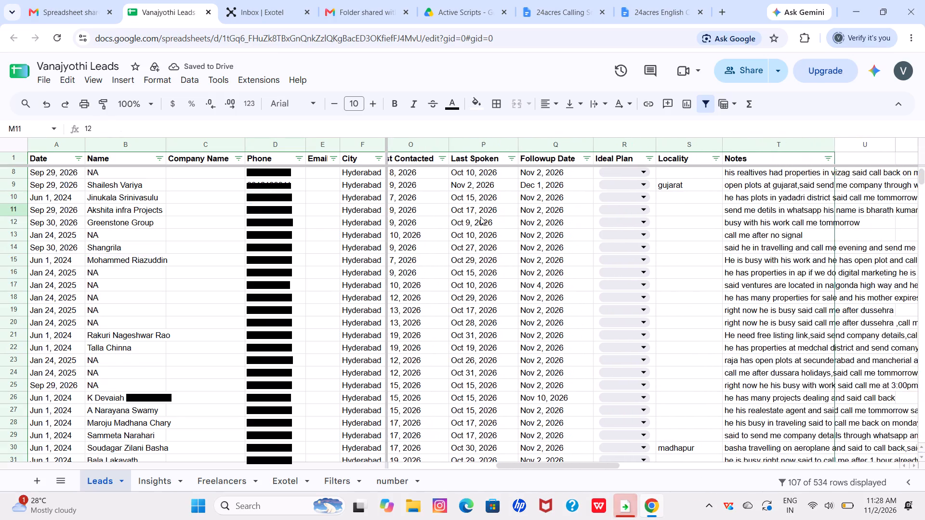
pyautogui.scroll(-1, 480, 217)
pyautogui.hscroll(-2, 480, 217)
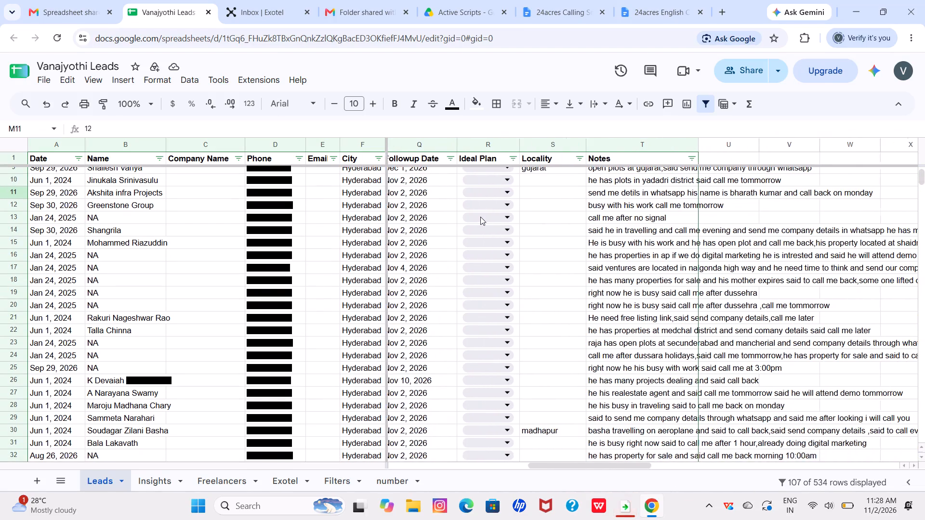
pyautogui.hscroll(-1, 480, 217)
pyautogui.hscroll(5, 480, 217)
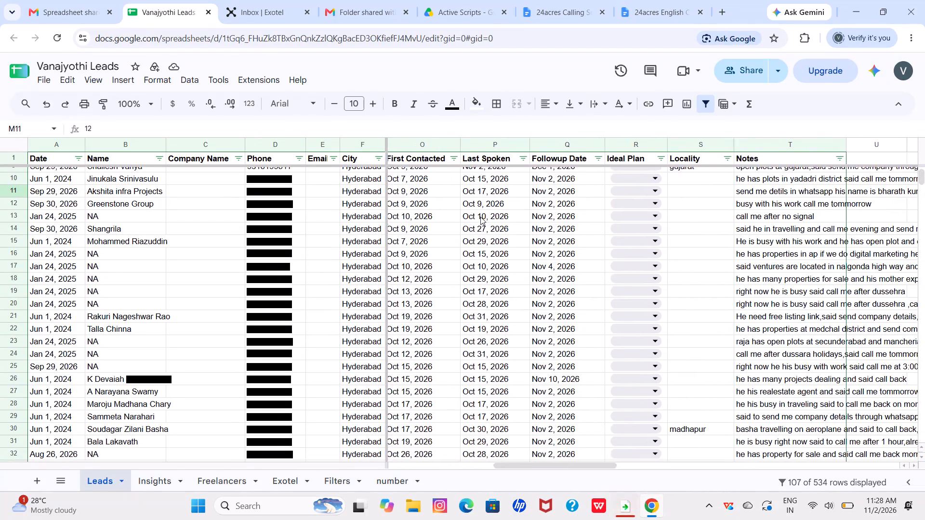
pyautogui.hscroll(1, 480, 217)
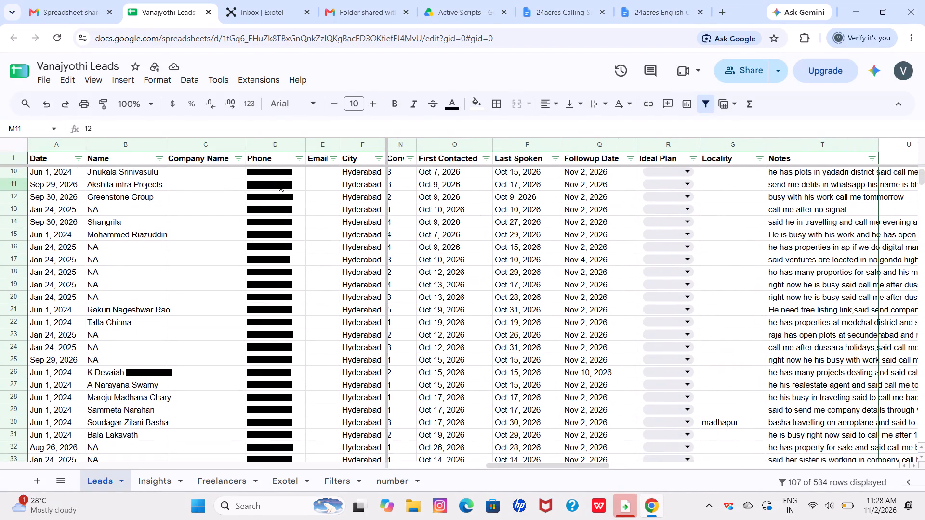
pyautogui.click(279, 182)
pyautogui.hscroll(-1, 279, 182)
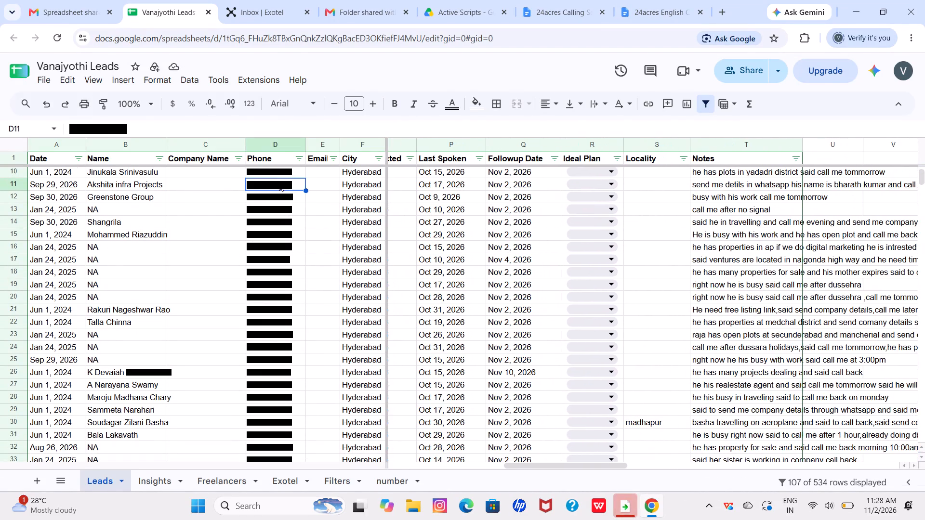
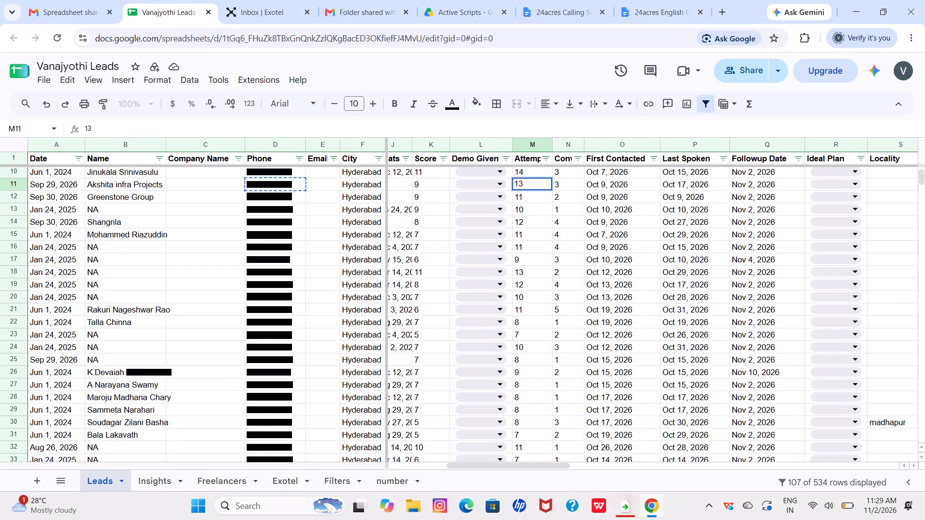
# Set the Attempts value to 13 for the lead in row 11.
pyautogui.click(520, 198)
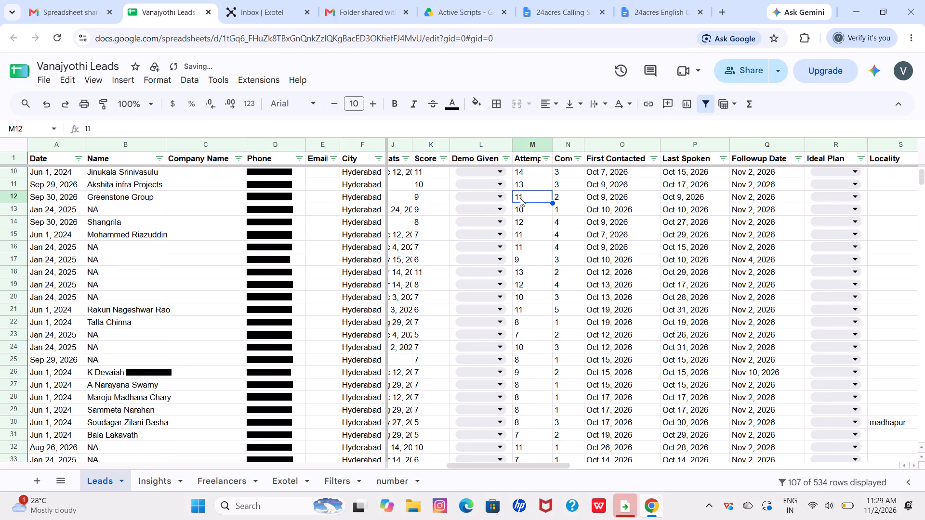
# Check the notes and follow-up details of the Greenstone Group lead in row 12 and copy its phone number.
pyautogui.hscroll(-4, 520, 198)
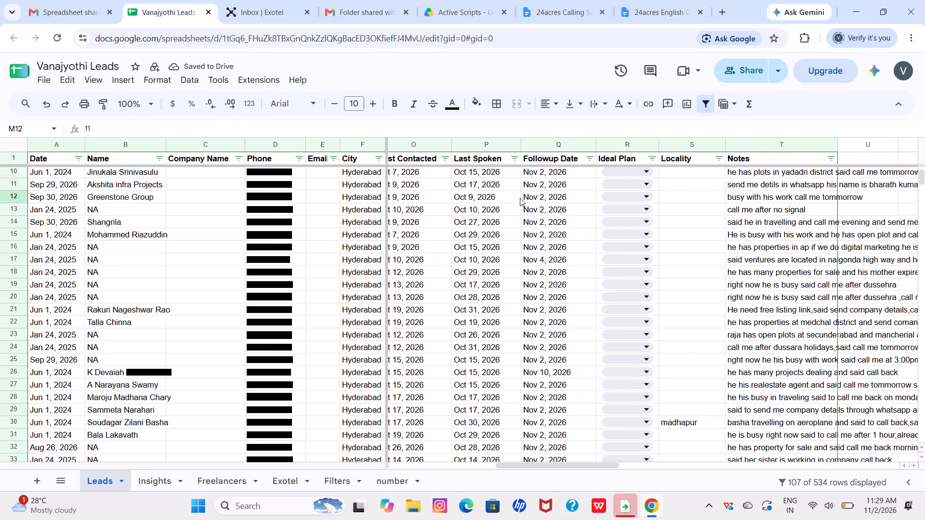
pyautogui.hscroll(3, 520, 198)
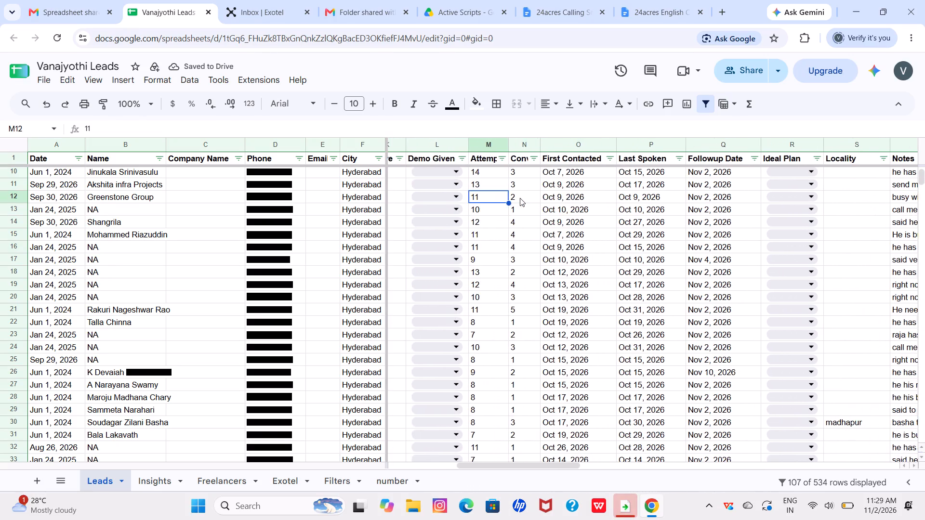
pyautogui.hscroll(1, 520, 198)
pyautogui.click(285, 199)
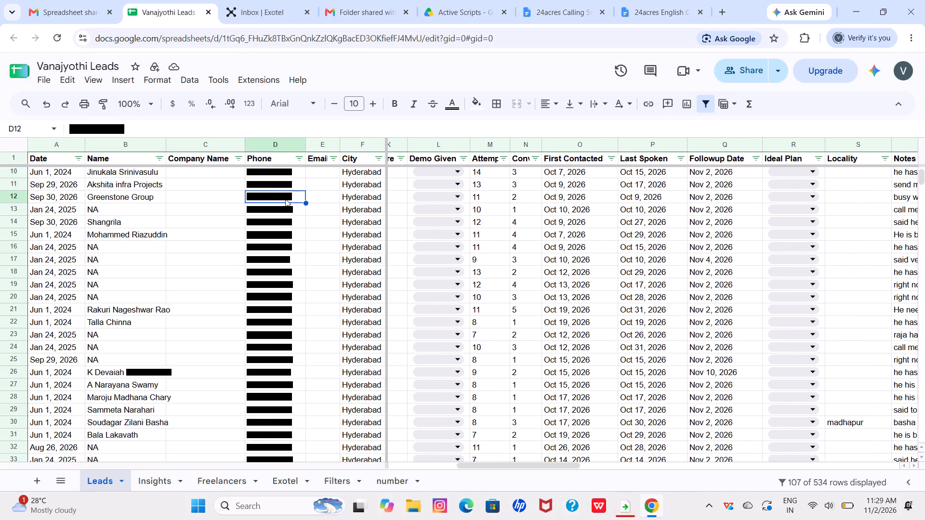
pyautogui.hotkey('ctrl', 'c')
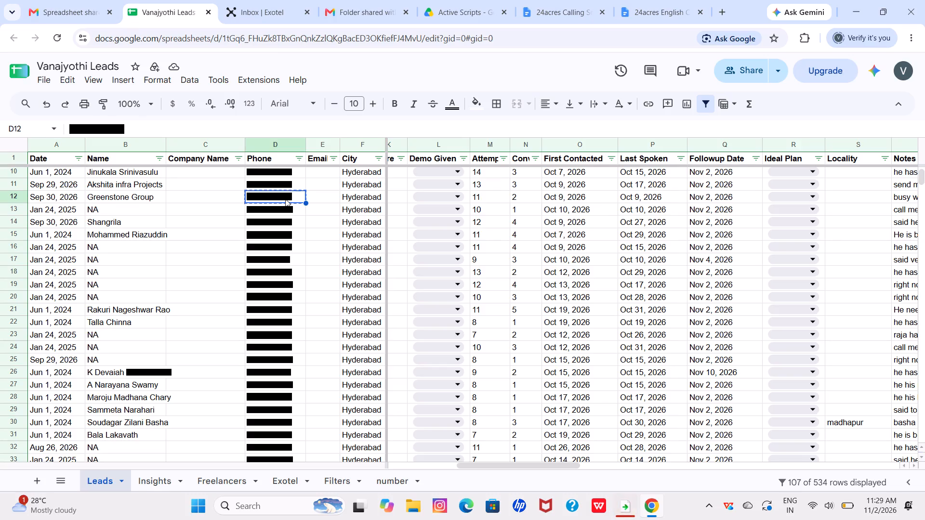
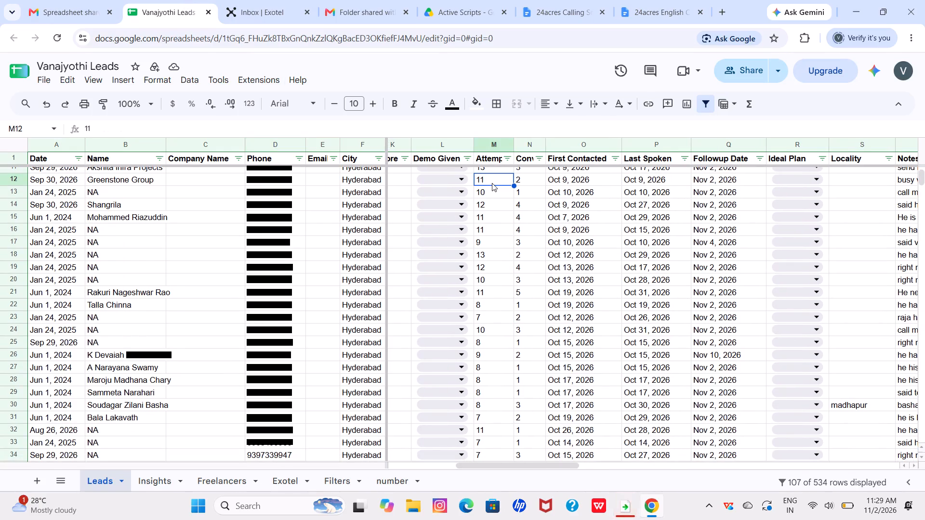
# Set the Attempts value to 12 for the Greenstone Group lead in row 12.
pyautogui.scroll(1, 492, 183)
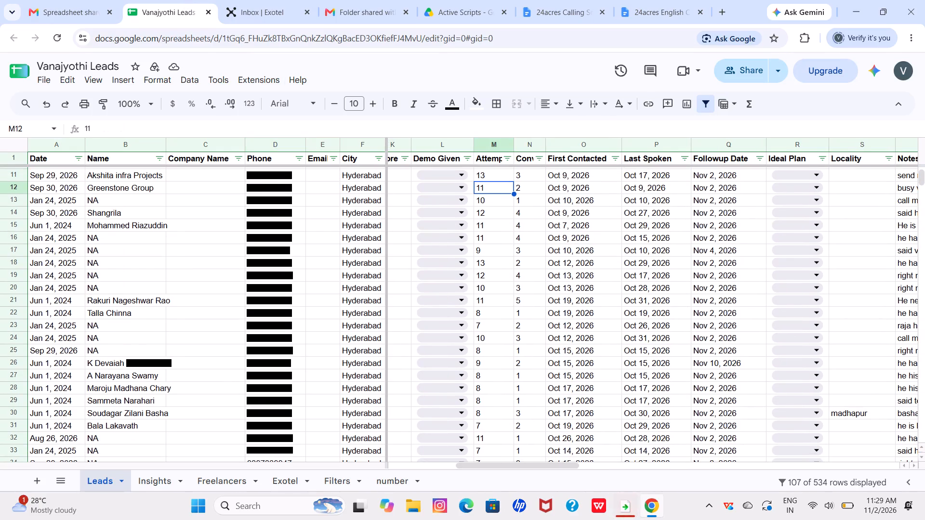
pyautogui.write('12')
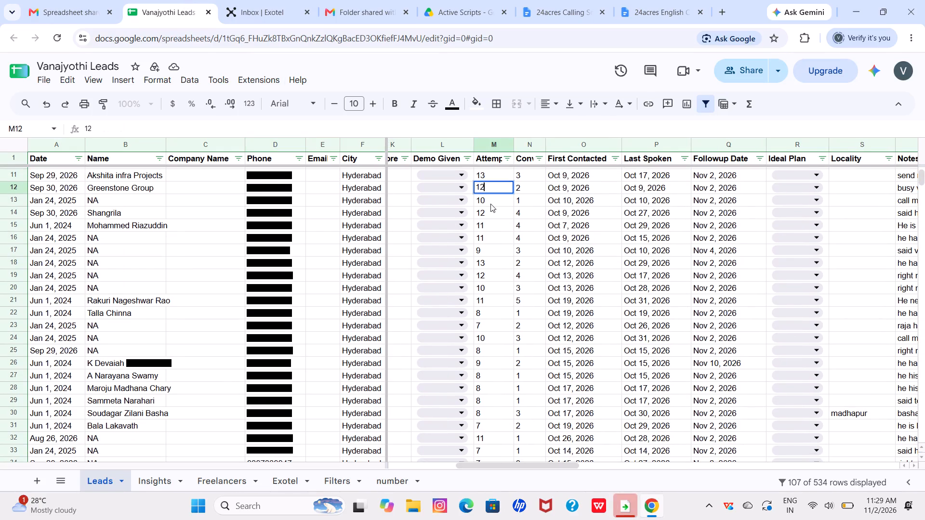
pyautogui.click(490, 204)
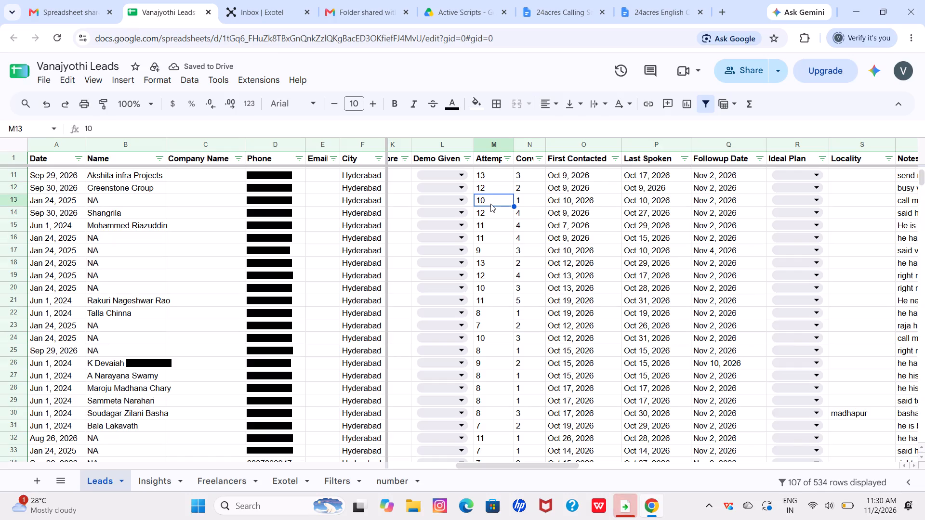
# Examine the notes, contact dates and follow-up details of the lead in row 13.
pyautogui.scroll(-1, 490, 204)
pyautogui.hscroll(-1, 490, 204)
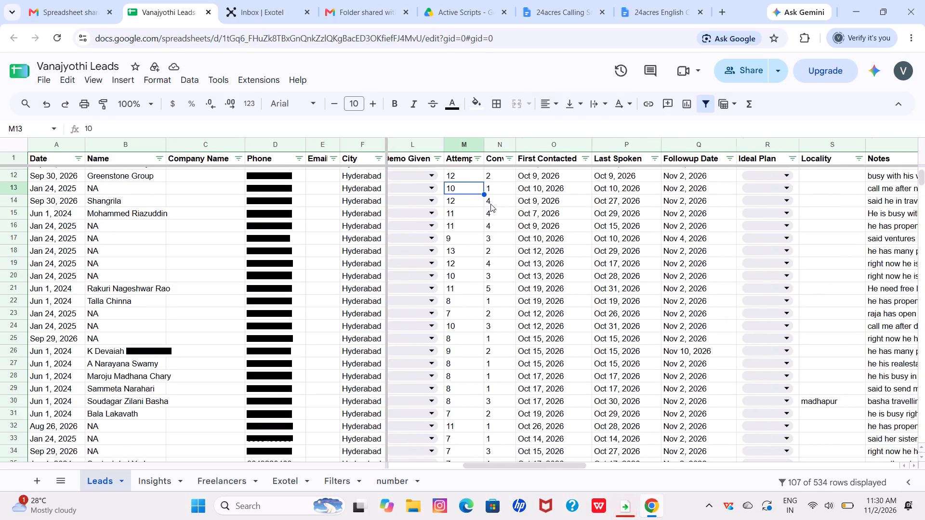
pyautogui.hscroll(-4, 490, 204)
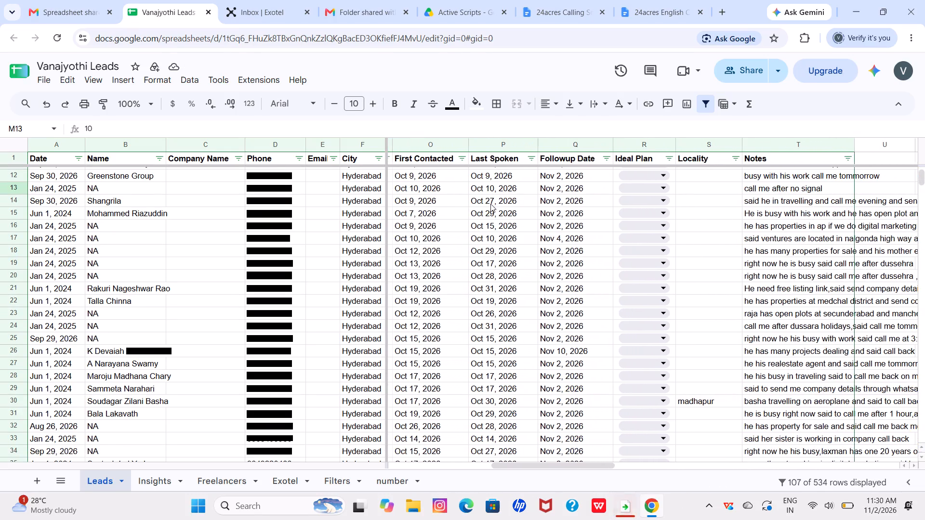
pyautogui.hscroll(4, 490, 204)
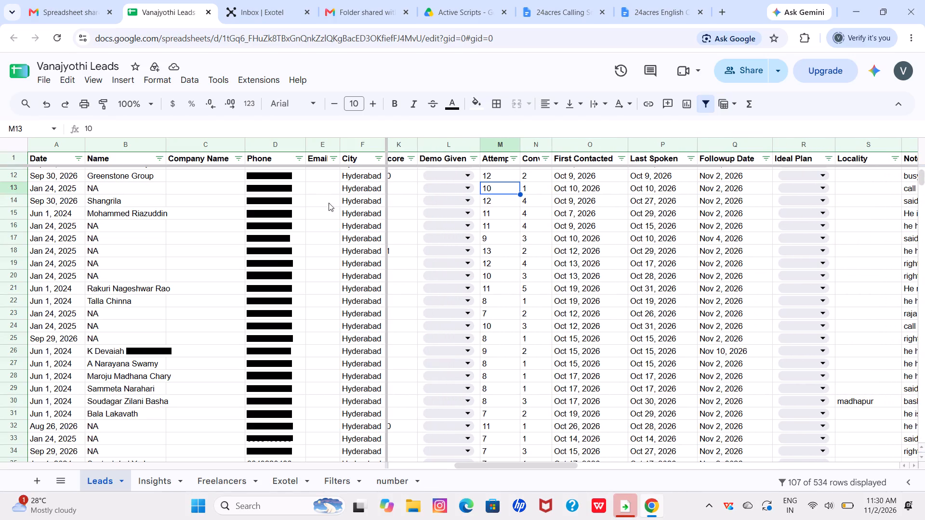
pyautogui.click(295, 184)
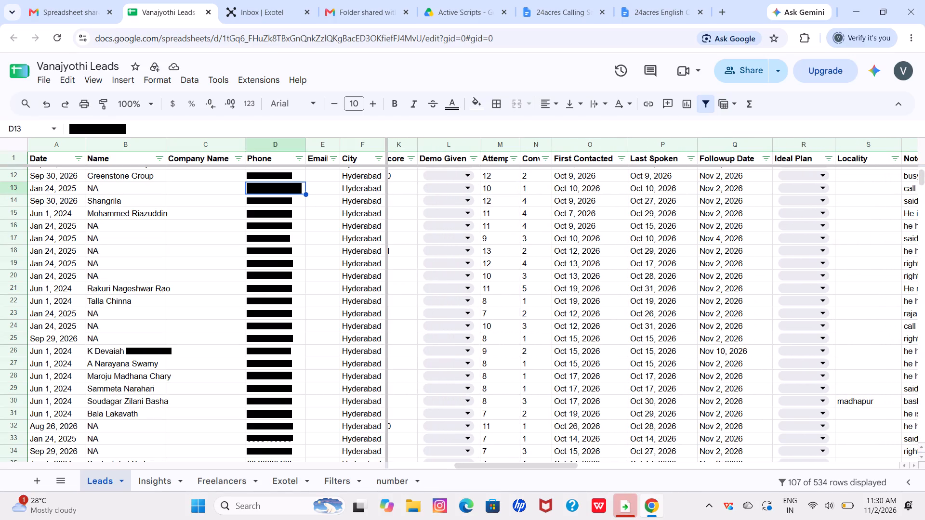
pyautogui.scroll(-1, 295, 184)
pyautogui.hscroll(-3, 295, 184)
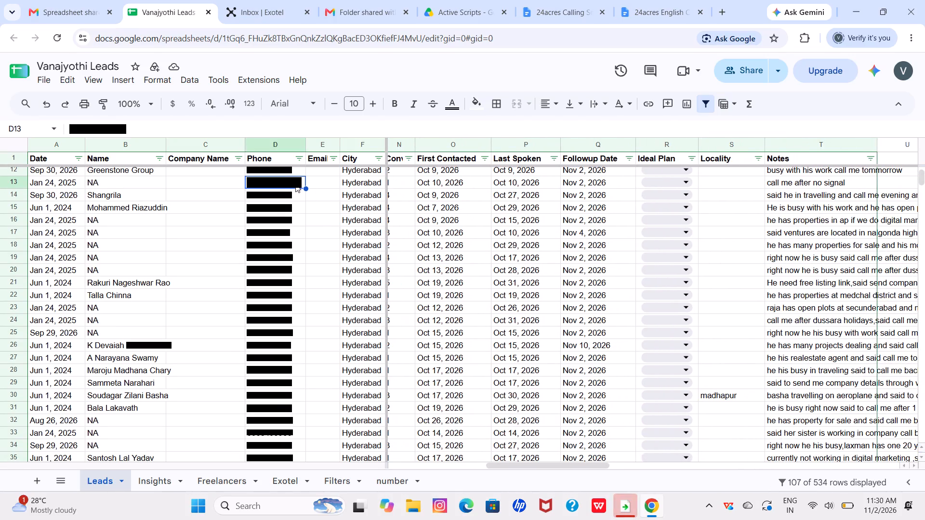
pyautogui.hscroll(1, 295, 184)
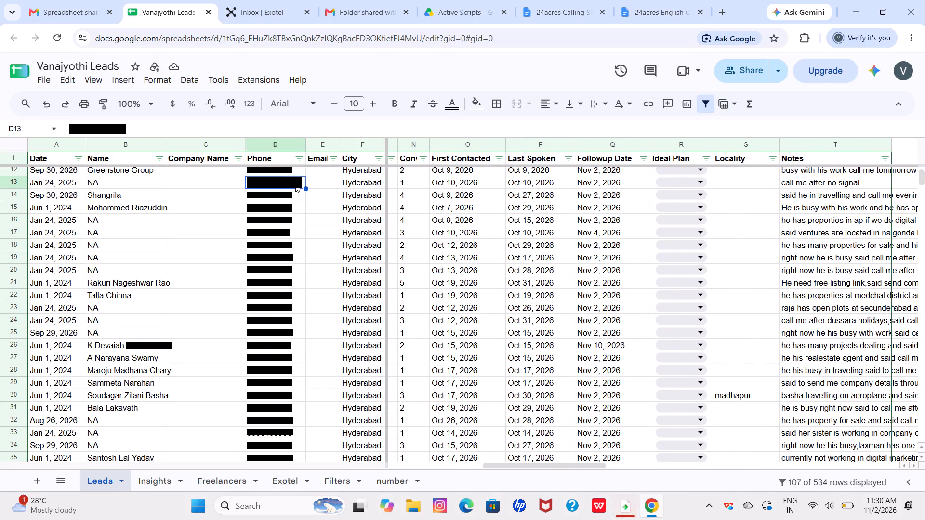
pyautogui.hscroll(1, 295, 184)
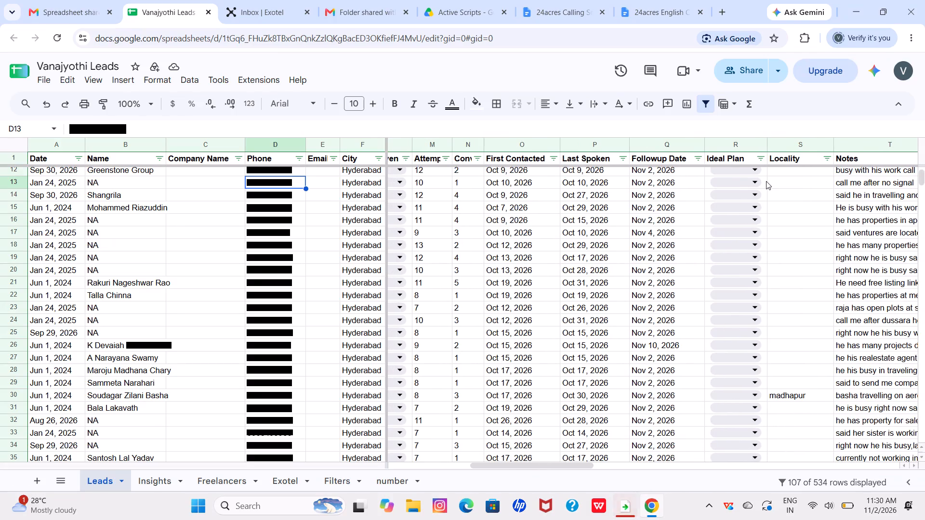
pyautogui.hscroll(-2, 766, 181)
pyautogui.scroll(-1, 766, 181)
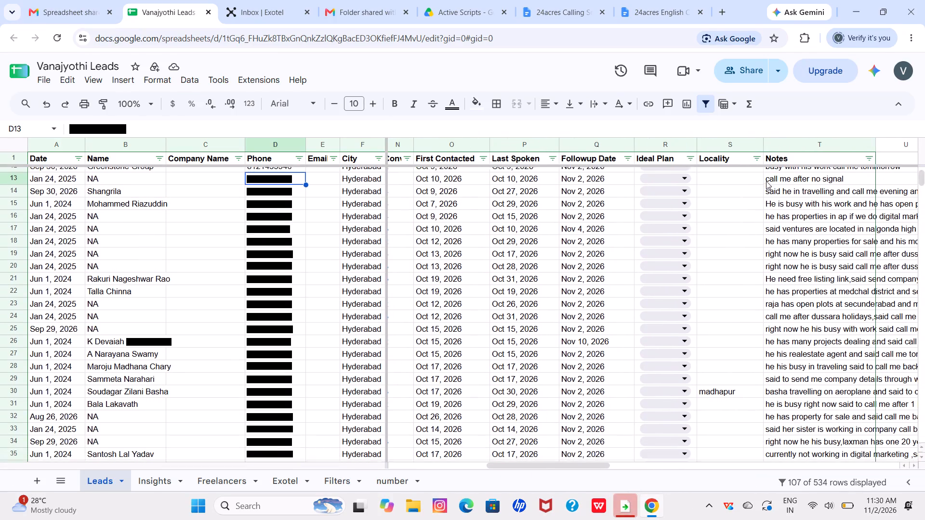
pyautogui.scroll(-1, 766, 181)
pyautogui.hscroll(-4, 766, 181)
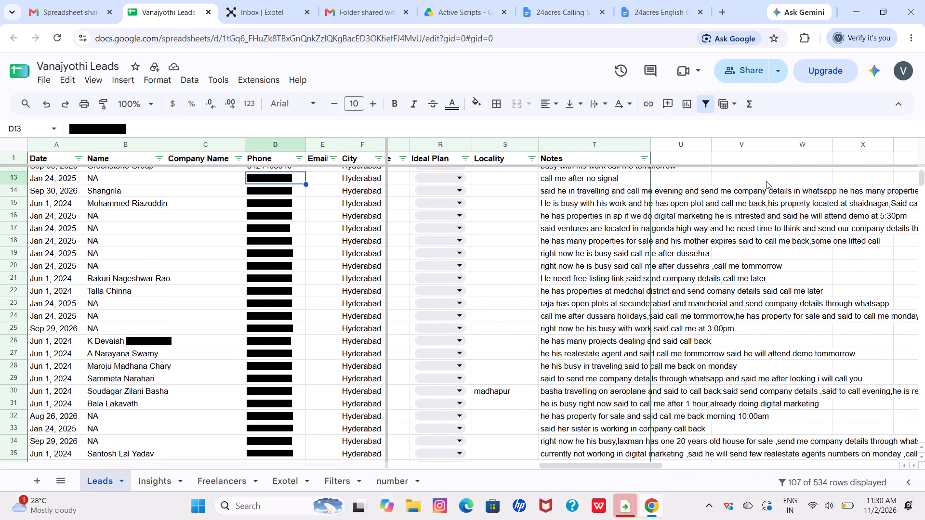
pyautogui.hscroll(-1, 766, 181)
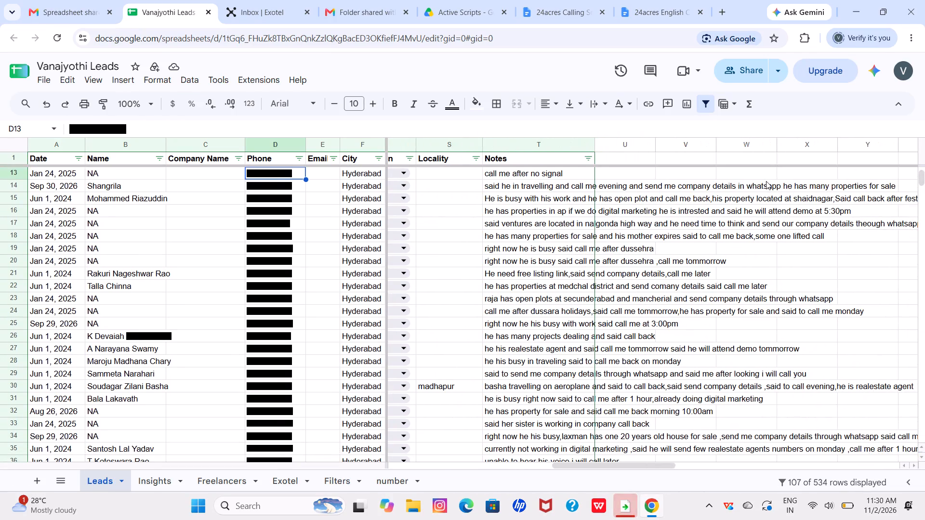
pyautogui.hscroll(1, 766, 181)
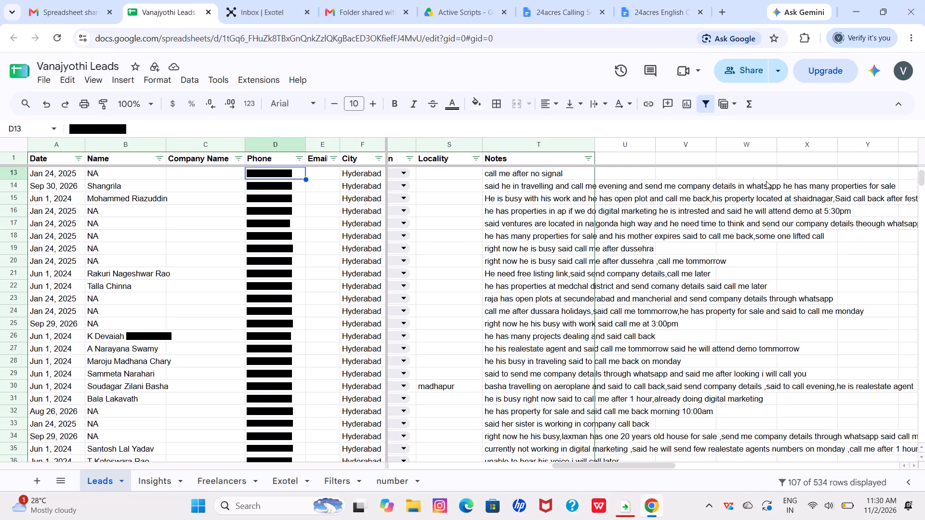
pyautogui.hscroll(5, 766, 181)
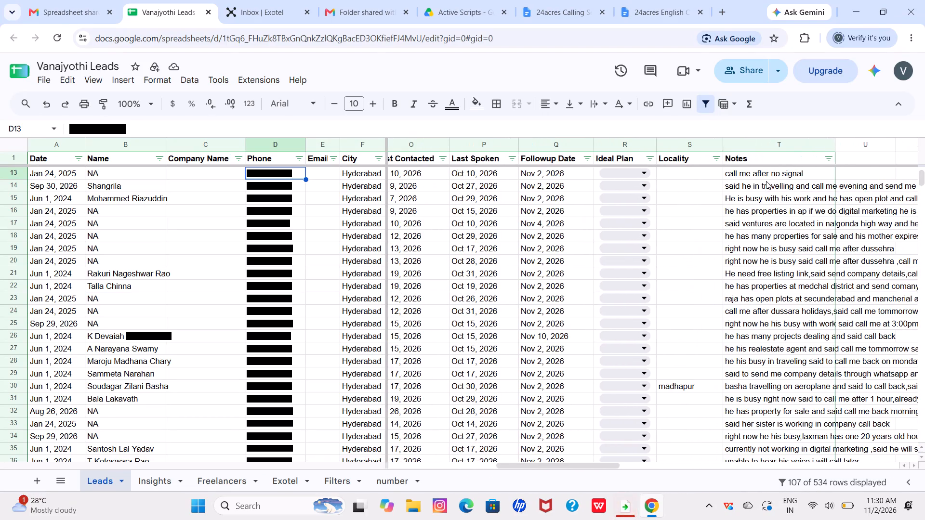
pyautogui.hscroll(3, 766, 181)
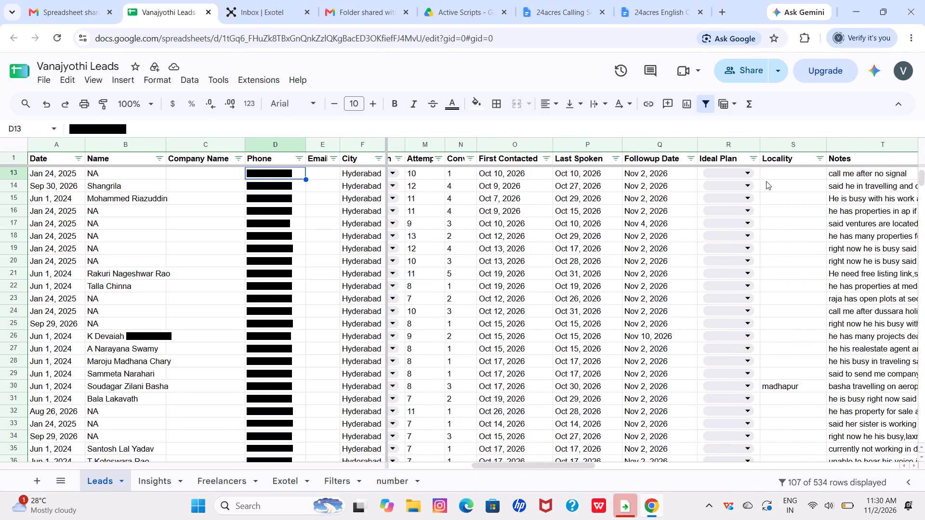
# Copy the phone number of the lead in row 13.
pyautogui.scroll(1, 766, 181)
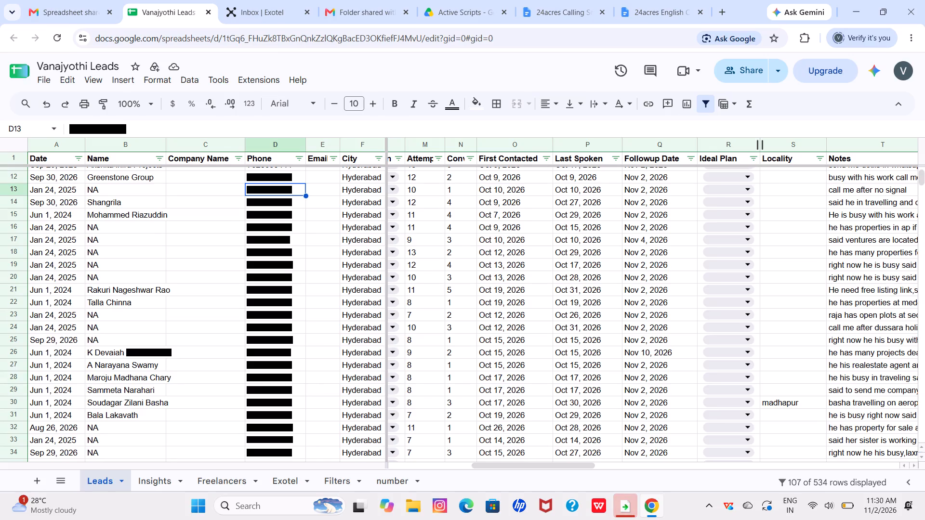
pyautogui.click(278, 179)
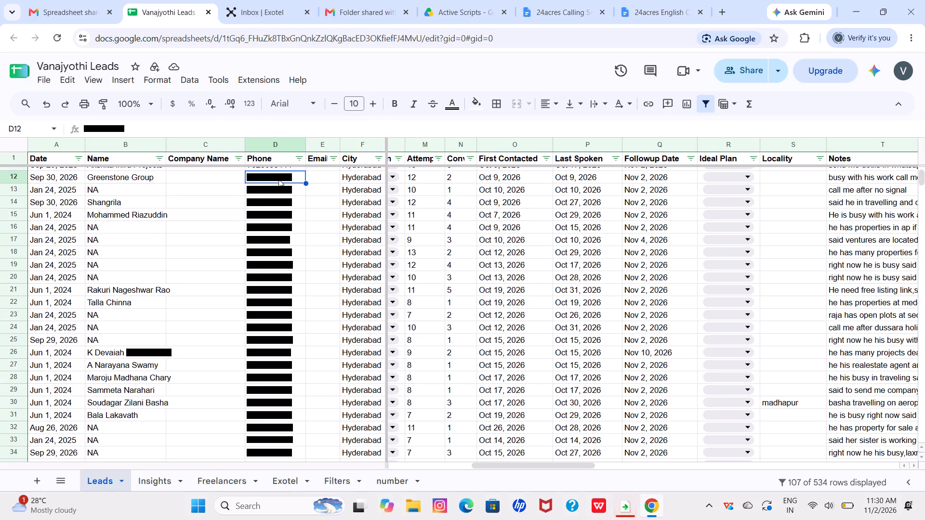
pyautogui.click(280, 185)
pyautogui.hotkey('ctrl', 'c')
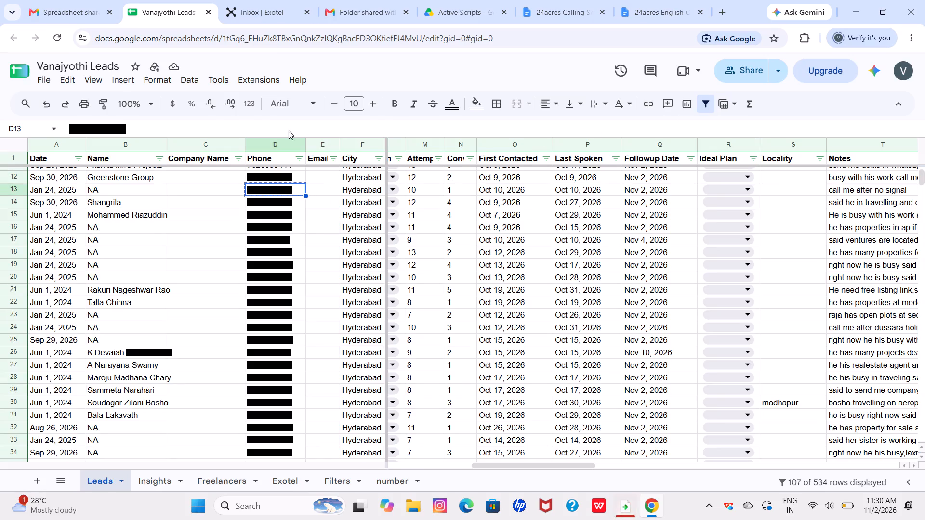
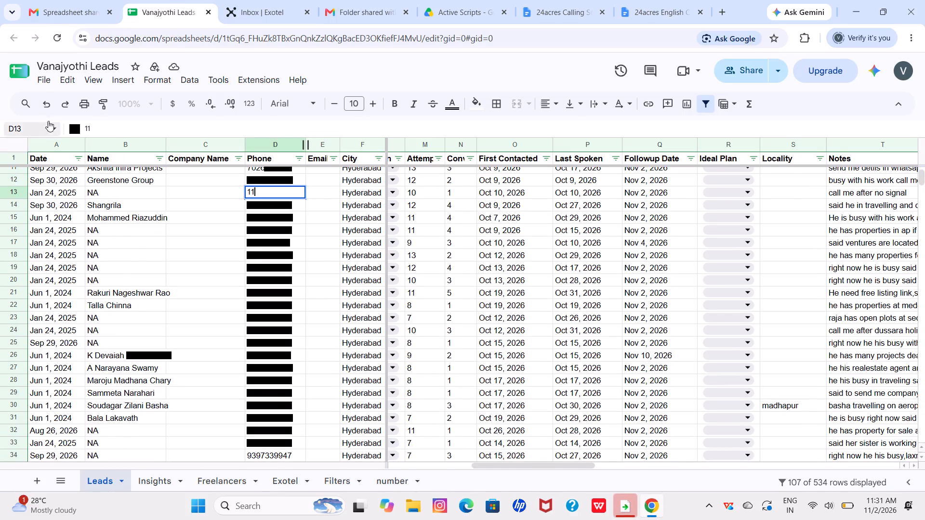
# Replace the mistaken entry in the Phone cell of row 13 with the copied phone number.
pyautogui.click(47, 105)
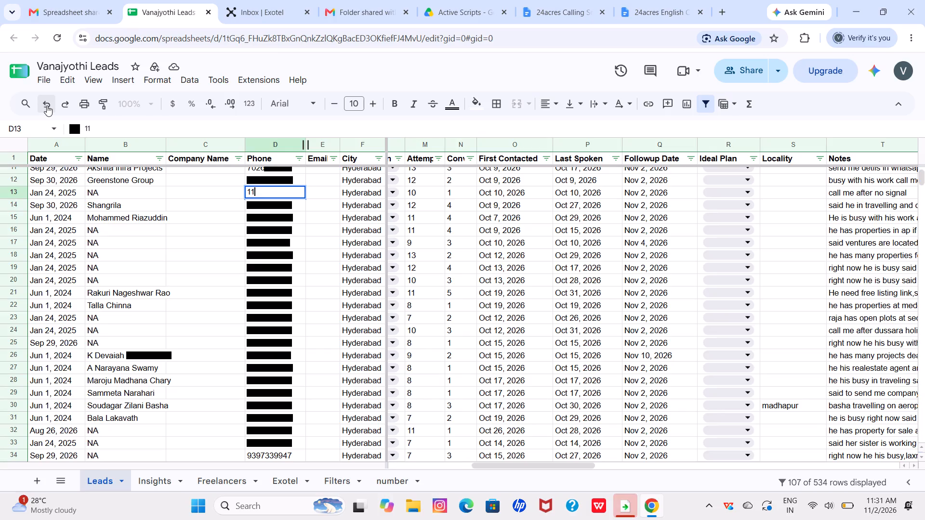
pyautogui.click(47, 105)
pyautogui.click(209, 196)
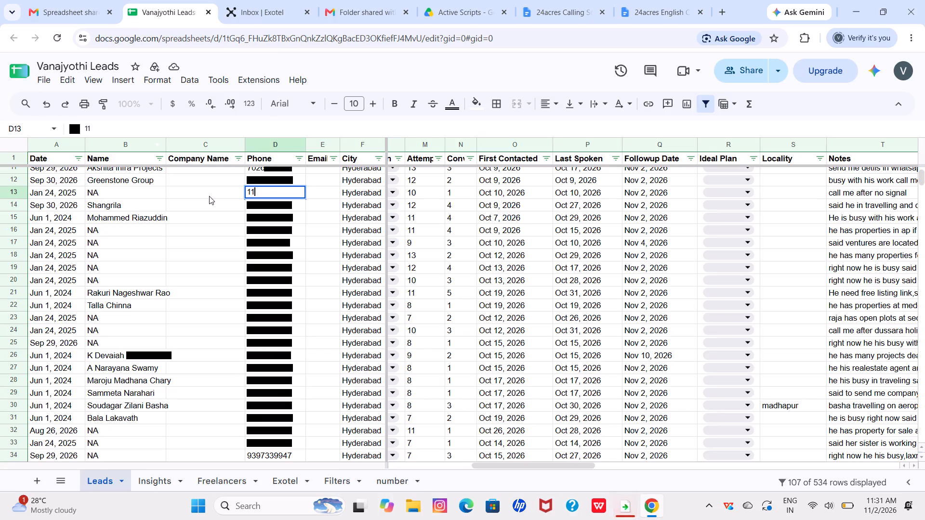
pyautogui.click(310, 194)
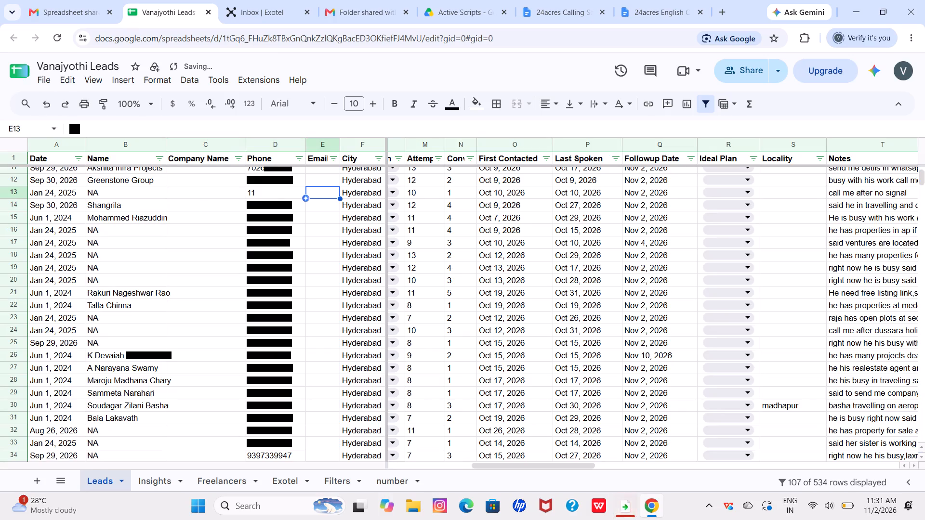
pyautogui.click(282, 194)
pyautogui.press('BackSpace')
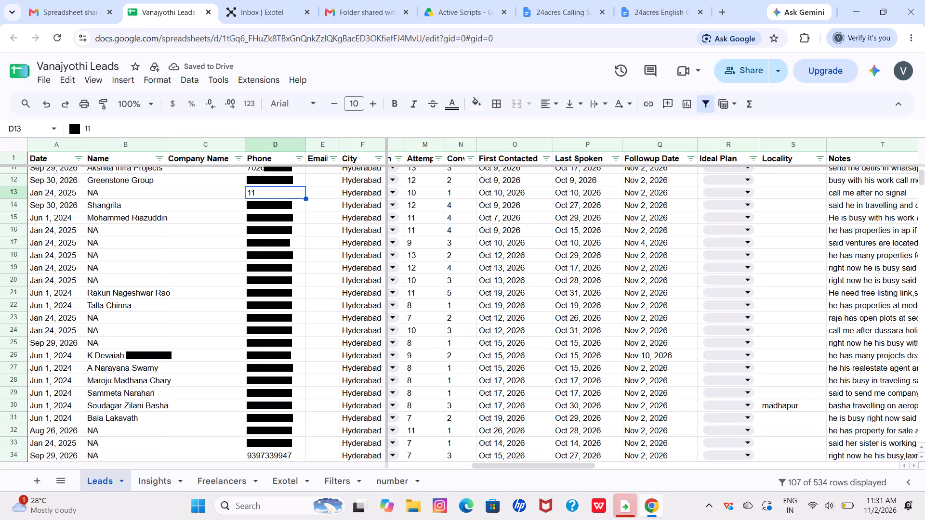
pyautogui.hotkey('ctrl', 'v')
# Set the Attempts value to 11 for the lead in row 13.
pyautogui.click(420, 192)
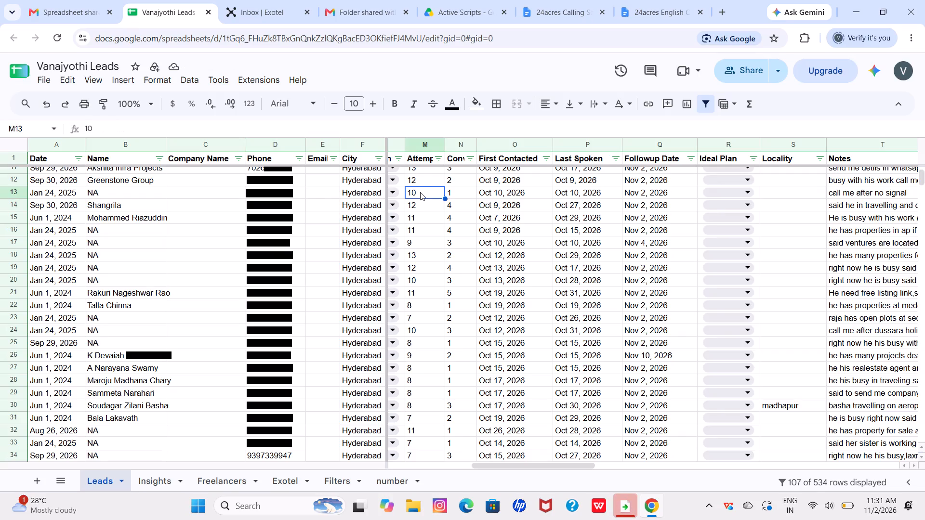
pyautogui.write('11')
pyautogui.click(461, 193)
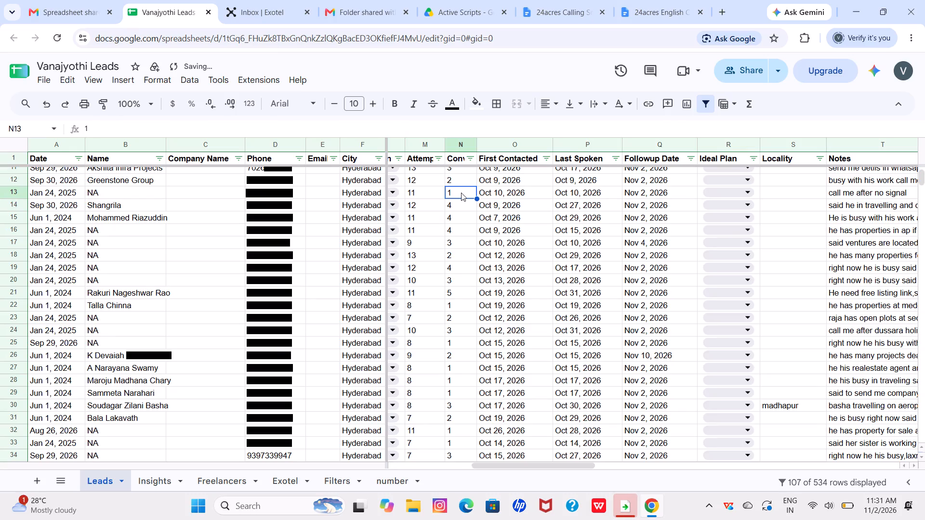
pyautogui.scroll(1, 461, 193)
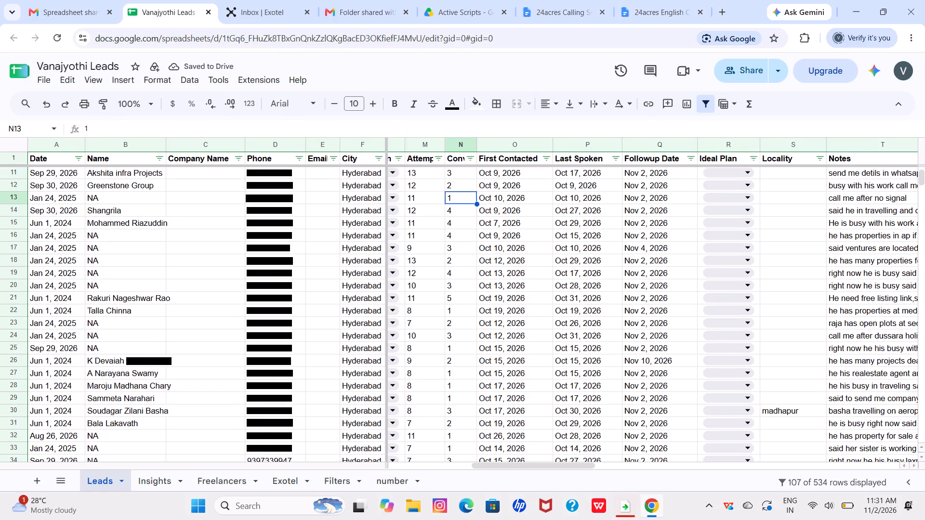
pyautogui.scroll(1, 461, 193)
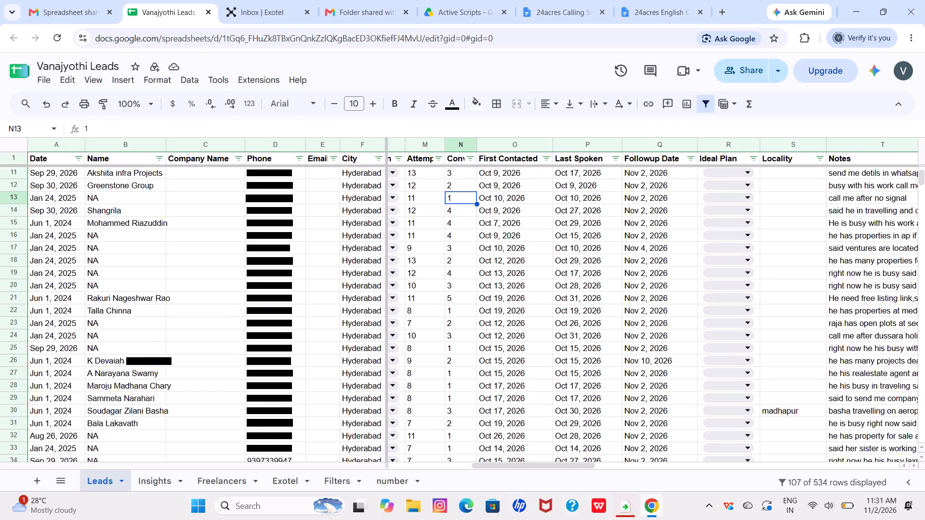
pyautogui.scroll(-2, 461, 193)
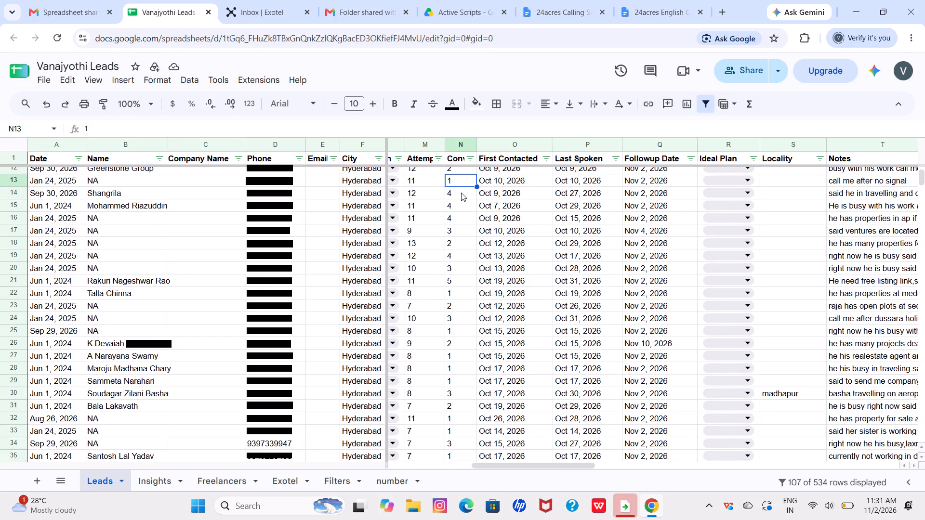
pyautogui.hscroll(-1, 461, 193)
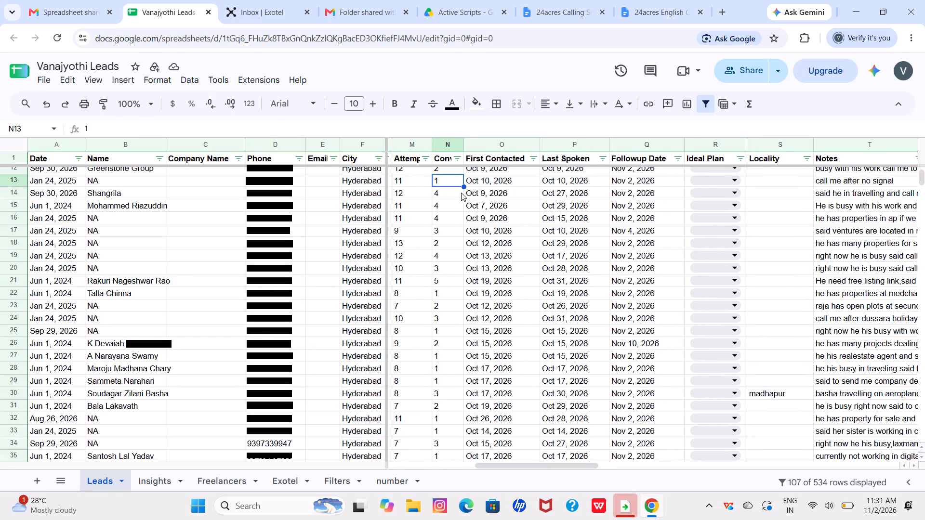
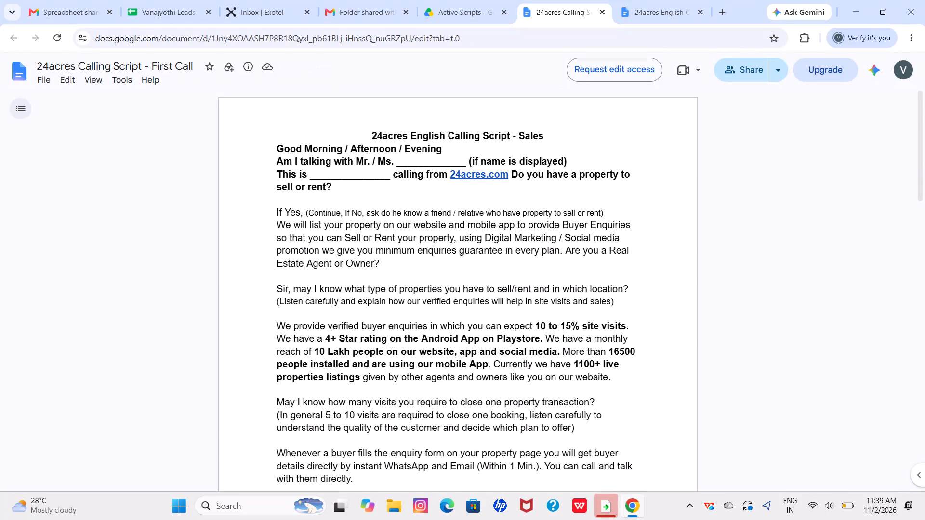
# Read the 24acres First Call script, from the opening questions through the enquiry guarantee, site visits and office or online demo offer.
pyautogui.hscroll(3, 549, 219)
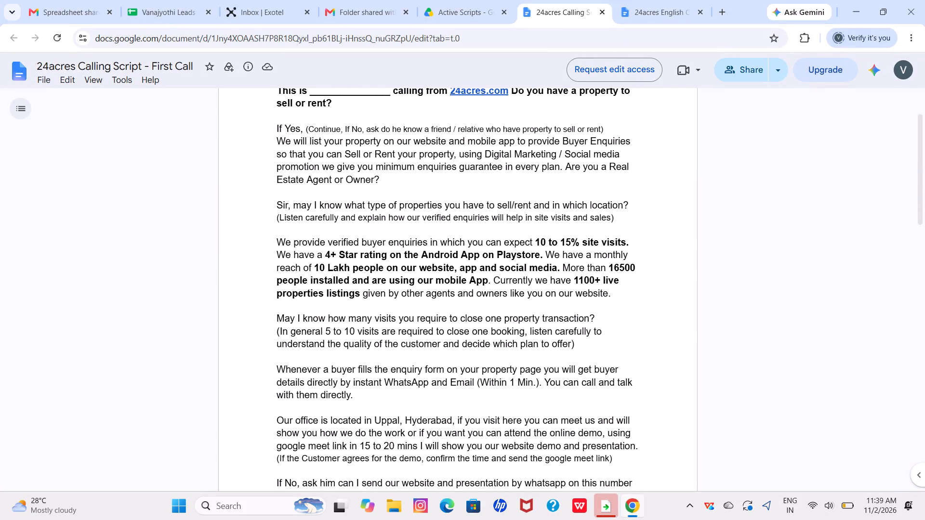
pyautogui.scroll(-1, 549, 219)
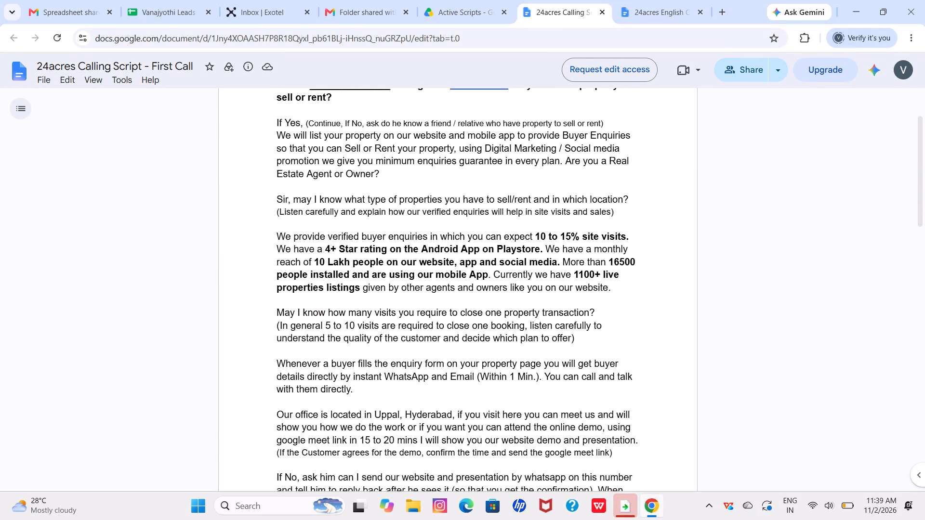
pyautogui.scroll(-1, 549, 219)
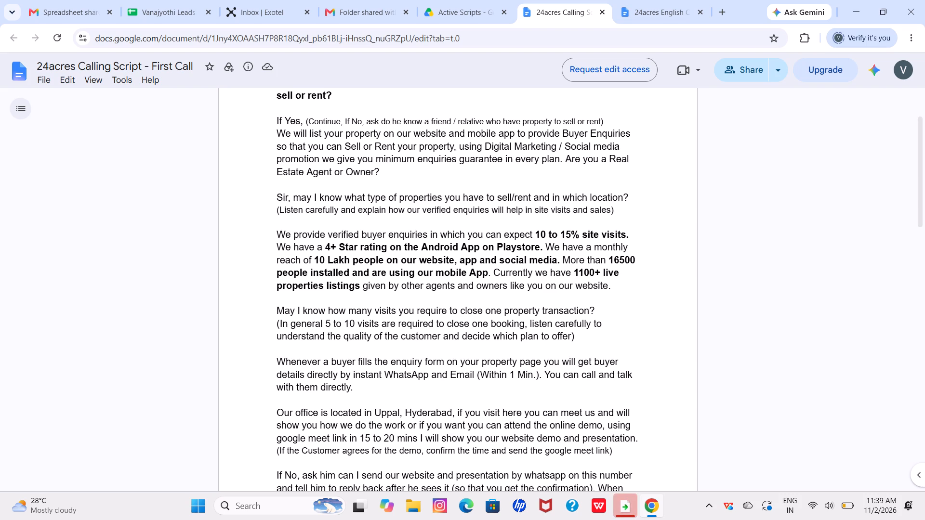
pyautogui.hscroll(2, 456, 164)
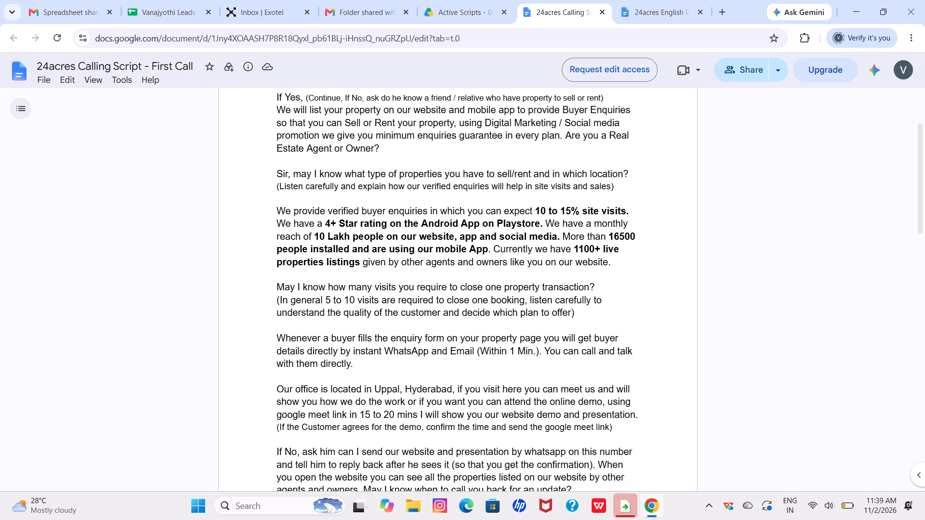
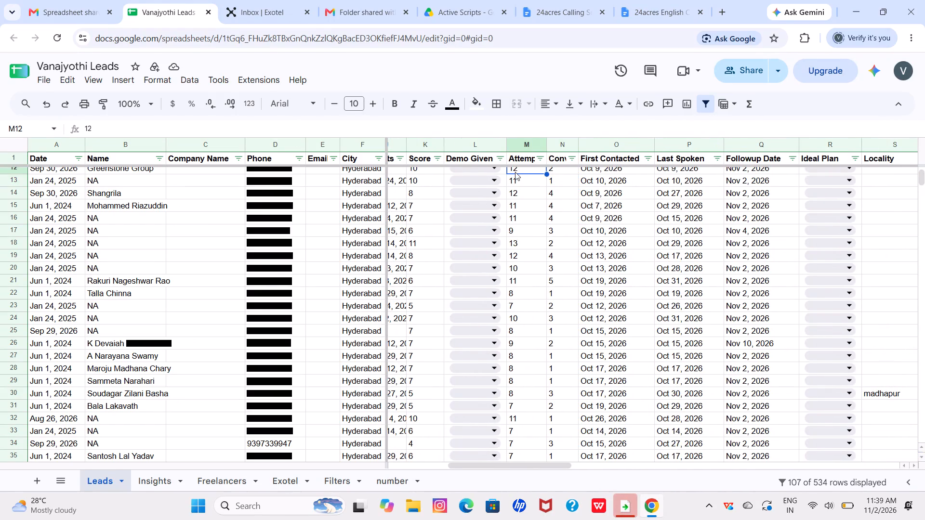
# Set the call attempts count for the lead in row 13 to 12.
pyautogui.click(517, 181)
pyautogui.write('12')
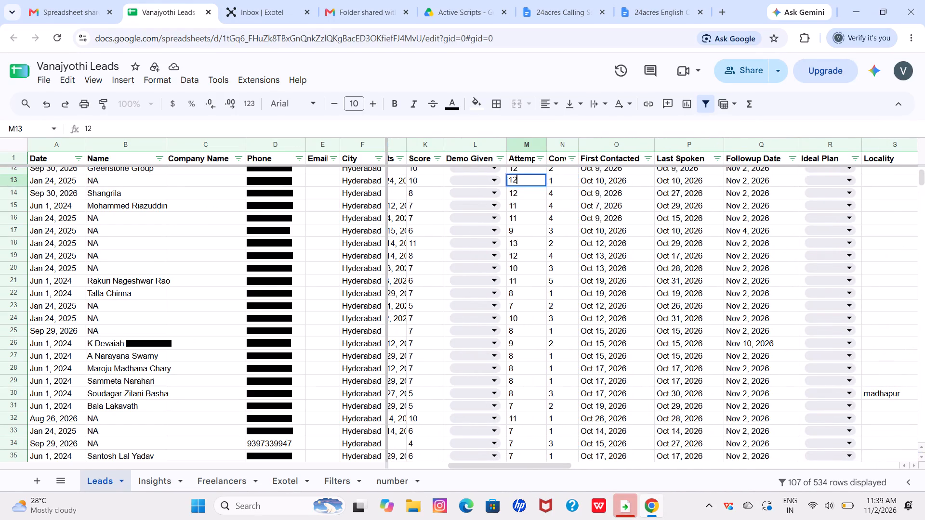
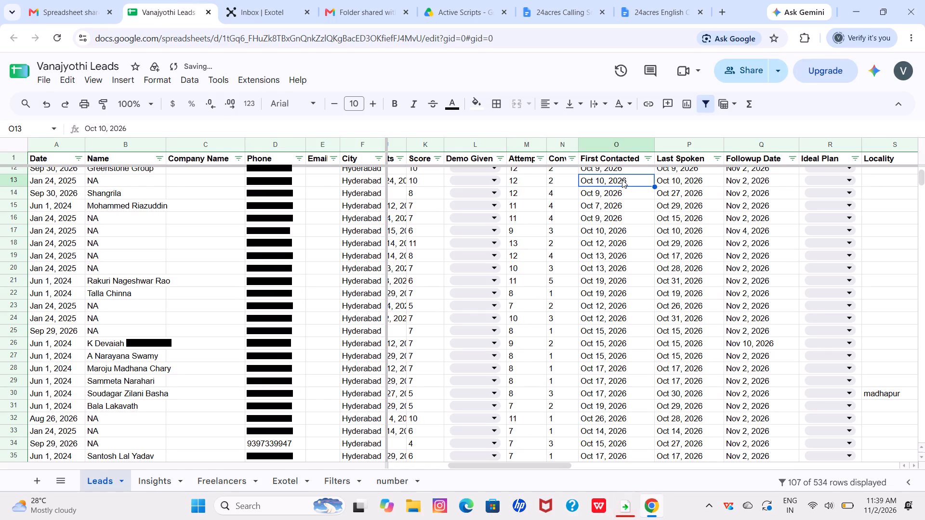
# Set the Last Spoken date for the lead in row 13 to Nov 2, 2026.
pyautogui.doubleClick(676, 180)
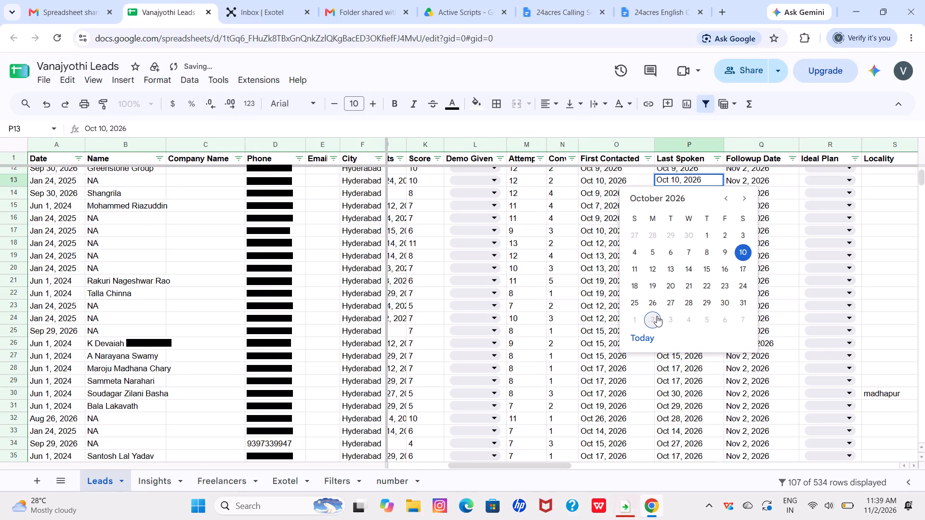
pyautogui.click(654, 317)
# Enter "narepally" as the locality for the lead in row 13.
pyautogui.hscroll(-2, 654, 317)
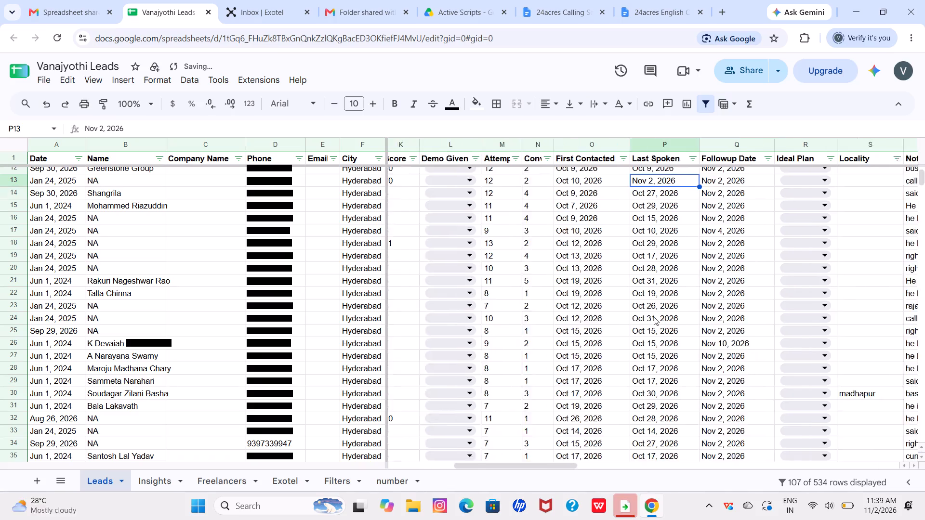
pyautogui.hscroll(-1, 654, 317)
pyautogui.click(802, 184)
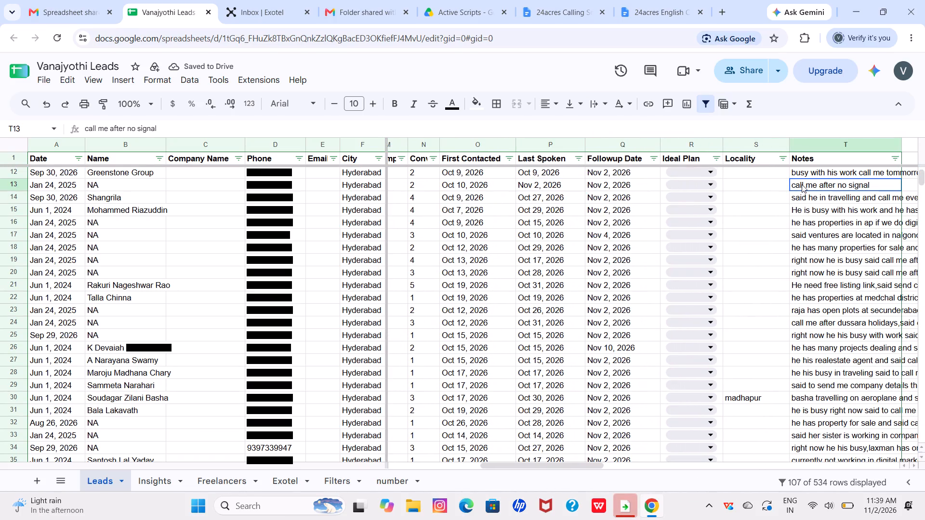
pyautogui.click(768, 182)
pyautogui.press('b')
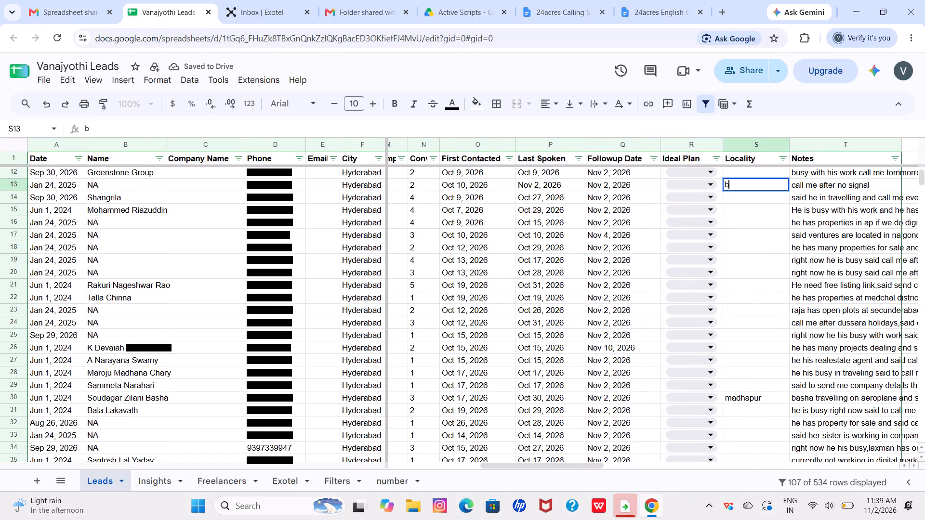
pyautogui.press('BackSpace')
pyautogui.write('nare')
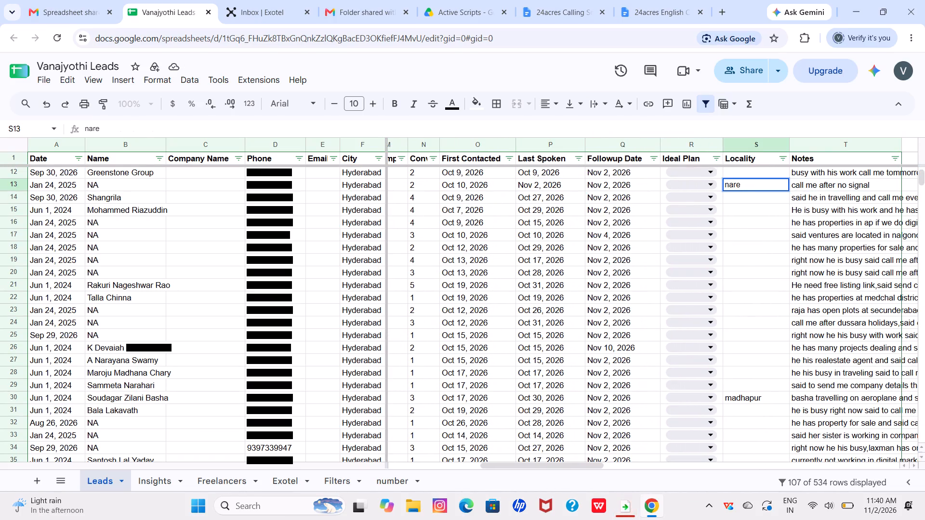
pyautogui.write('pally')
pyautogui.press('Return')
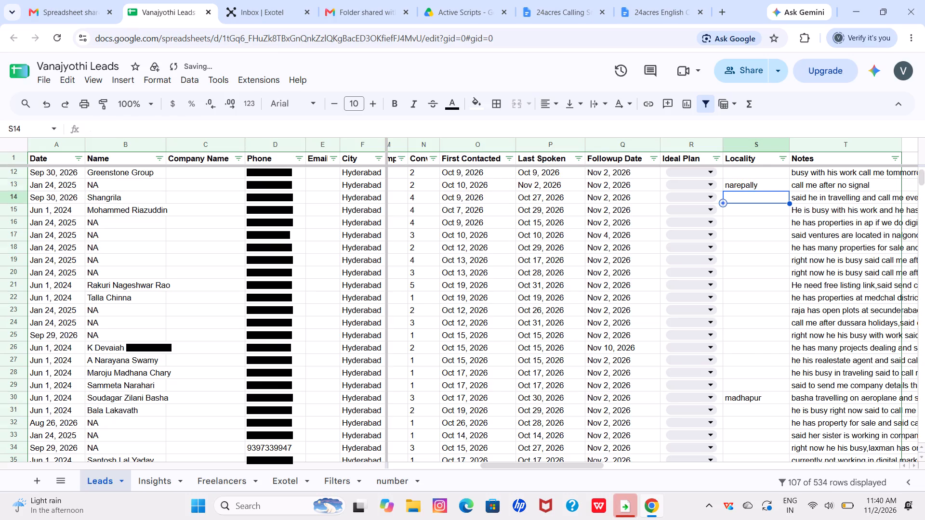
# Replace the row 13 lead's notes with "he has property for sale as open plot ready for sale ,he said he will come to office".
pyautogui.doubleClick(799, 188)
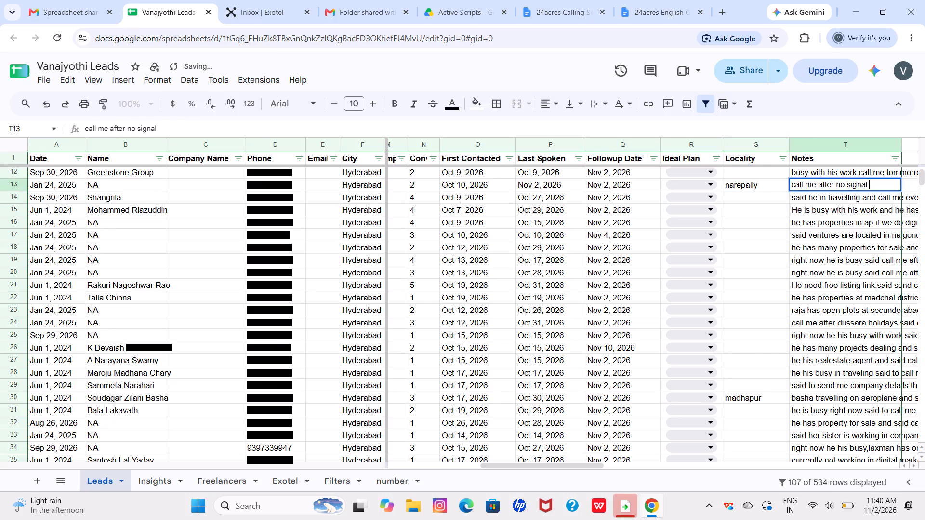
pyautogui.press('BackSpace')
pyautogui.press('BackSpace')
pyautogui.press('BackSpace')
pyautogui.press('BackSpace')
pyautogui.press('BackSpace')
pyautogui.press('BackSpace')
pyautogui.press('BackSpace')
pyautogui.press('BackSpace')
pyautogui.press('BackSpace')
pyautogui.press('BackSpace')
pyautogui.press('BackSpace')
pyautogui.press('BackSpace')
pyautogui.press('BackSpace')
pyautogui.press('BackSpace')
pyautogui.press('BackSpace')
pyautogui.press('BackSpace')
pyautogui.press('BackSpace')
pyautogui.press('BackSpace')
pyautogui.press('BackSpace')
pyautogui.press('BackSpace')
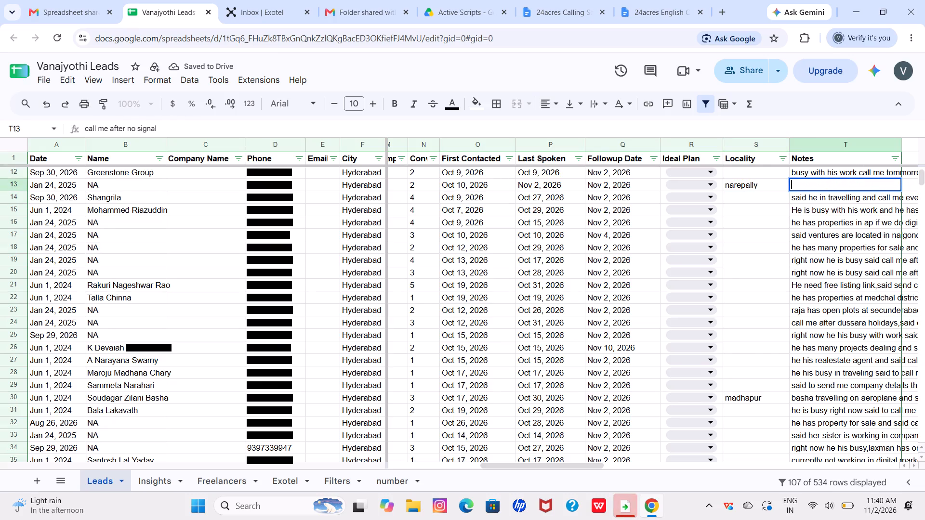
pyautogui.write('he has property for salr')
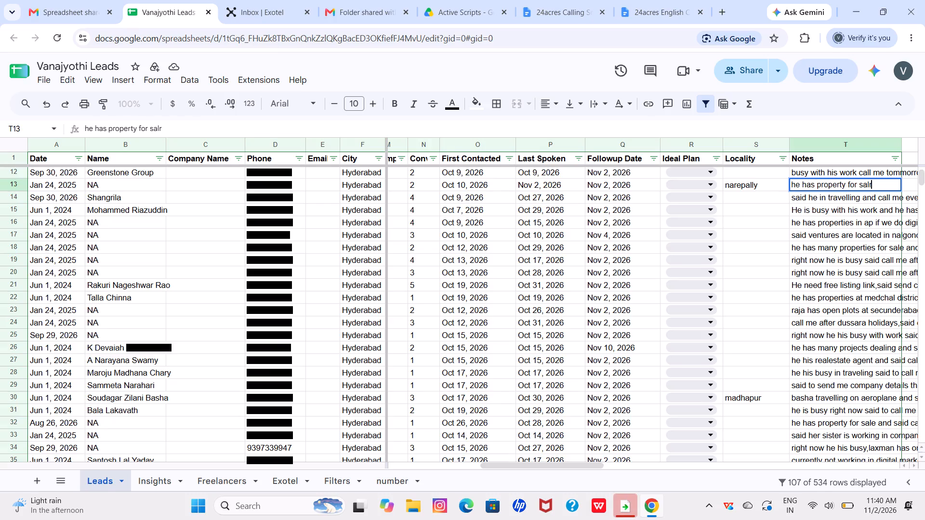
pyautogui.press('BackSpace')
pyautogui.write('e a')
pyautogui.write('s open')
pyautogui.press('space')
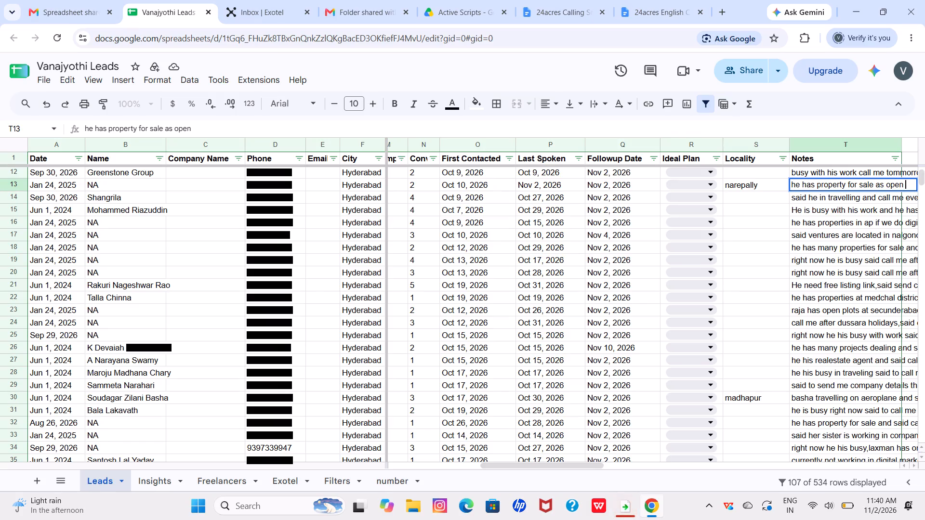
pyautogui.write('plot')
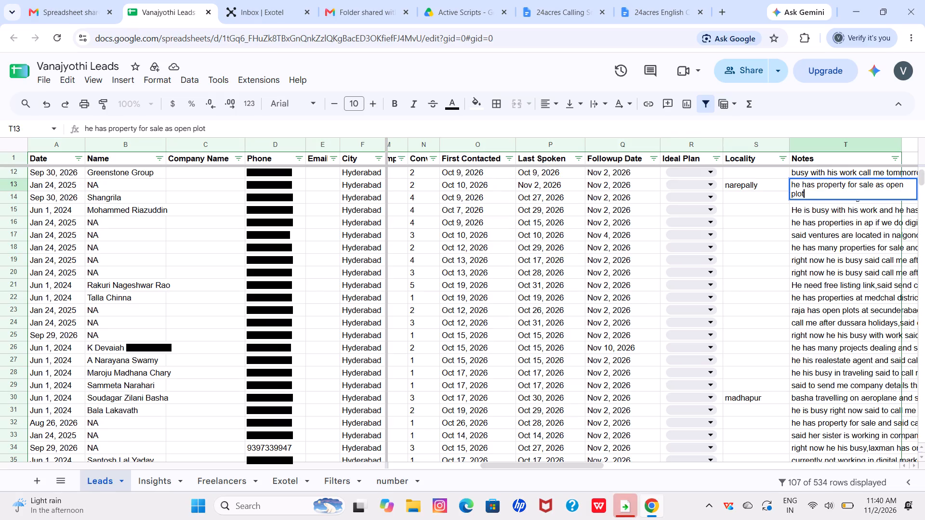
pyautogui.press('space')
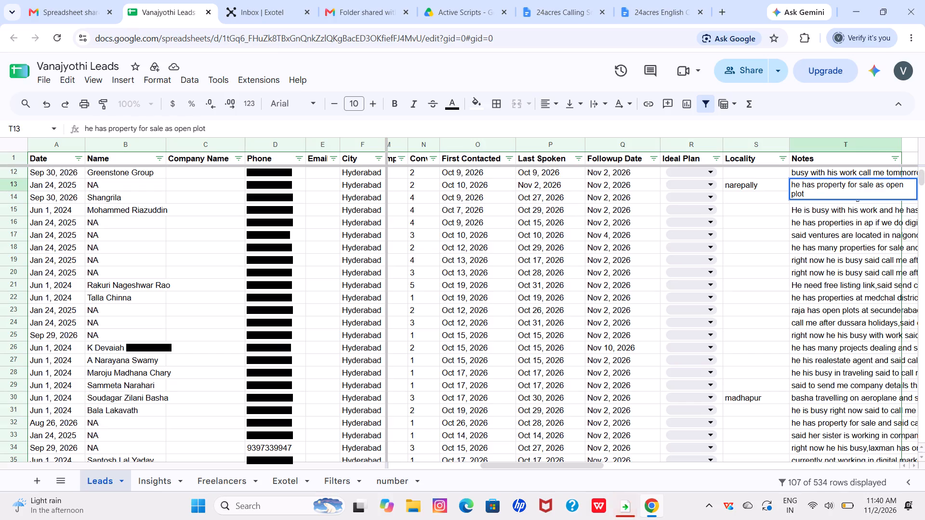
pyautogui.press(',')
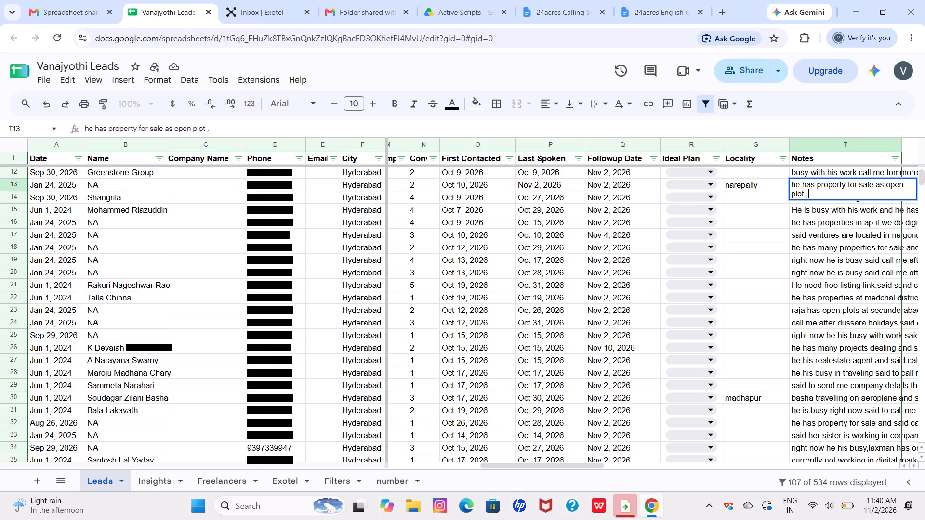
pyautogui.press('BackSpace')
pyautogui.write('re')
pyautogui.press('BackSpace')
pyautogui.press('BackSpace')
pyautogui.press('a')
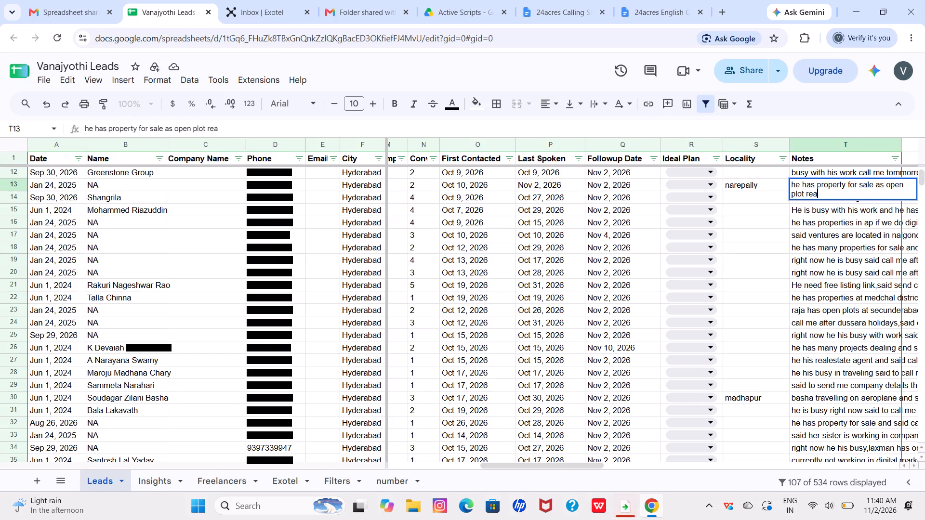
pyautogui.write('dy for sale')
pyautogui.press('space')
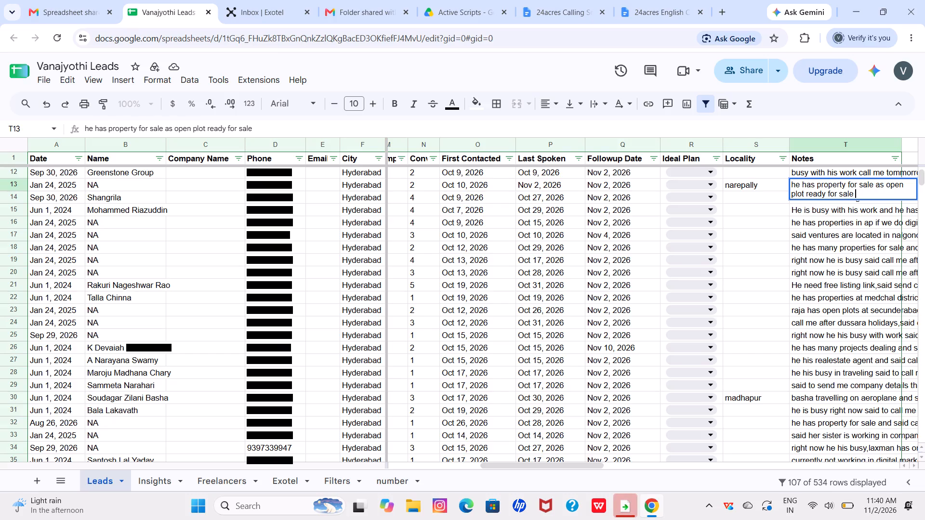
pyautogui.press(',')
pyautogui.write('he sqaid')
pyautogui.press('BackSpace')
pyautogui.press('BackSpace')
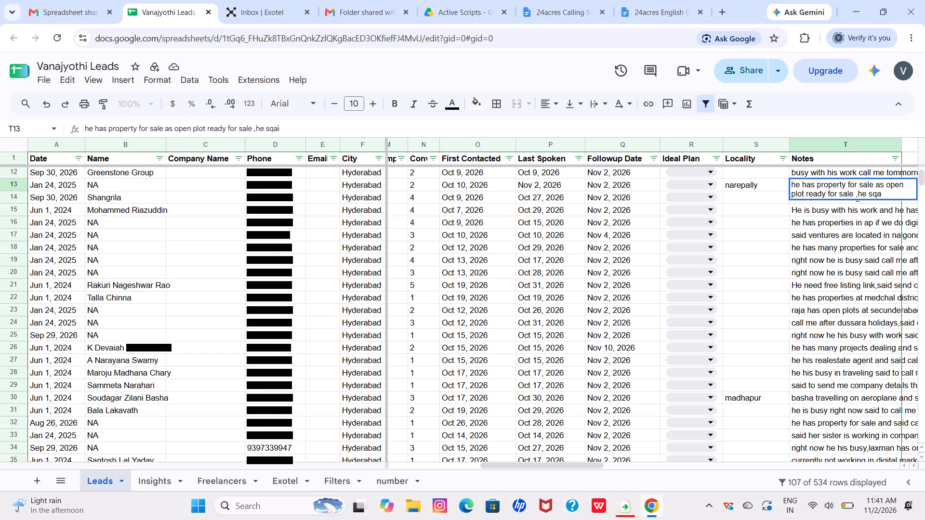
pyautogui.press('BackSpace')
pyautogui.press('BackSpace')
pyautogui.write('aid')
pyautogui.press('space')
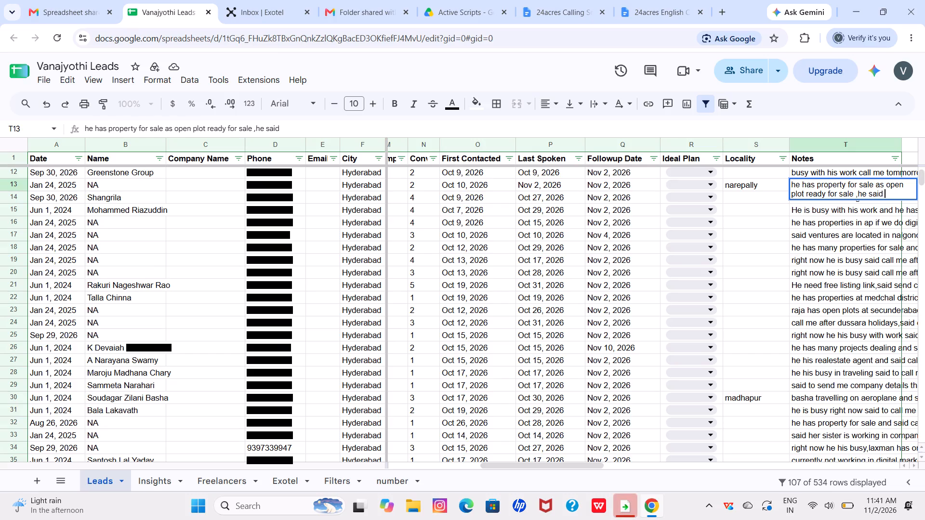
pyautogui.write('he wsill')
pyautogui.press('space')
pyautogui.press('BackSpace')
pyautogui.press('BackSpace')
pyautogui.press('BackSpace')
pyautogui.press('BackSpace')
pyautogui.press('BackSpace')
pyautogui.write('ill come')
pyautogui.press('space')
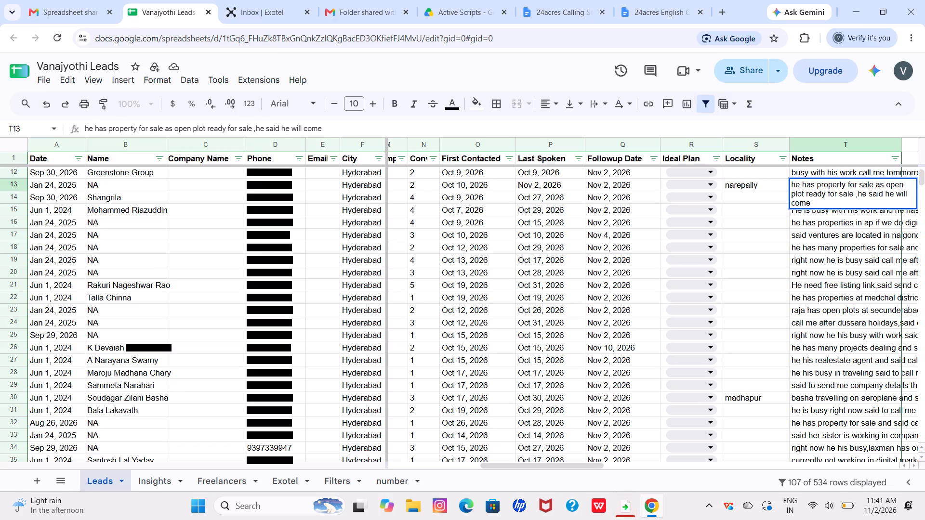
pyautogui.write('to office')
pyautogui.press('Return')
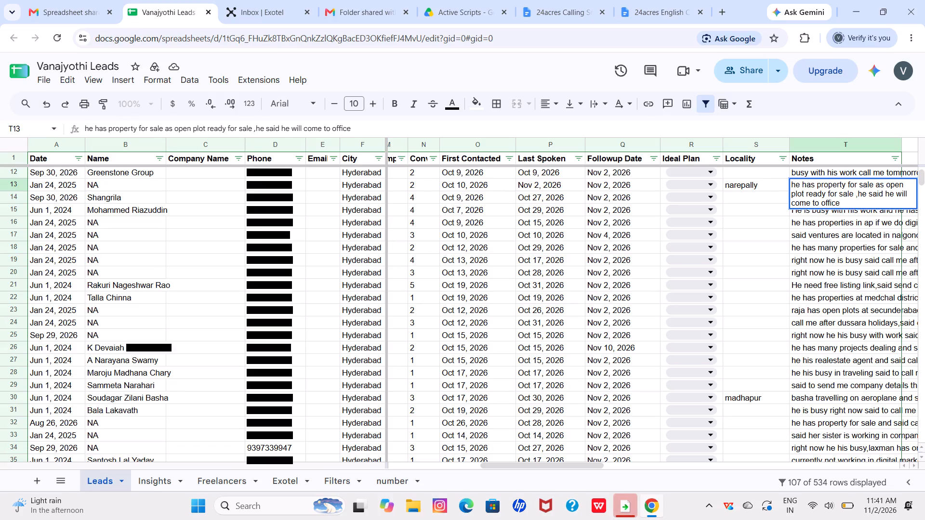
# Examine the contact dates and notes of the lead in row 14 and select its phone number.
pyautogui.hscroll(-3, 799, 188)
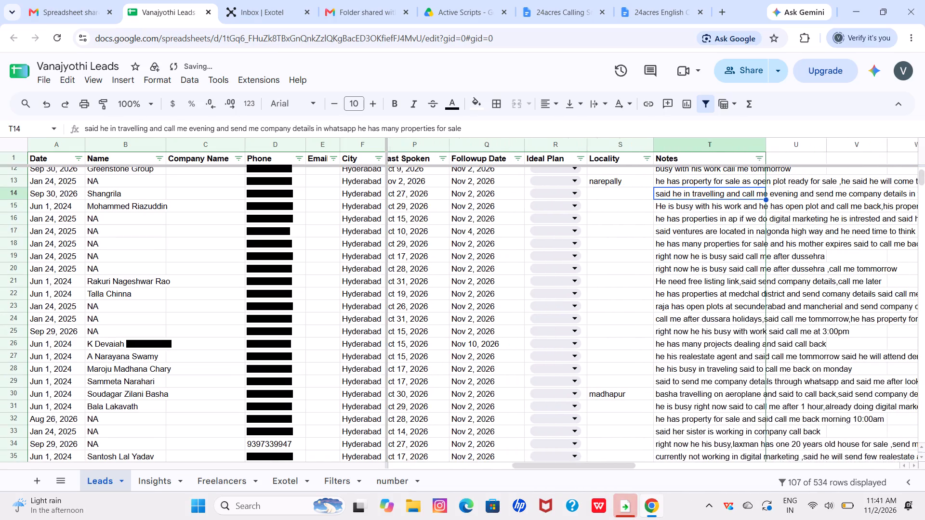
pyautogui.hscroll(-3, 799, 188)
pyautogui.hscroll(6, 799, 188)
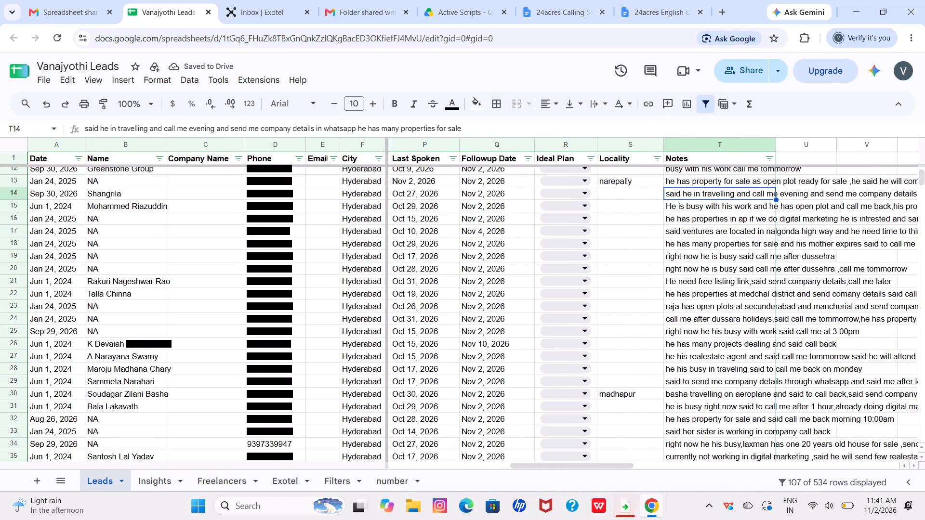
pyautogui.scroll(-1, 799, 188)
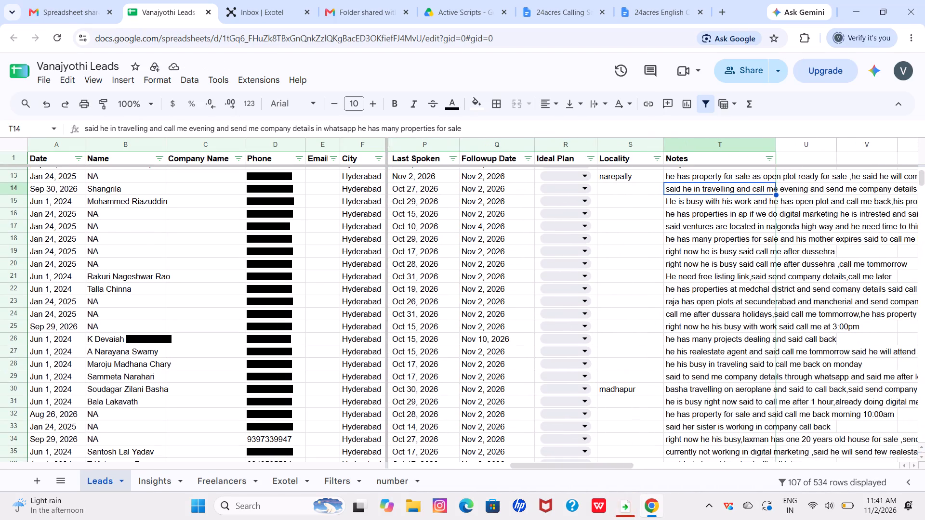
pyautogui.hscroll(2, 799, 188)
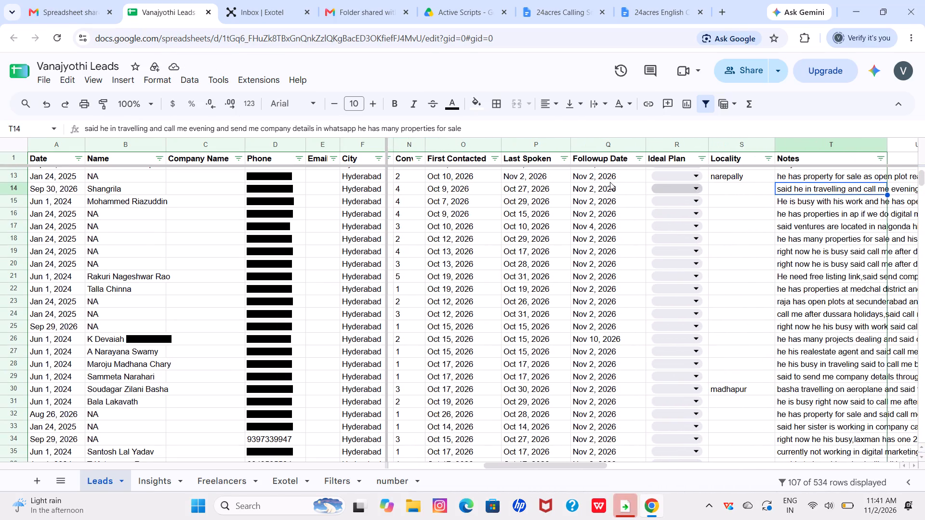
pyautogui.click(267, 193)
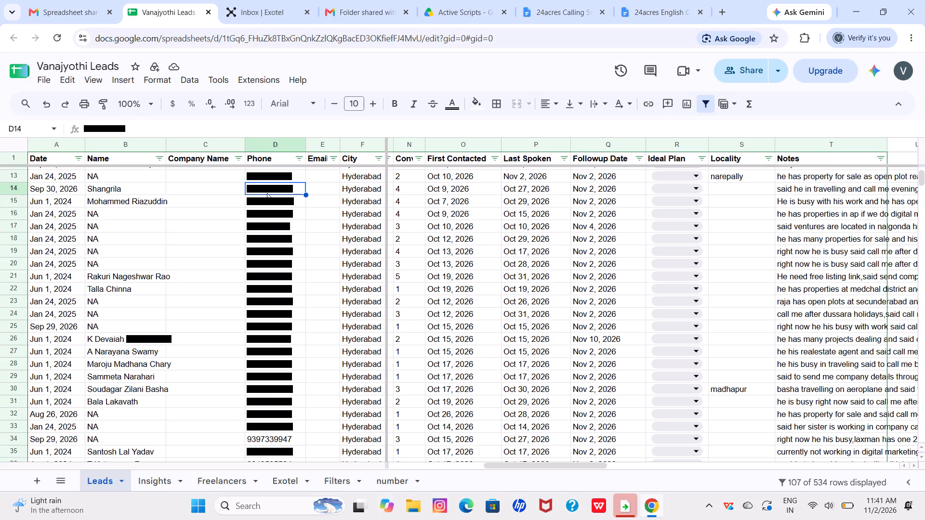
pyautogui.click(556, 190)
pyautogui.hscroll(-1, 556, 190)
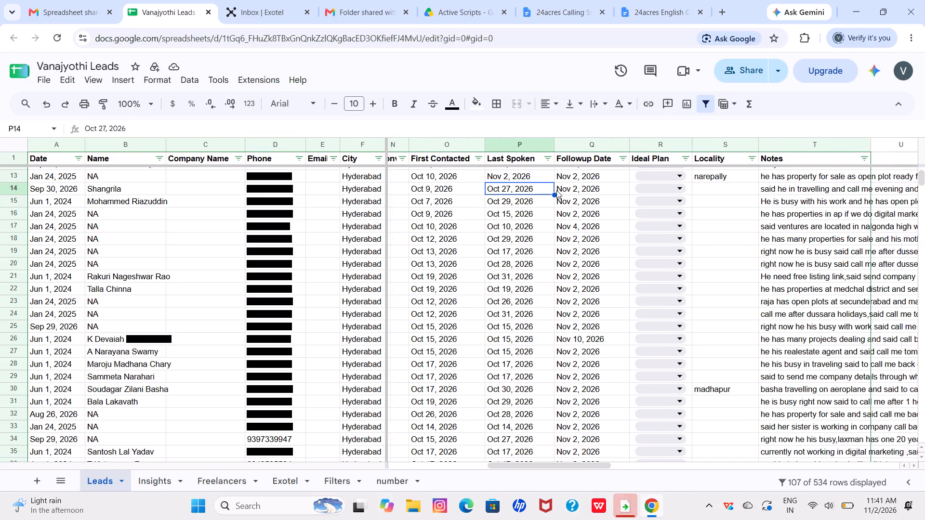
pyautogui.hscroll(-4, 556, 190)
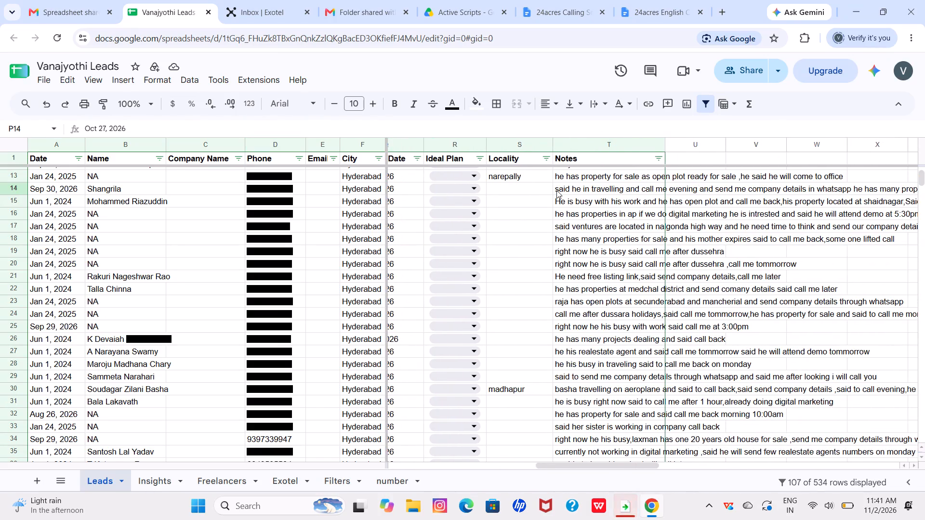
pyautogui.hscroll(-3, 556, 190)
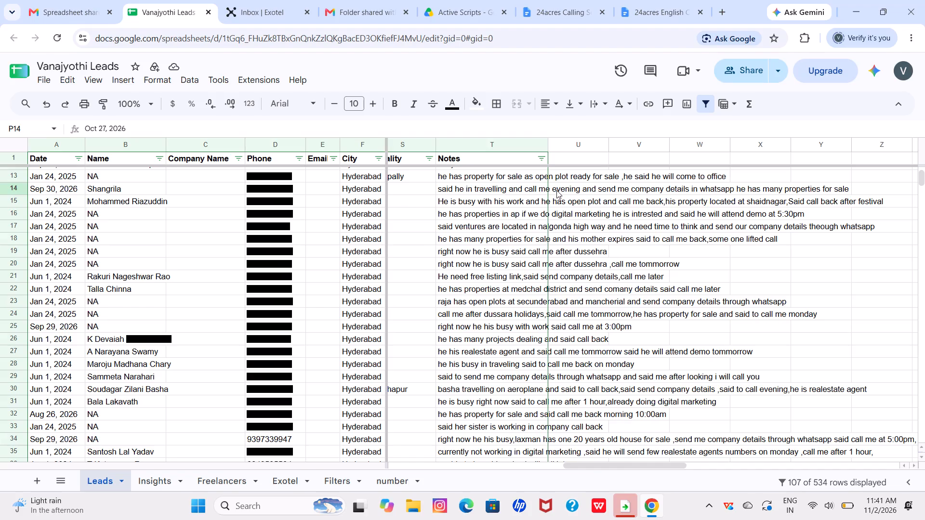
pyautogui.click(299, 187)
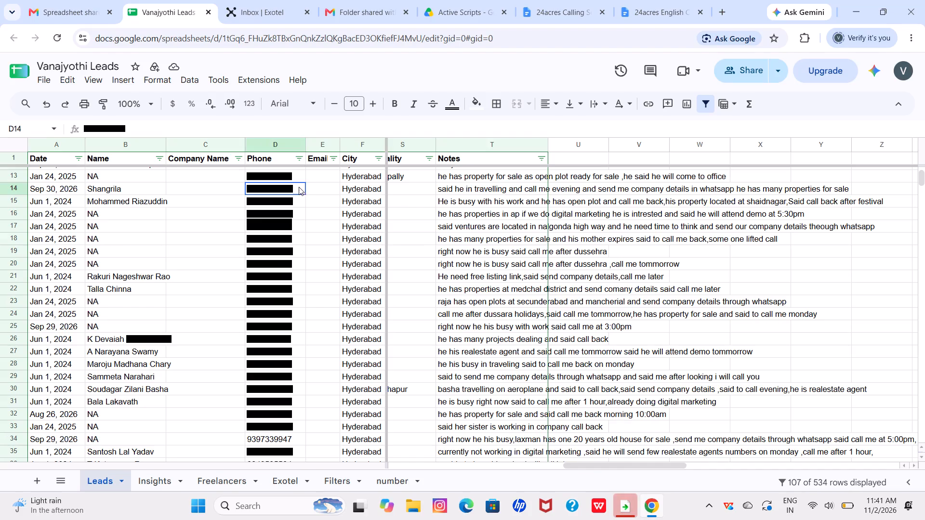
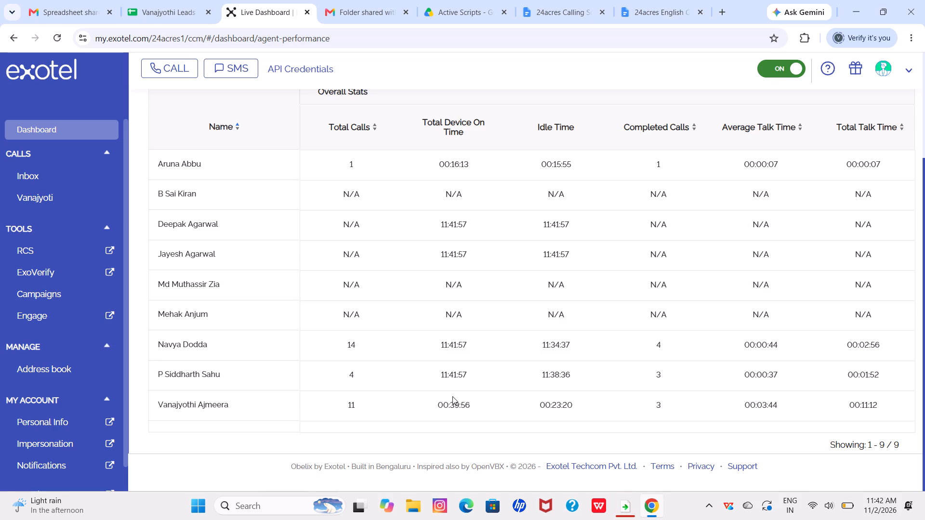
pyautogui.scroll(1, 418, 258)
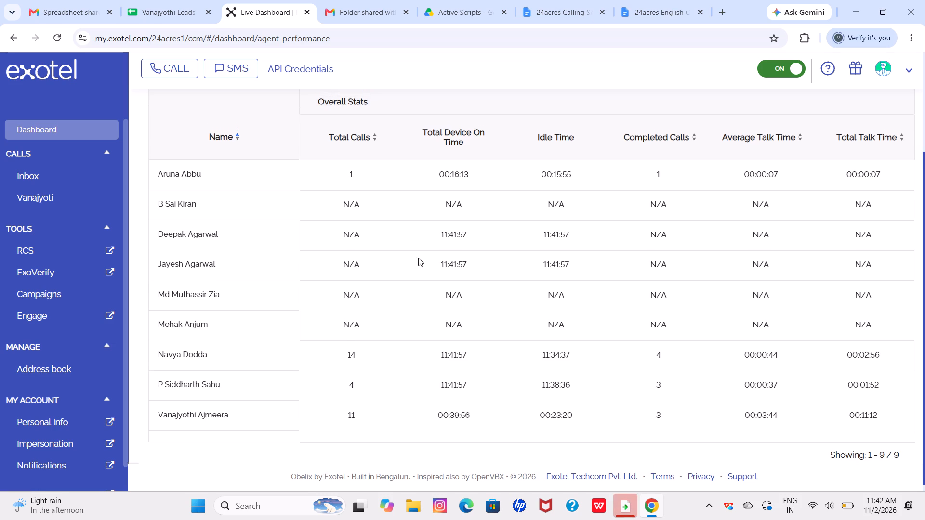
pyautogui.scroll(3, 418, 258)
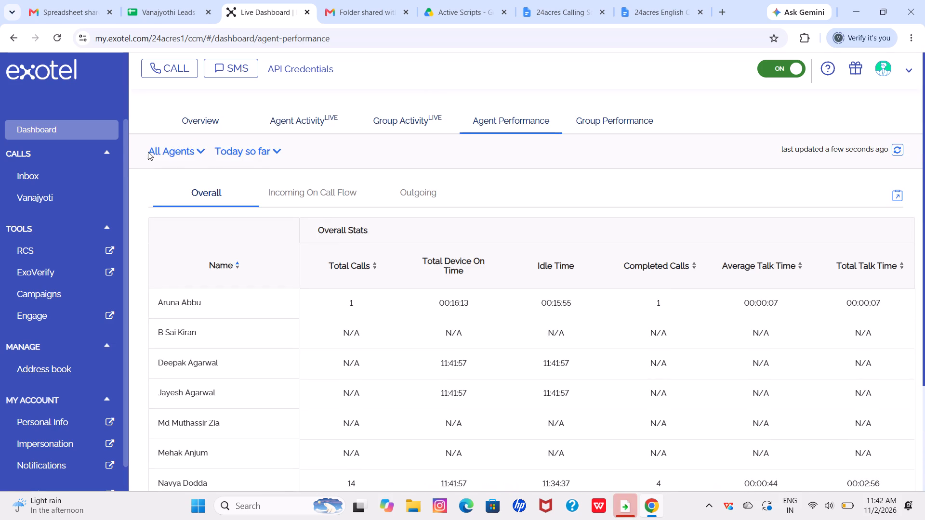
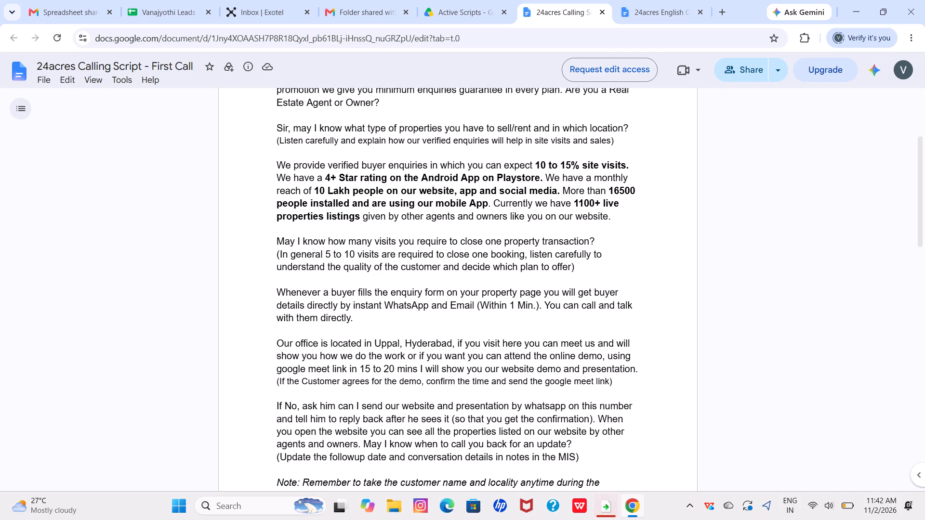
# Read the rest of the First Call script, from the verified buyer enquiries pitch to the start of FAQ's and Objection handling.
pyautogui.scroll(-1, 560, 199)
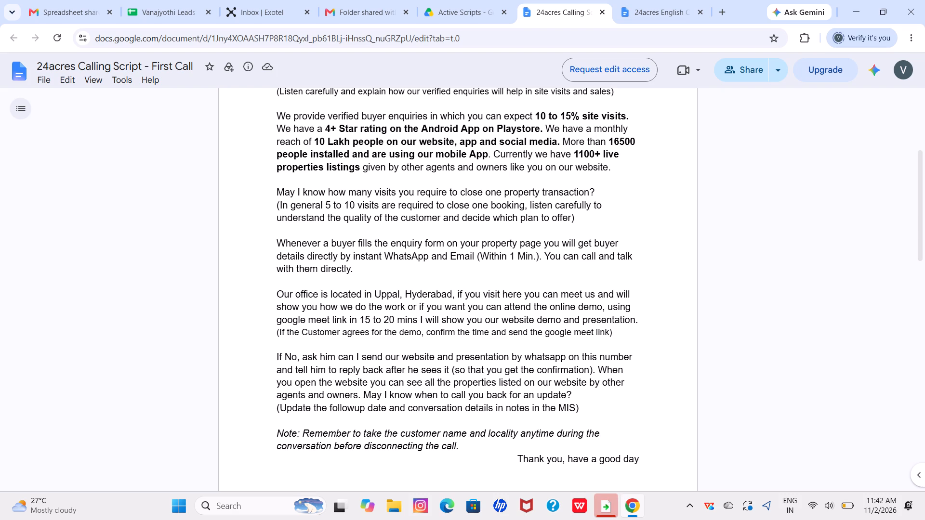
pyautogui.scroll(-2, 560, 199)
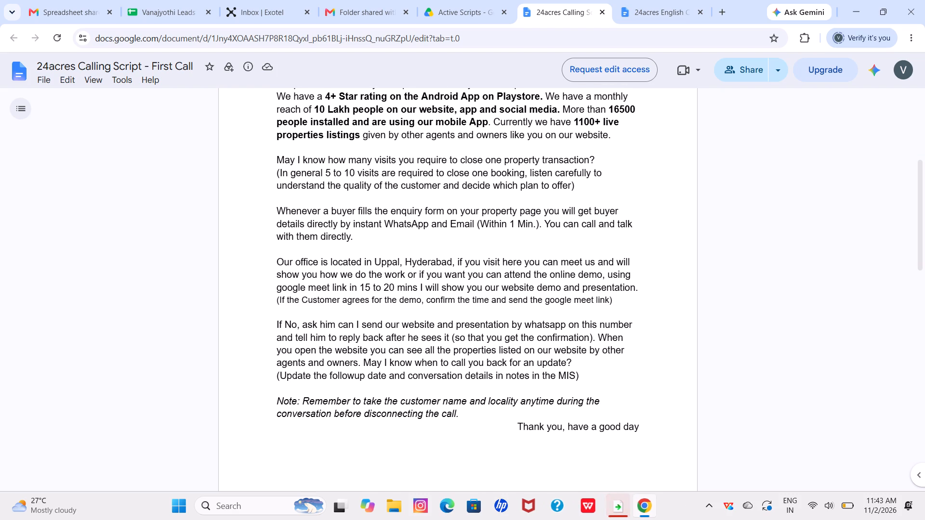
pyautogui.hscroll(1, 447, 253)
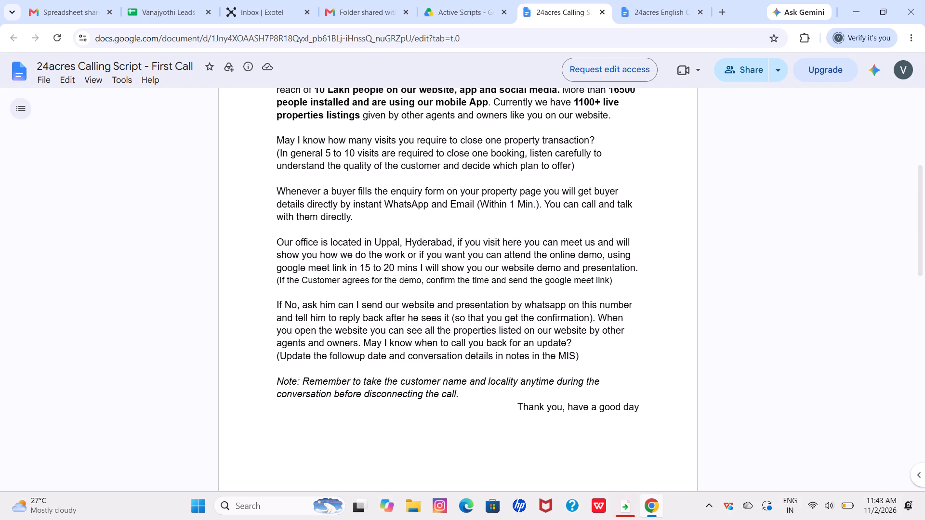
pyautogui.scroll(-1, 447, 253)
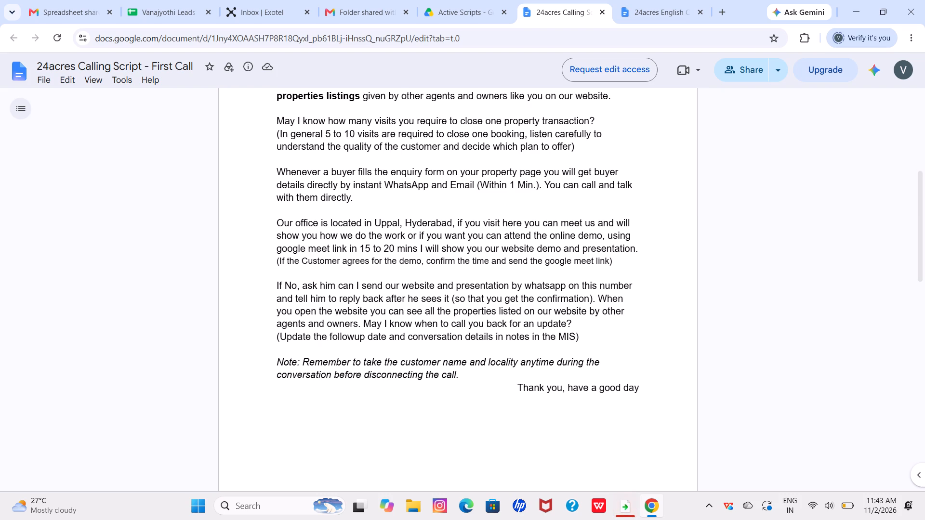
pyautogui.hscroll(1, 463, 193)
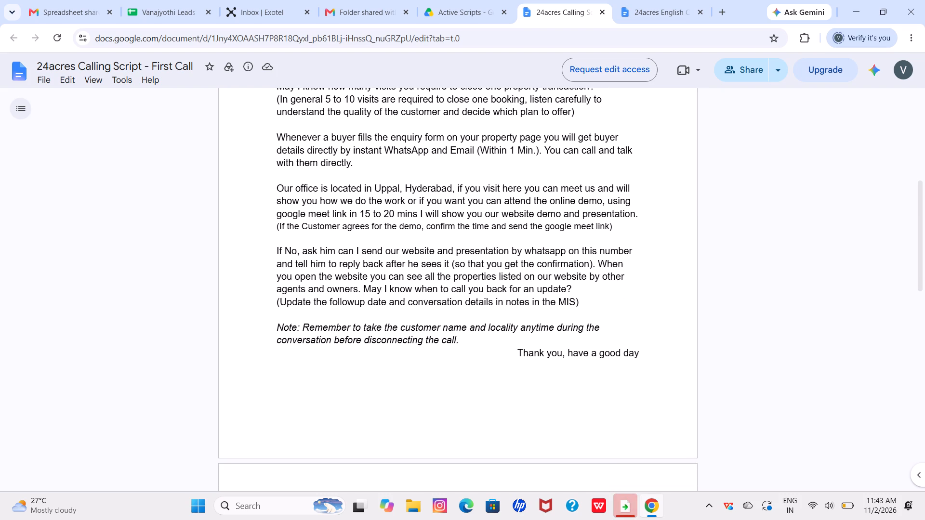
pyautogui.hscroll(1, 467, 233)
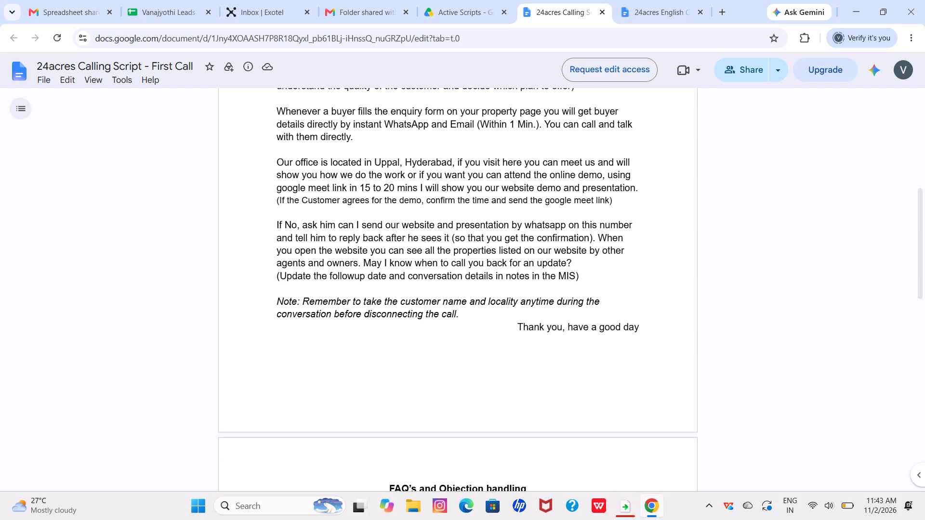
pyautogui.scroll(-1, 486, 236)
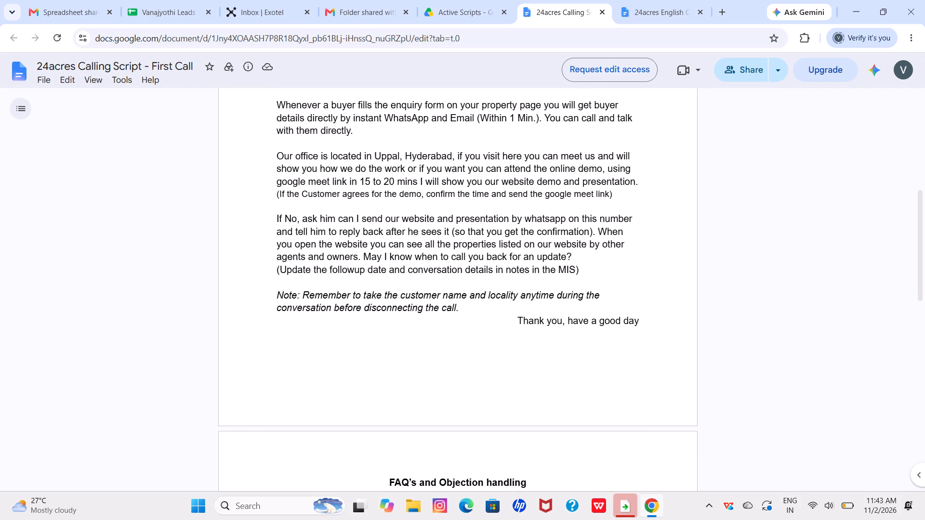
pyautogui.scroll(-1, 486, 236)
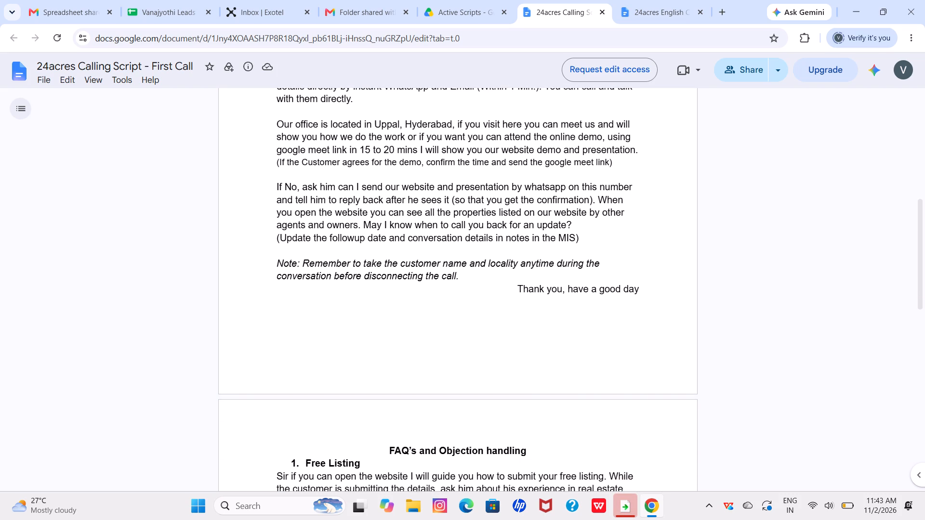
pyautogui.scroll(1, 486, 236)
# In the Vanajyothi Leads sheet, copy the phone number of the narepally lead in row 13.
pyautogui.click(172, 4)
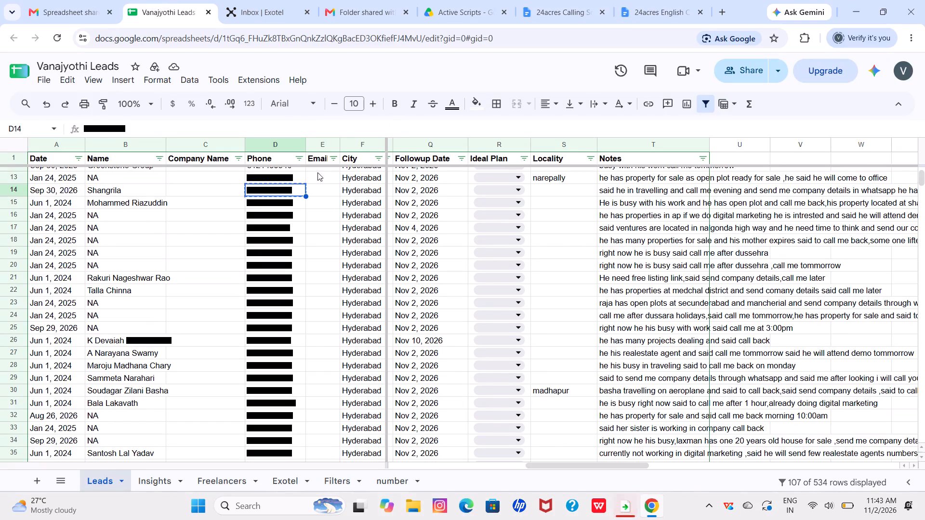
pyautogui.click(276, 179)
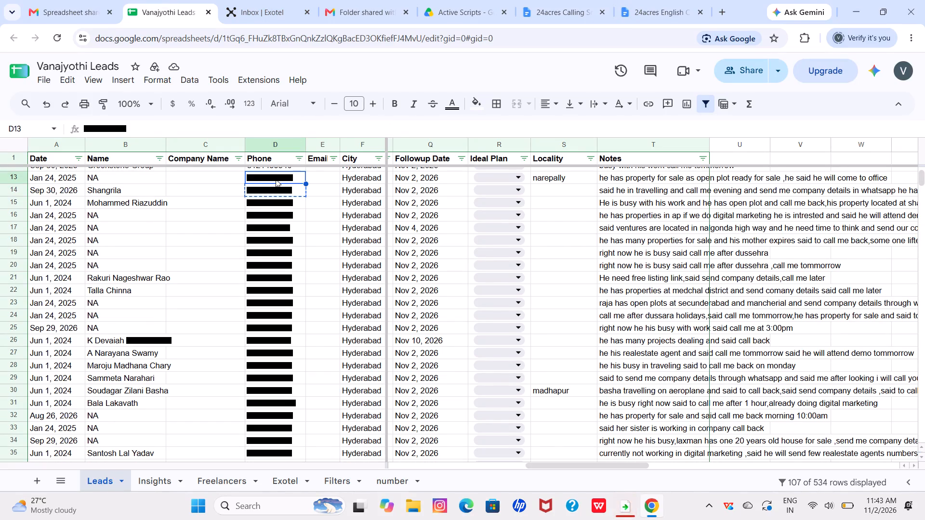
pyautogui.hotkey('ctrl', 'c')
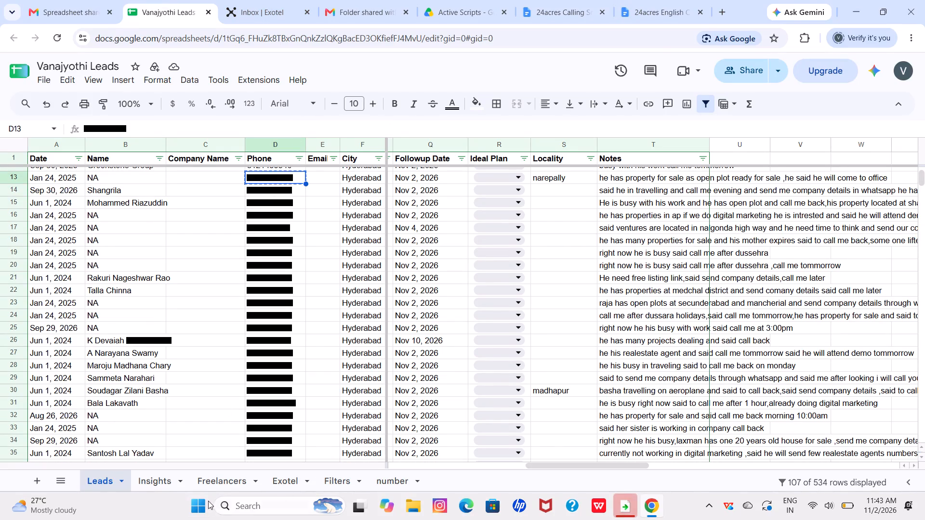
# Open the WhatsApp desktop app.
pyautogui.click(199, 506)
pyautogui.click(445, 400)
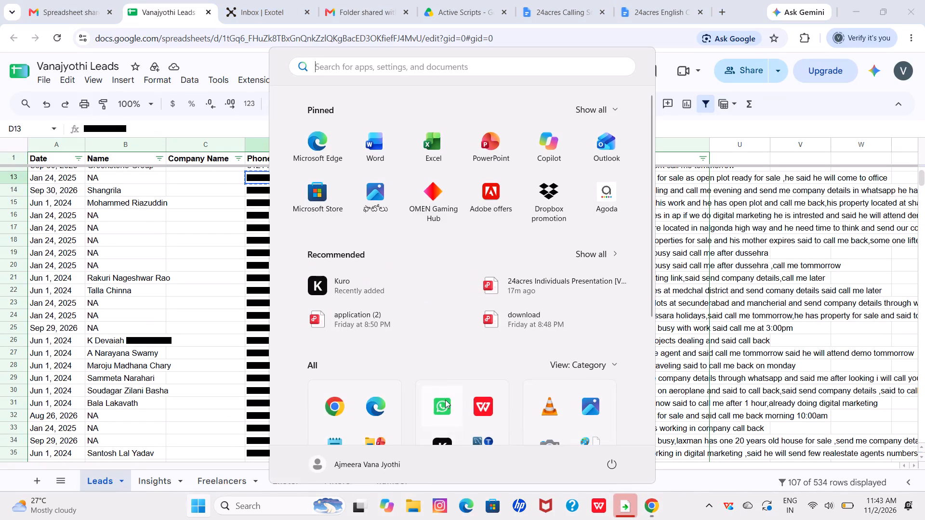
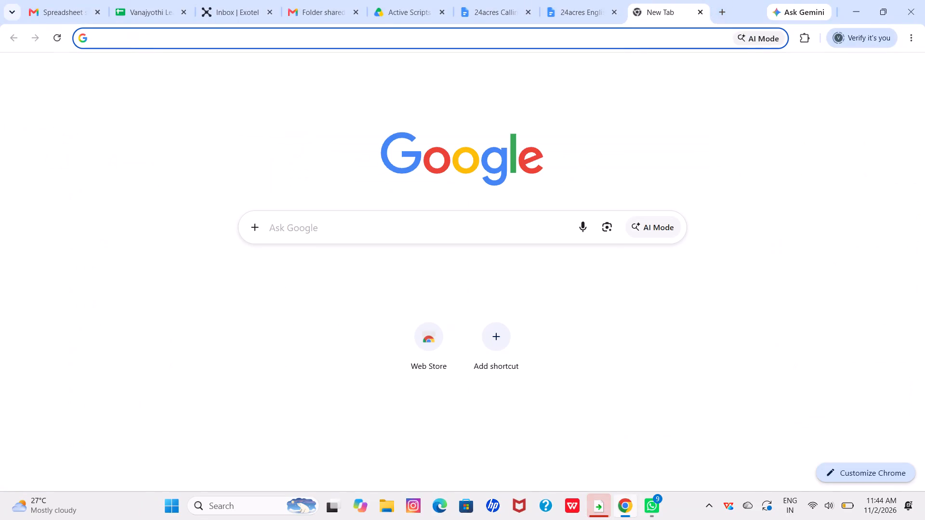
# Search Google for 24acres.com and open the "Home - 24Acre - Real Estate Platform" result.
pyautogui.click(365, 36)
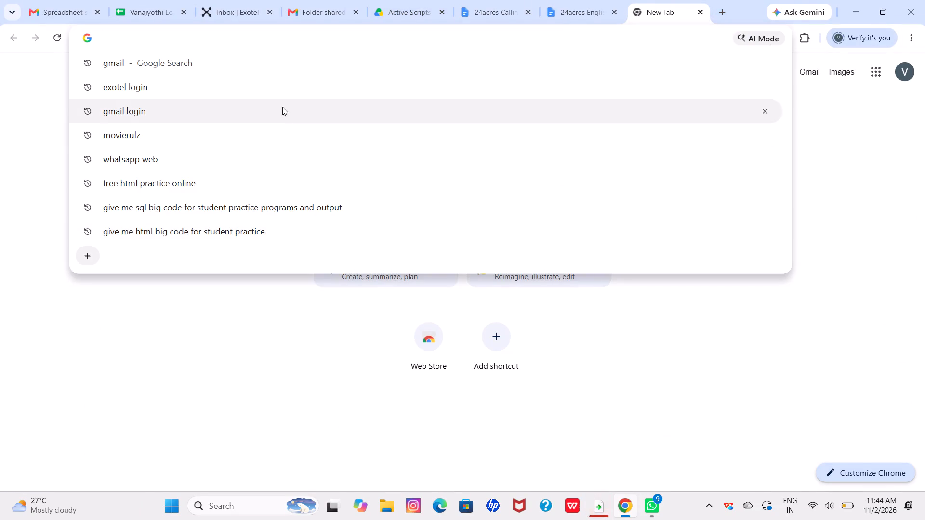
pyautogui.click(274, 410)
pyautogui.click(313, 227)
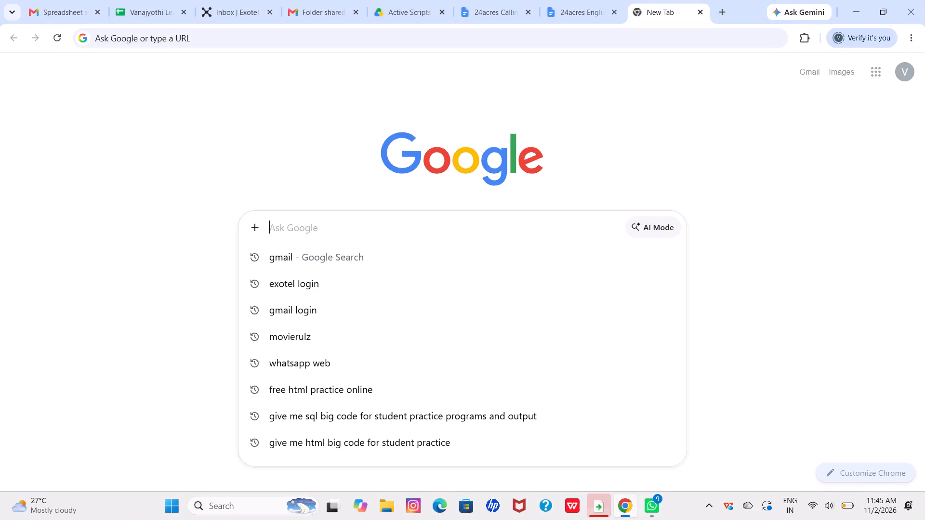
pyautogui.write('24')
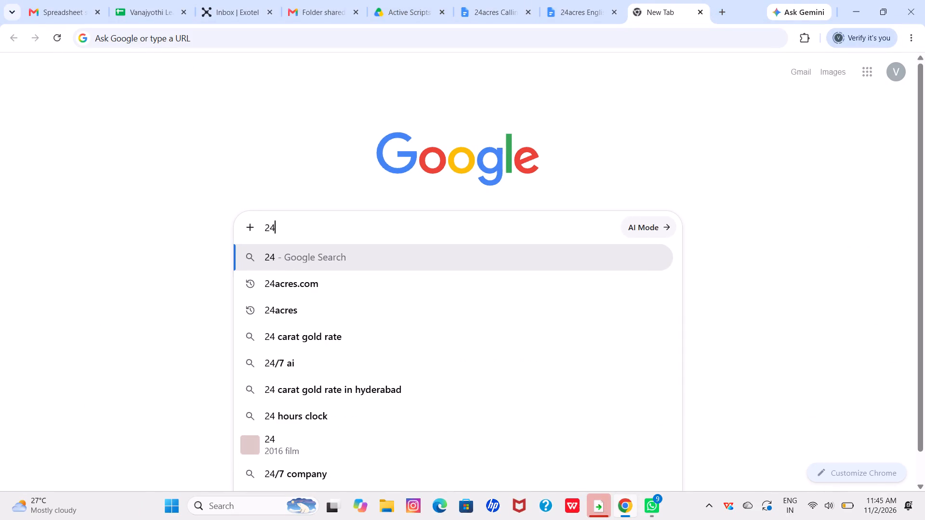
pyautogui.click(325, 281)
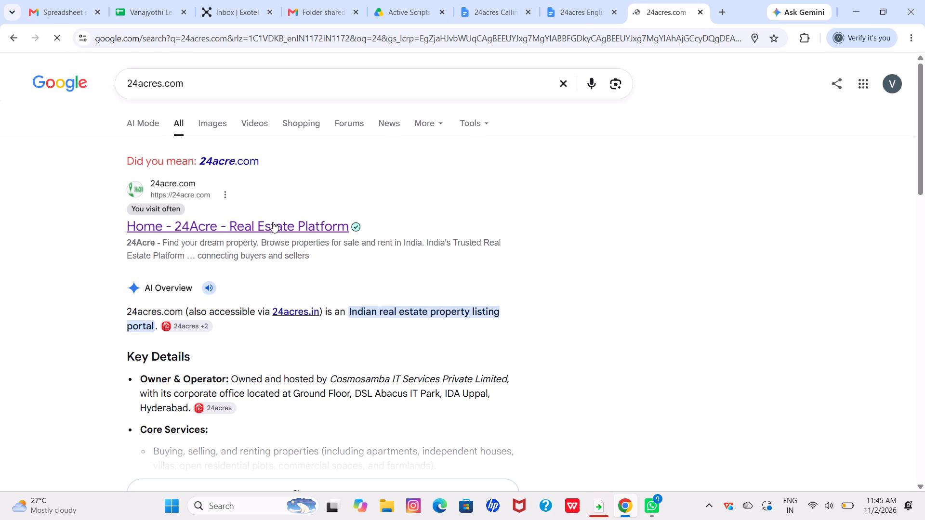
pyautogui.click(189, 224)
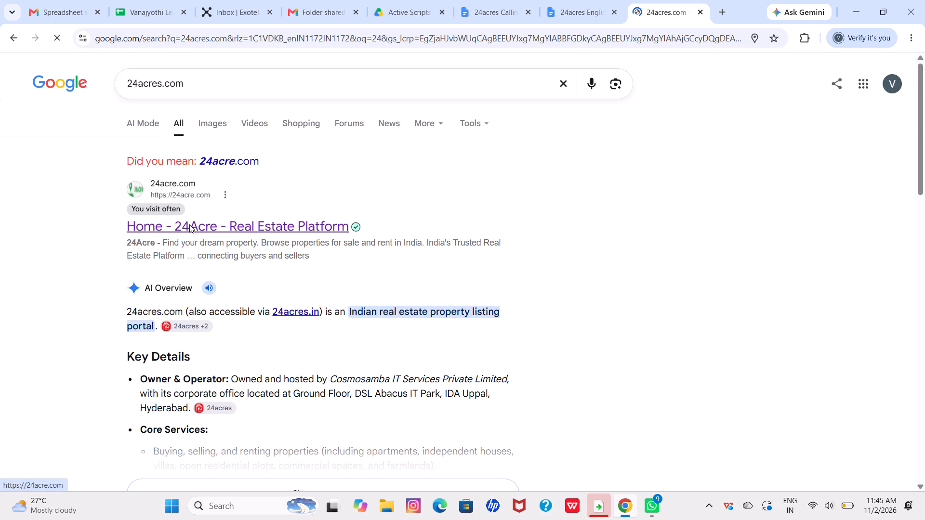
pyautogui.doubleClick(189, 224)
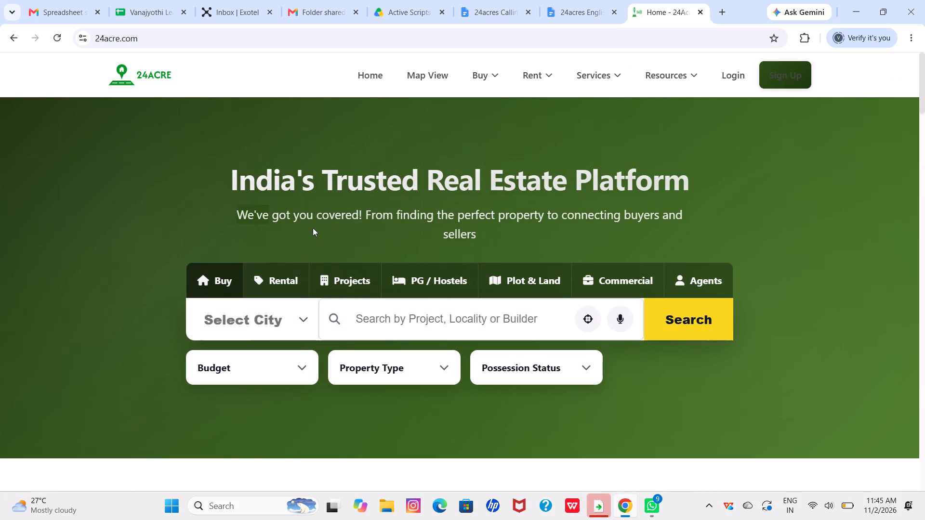
# Return to the 24acres.com search results and open the 24acres.in "Home Splash" result.
pyautogui.click(11, 37)
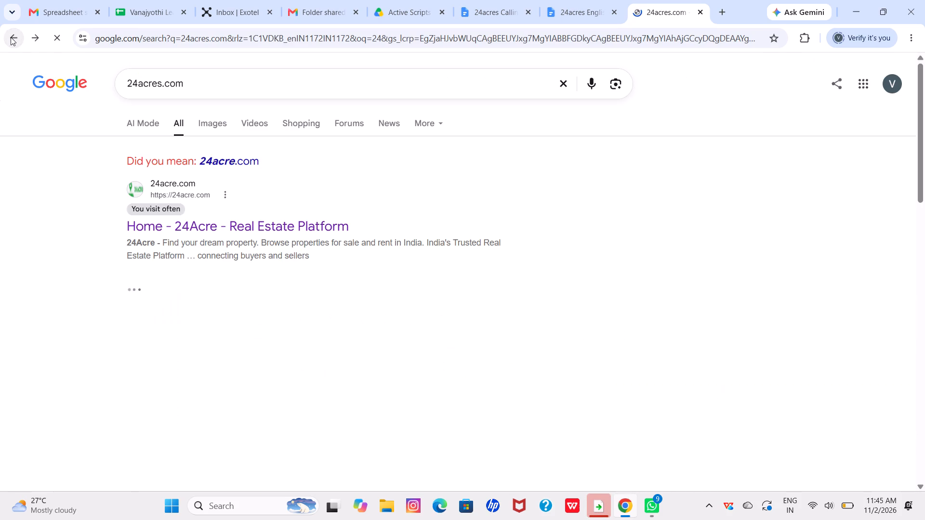
pyautogui.scroll(-2, 200, 236)
pyautogui.hscroll(2, 200, 236)
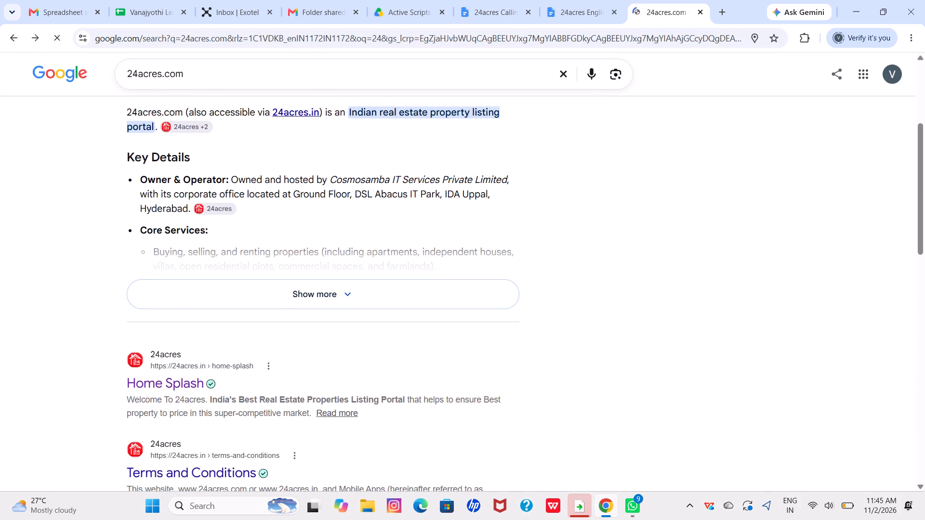
pyautogui.click(183, 384)
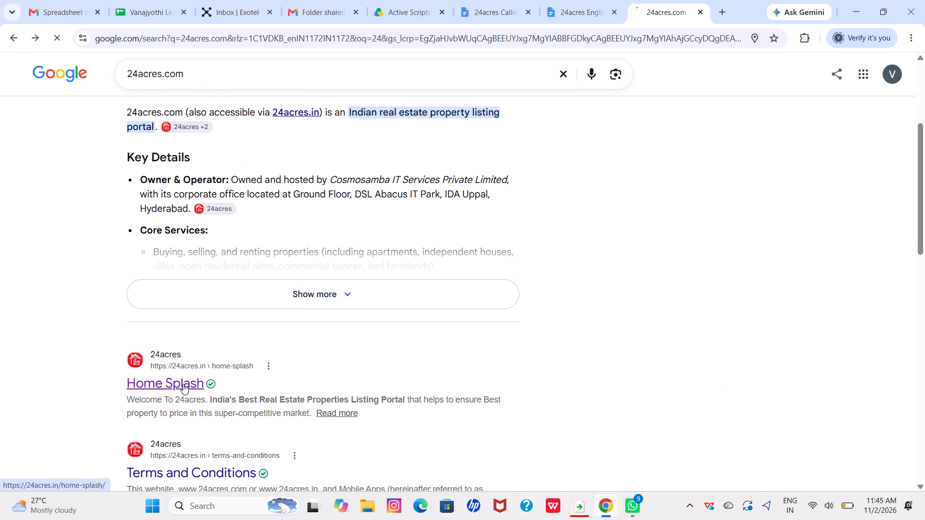
pyautogui.doubleClick(176, 380)
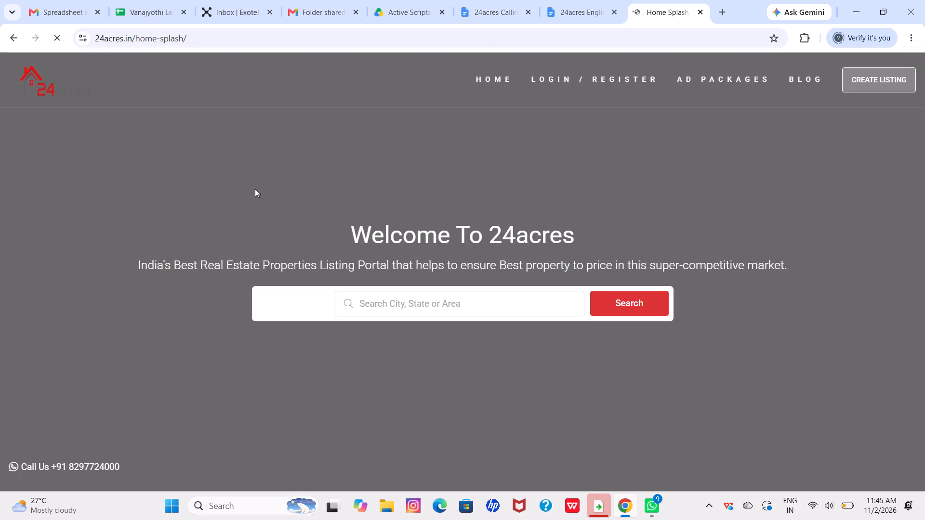
# Go back to the search results, look through them and open the YouTube result "24acres - Buy, Sell or Rent Properties".
pyautogui.click(14, 37)
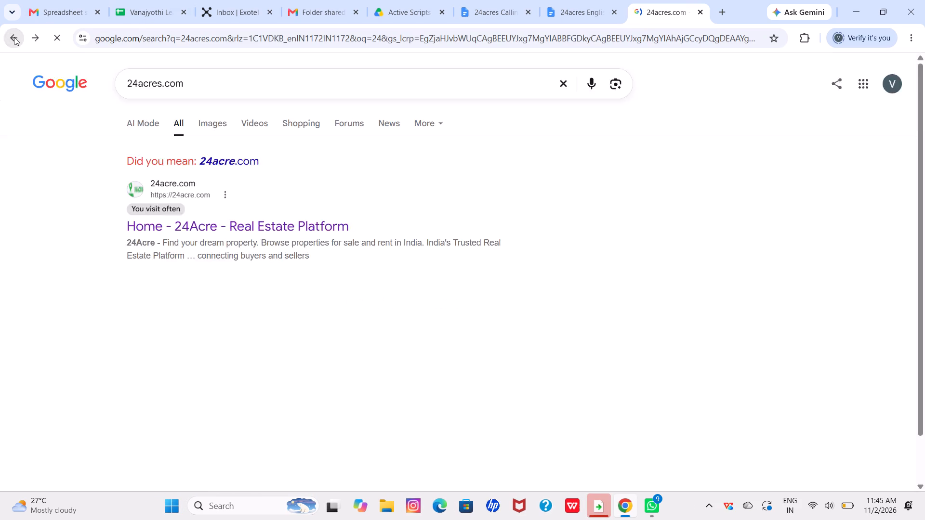
pyautogui.hscroll(6, 281, 324)
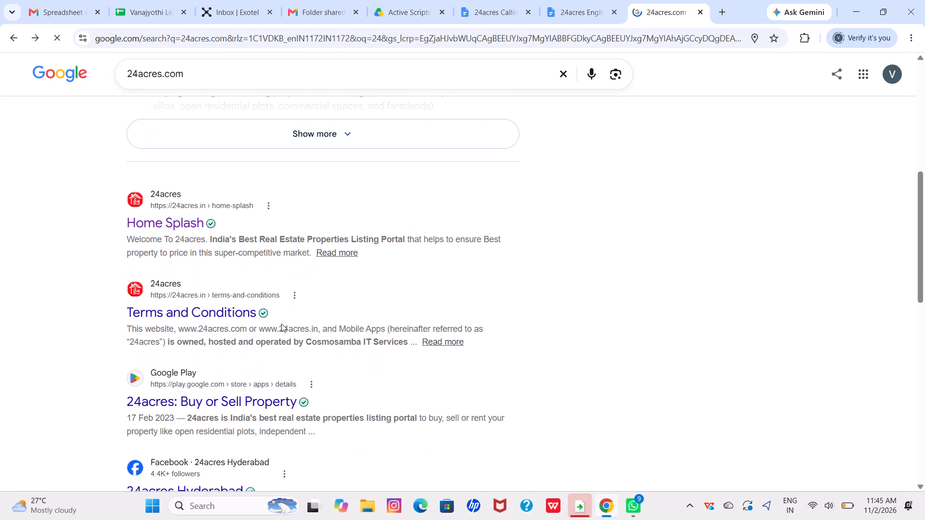
pyautogui.hscroll(7, 281, 324)
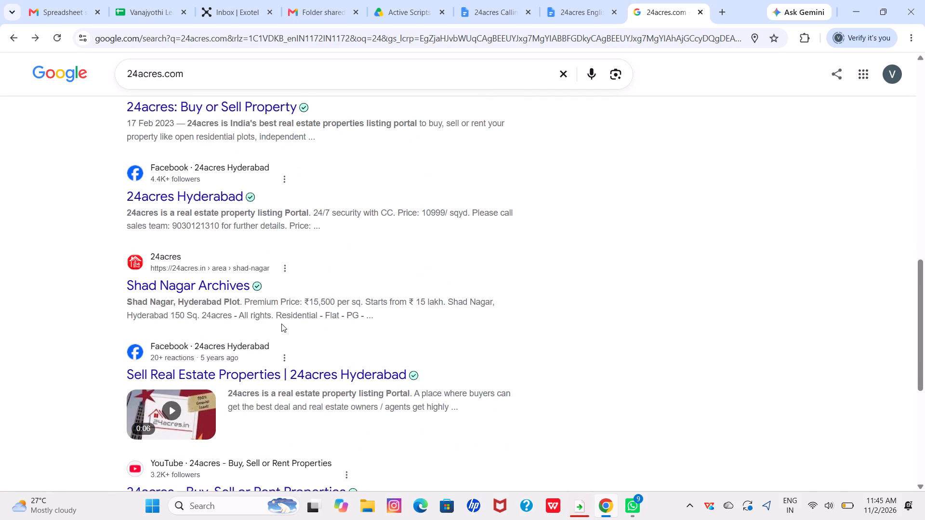
pyautogui.hscroll(10, 281, 324)
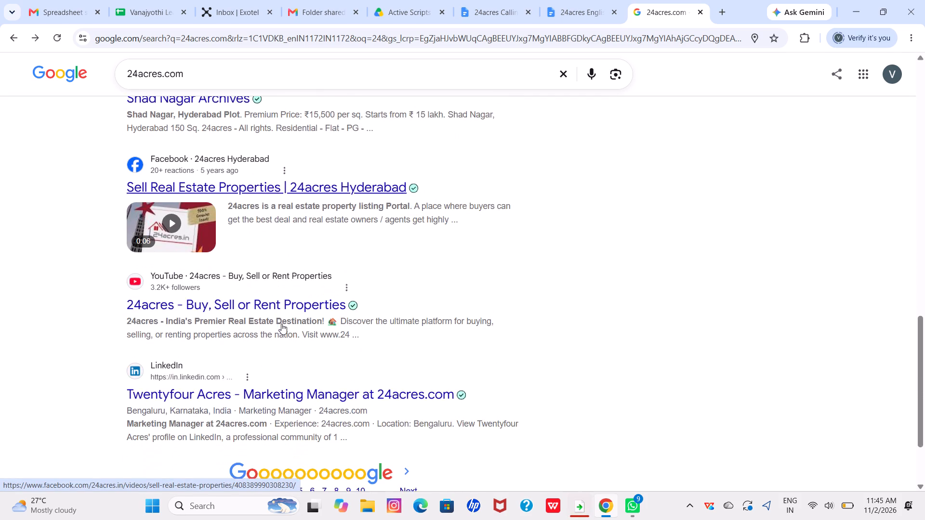
pyautogui.hscroll(4, 281, 324)
pyautogui.scroll(4, 281, 324)
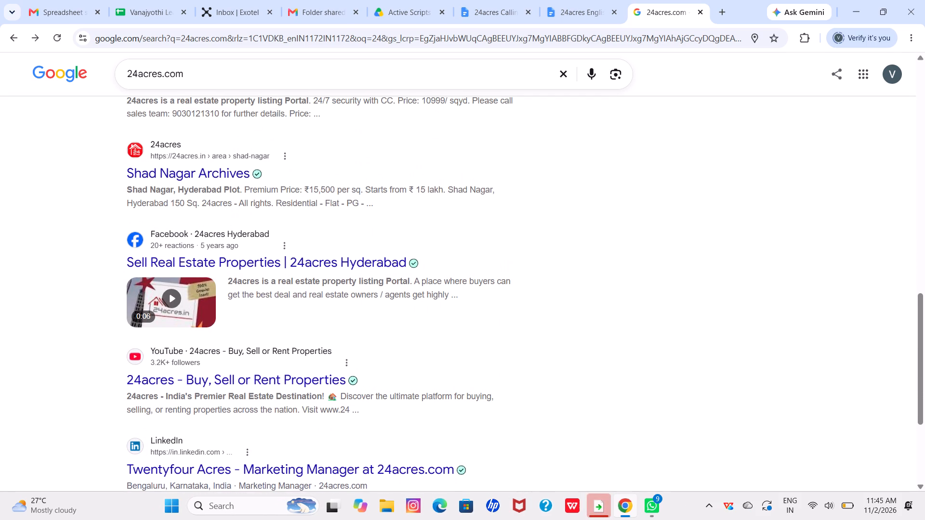
pyautogui.click(165, 388)
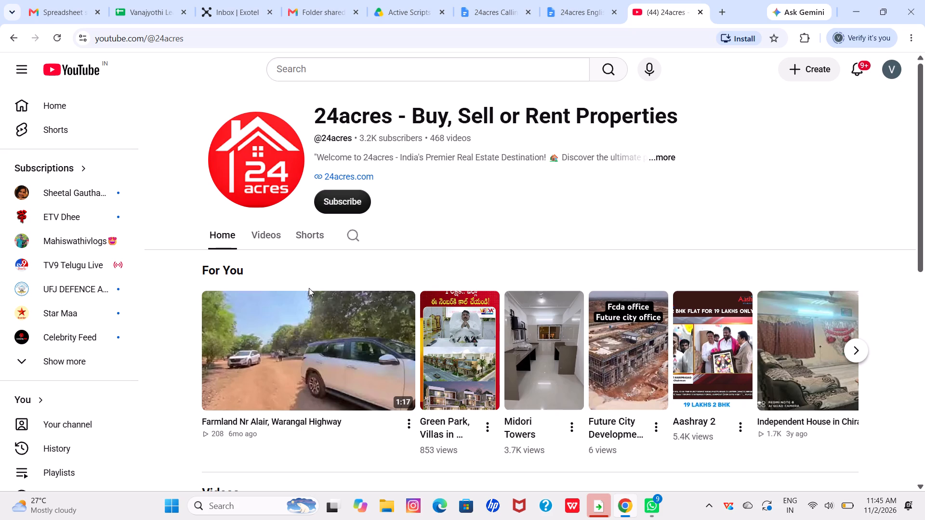
# Look over the 24acres YouTube channel's videos and go back to the 24acres.com search results.
pyautogui.hscroll(4, 309, 288)
pyautogui.scroll(-2, 309, 288)
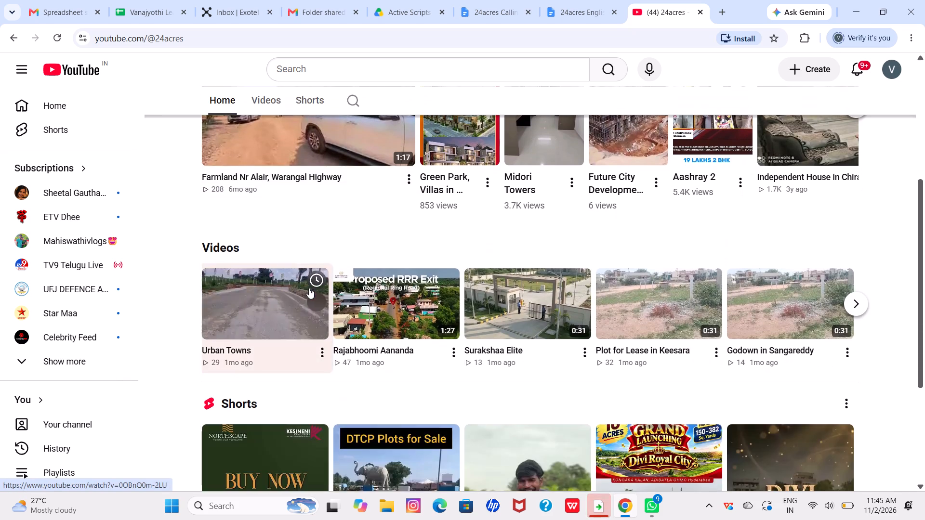
pyautogui.scroll(4, 309, 288)
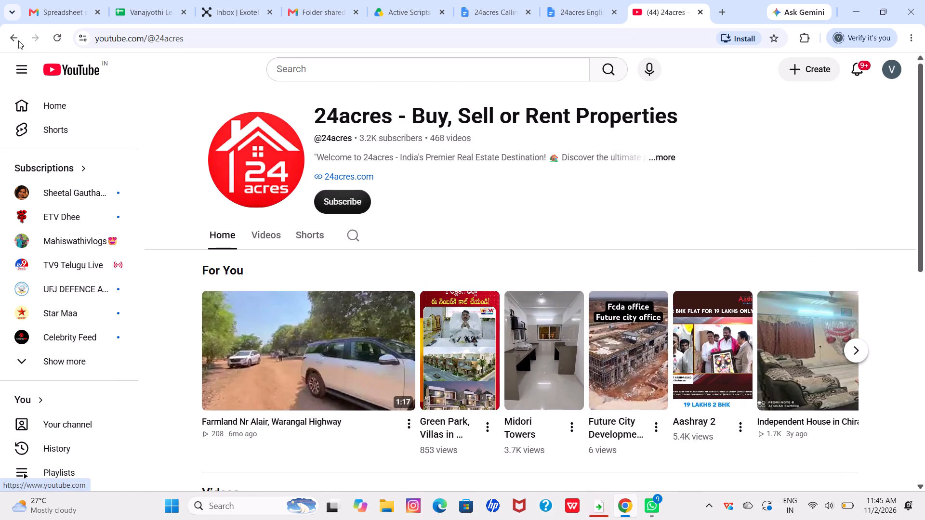
pyautogui.click(18, 39)
# Look through the search results, view the 24acres.in Home Splash page, and return to the blank Google start page.
pyautogui.scroll(-4, 343, 379)
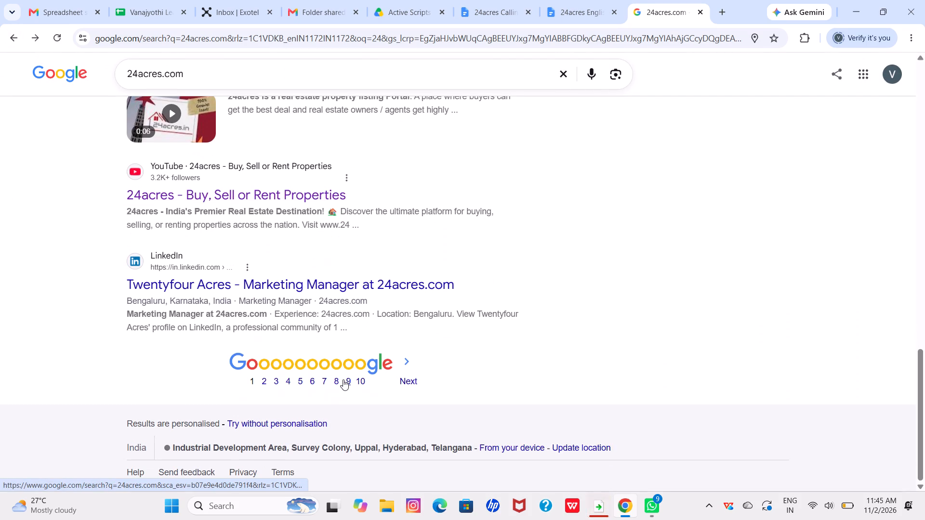
pyautogui.hscroll(3, 343, 379)
pyautogui.scroll(10, 343, 379)
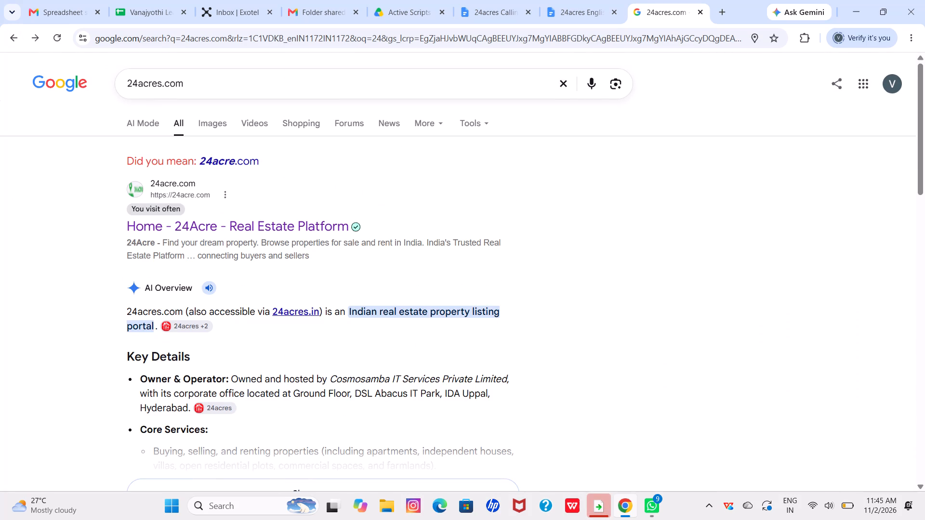
pyautogui.hscroll(4, 211, 387)
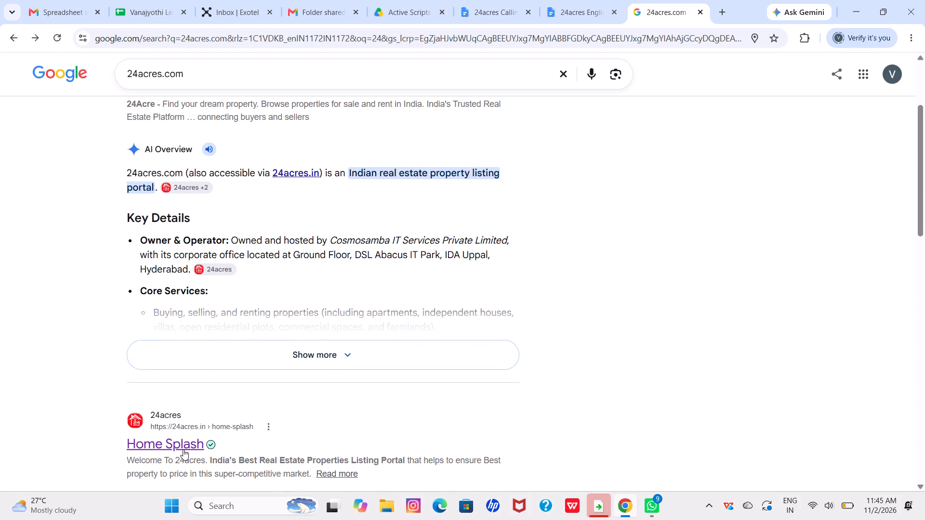
pyautogui.click(183, 449)
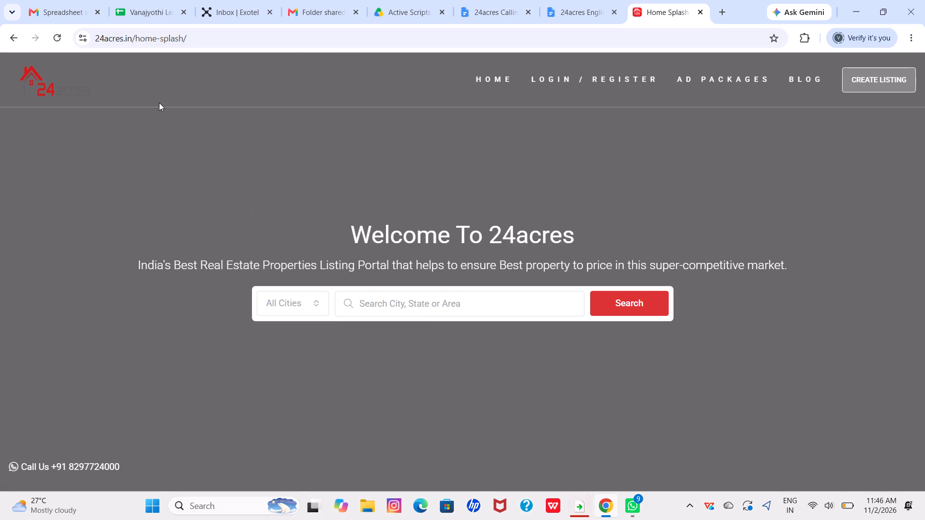
pyautogui.click(10, 39)
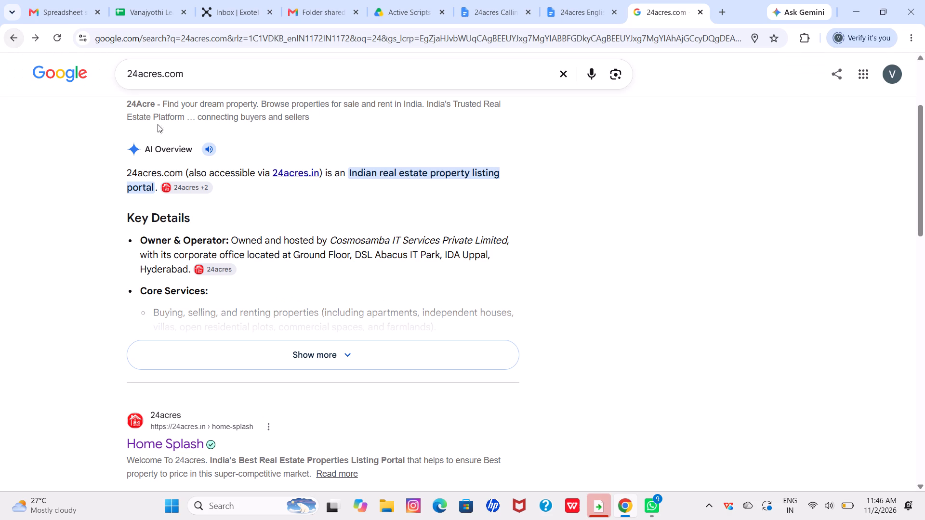
pyautogui.scroll(8, 301, 300)
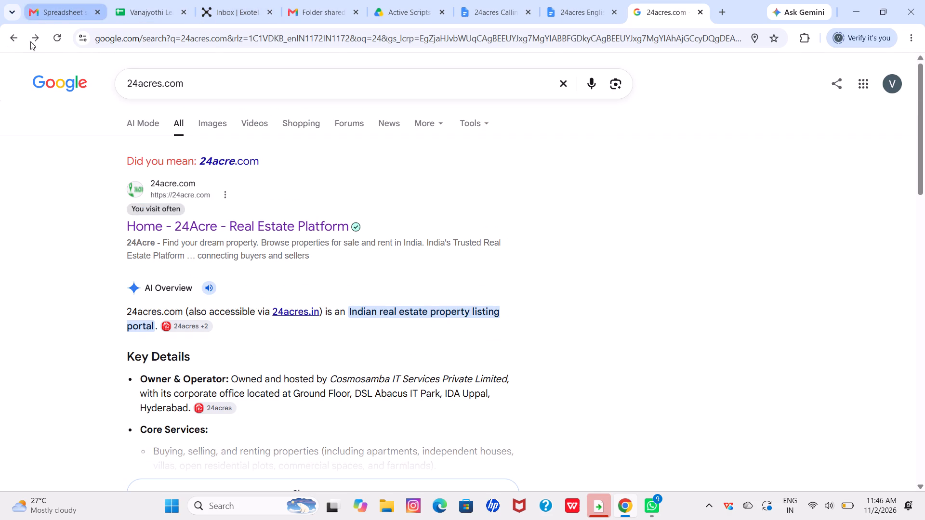
pyautogui.click(13, 38)
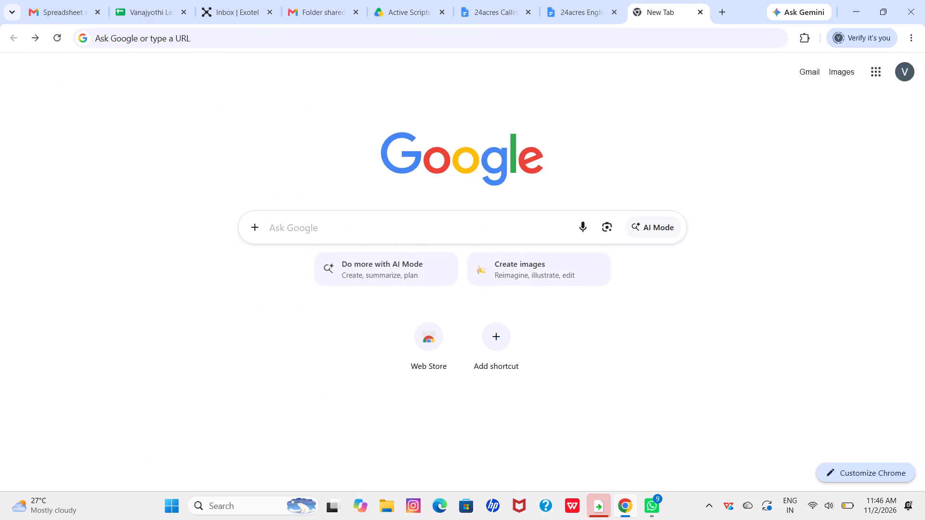
# Start another Google search.
pyautogui.click(313, 218)
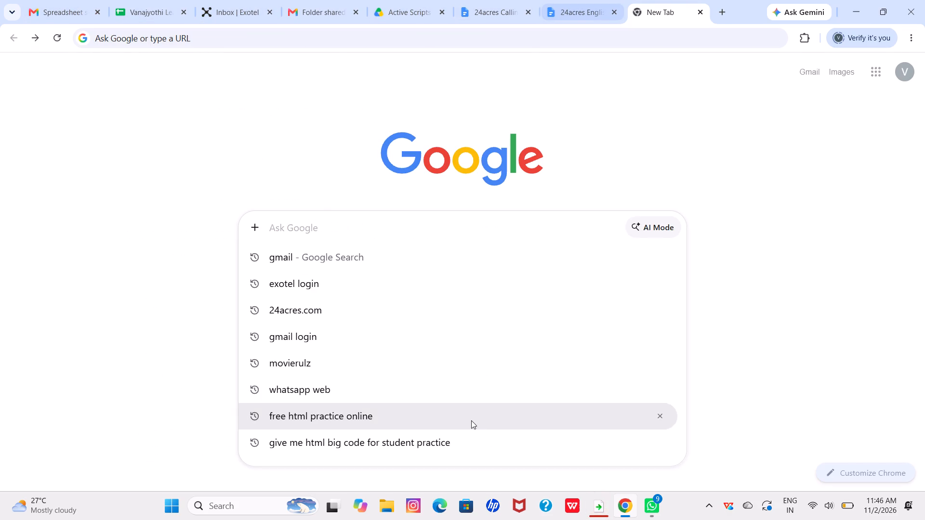
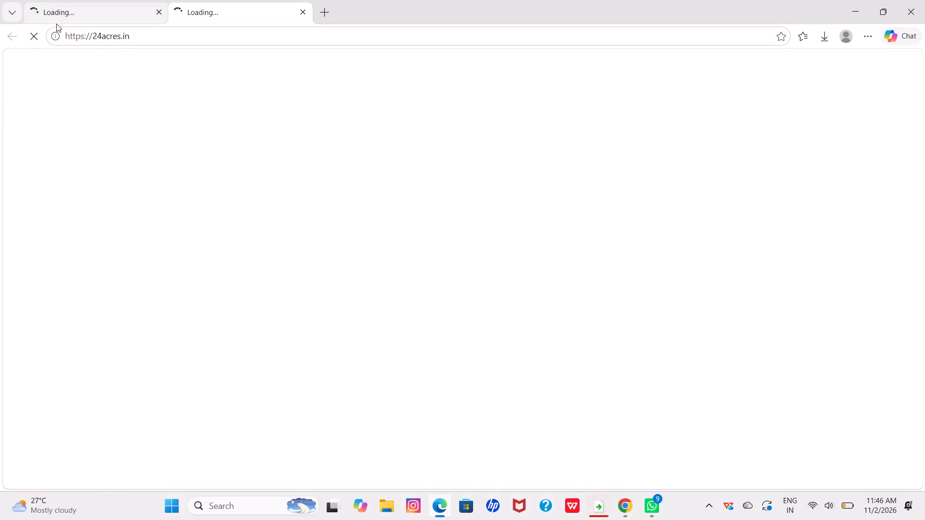
pyautogui.tripleClick(66, 36)
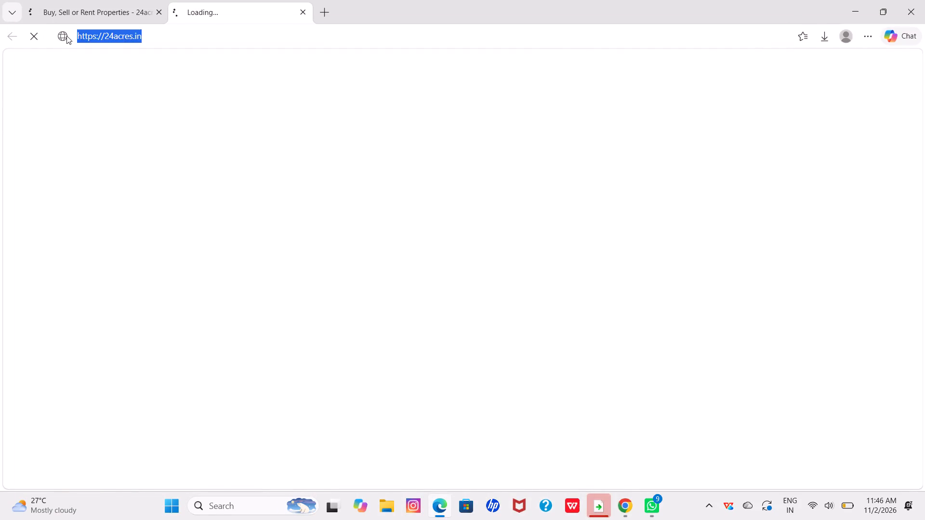
pyautogui.hotkey('ctrl', 'c')
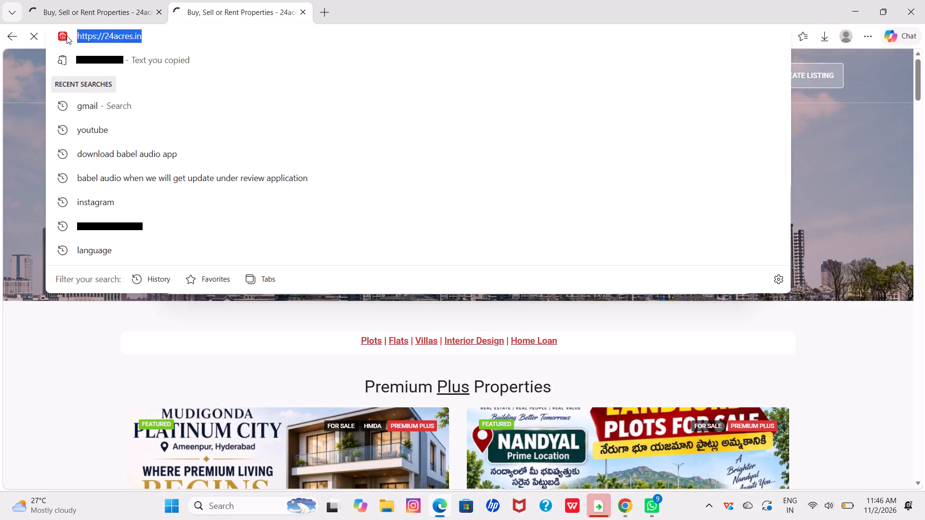
pyautogui.click(303, 12)
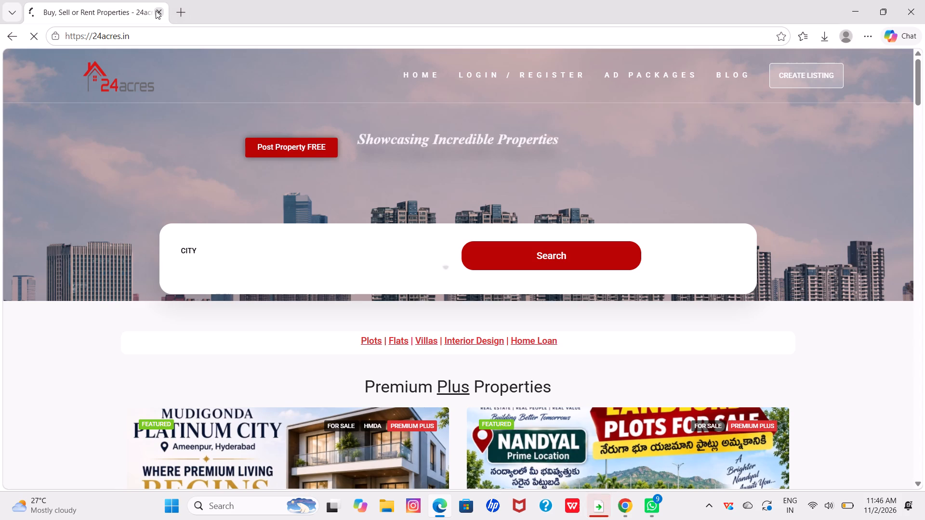
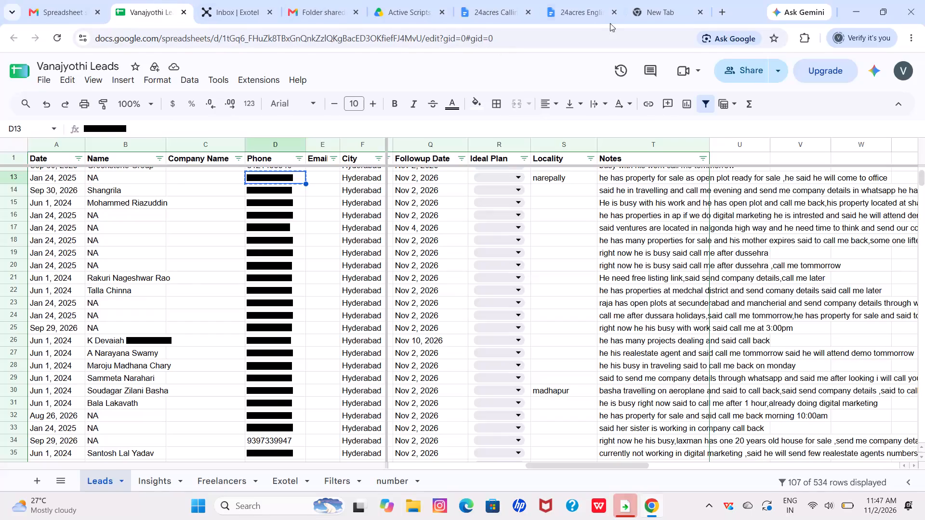
# Close the Active Scripts folder page.
pyautogui.click(443, 9)
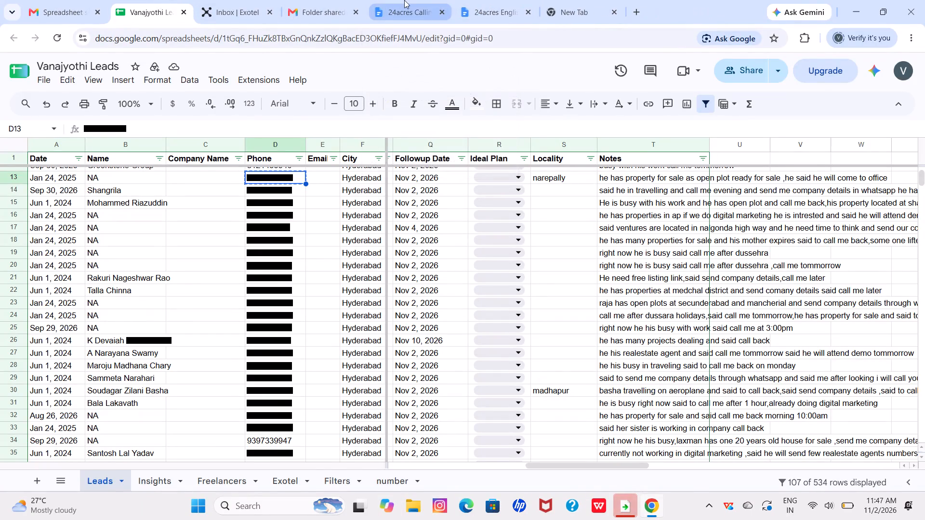
# View the 24acres calling script and the 24acres English Calling Script for follow-up calls.
pyautogui.click(404, 0)
pyautogui.click(488, 4)
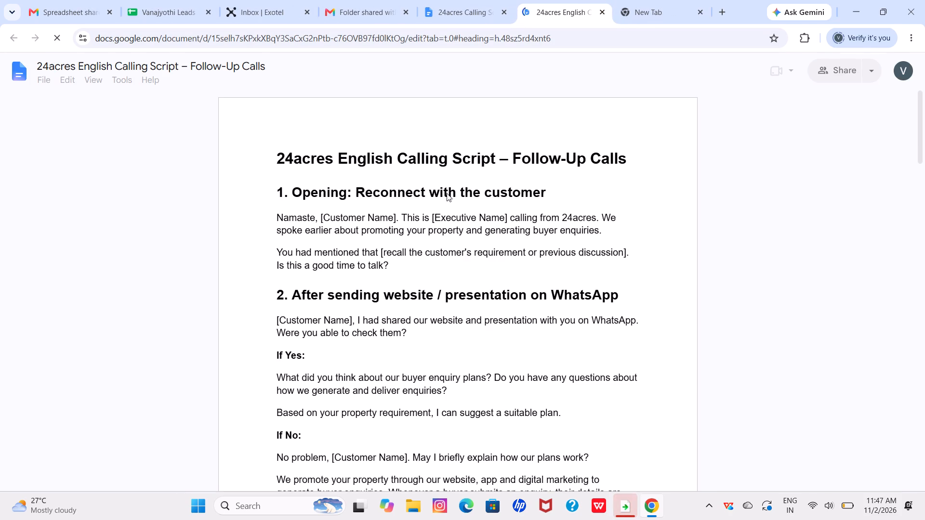
# Return to the Vanajyothi Leads sheet and select the phone number of the Shangrila lead in row 14.
pyautogui.click(162, 1)
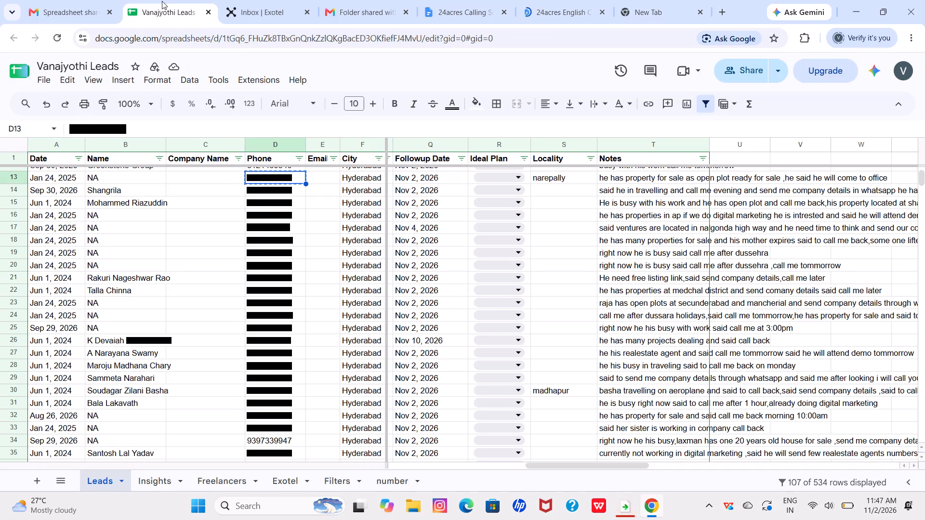
pyautogui.click(292, 191)
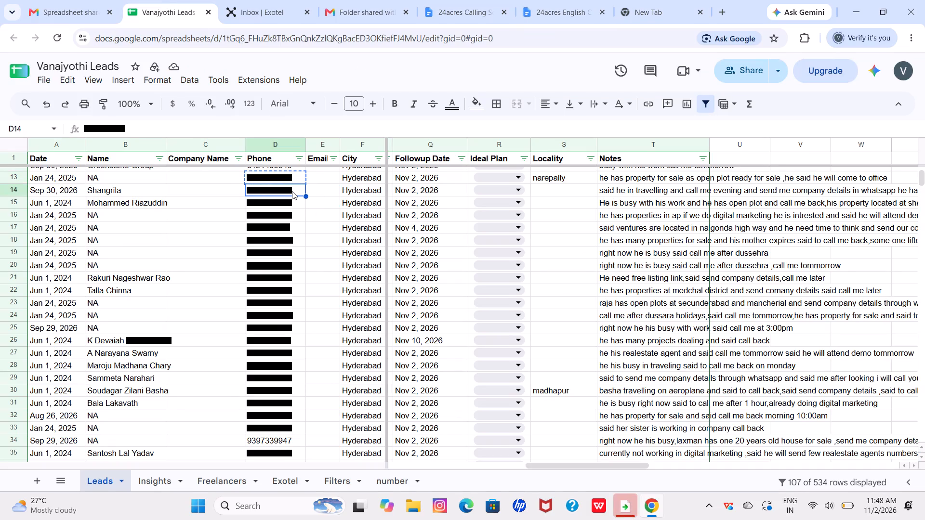
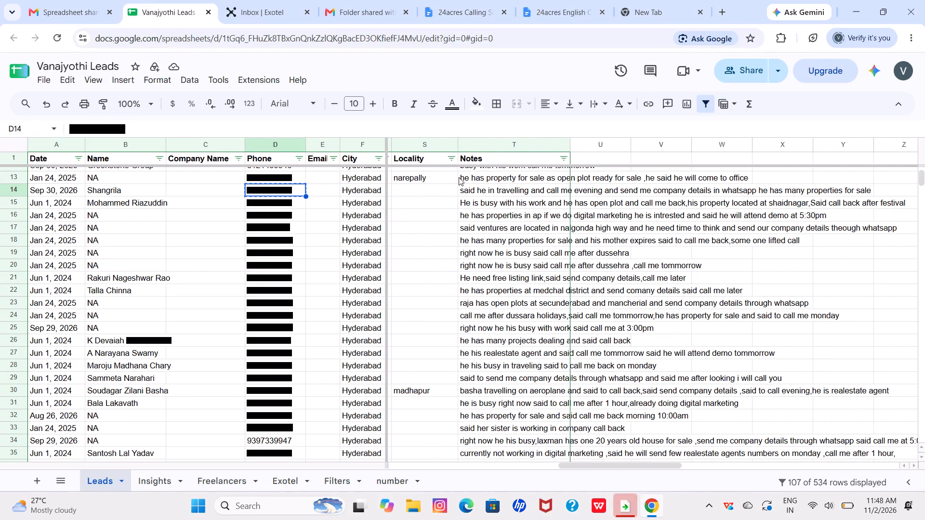
# Insert "and send company details through" after "open plot ready for sale" in the Notes of the narepally lead in row 13.
pyautogui.doubleClick(458, 177)
pyautogui.doubleClick(475, 177)
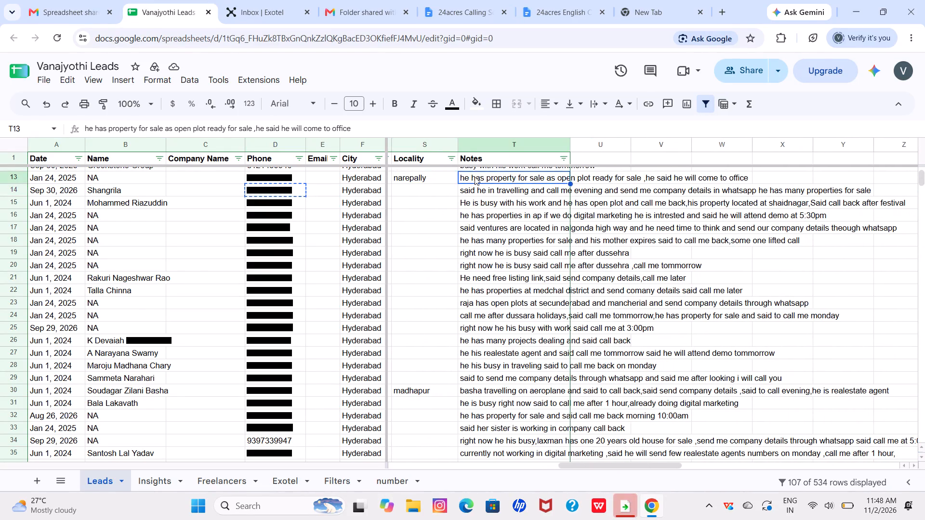
pyautogui.click(639, 176)
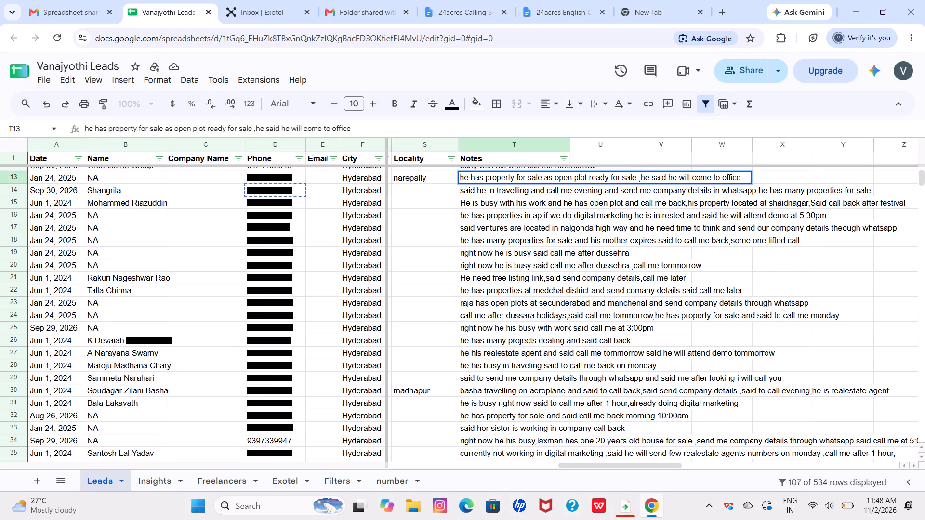
pyautogui.write('and')
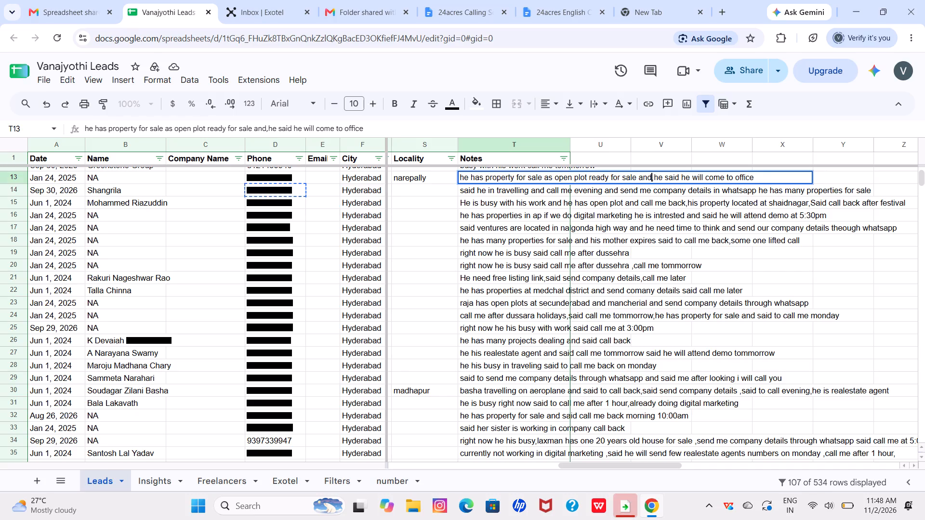
pyautogui.press('space')
pyautogui.write('send')
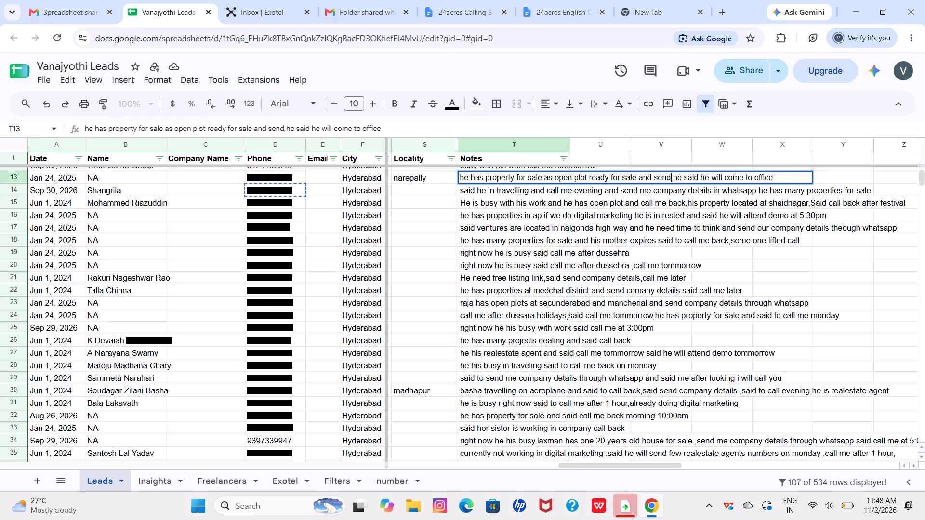
pyautogui.press('space')
pyautogui.write('company details through wg')
pyautogui.press('BackSpace')
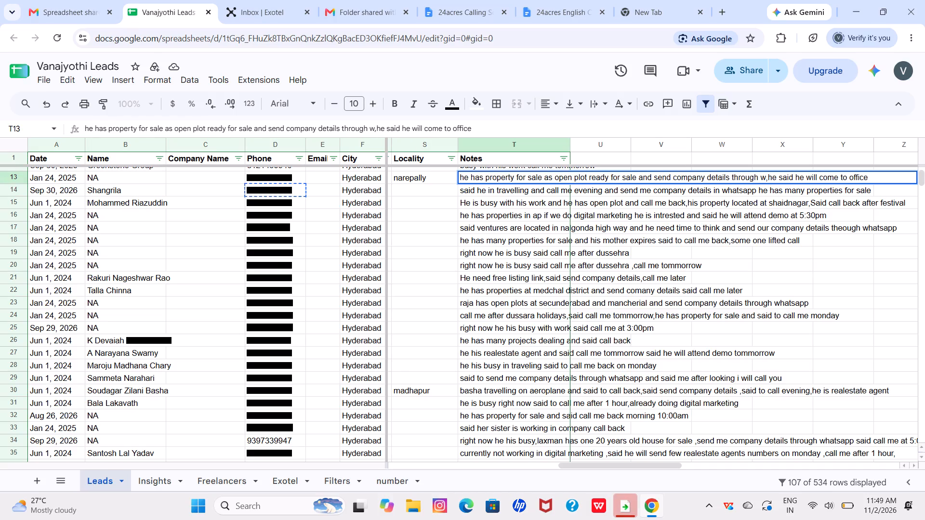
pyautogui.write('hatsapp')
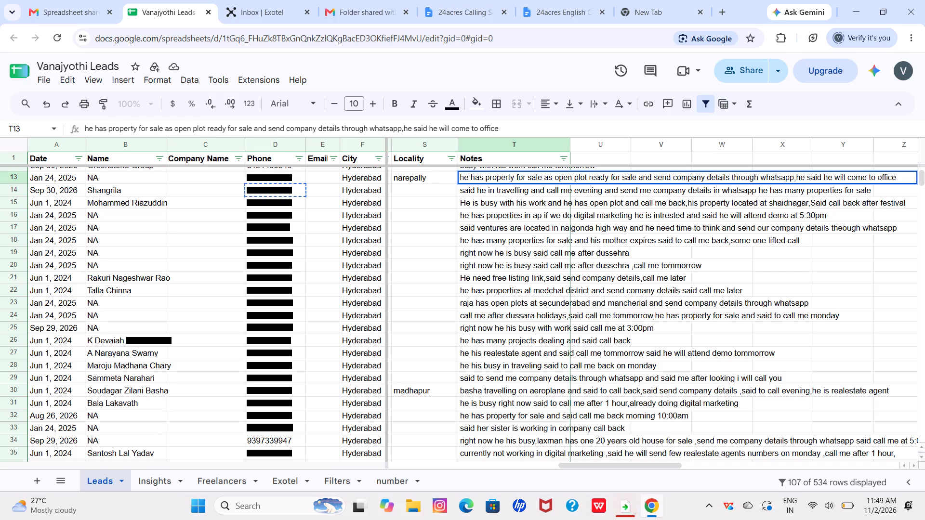
pyautogui.click(468, 190)
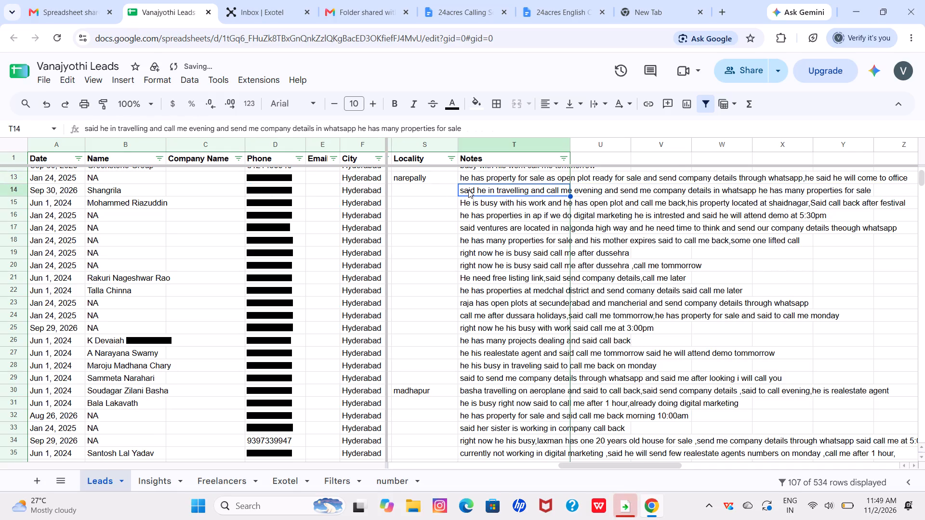
# Set the attempts count of the Shangrila lead in row 14 to 13.
pyautogui.hscroll(4, 432, 192)
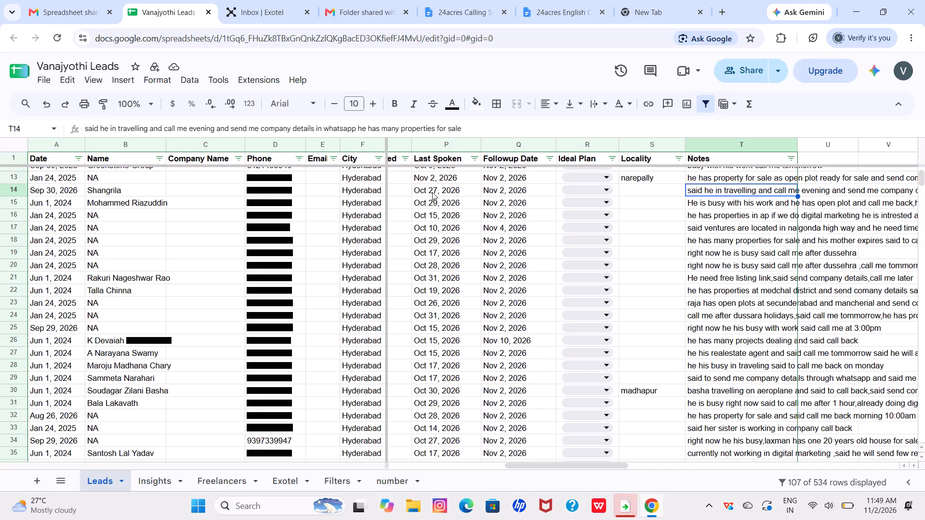
pyautogui.hscroll(5, 432, 192)
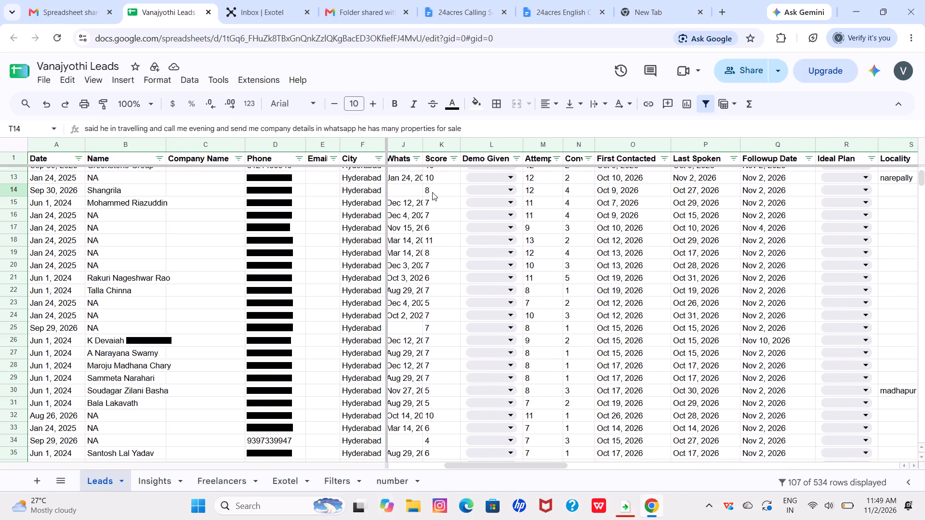
pyautogui.click(543, 189)
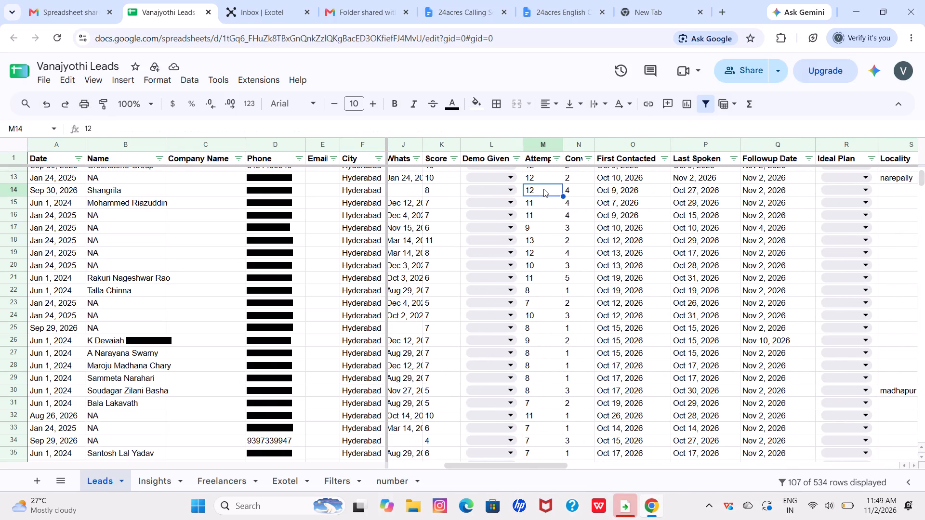
pyautogui.click(577, 177)
pyautogui.click(531, 190)
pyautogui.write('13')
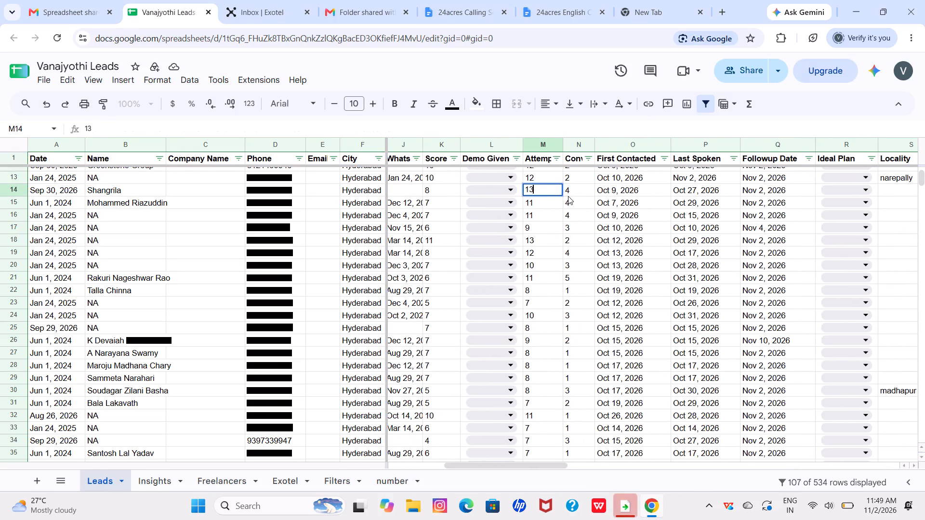
pyautogui.click(571, 195)
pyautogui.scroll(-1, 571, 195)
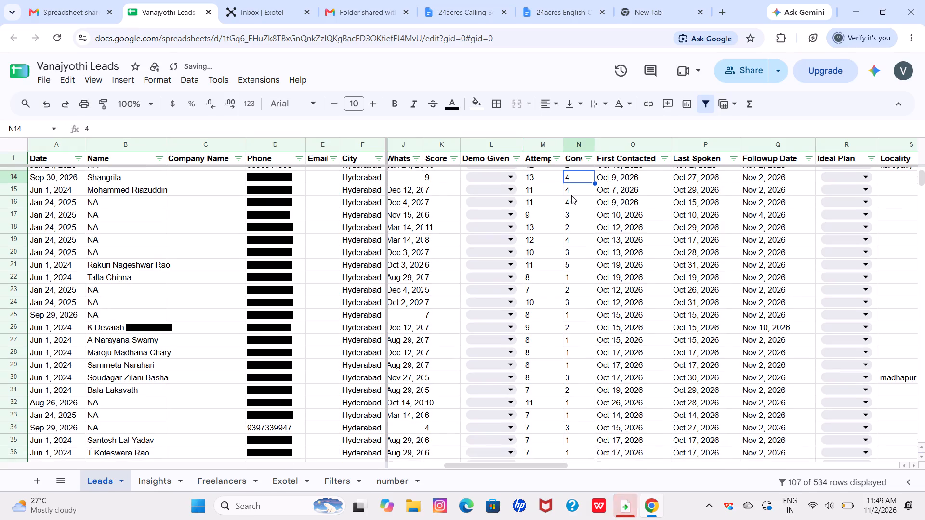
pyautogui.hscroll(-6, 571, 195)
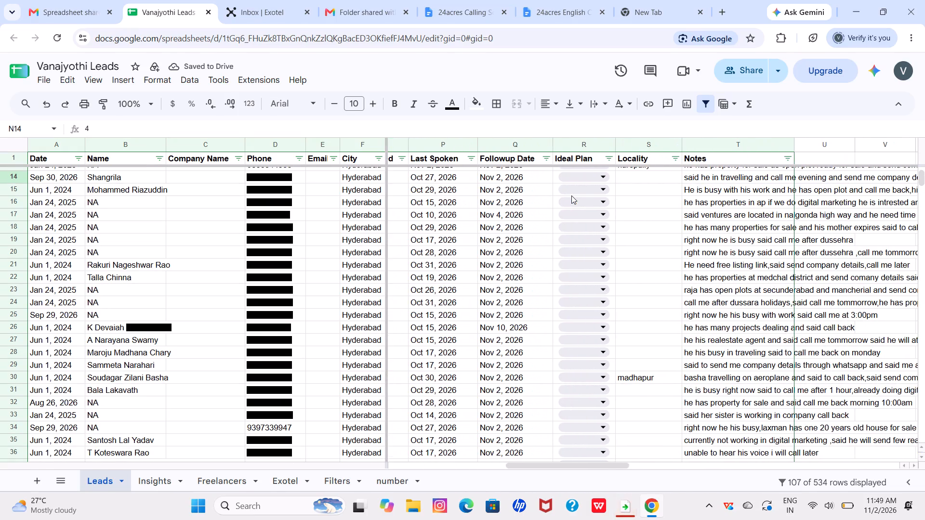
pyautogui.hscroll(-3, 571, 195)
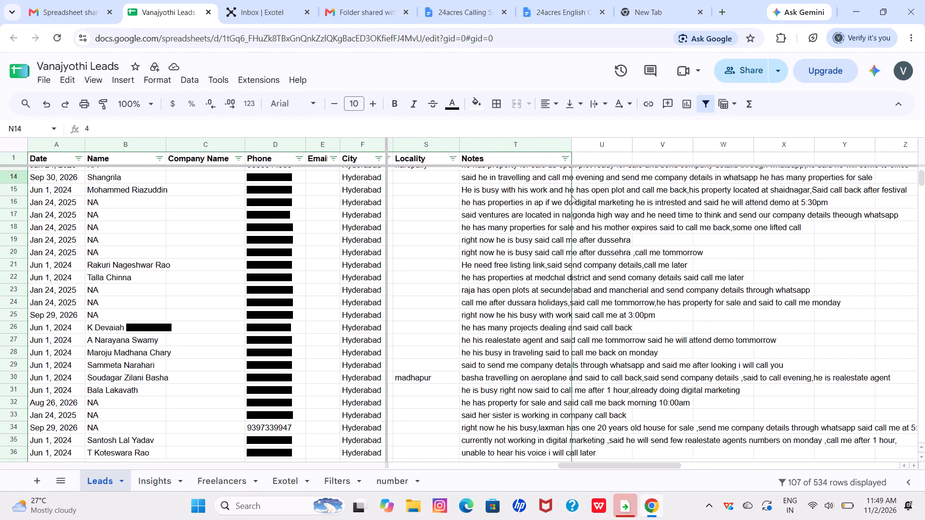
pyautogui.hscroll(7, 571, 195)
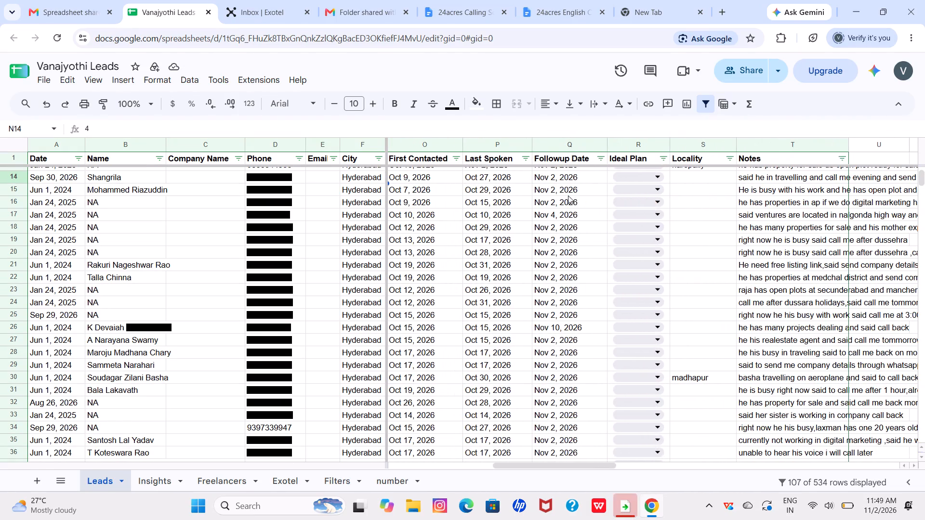
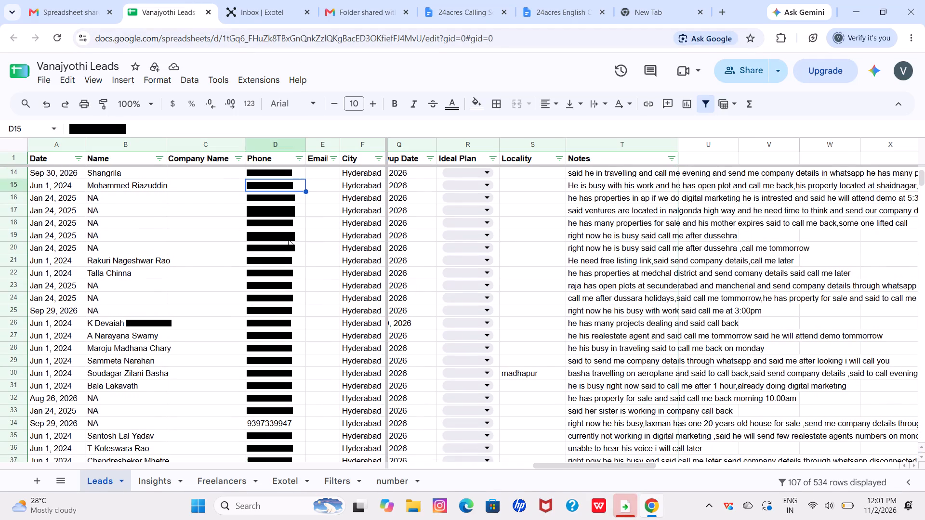
# Review the full Notes entry of the lead in row 15 of the Leads sheet.
pyautogui.hscroll(-2, 288, 239)
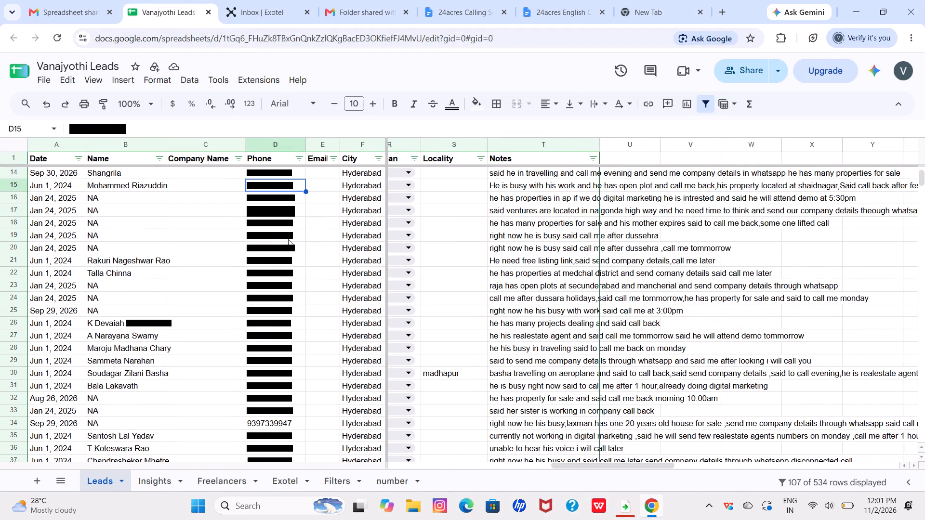
pyautogui.hscroll(-3, 288, 239)
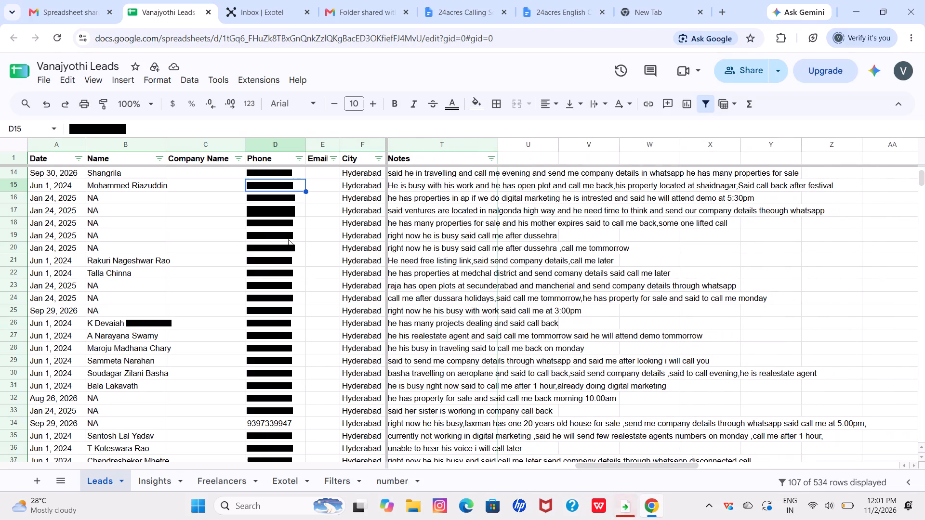
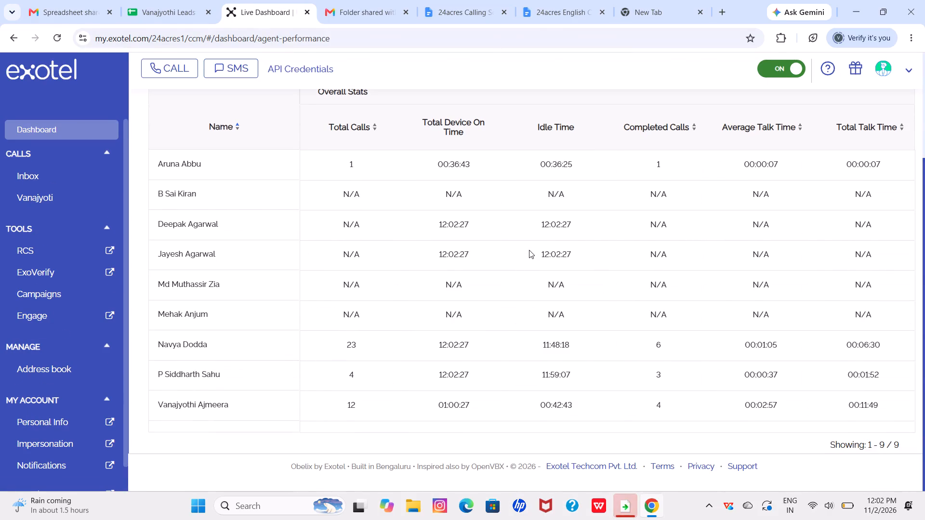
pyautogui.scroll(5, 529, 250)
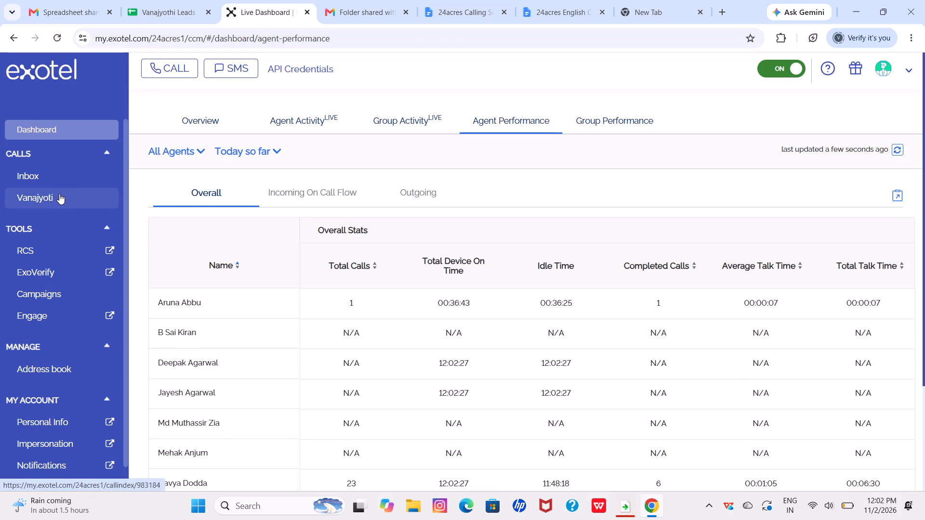
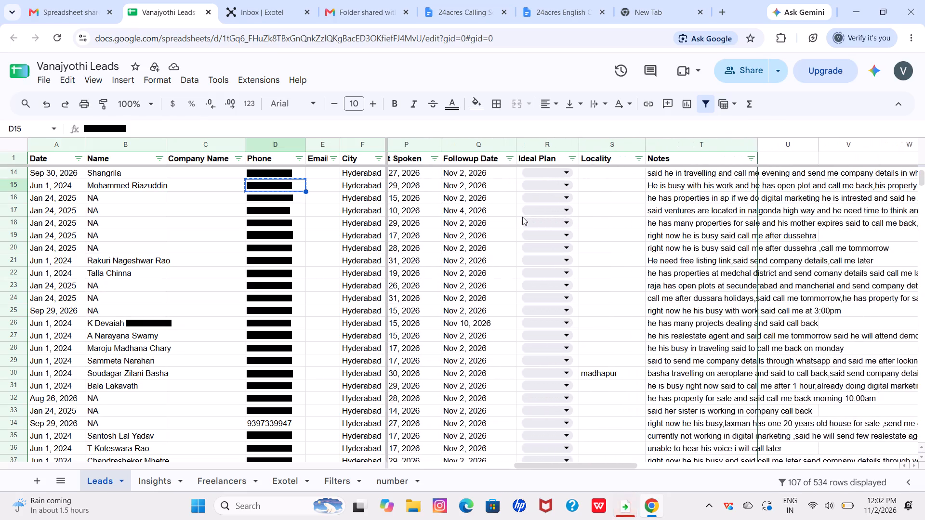
# Set the follow-up date of the lead in row 15 to Nov 10, 2026.
pyautogui.doubleClick(472, 183)
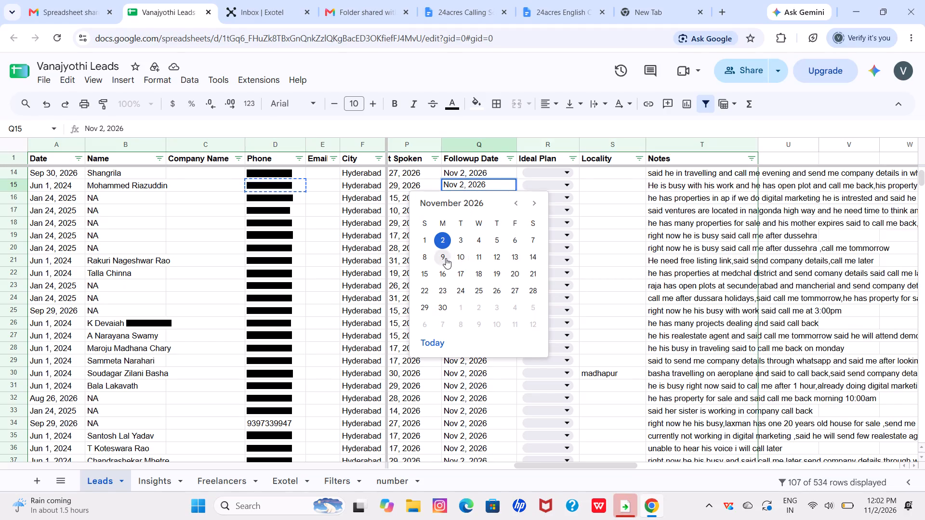
pyautogui.click(464, 254)
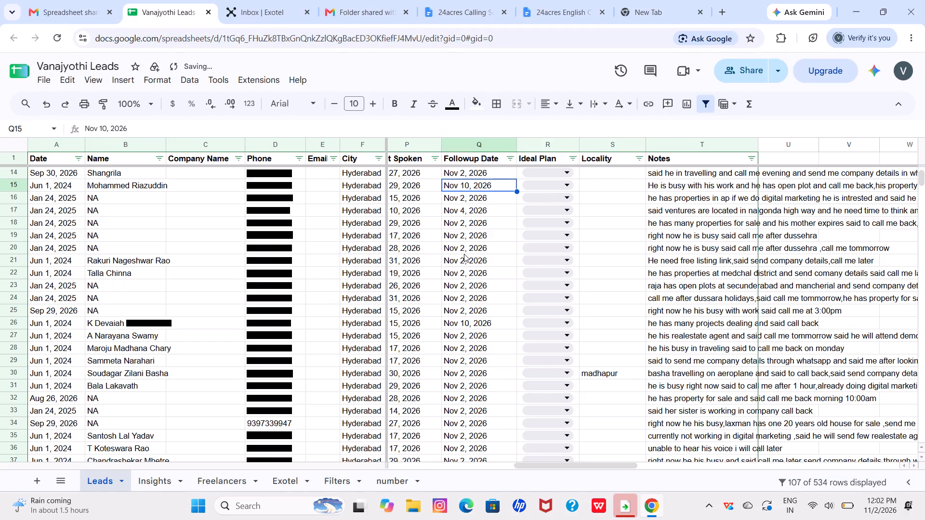
# Review the notes for the leads in rows 15 and 16, and select the row 16 lead's phone number.
pyautogui.click(467, 199)
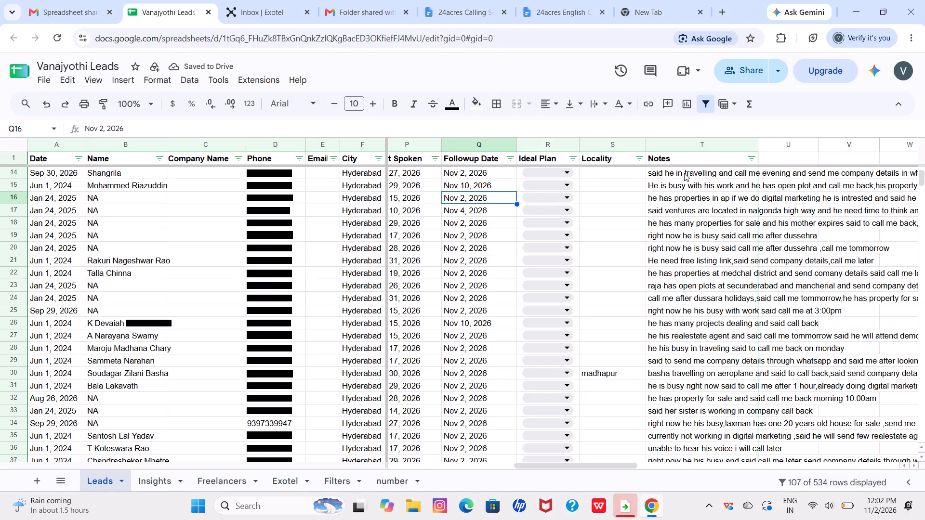
pyautogui.click(664, 186)
pyautogui.hscroll(-4, 664, 186)
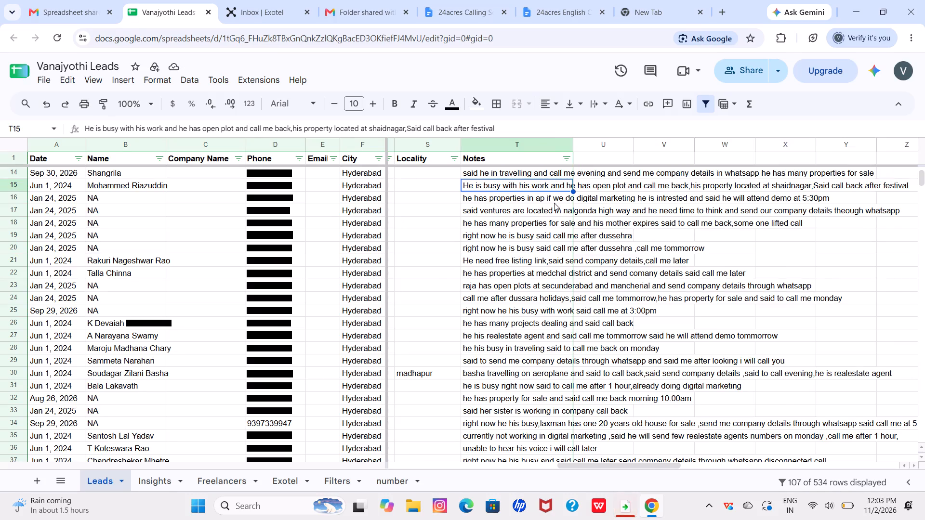
pyautogui.click(499, 198)
pyautogui.hscroll(1, 499, 198)
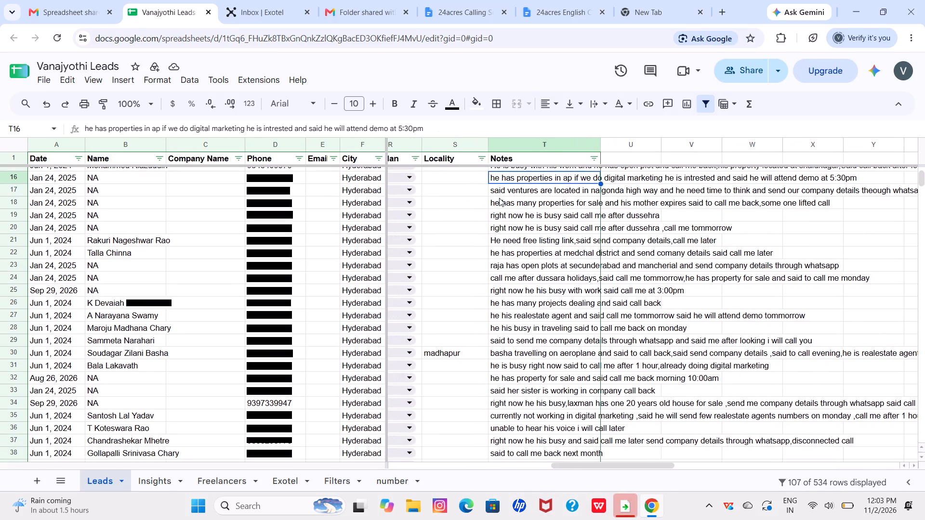
pyautogui.hscroll(1, 499, 198)
pyautogui.click(293, 181)
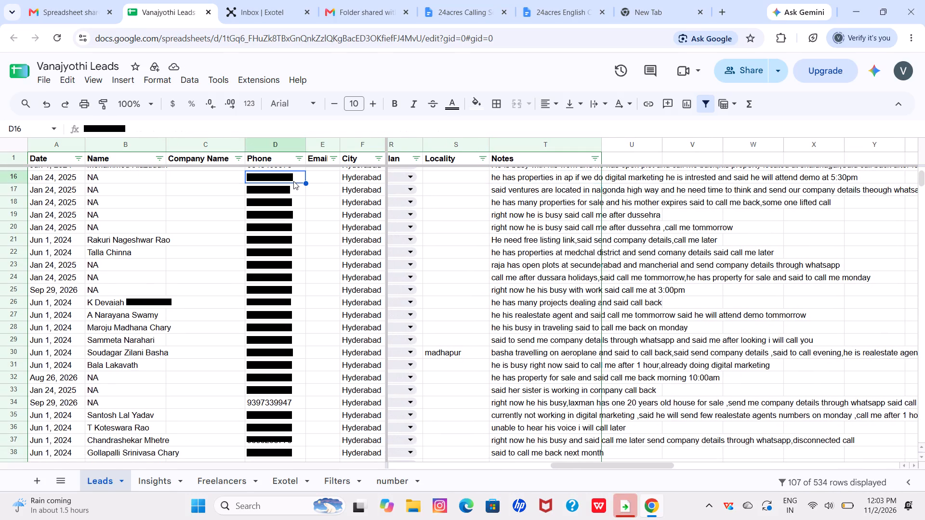
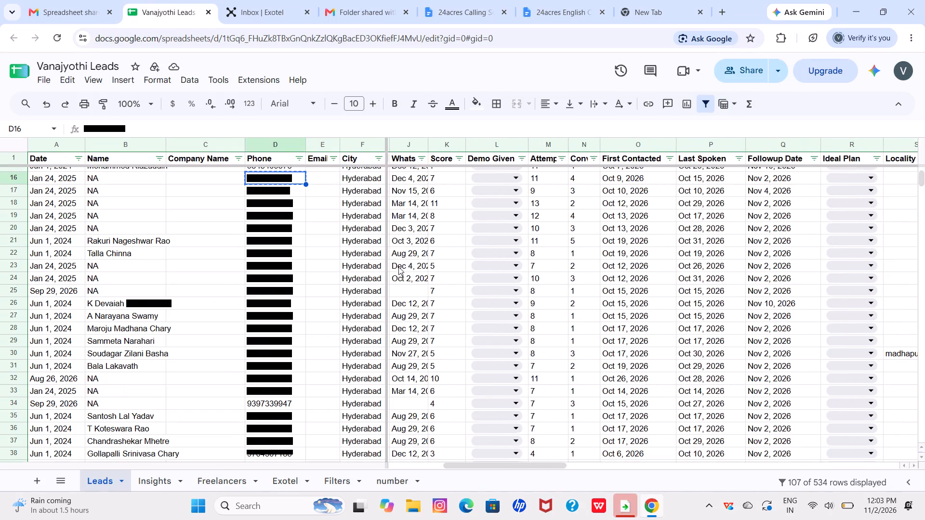
# Set the attempts count to 12 for the leads in rows 15 and 16.
pyautogui.scroll(2, 398, 267)
pyautogui.click(544, 178)
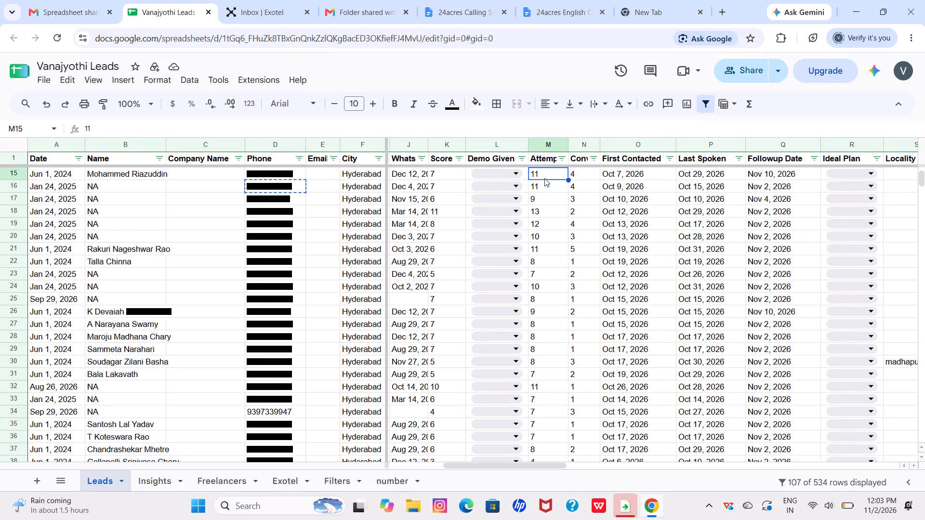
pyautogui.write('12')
pyautogui.click(539, 186)
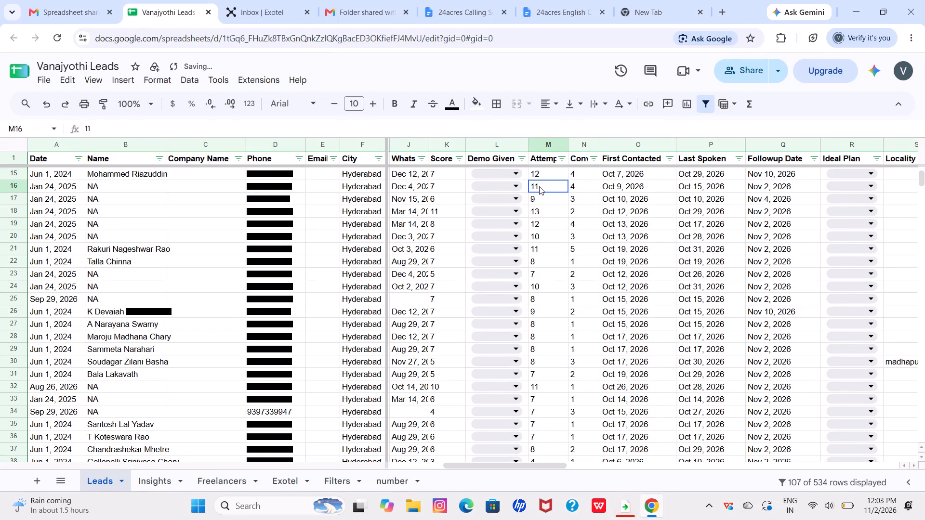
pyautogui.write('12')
# Set the Conv count of the lead in row 15 to 5.
pyautogui.click(581, 173)
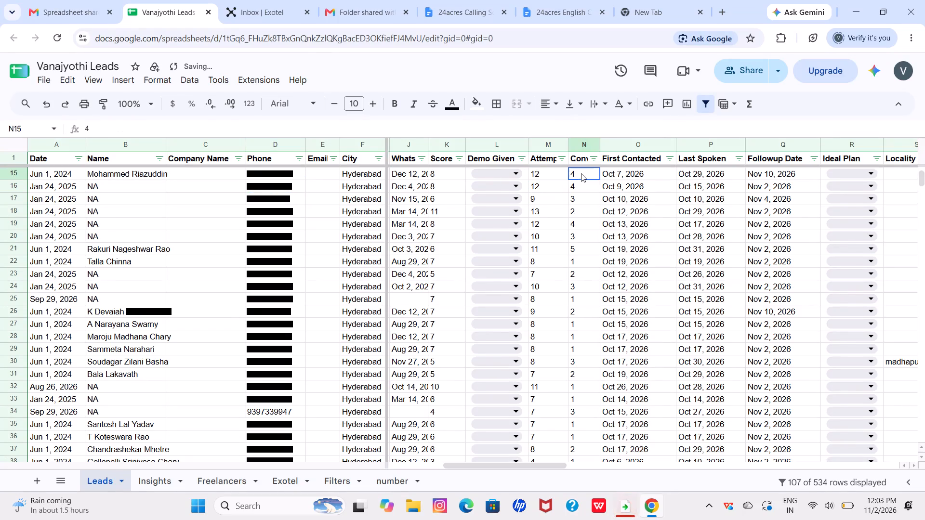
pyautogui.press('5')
pyautogui.click(622, 178)
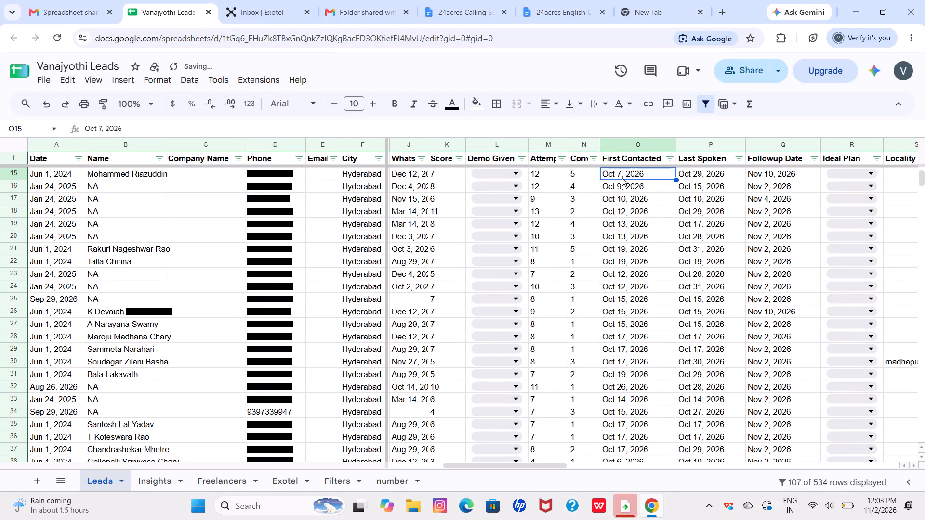
# Review the follow-up dates and Notes entries of the leads from row 15 onward.
pyautogui.hscroll(-4, 622, 178)
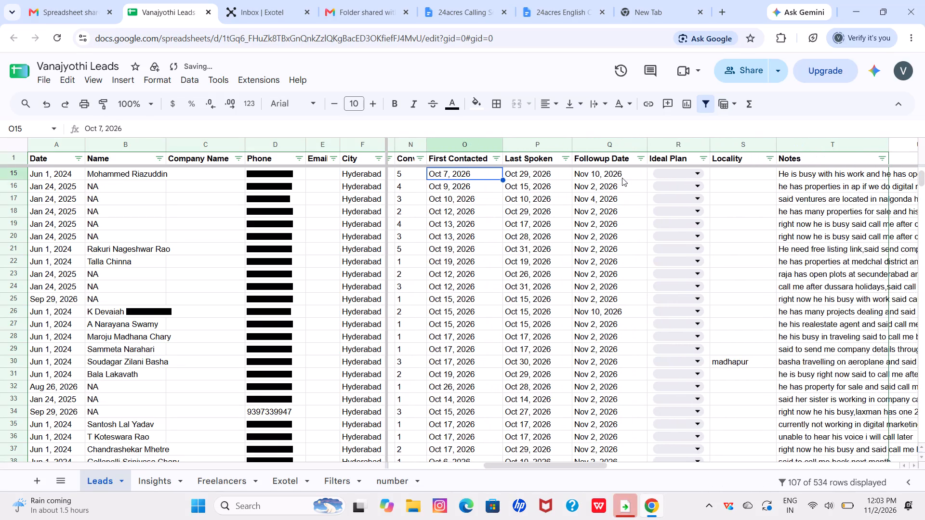
pyautogui.scroll(-1, 622, 178)
pyautogui.hscroll(-4, 622, 178)
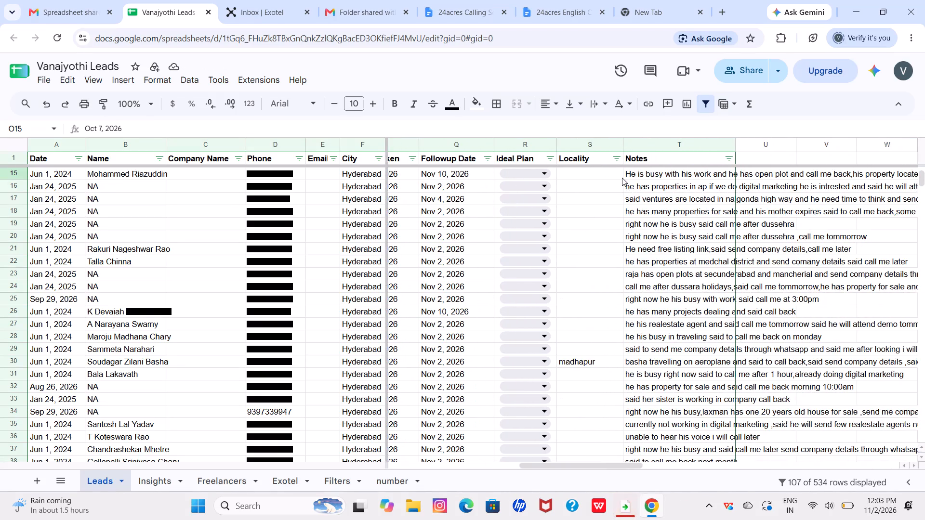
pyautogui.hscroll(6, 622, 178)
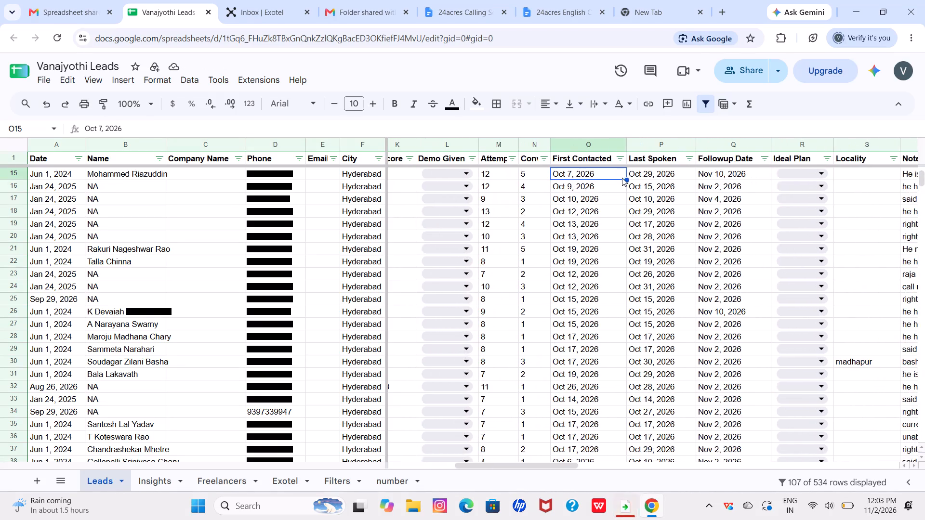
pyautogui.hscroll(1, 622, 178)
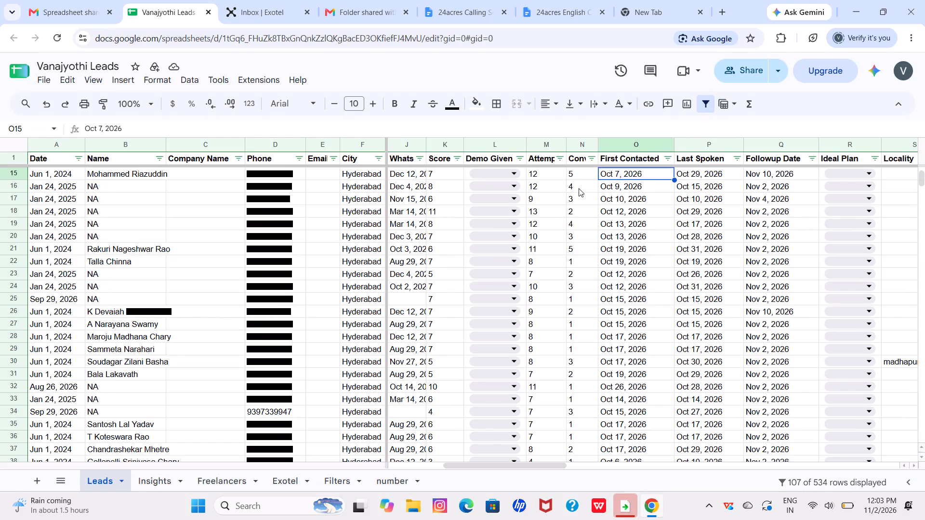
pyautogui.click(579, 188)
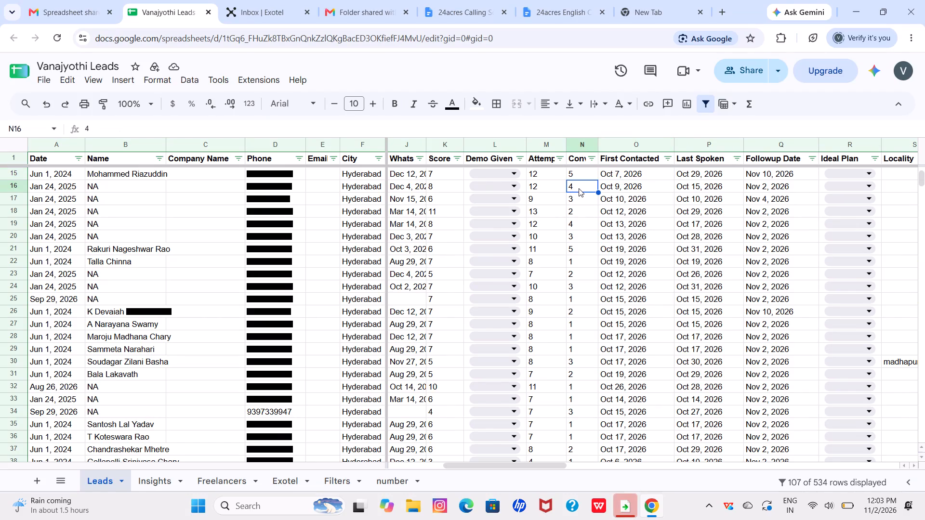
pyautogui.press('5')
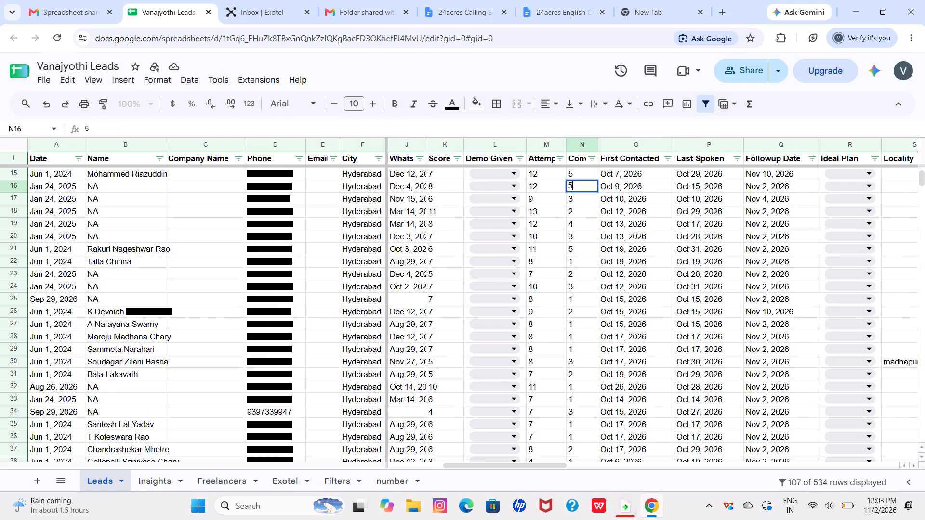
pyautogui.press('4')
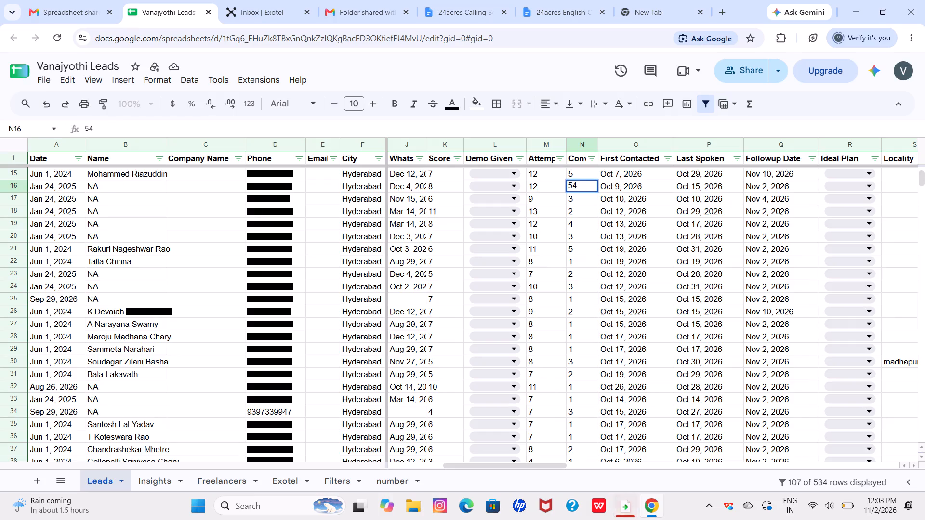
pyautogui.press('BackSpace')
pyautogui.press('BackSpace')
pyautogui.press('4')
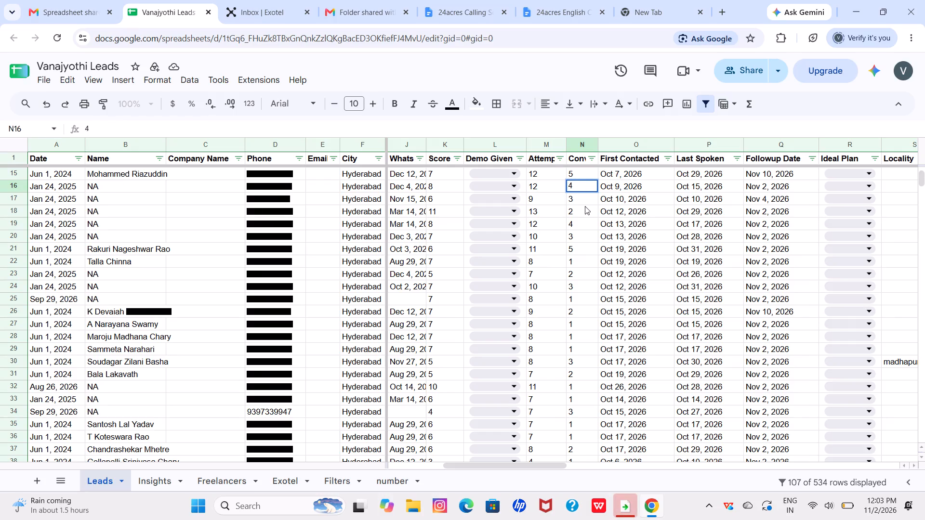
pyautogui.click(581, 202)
# Check the follow-up date and notes of the lead in row 18, and copy that lead's phone number.
pyautogui.hscroll(-3, 581, 202)
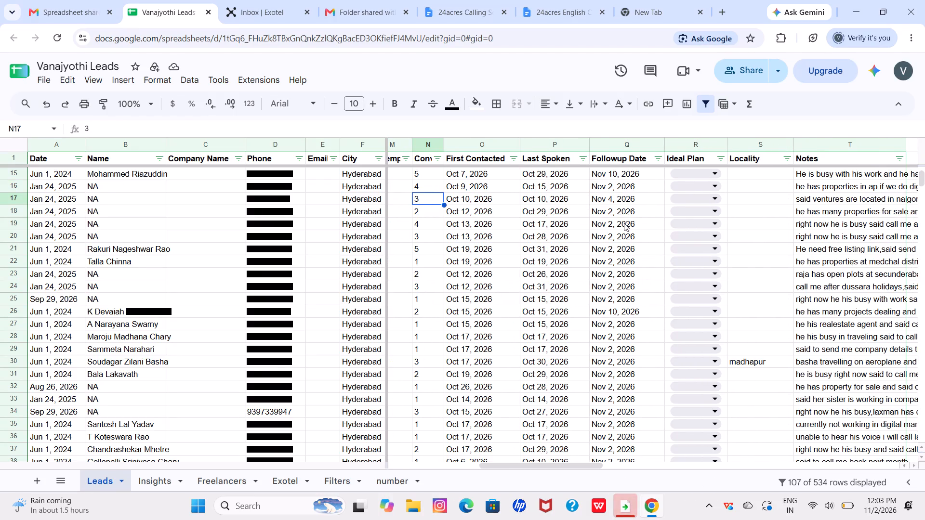
pyautogui.click(618, 208)
pyautogui.scroll(-1, 618, 208)
pyautogui.hscroll(-1, 618, 208)
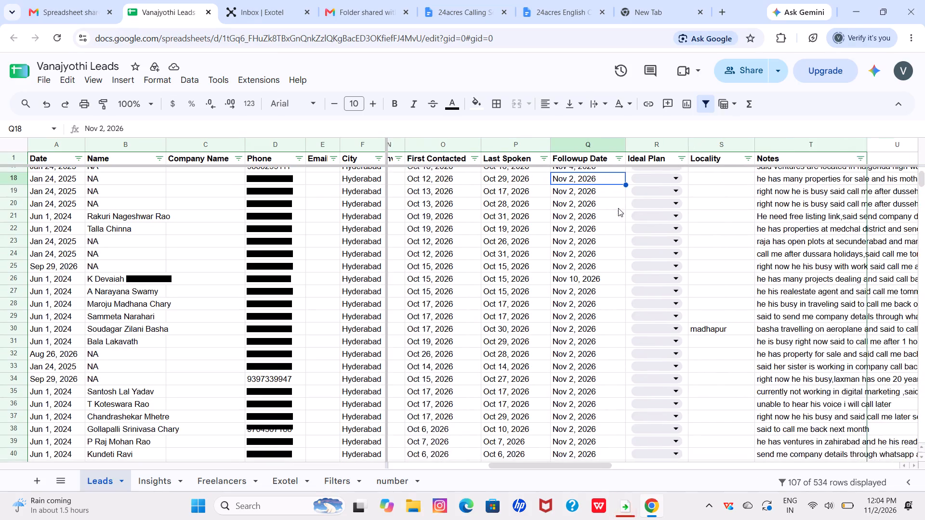
pyautogui.hscroll(-3, 618, 208)
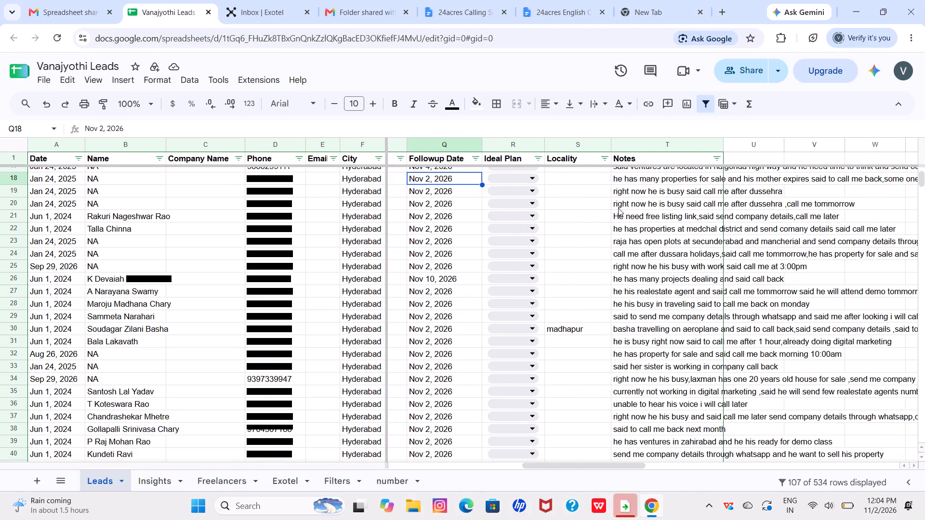
pyautogui.hscroll(5, 618, 208)
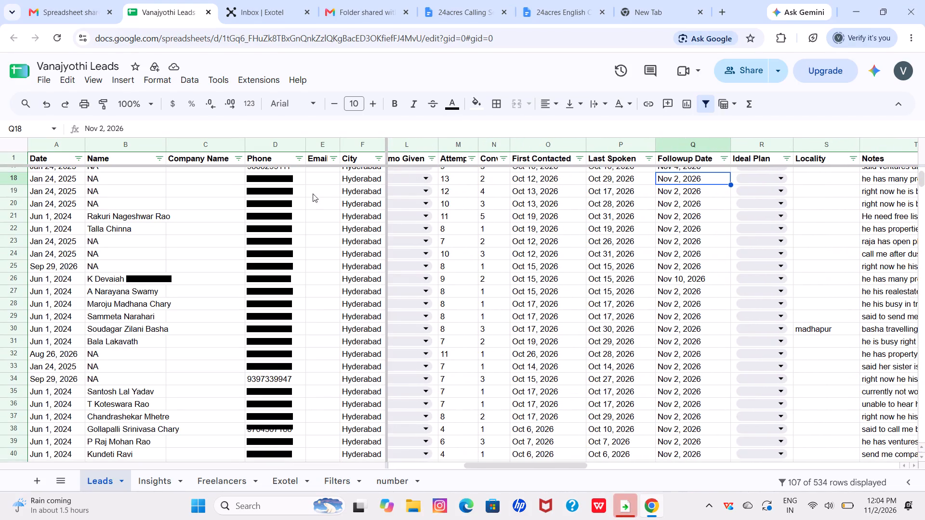
pyautogui.click(293, 182)
pyautogui.hotkey('ctrl', 'c')
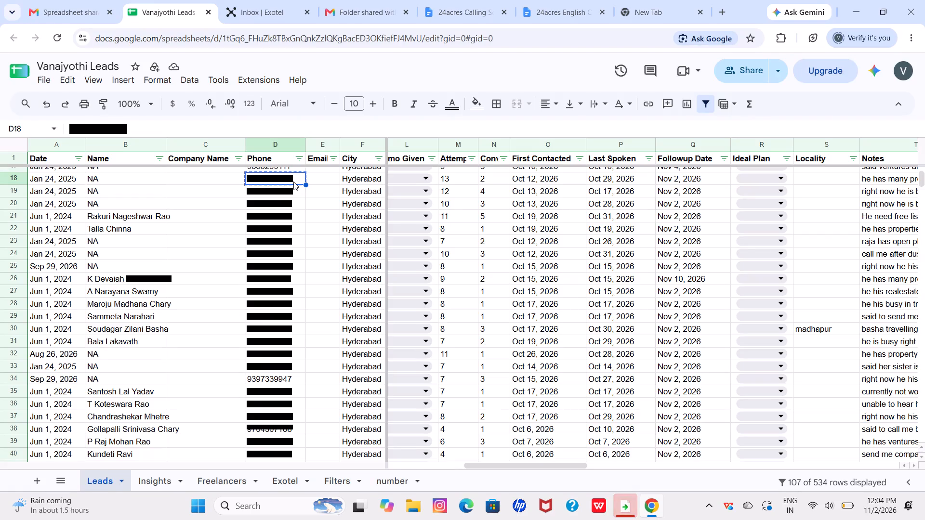
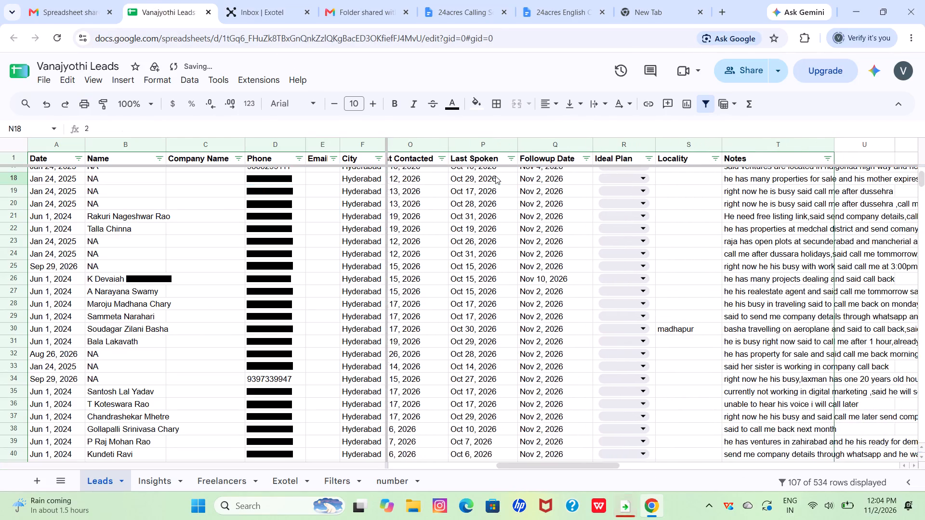
# Select the phone number of the lead in row 19 of the Leads sheet.
pyautogui.hscroll(-1, 495, 176)
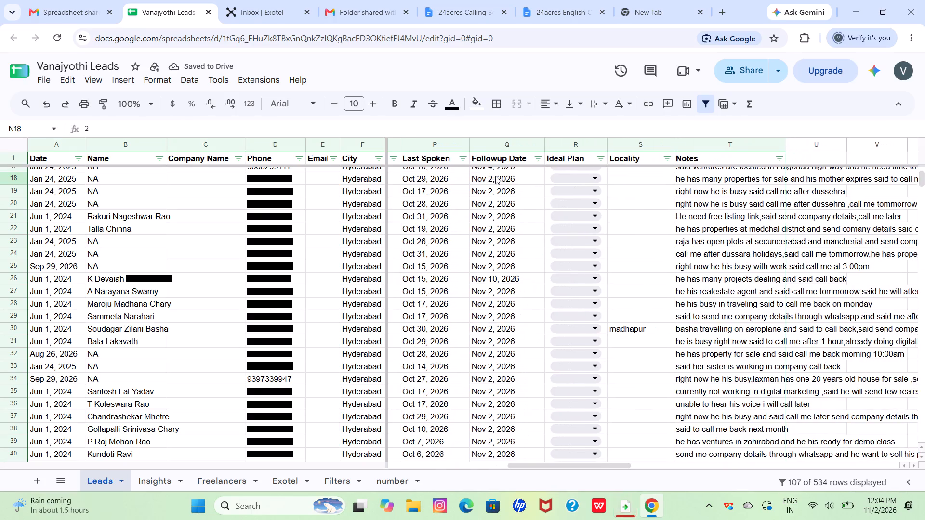
pyautogui.hscroll(3, 495, 176)
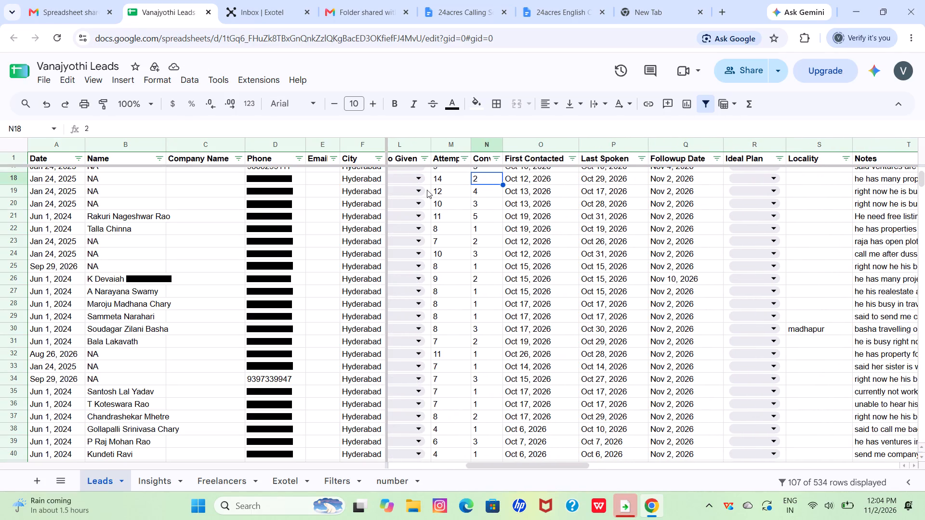
pyautogui.click(294, 197)
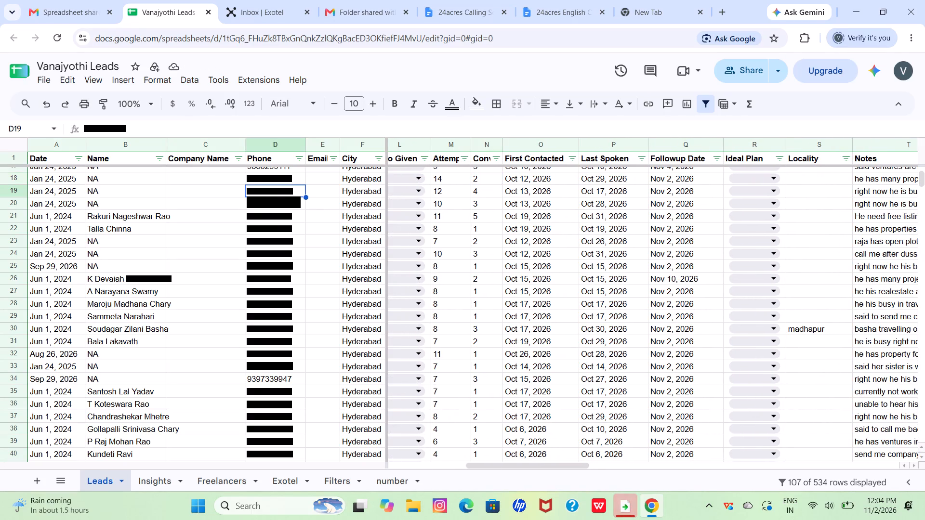
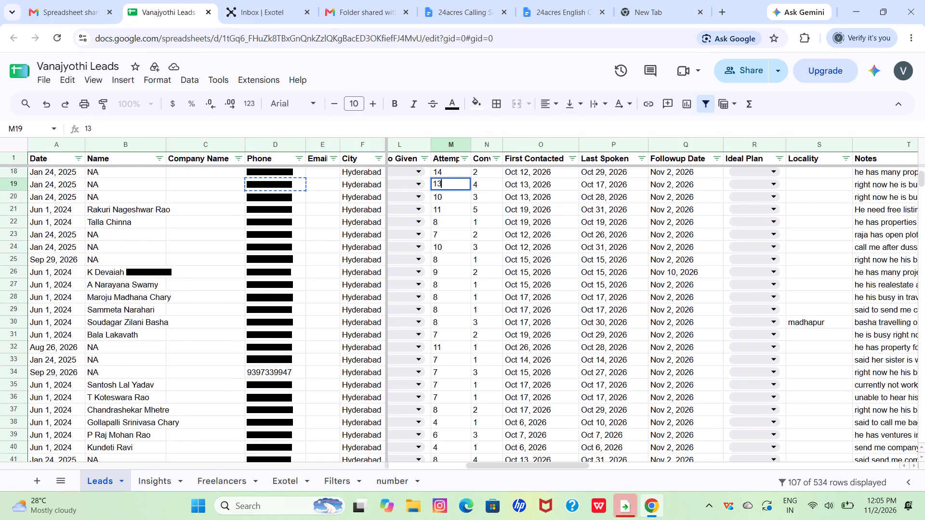
# Set the attempt count to 13 for the lead in row 19 and select that lead's conversation count.
pyautogui.click(492, 185)
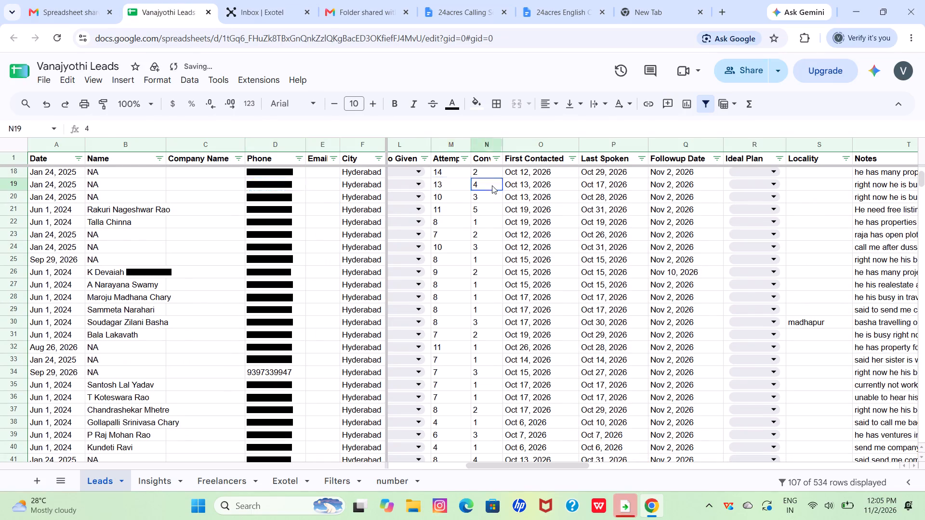
pyautogui.hscroll(-1, 492, 185)
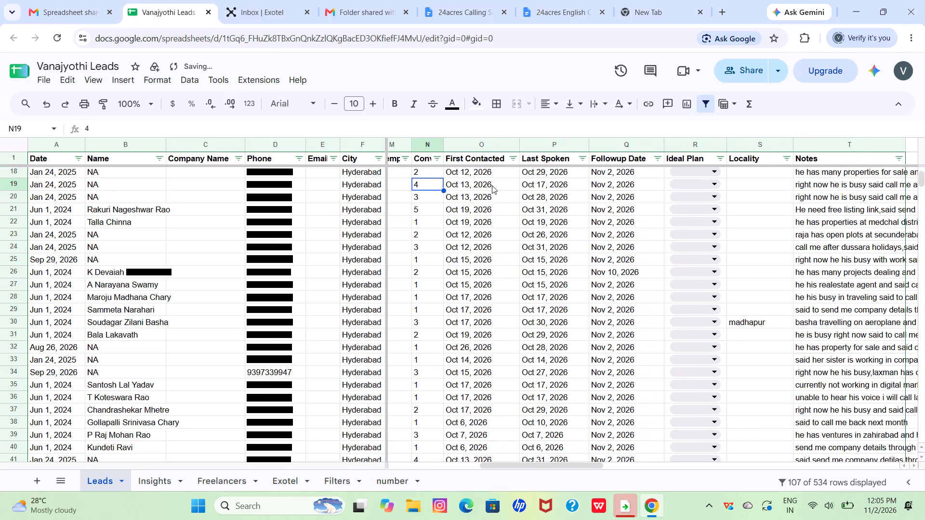
pyautogui.hscroll(-1, 492, 185)
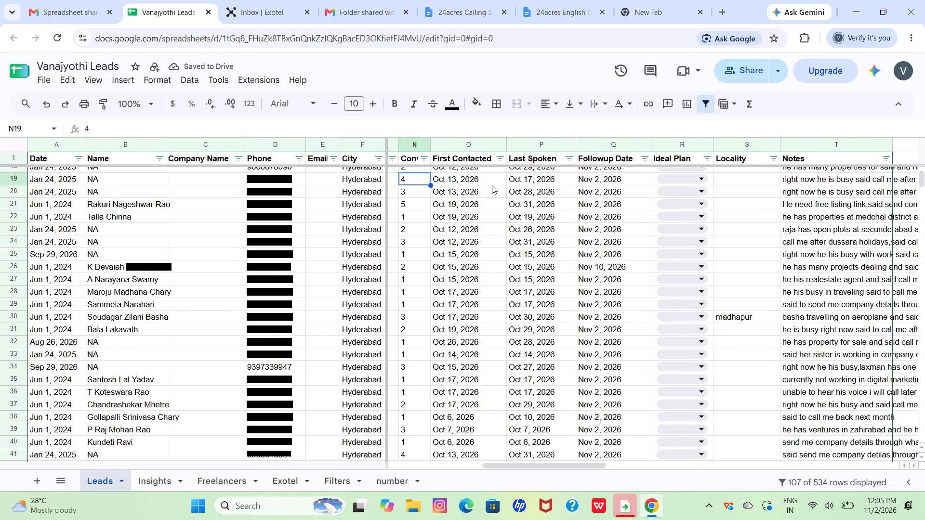
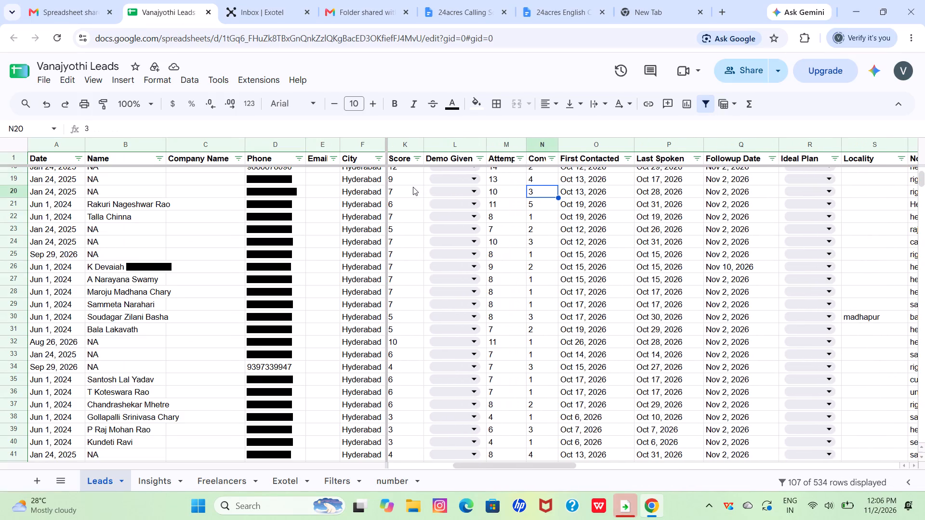
# Select the phone number of the lead in row 20.
pyautogui.click(285, 194)
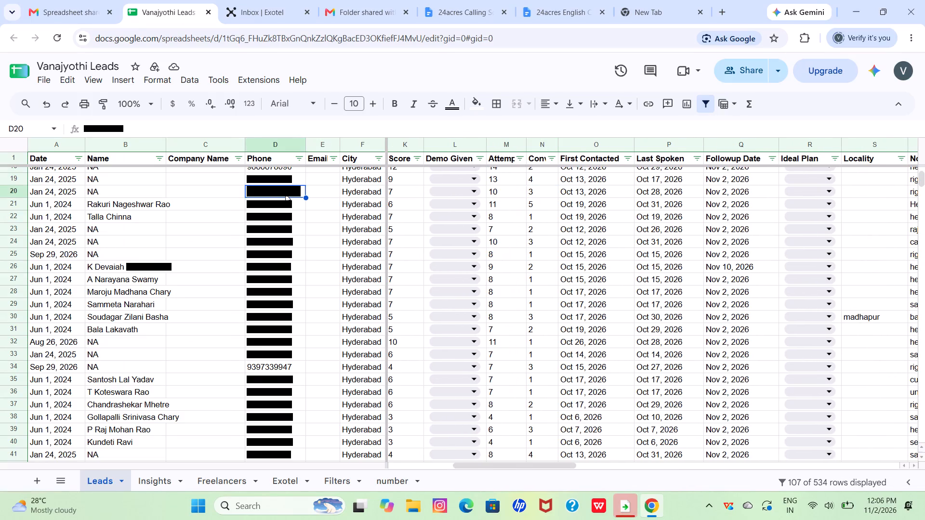
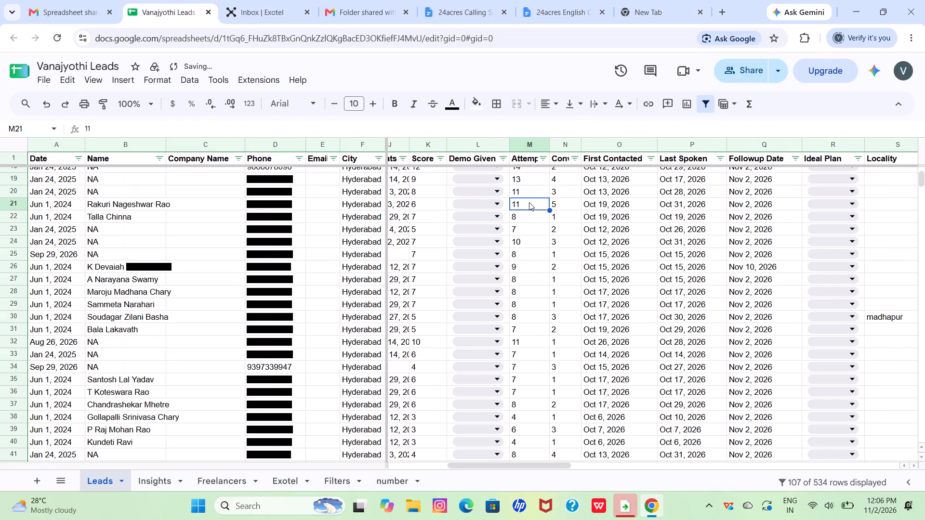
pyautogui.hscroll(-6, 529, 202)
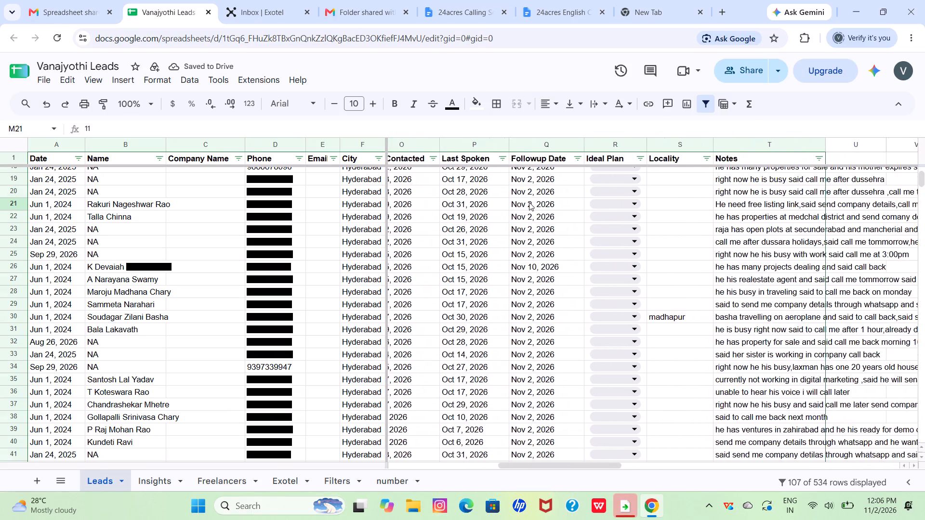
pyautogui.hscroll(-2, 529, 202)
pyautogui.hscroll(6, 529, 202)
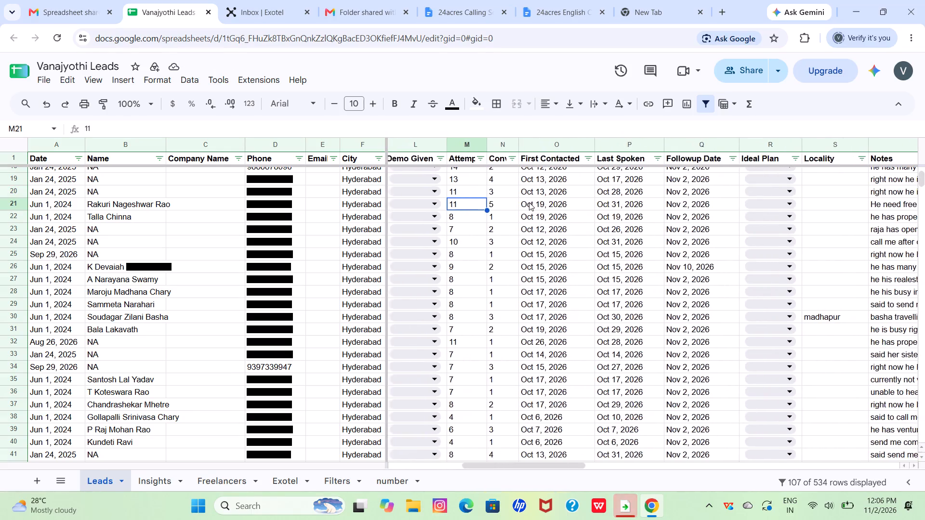
# Select the phone number of the lead in row 20 and check that lead's locality and notes.
pyautogui.hscroll(1, 529, 202)
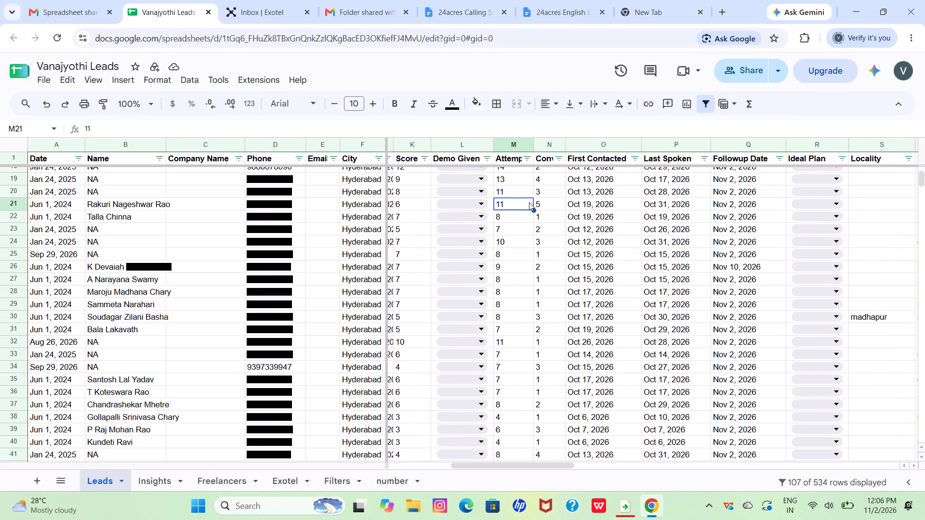
pyautogui.click(298, 195)
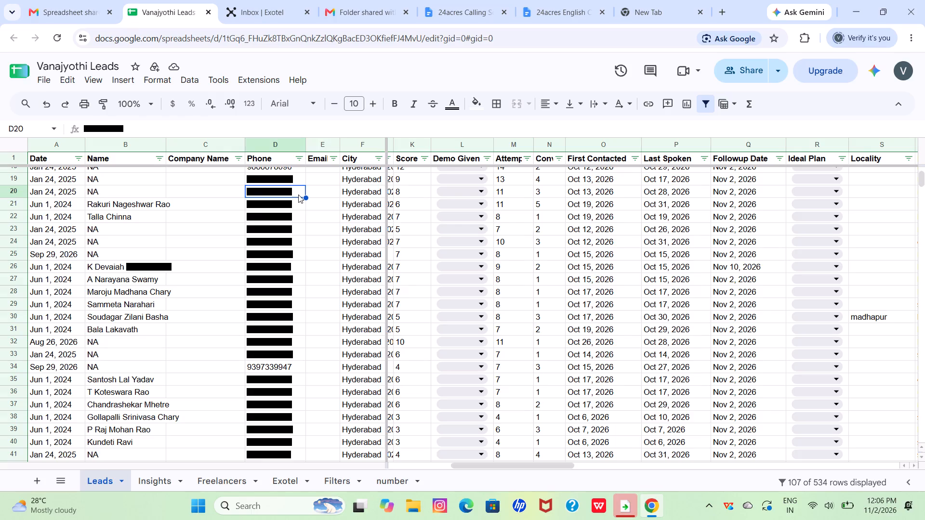
pyautogui.hscroll(-5, 298, 195)
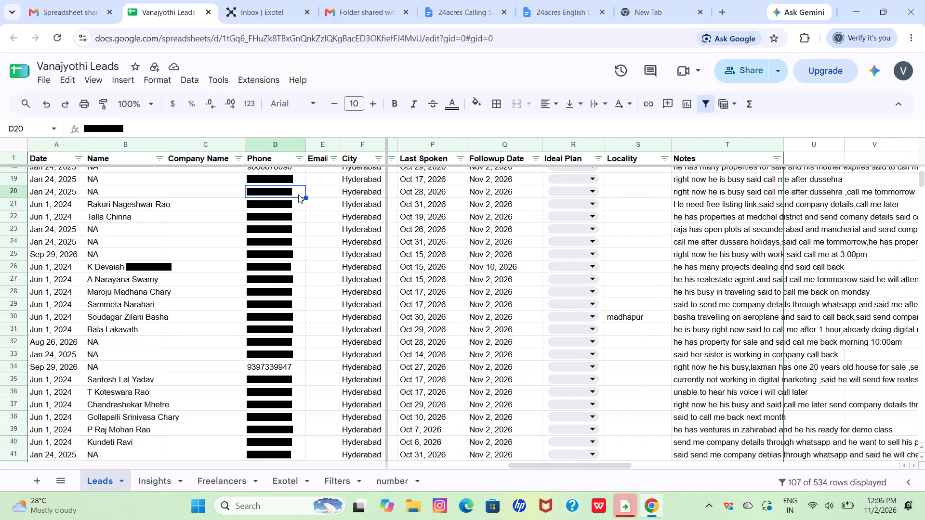
pyautogui.hscroll(-2, 298, 195)
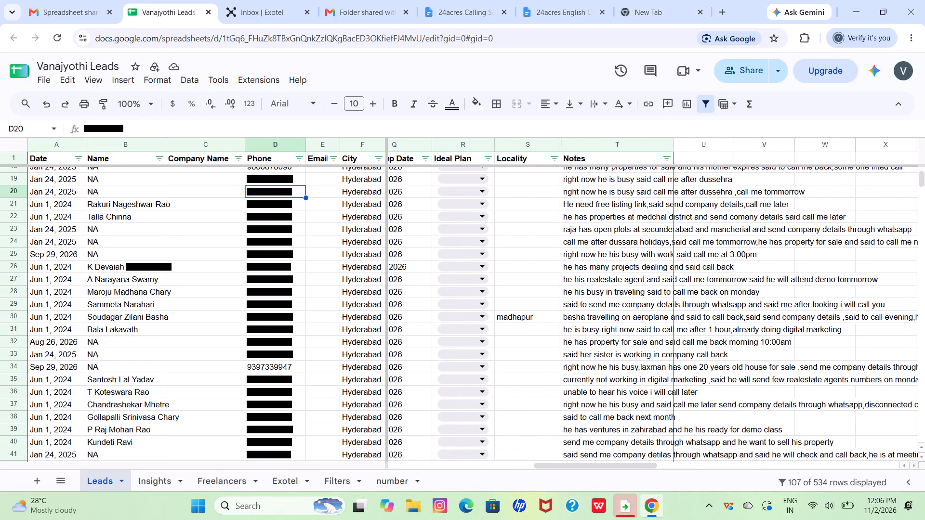
pyautogui.click(524, 199)
pyautogui.click(515, 195)
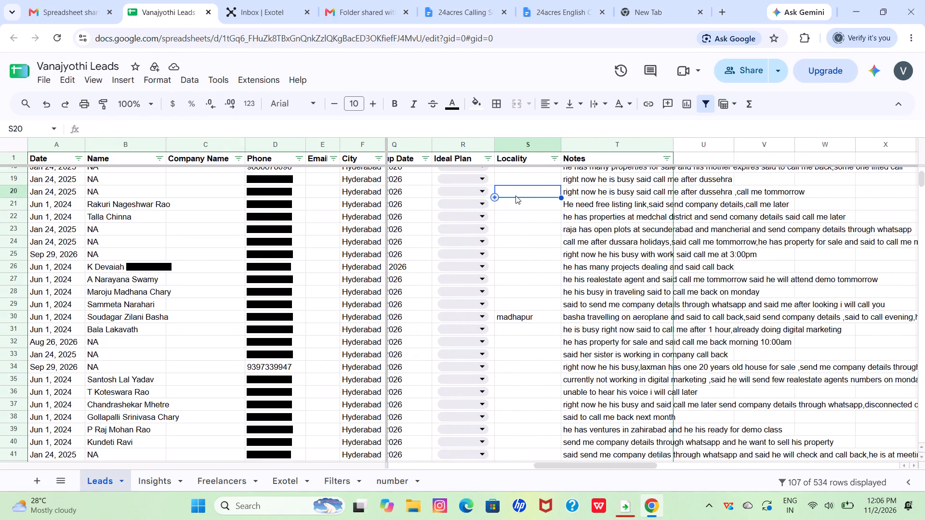
# Consult the 24acres English Calling Script for follow-up calls and return to the Vanajyothi Leads sheet.
pyautogui.click(569, 0)
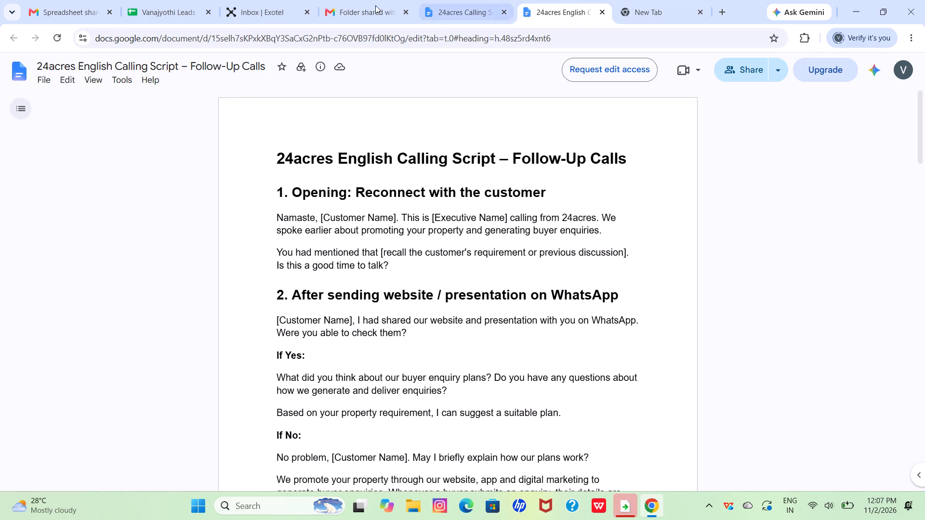
pyautogui.click(161, 0)
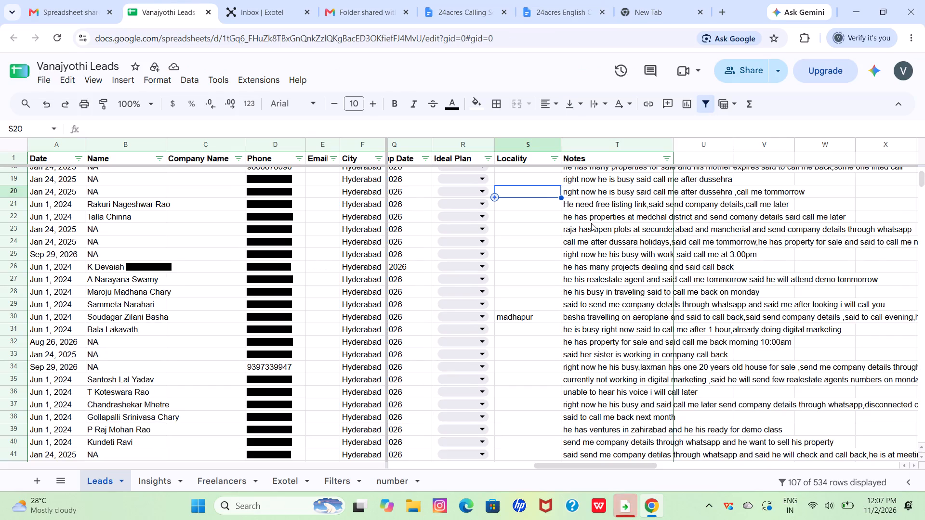
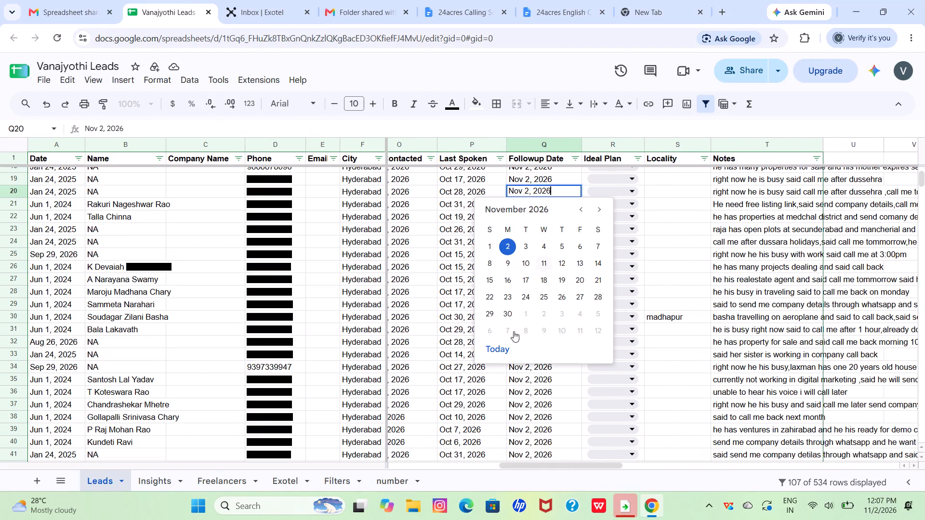
# Set row 20's follow-up date to Nov 10, 2026 and its last spoken date to Nov 2, 2026.
pyautogui.click(524, 267)
pyautogui.hscroll(2, 524, 267)
pyautogui.doubleClick(559, 193)
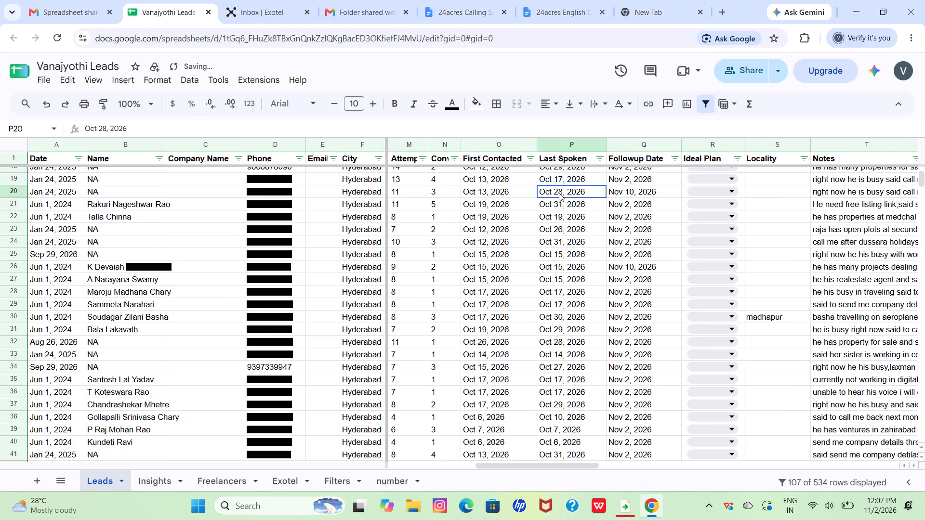
pyautogui.click(536, 326)
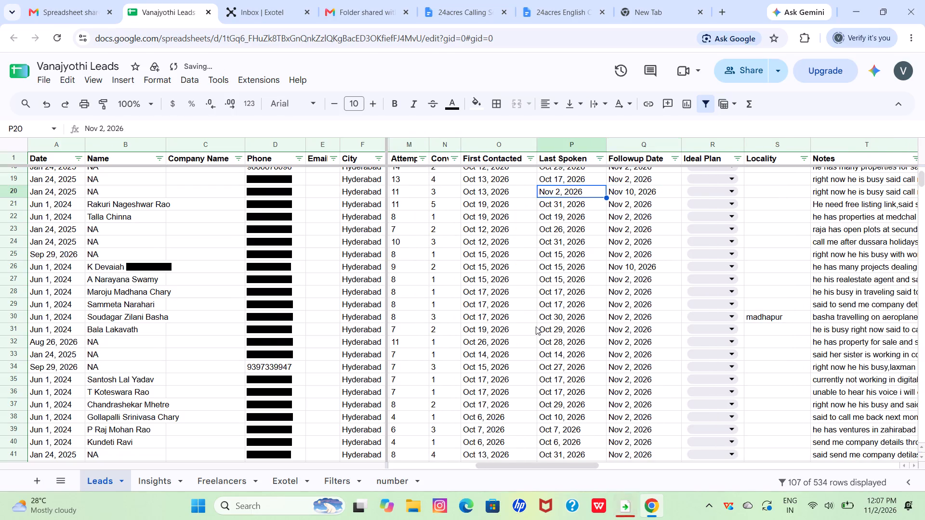
# Update row 20's conversation count to 4 and its attempt count to 12.
pyautogui.hscroll(2, 536, 326)
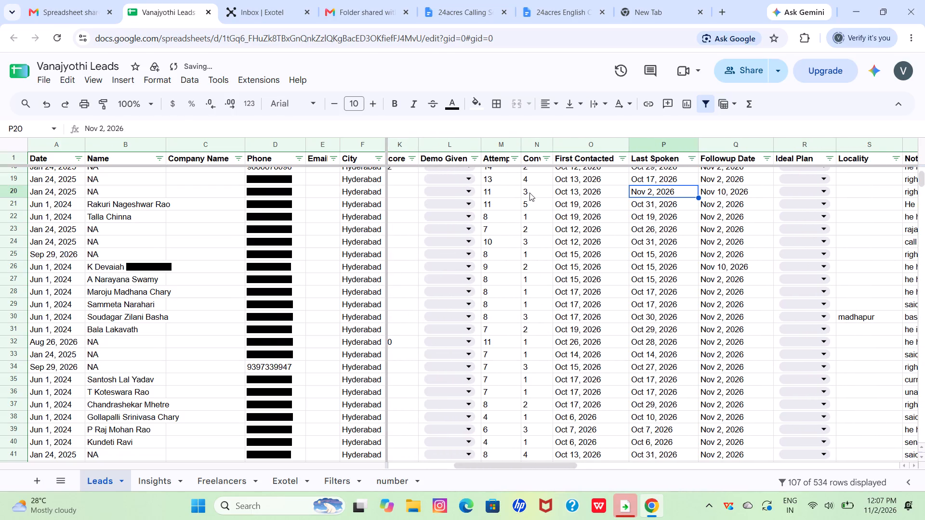
pyautogui.click(529, 193)
pyautogui.press('4')
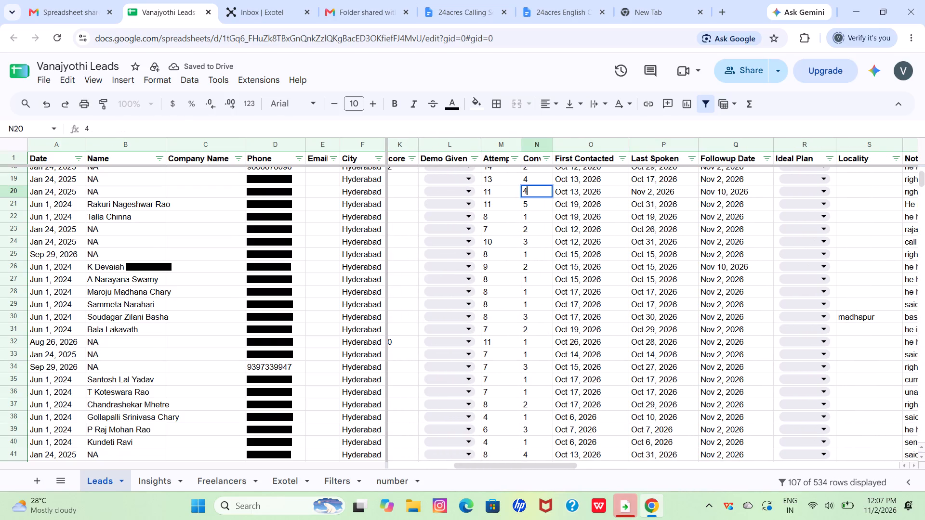
pyautogui.click(491, 195)
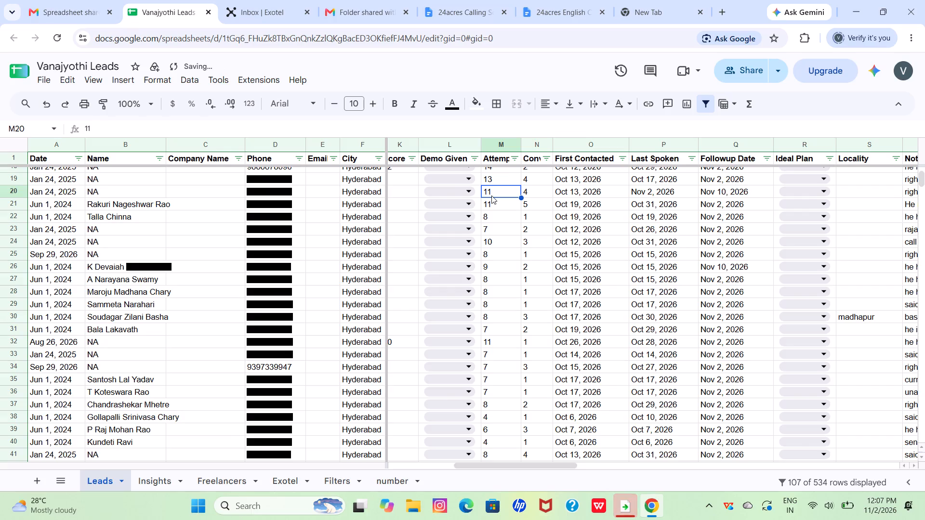
pyautogui.write('12')
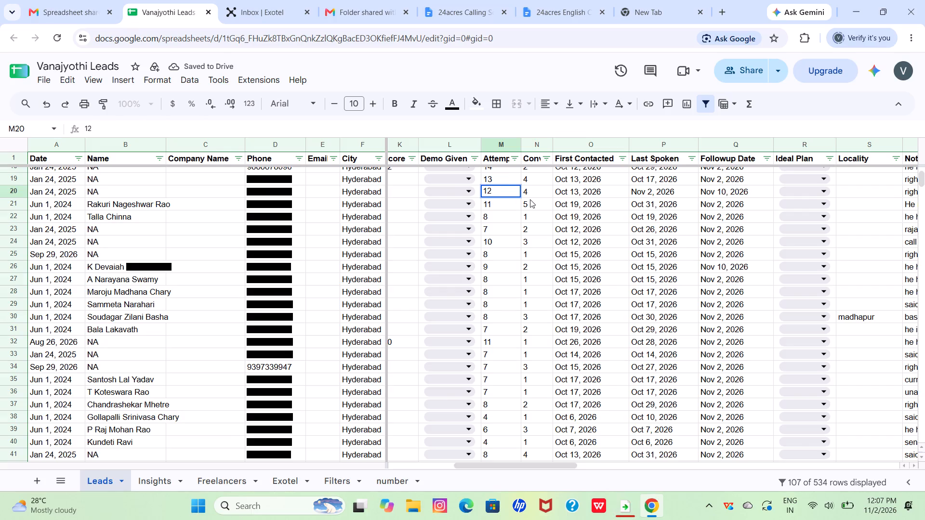
pyautogui.click(541, 195)
# Set the attempt count to 12 for the lead in row 21.
pyautogui.hscroll(-2, 541, 195)
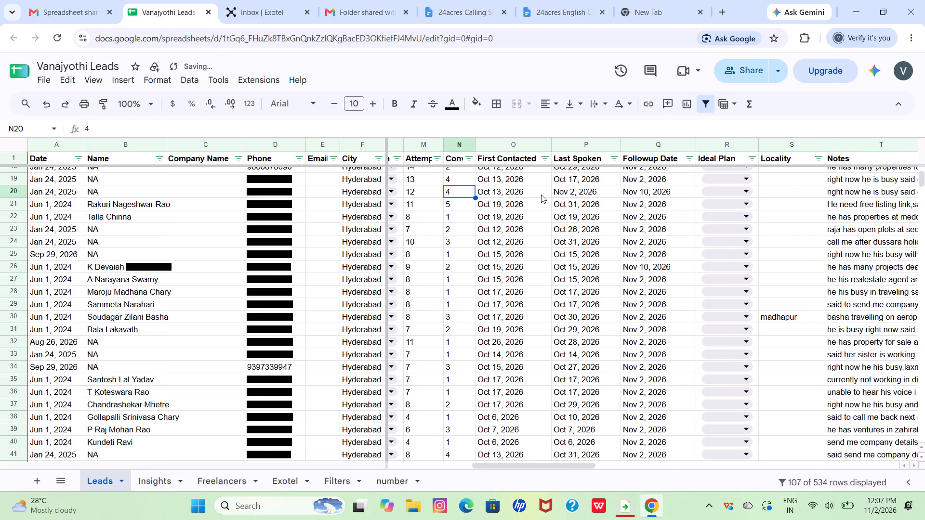
pyautogui.scroll(-1, 541, 195)
pyautogui.hscroll(-2, 541, 195)
pyautogui.hscroll(1, 541, 195)
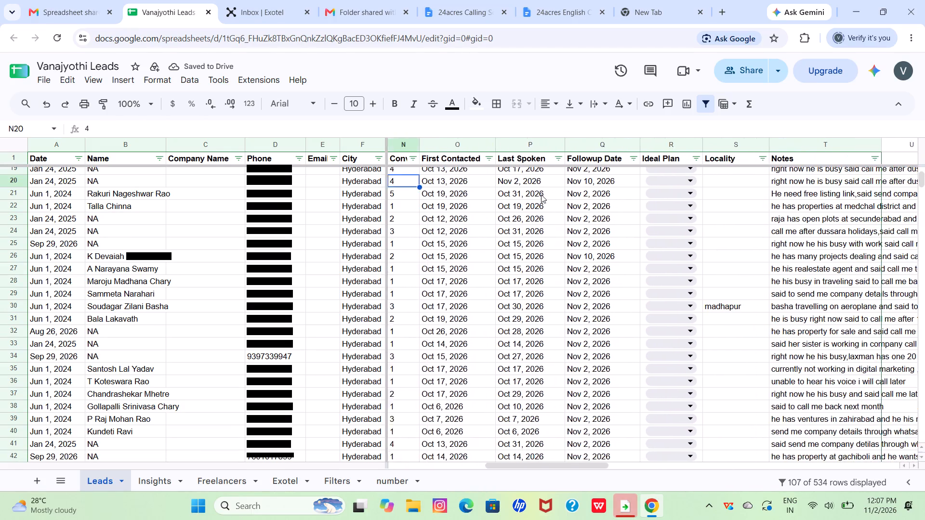
pyautogui.hscroll(2, 541, 195)
pyautogui.hscroll(-3, 541, 195)
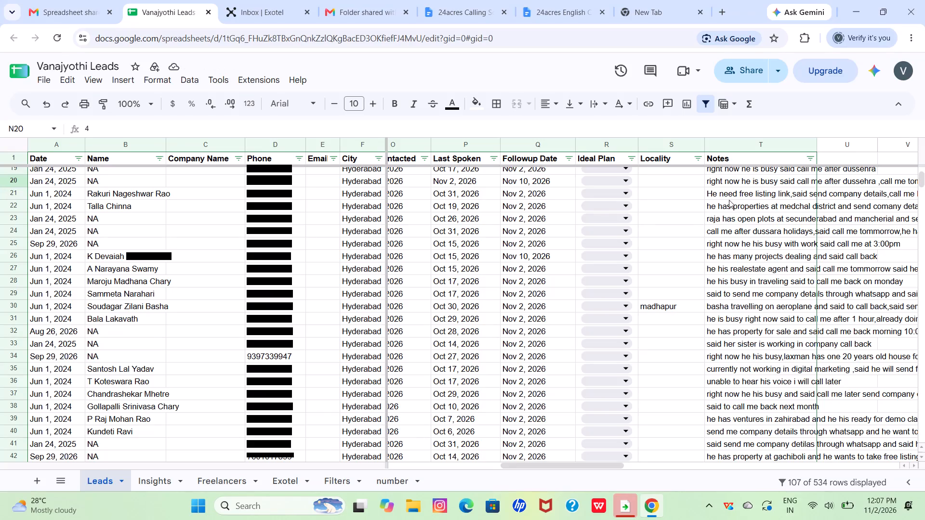
pyautogui.hscroll(-2, 721, 195)
pyautogui.hscroll(7, 721, 195)
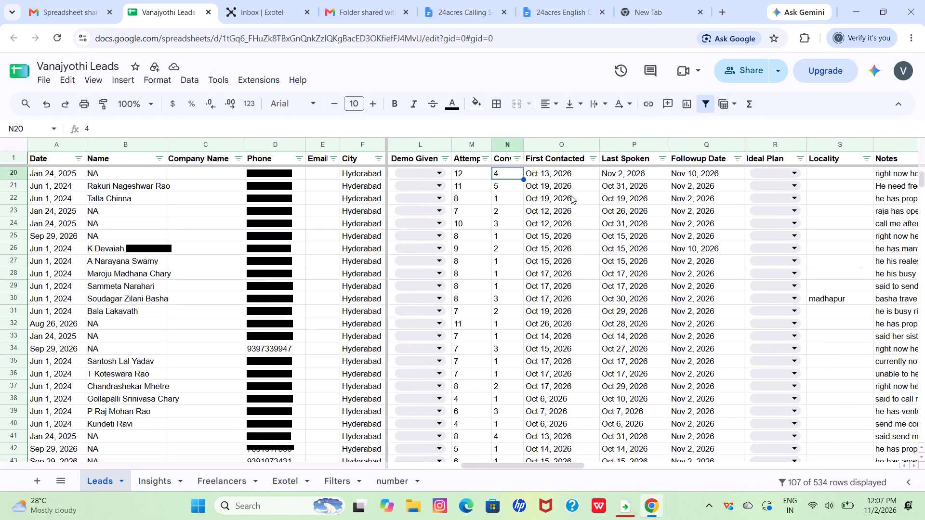
pyautogui.click(269, 188)
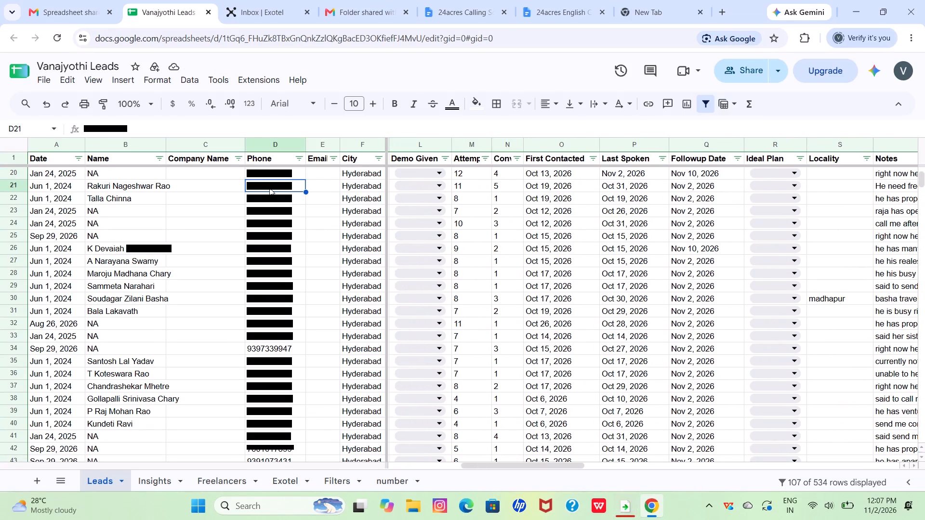
pyautogui.click(481, 191)
pyautogui.write('12')
pyautogui.click(505, 182)
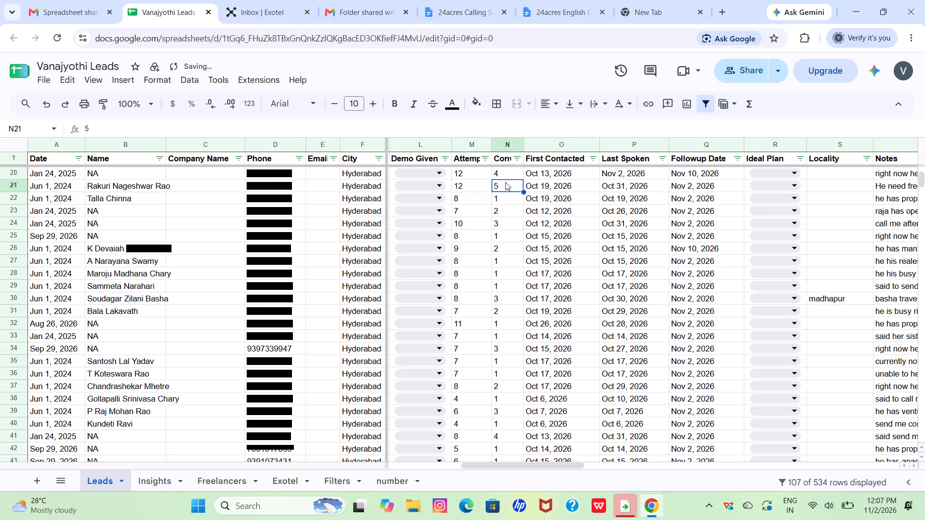
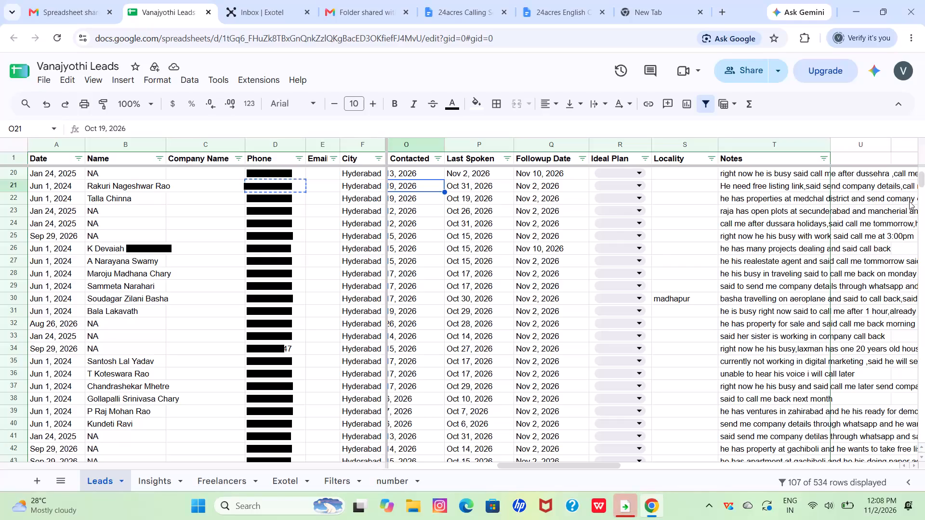
# Select the phone number of the lead in row 22 for the follow-up call.
pyautogui.click(688, 202)
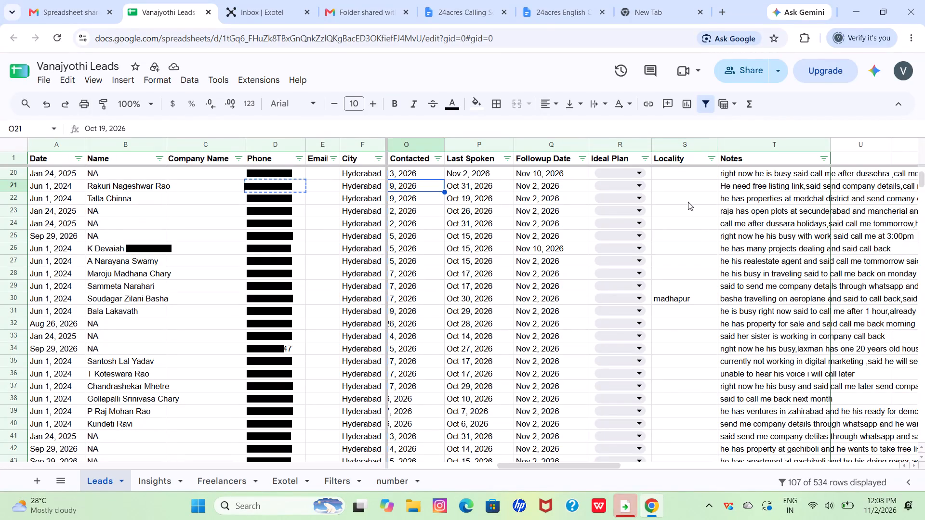
pyautogui.hscroll(-2, 688, 202)
pyautogui.scroll(-1, 688, 202)
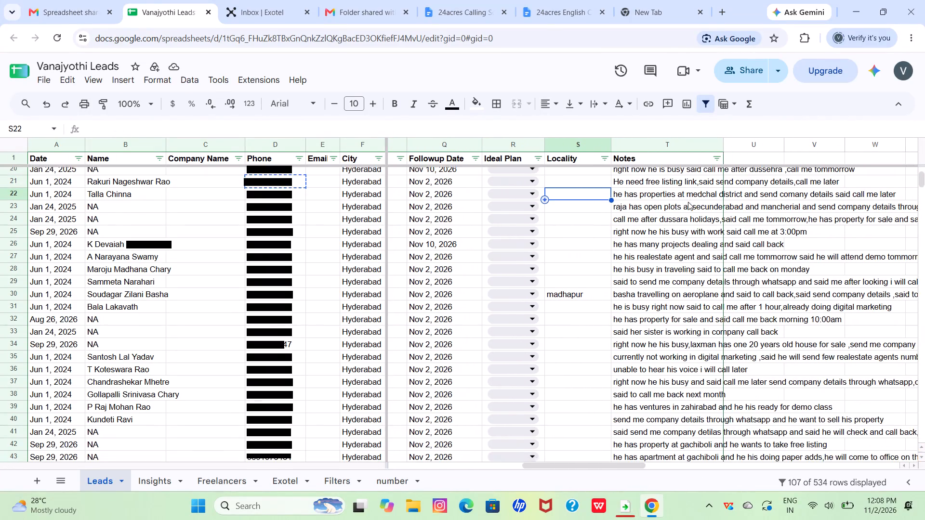
pyautogui.scroll(-1, 688, 202)
pyautogui.click(278, 189)
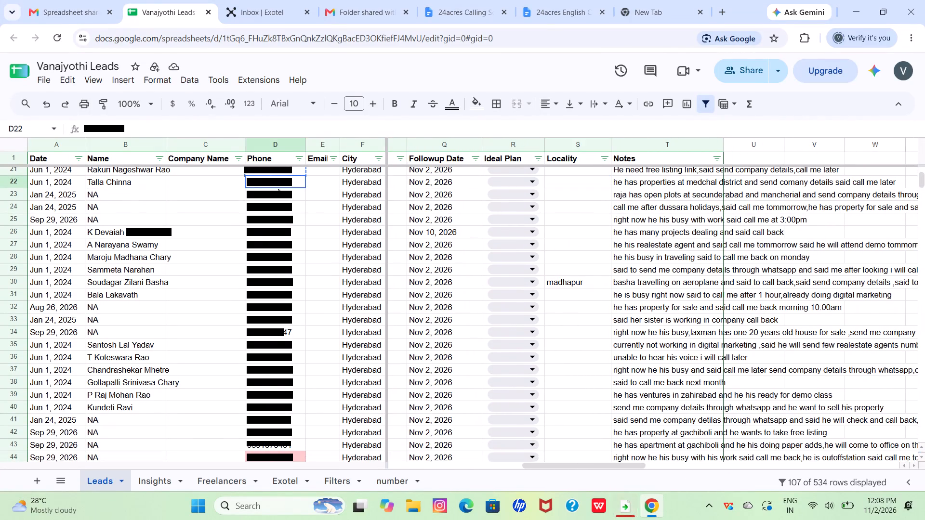
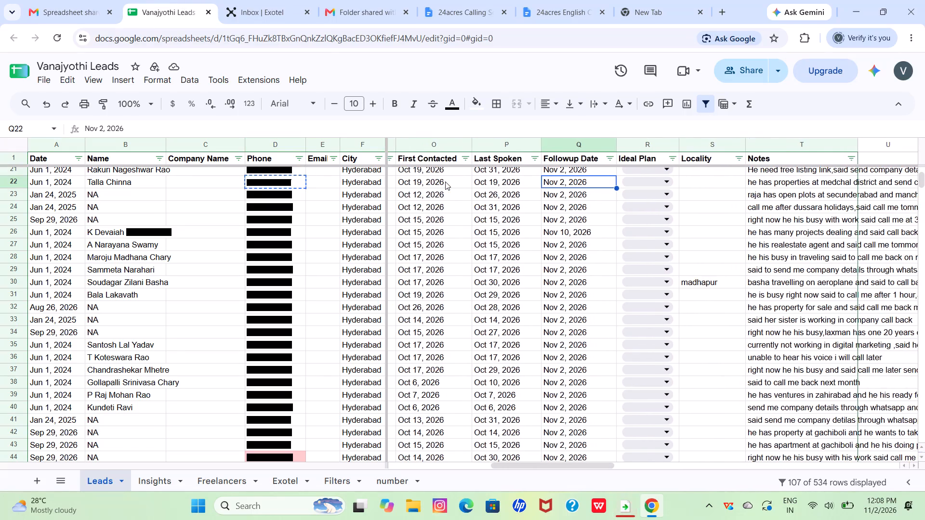
# Set the attempt count of the lead in row 22 to 9.
pyautogui.hscroll(2, 445, 182)
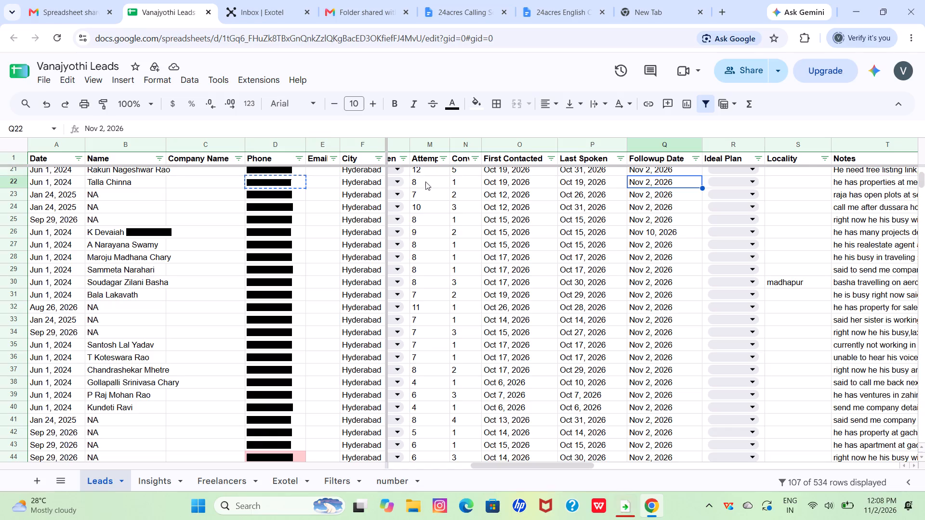
pyautogui.click(425, 182)
pyautogui.press('9')
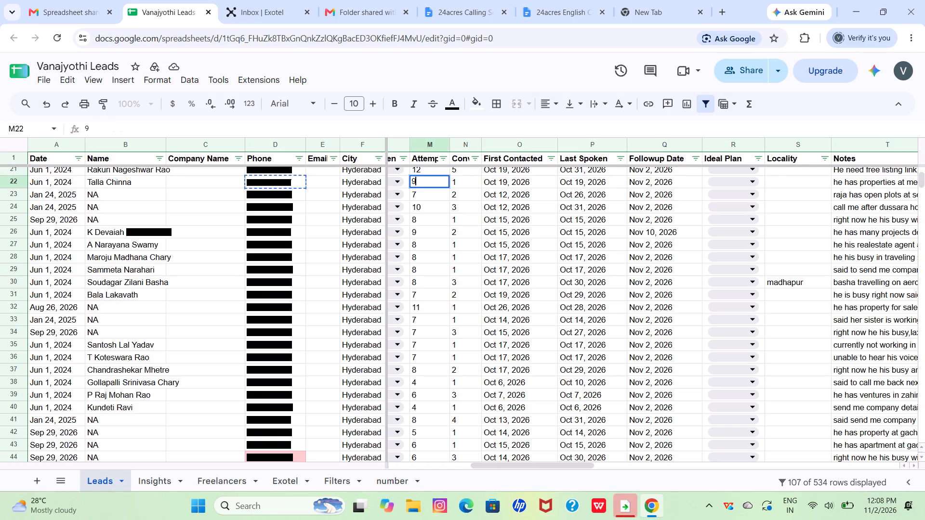
pyautogui.click(458, 181)
# Review the follow-up dates, locality and notes of the lead in row 22.
pyautogui.hscroll(-3, 458, 181)
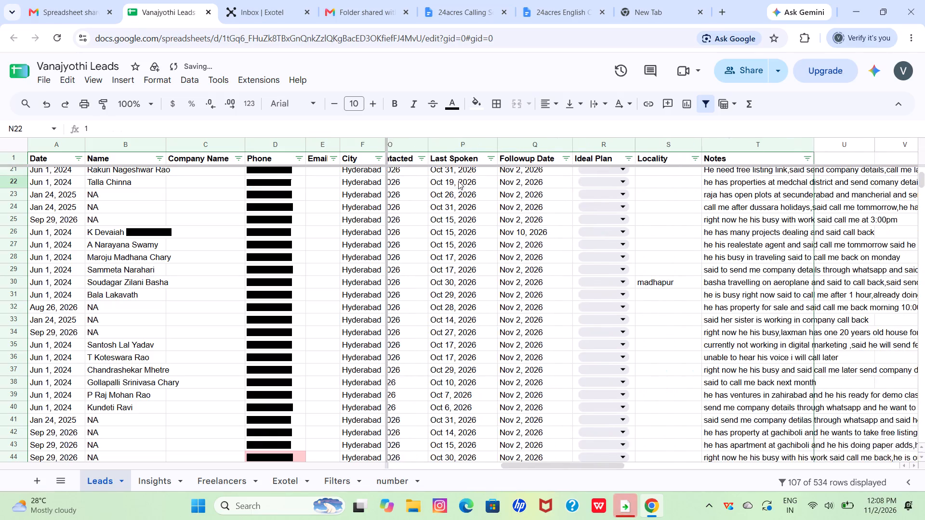
pyautogui.hscroll(-4, 458, 181)
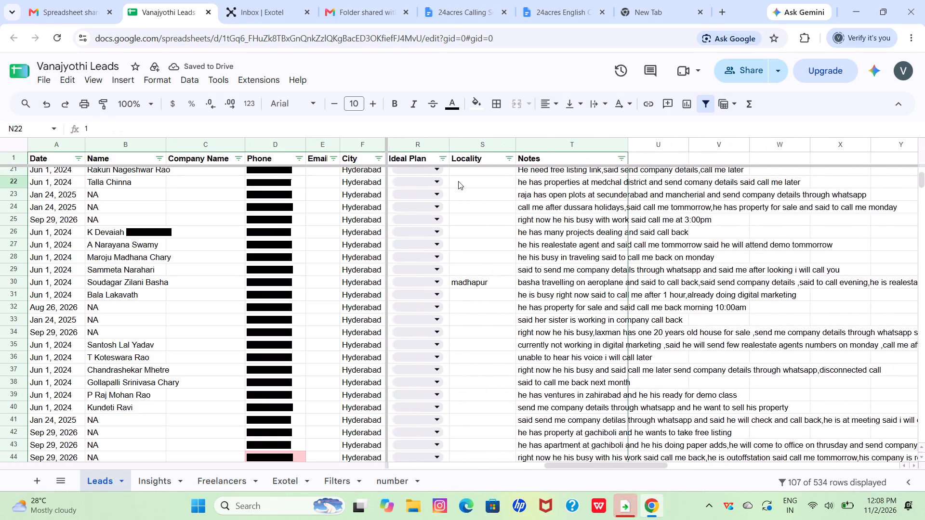
pyautogui.click(491, 181)
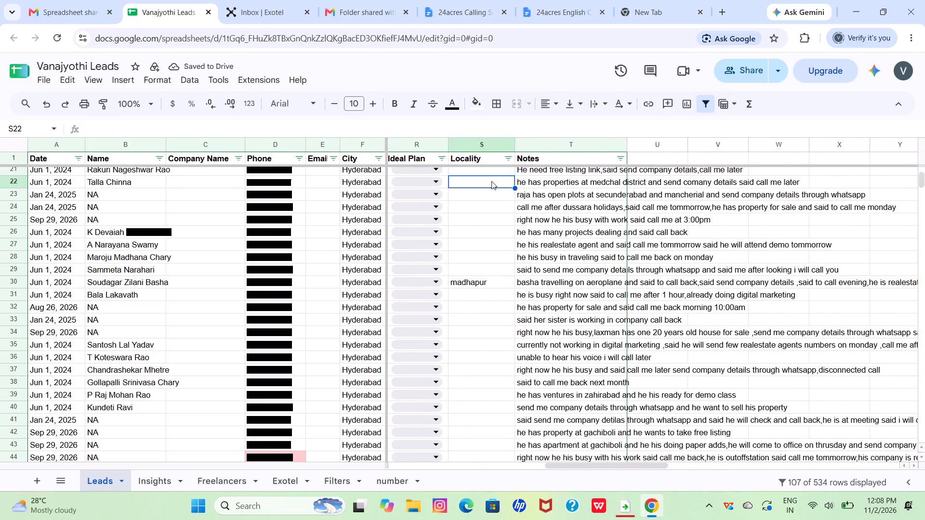
pyautogui.hscroll(3, 491, 181)
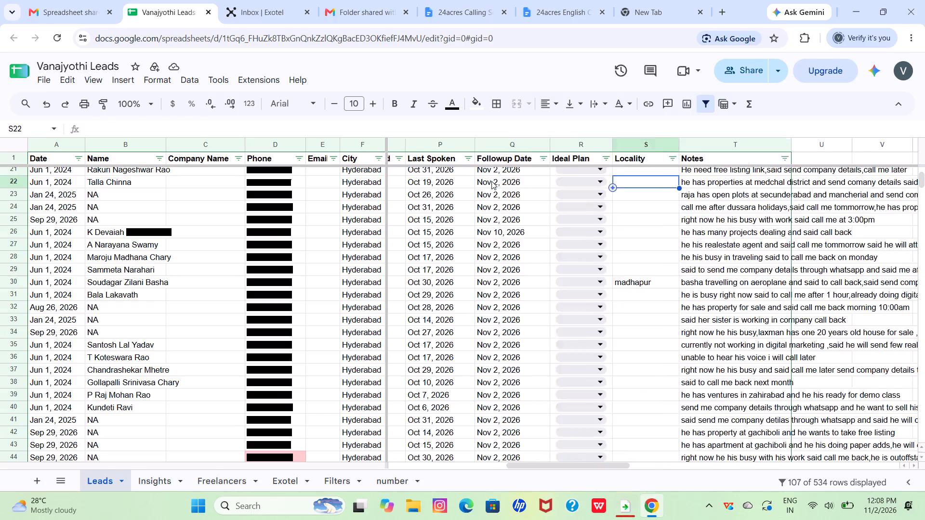
pyautogui.hscroll(3, 491, 181)
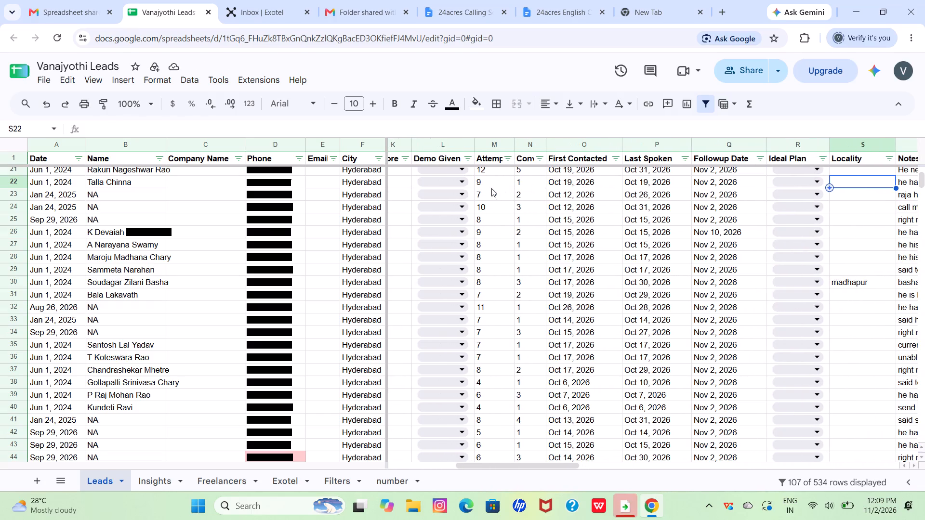
# Examine the attempt count, contact dates and notes of the lead in row 23.
pyautogui.click(491, 196)
pyautogui.hscroll(-4, 491, 196)
pyautogui.hscroll(1, 491, 196)
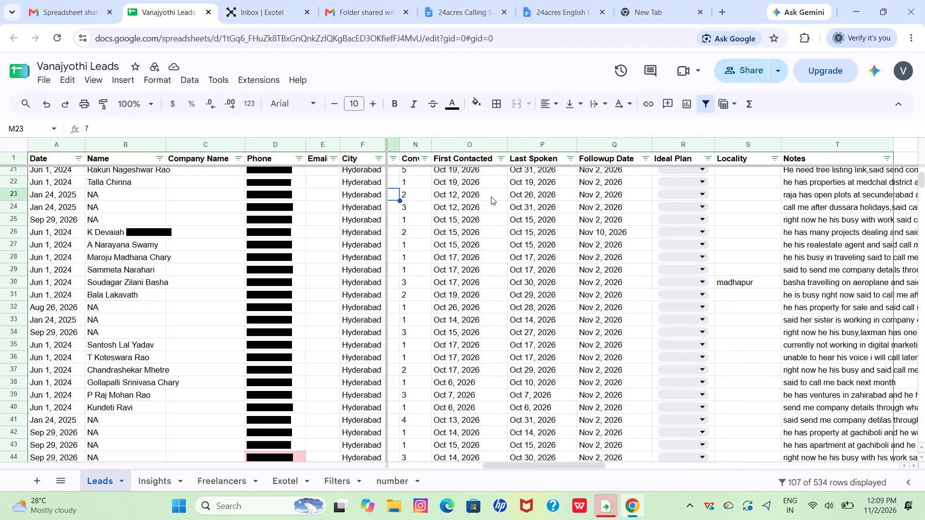
pyautogui.hscroll(2, 491, 196)
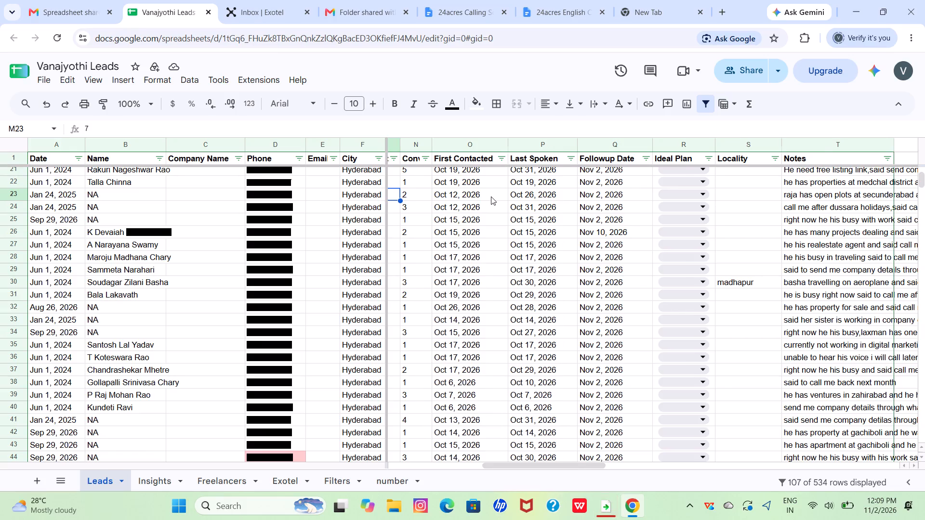
pyautogui.hscroll(1, 491, 196)
pyautogui.hscroll(-2, 491, 196)
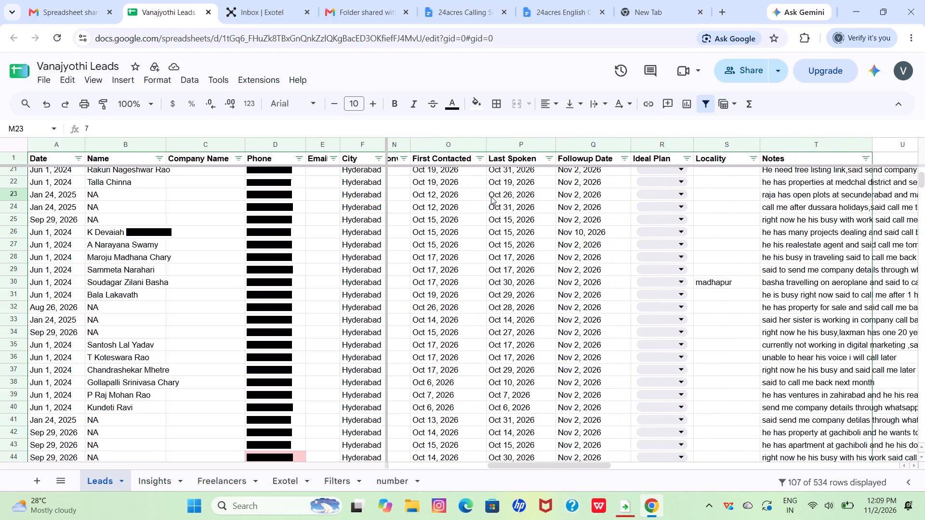
# Select the phone number of the lead in row 24, due for follow-up on Nov 2, 2026.
pyautogui.scroll(-1, 491, 196)
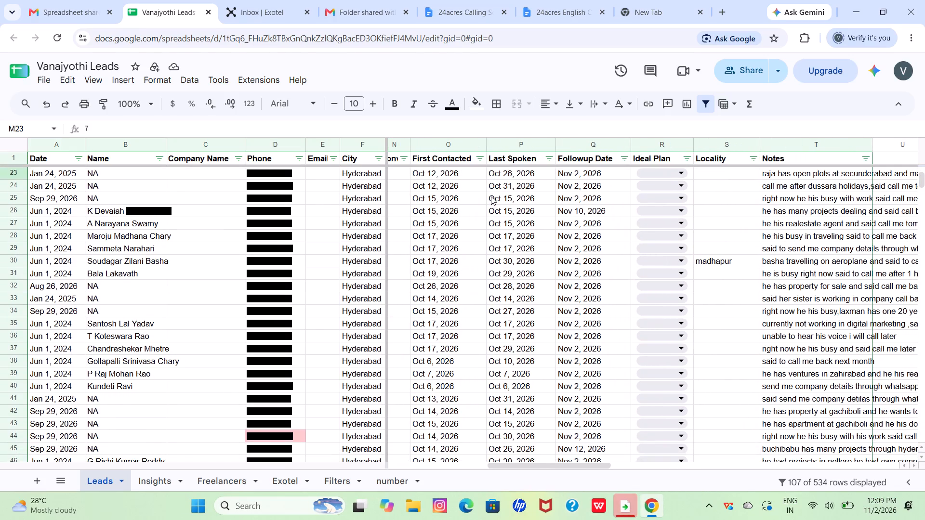
pyautogui.click(602, 184)
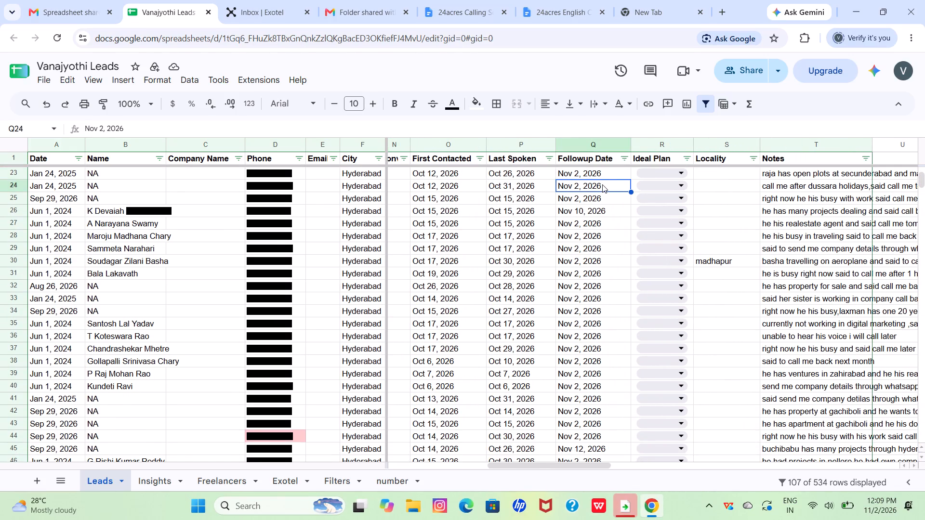
pyautogui.click(283, 187)
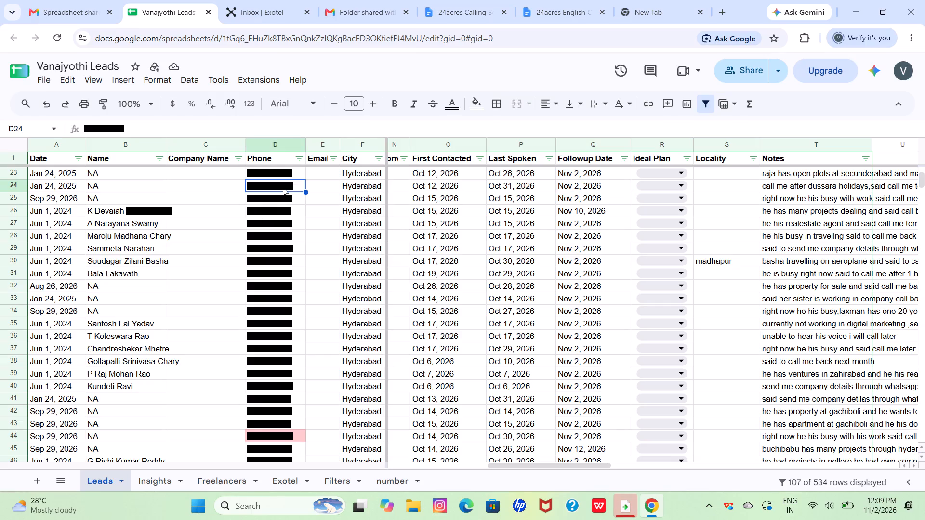
pyautogui.hscroll(3, 461, 203)
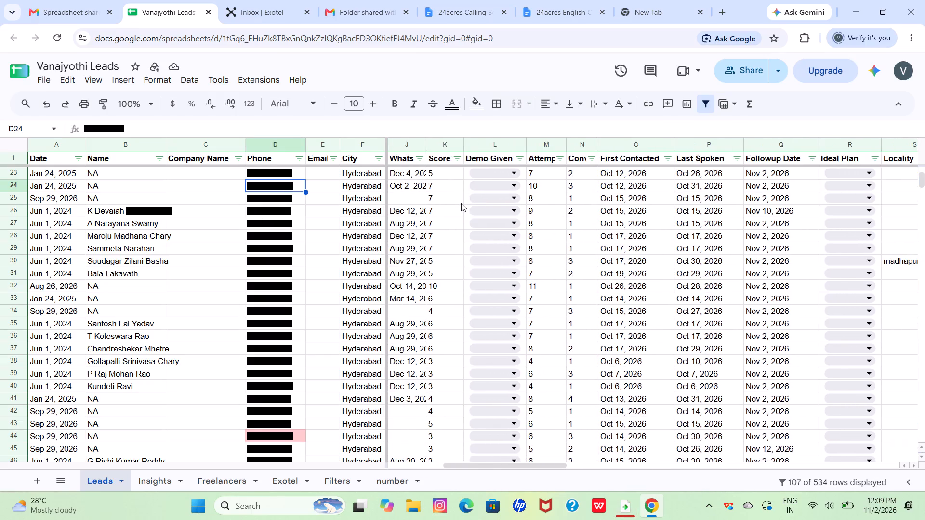
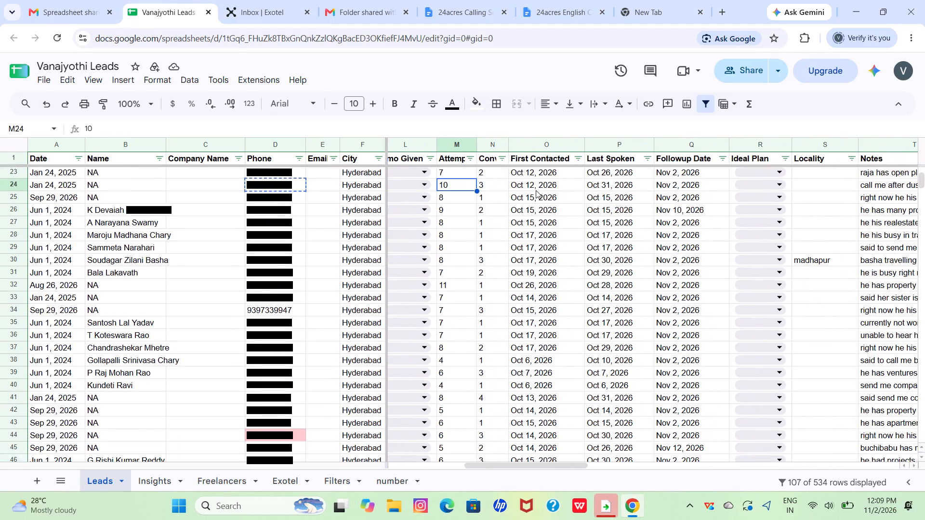
# Check the contact dates and notes of the lead in row 24 and set its attempt count to 11.
pyautogui.hscroll(-4, 536, 190)
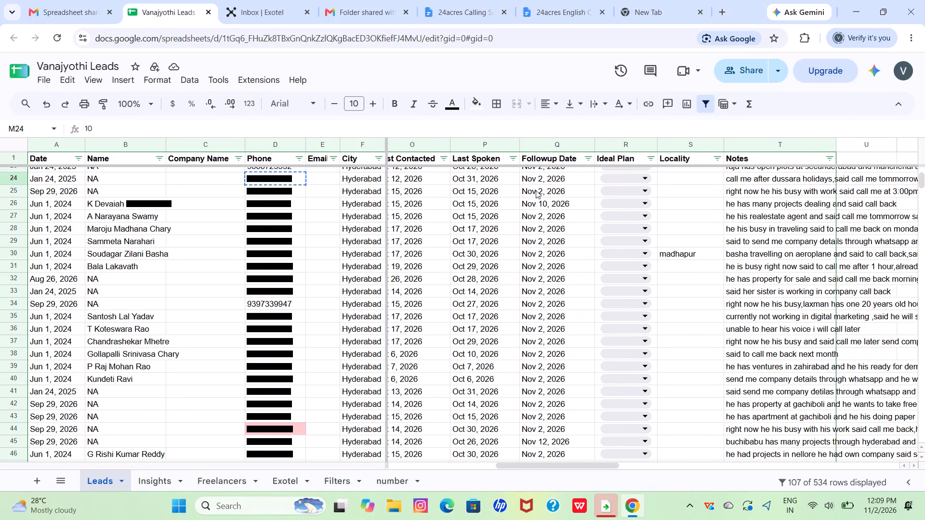
pyautogui.hscroll(-4, 534, 190)
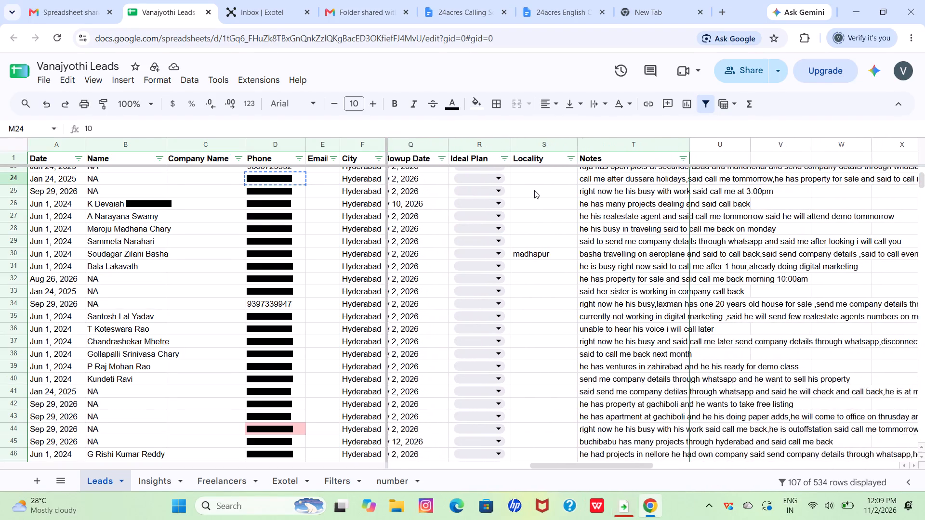
pyautogui.hscroll(-1, 534, 190)
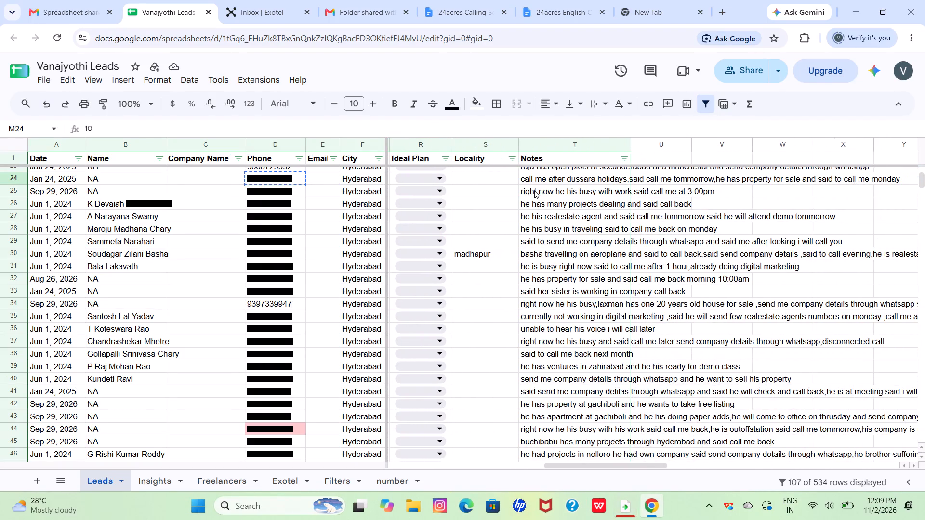
pyautogui.hscroll(4, 534, 190)
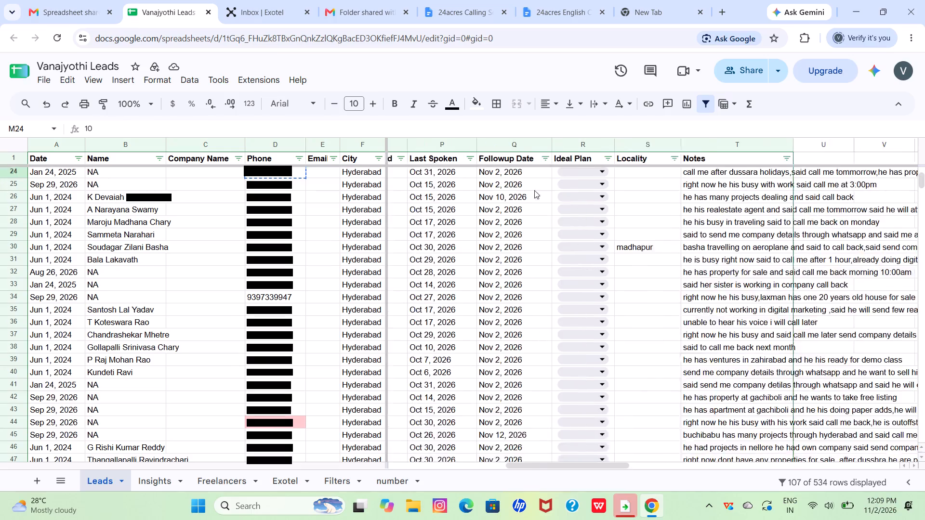
pyautogui.scroll(1, 534, 190)
pyautogui.hscroll(2, 534, 190)
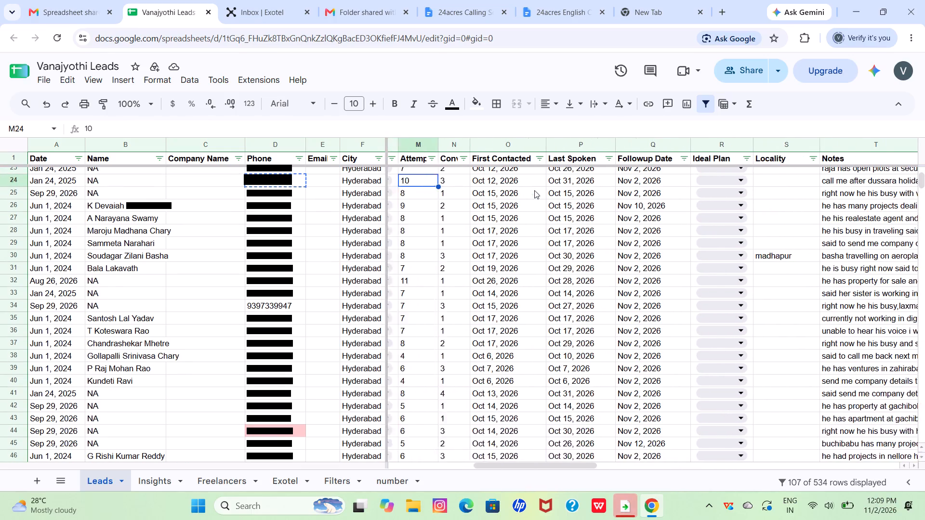
pyautogui.hscroll(1, 534, 190)
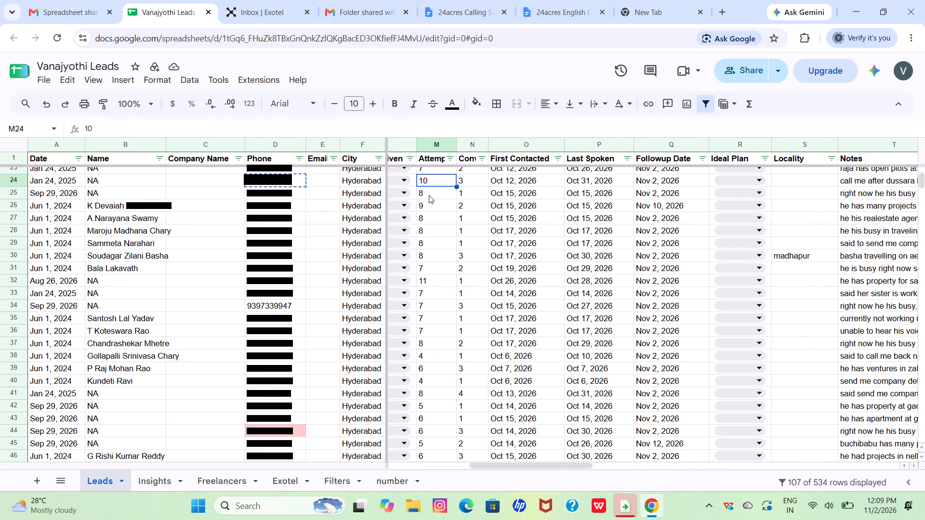
pyautogui.write('11')
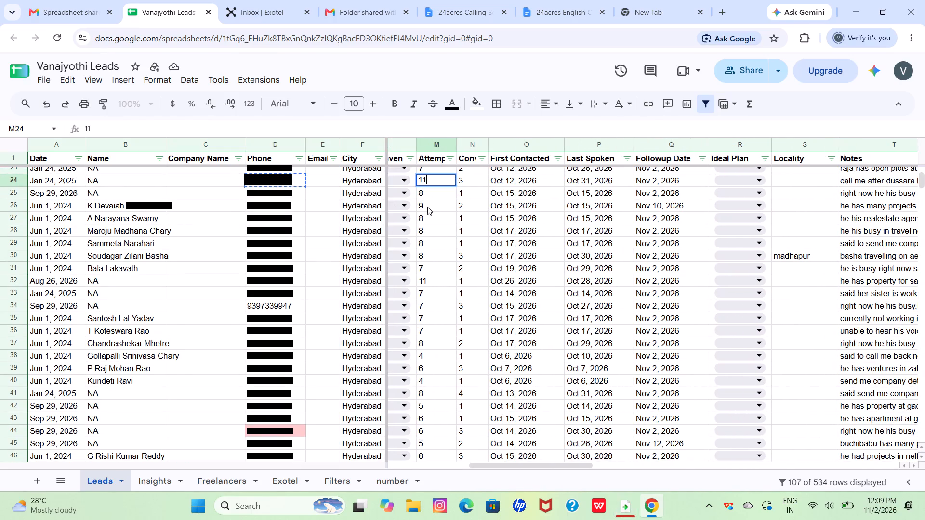
pyautogui.click(427, 198)
# Review the follow-up date and notes of the lead in row 25.
pyautogui.hscroll(-4, 427, 198)
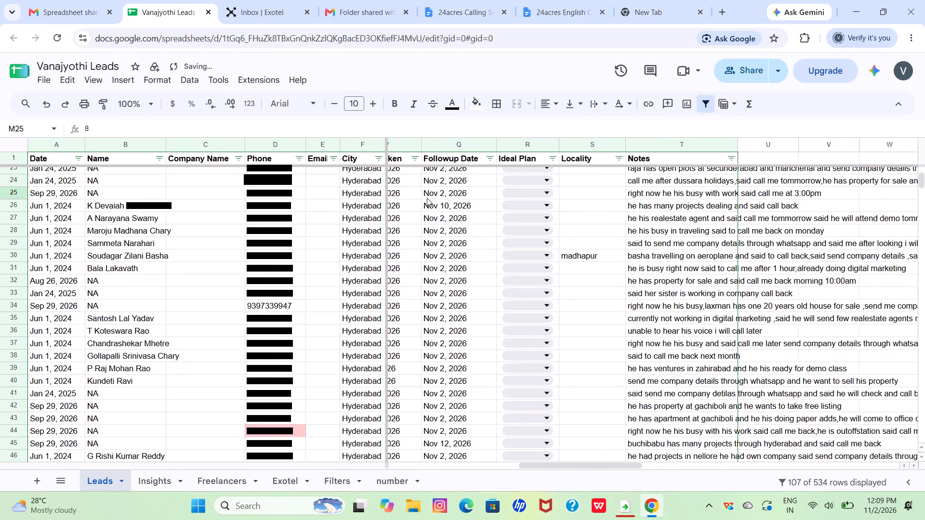
pyautogui.hscroll(4, 427, 198)
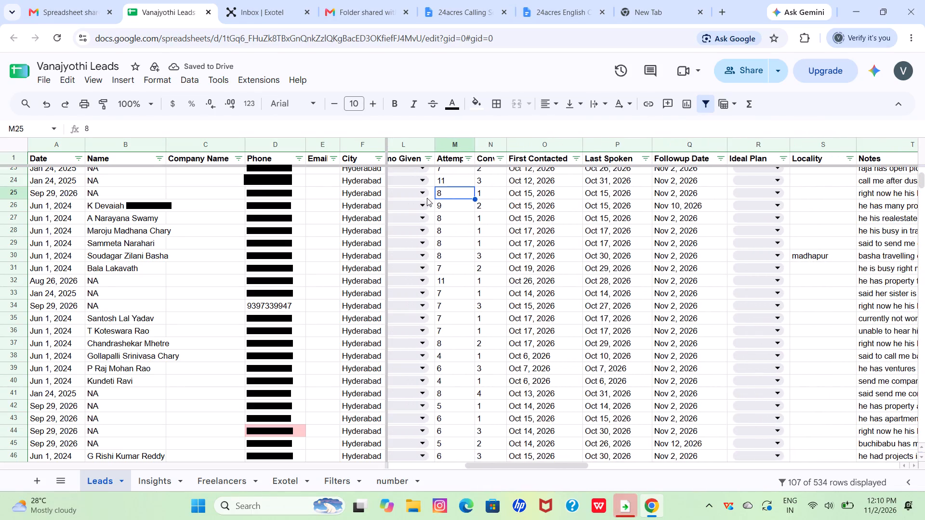
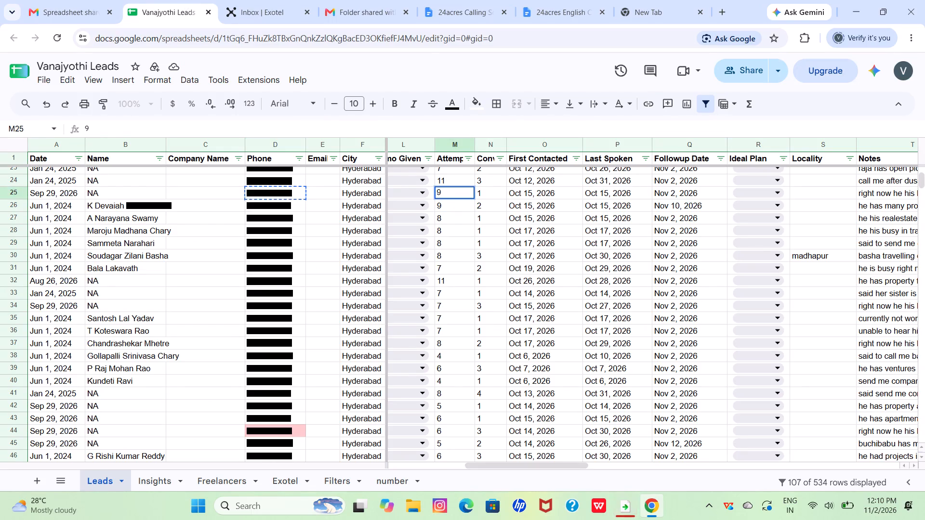
# Set the attempt count of the lead in row 25 to 9.
pyautogui.click(444, 204)
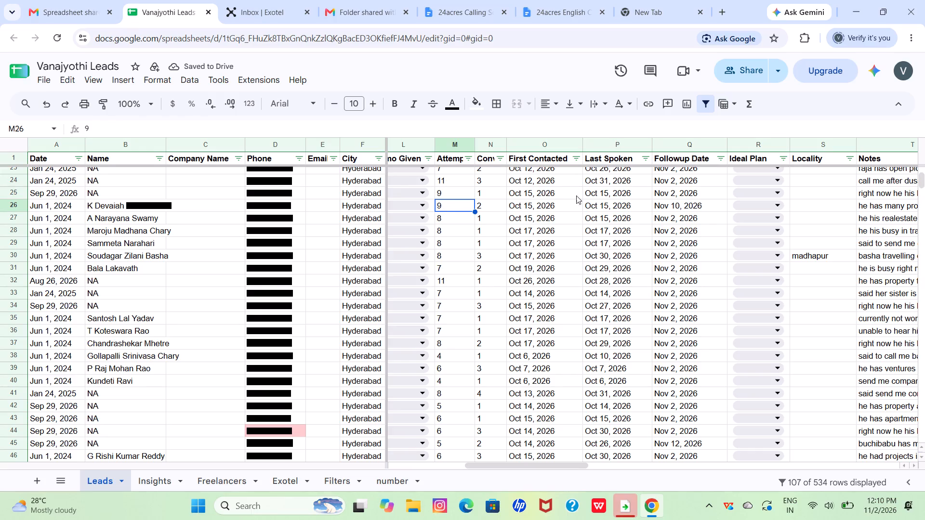
# Review the last-spoken dates, follow-up dates and notes of the leads from row 25 downward.
pyautogui.click(554, 195)
pyautogui.click(621, 192)
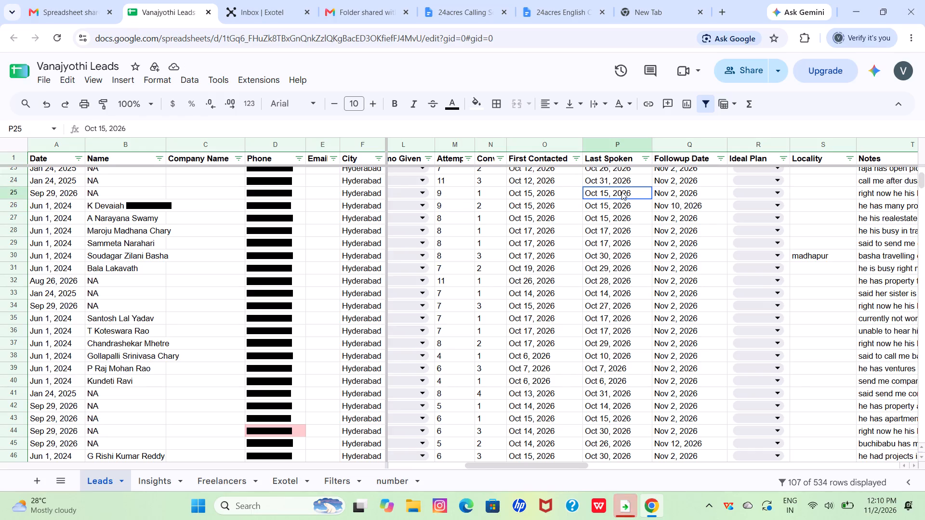
pyautogui.hscroll(-4, 621, 192)
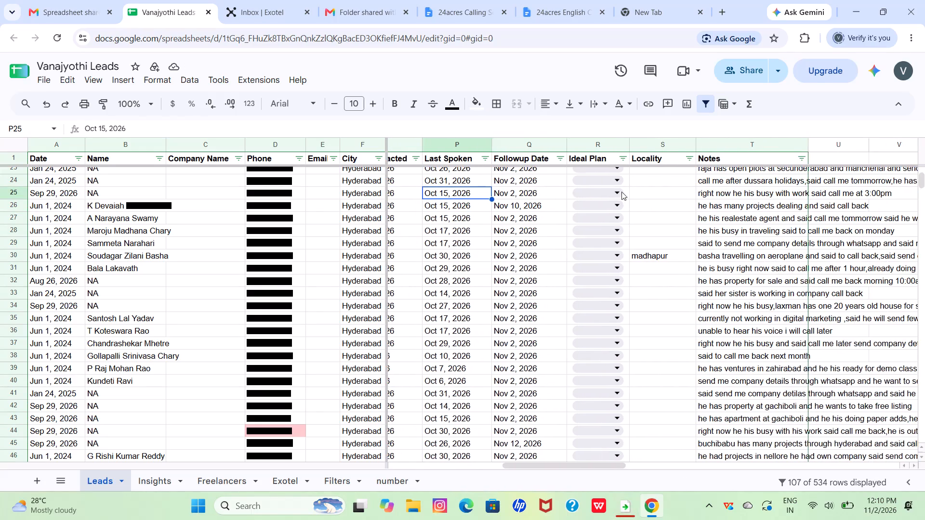
pyautogui.hscroll(-1, 621, 192)
pyautogui.hscroll(2, 621, 192)
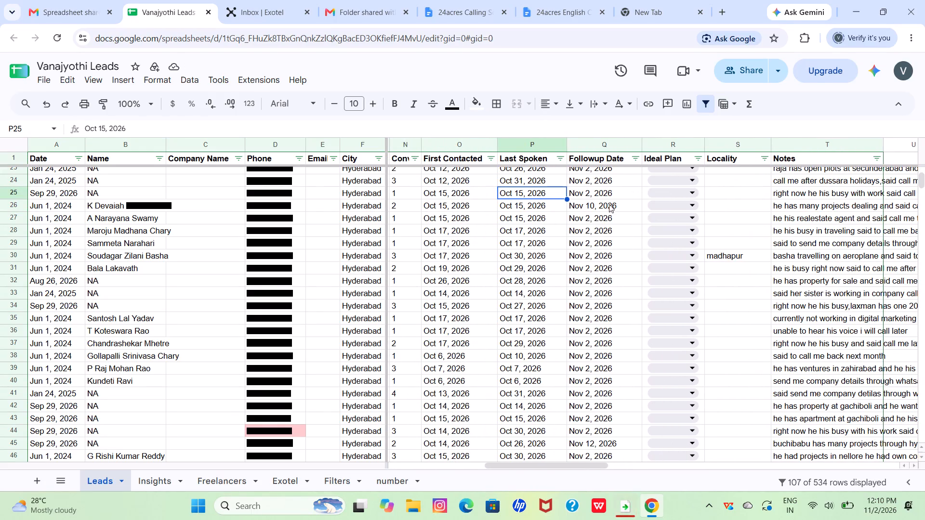
pyautogui.click(609, 204)
pyautogui.scroll(-1, 609, 204)
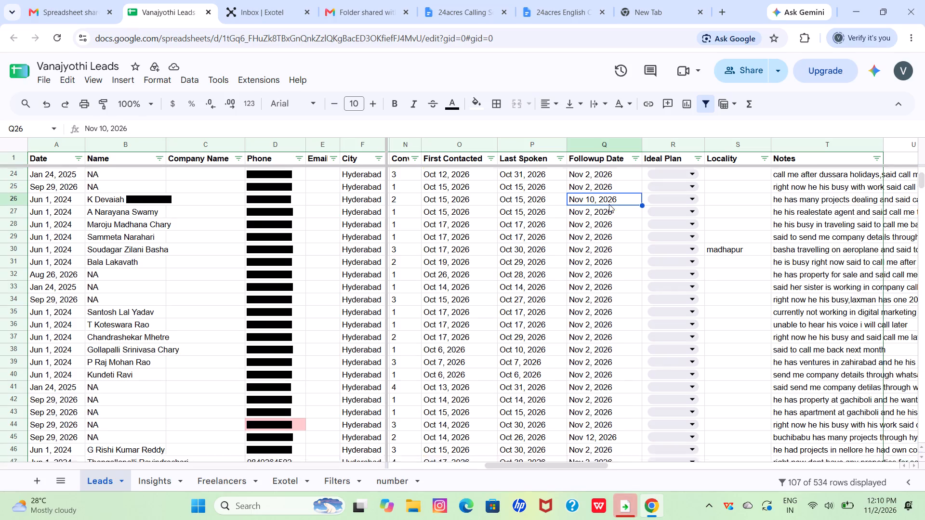
pyautogui.scroll(-1, 609, 204)
pyautogui.hscroll(-4, 609, 204)
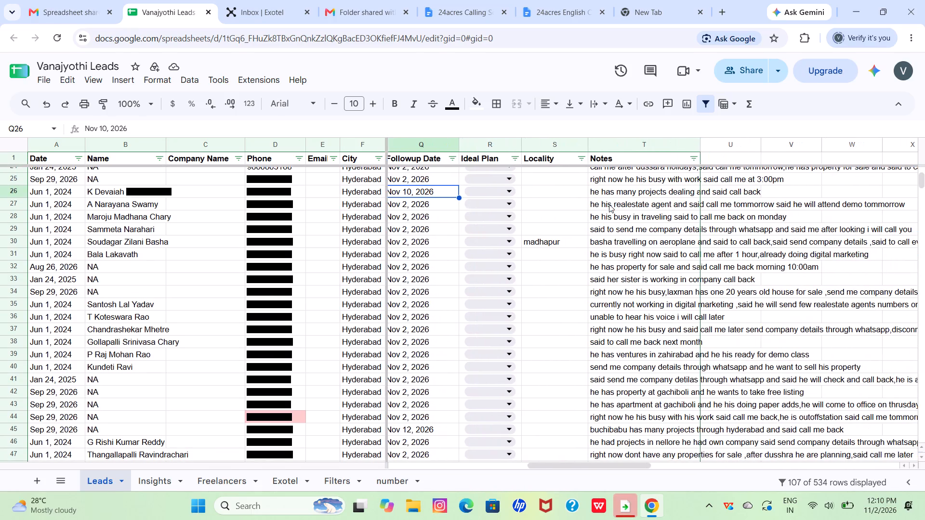
pyautogui.hscroll(2, 609, 204)
pyautogui.scroll(-1, 609, 204)
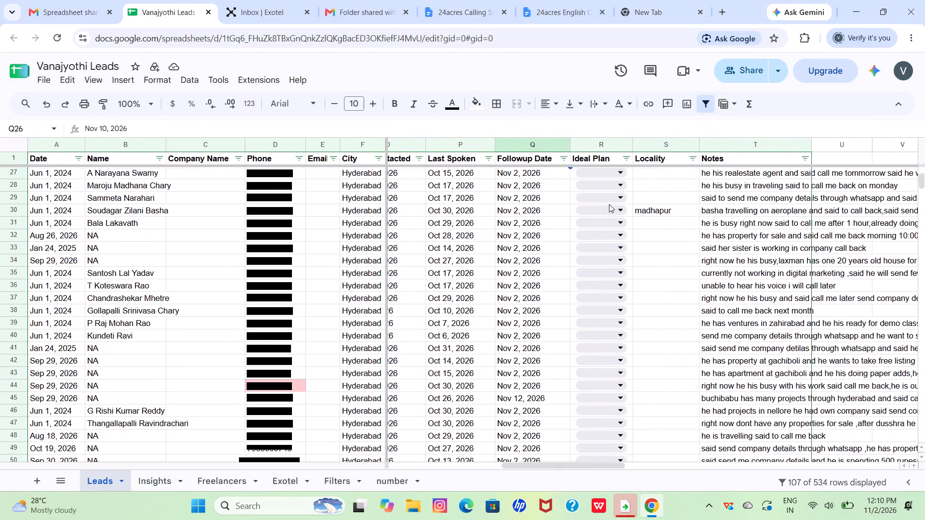
pyautogui.scroll(-1, 609, 204)
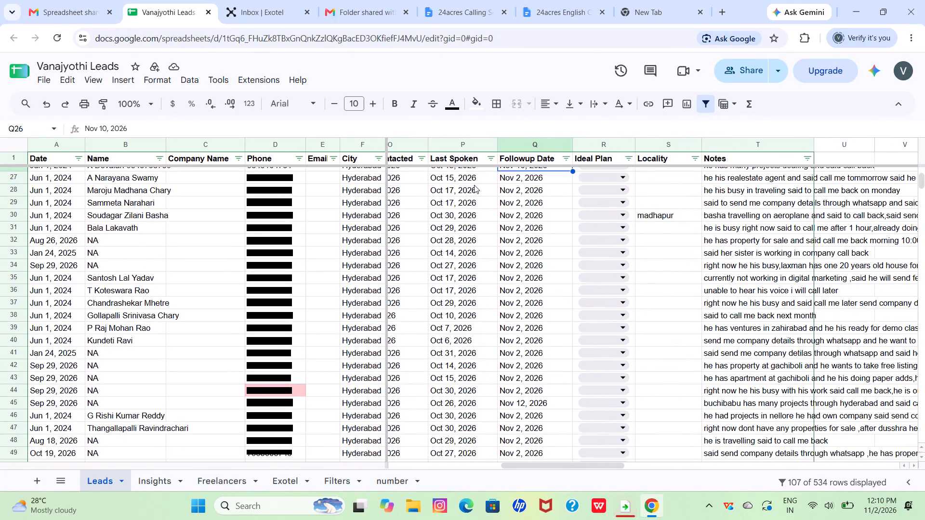
# Set the attempt counts of the four leads in rows 27 to 30 to 9 each.
pyautogui.click(288, 177)
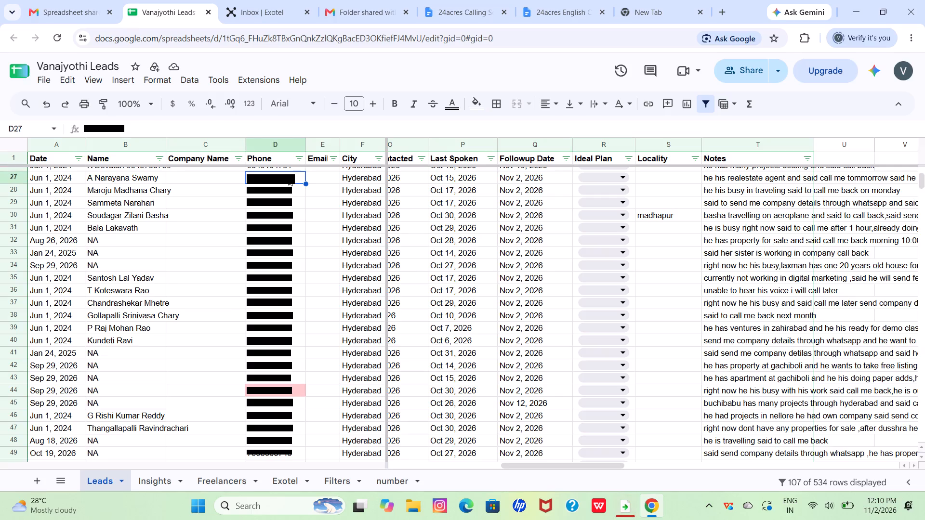
pyautogui.click(452, 182)
pyautogui.hscroll(4, 452, 182)
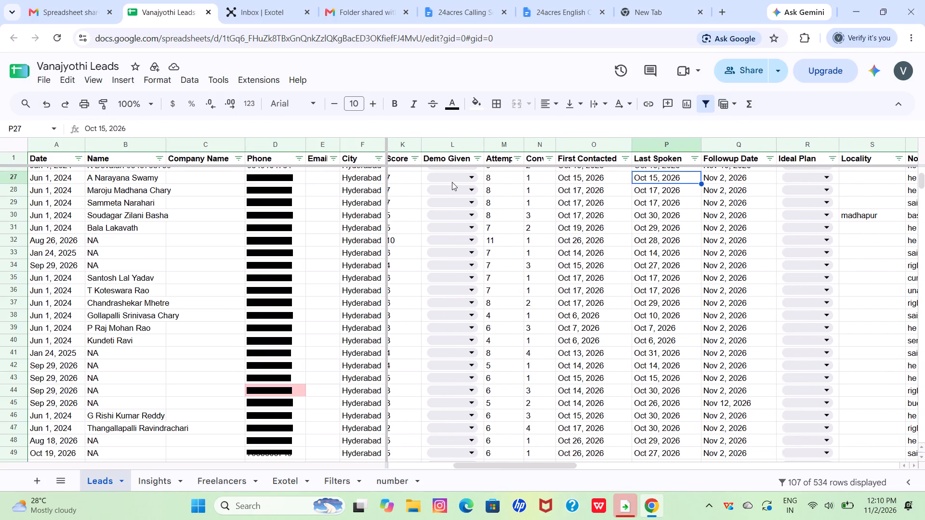
pyautogui.click(502, 177)
pyautogui.press('9')
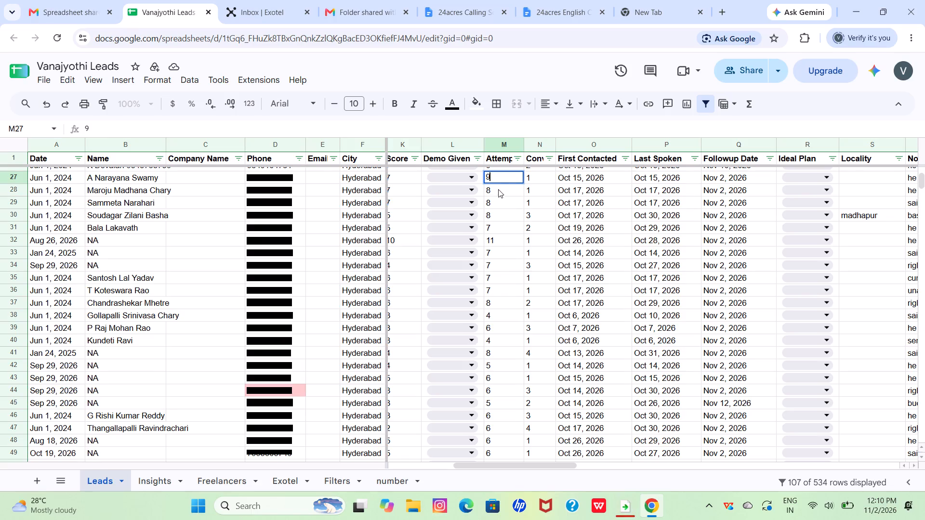
pyautogui.click(497, 191)
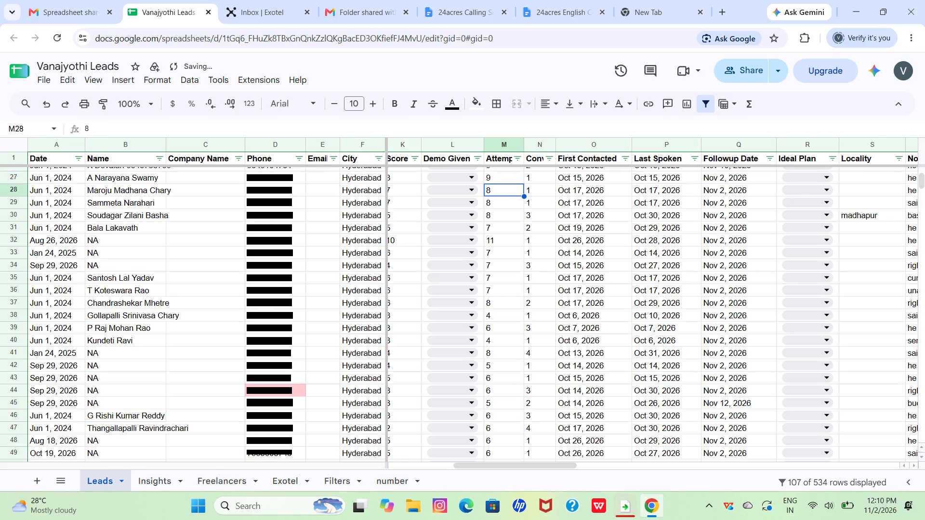
pyautogui.press('9')
pyautogui.click(495, 202)
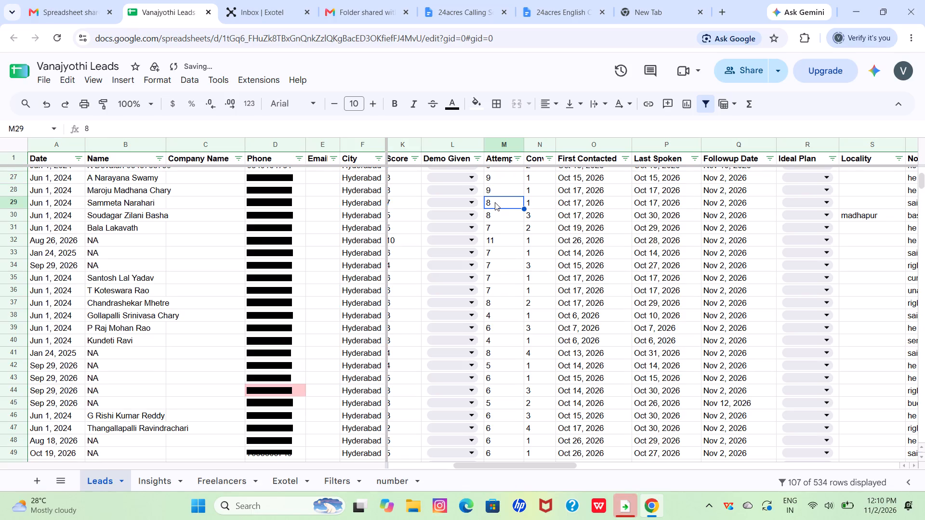
pyautogui.press('9')
pyautogui.click(492, 218)
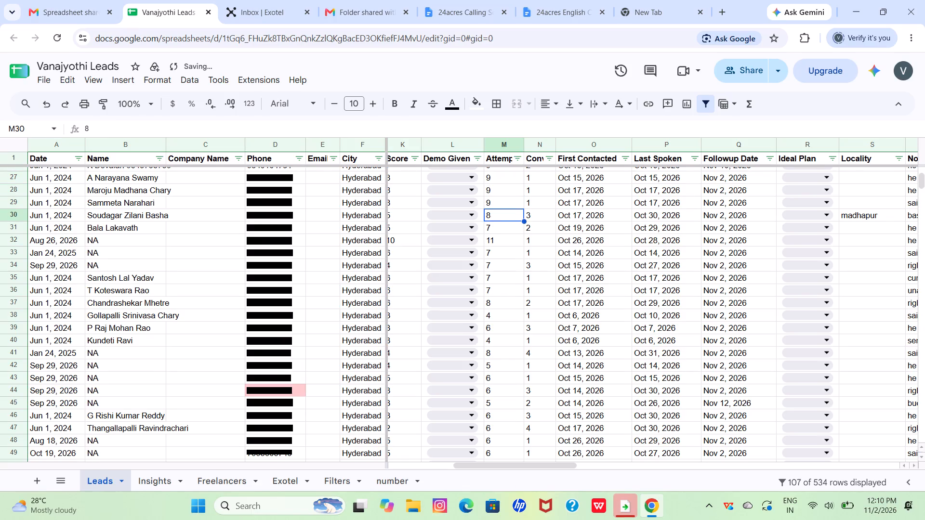
pyautogui.press('9')
pyautogui.click(277, 181)
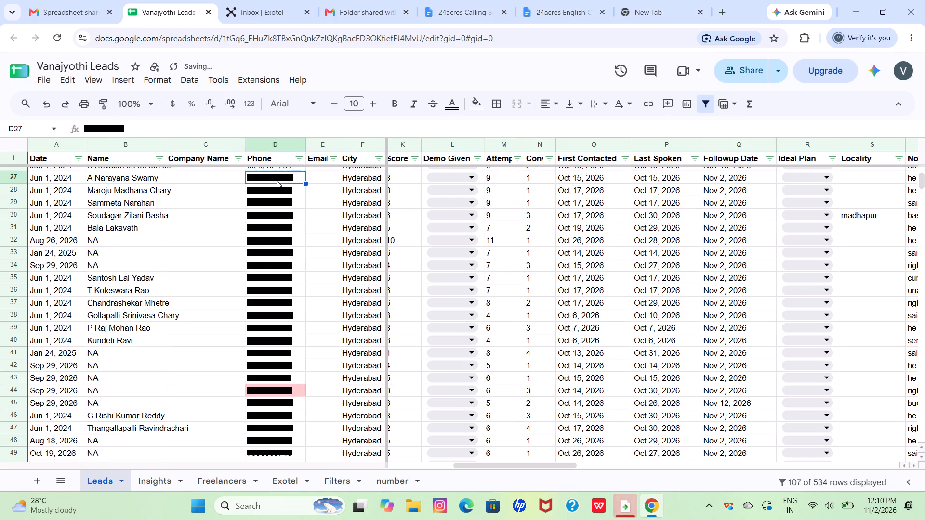
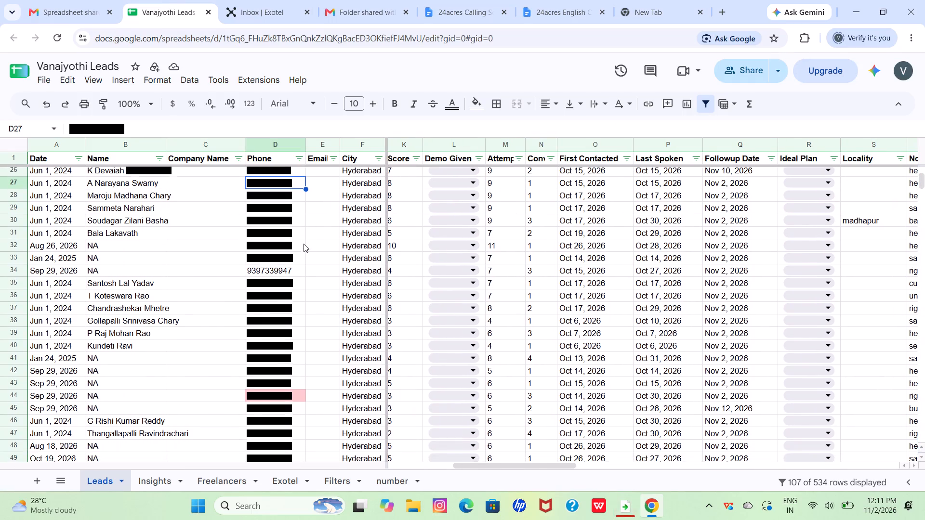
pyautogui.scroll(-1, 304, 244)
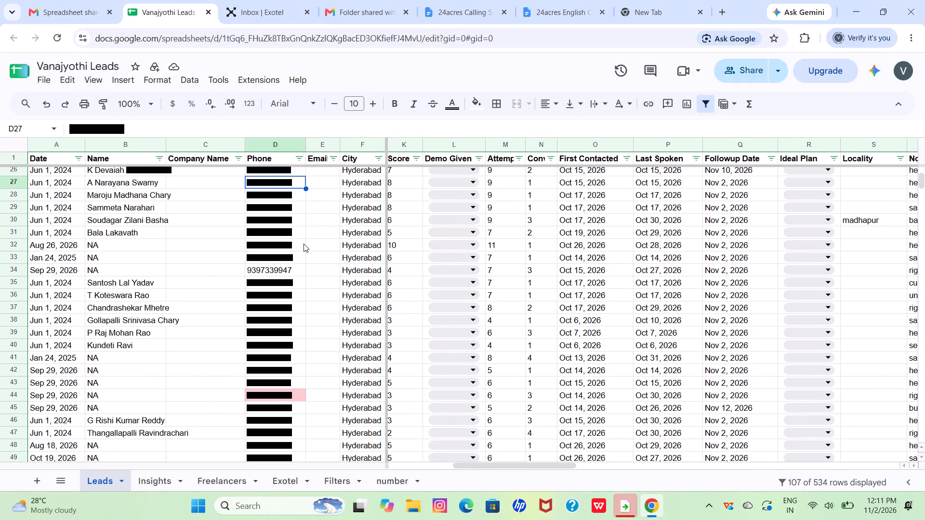
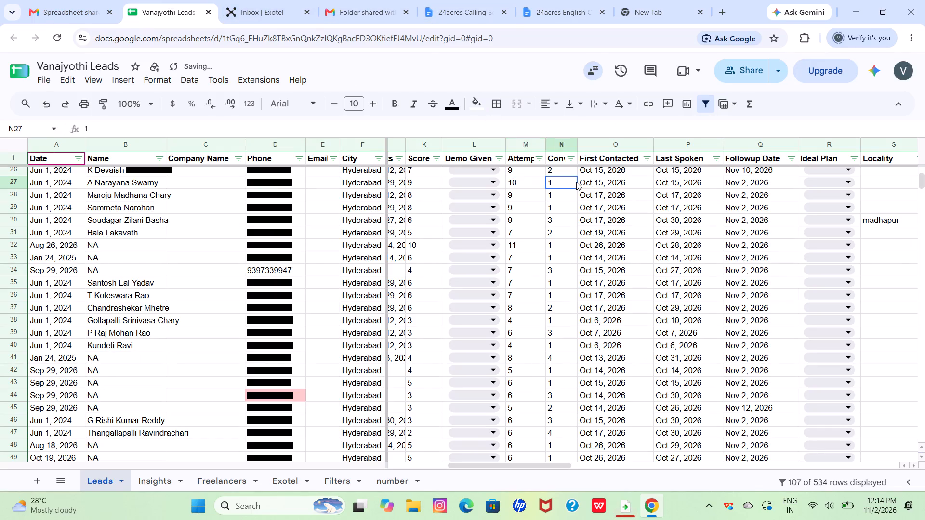
# Check the follow-up date column and select the phone number of the lead in row 27.
pyautogui.hscroll(-5, 576, 182)
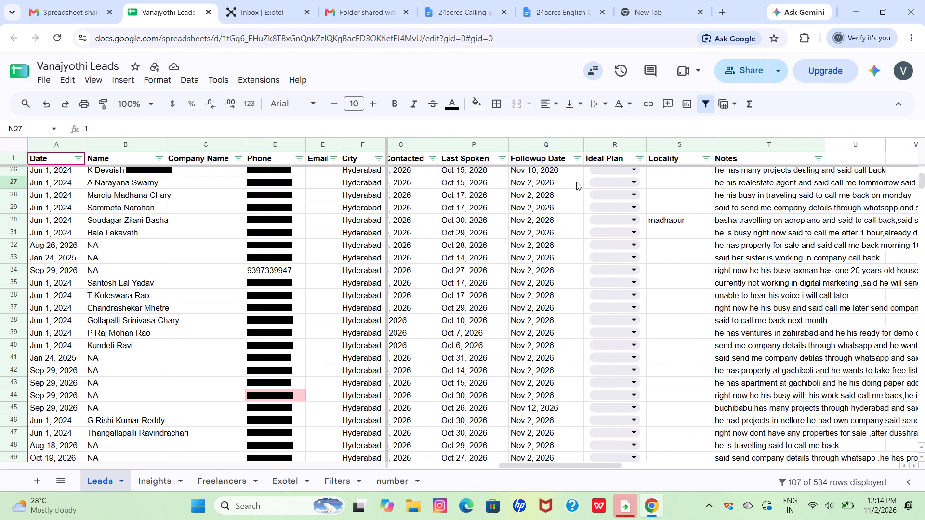
pyautogui.click(543, 198)
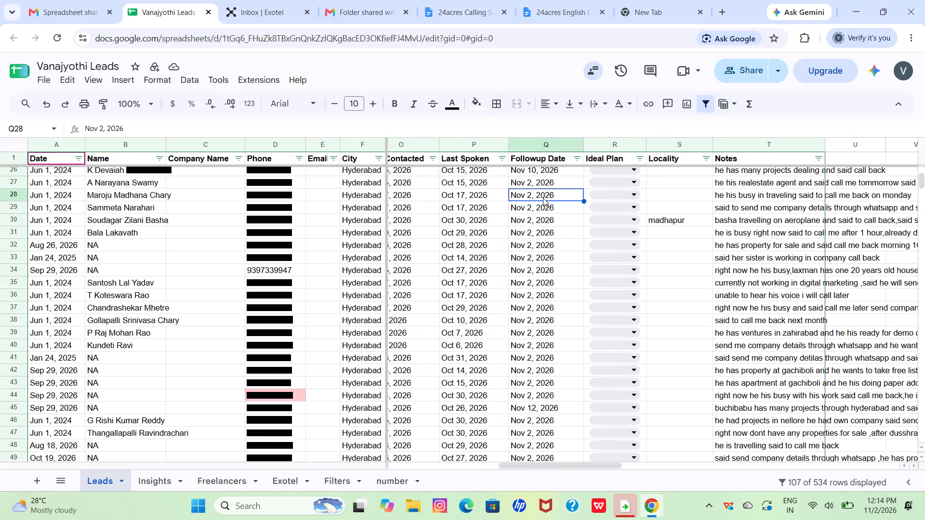
pyautogui.click(271, 189)
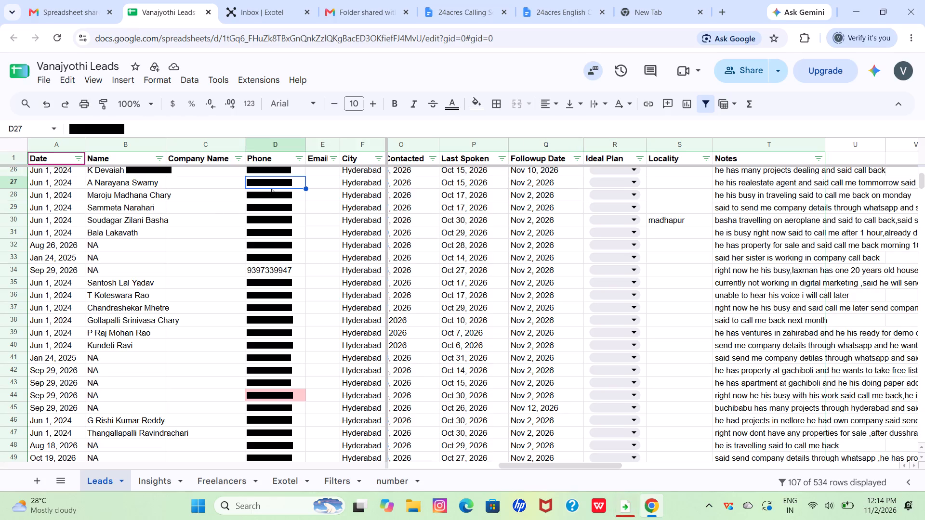
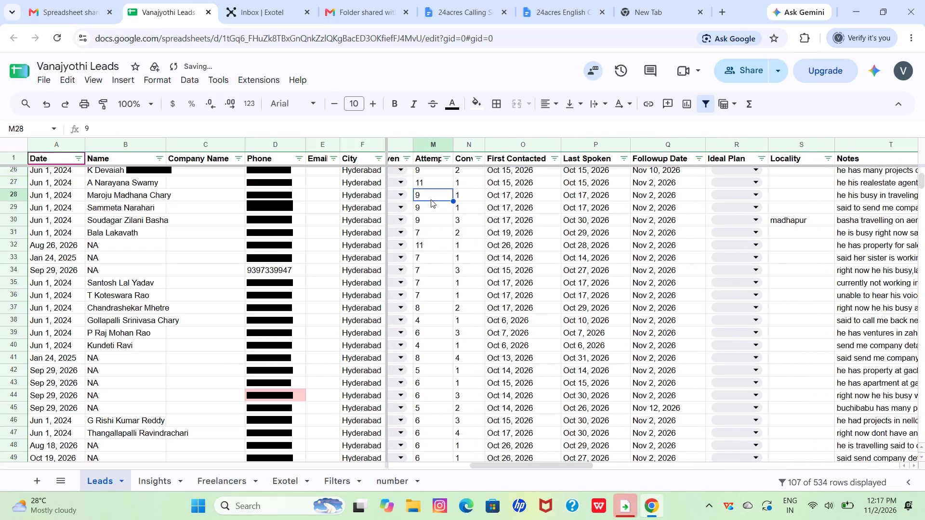
# Set the attempt count of the lead in row 27 to 10.
pyautogui.click(426, 189)
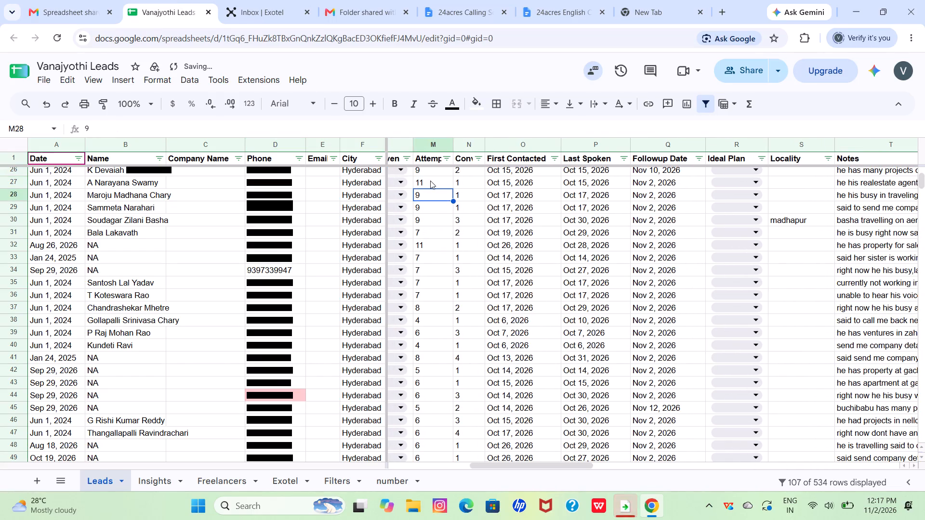
pyautogui.click(430, 181)
pyautogui.press('BackSpace')
pyautogui.write('10')
pyautogui.click(433, 195)
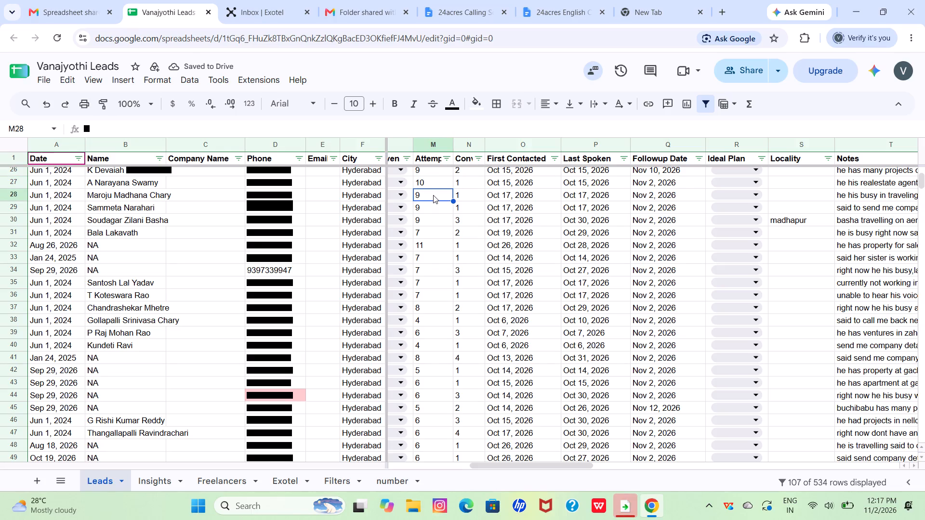
# Review the dates and notes of the lead in row 28 and select that lead's phone number.
pyautogui.hscroll(-3, 433, 195)
pyautogui.hscroll(1, 433, 195)
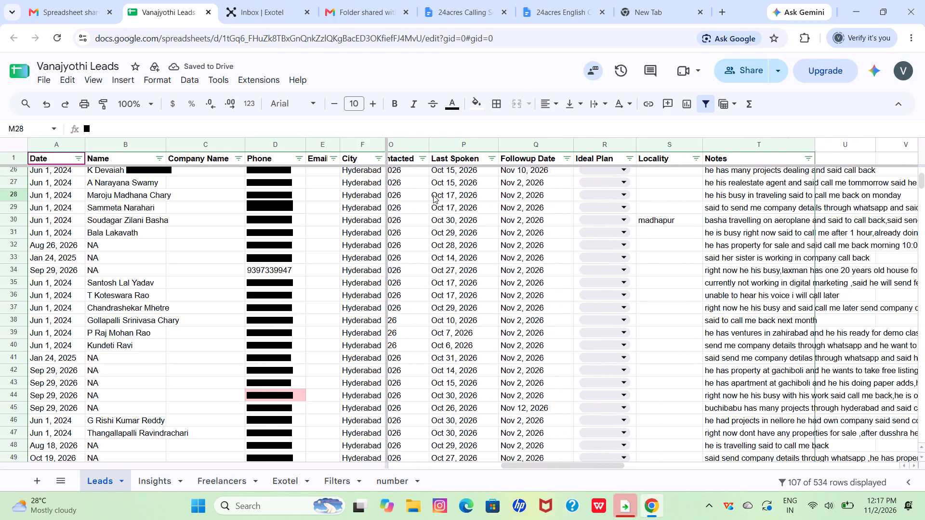
pyautogui.hscroll(2, 433, 195)
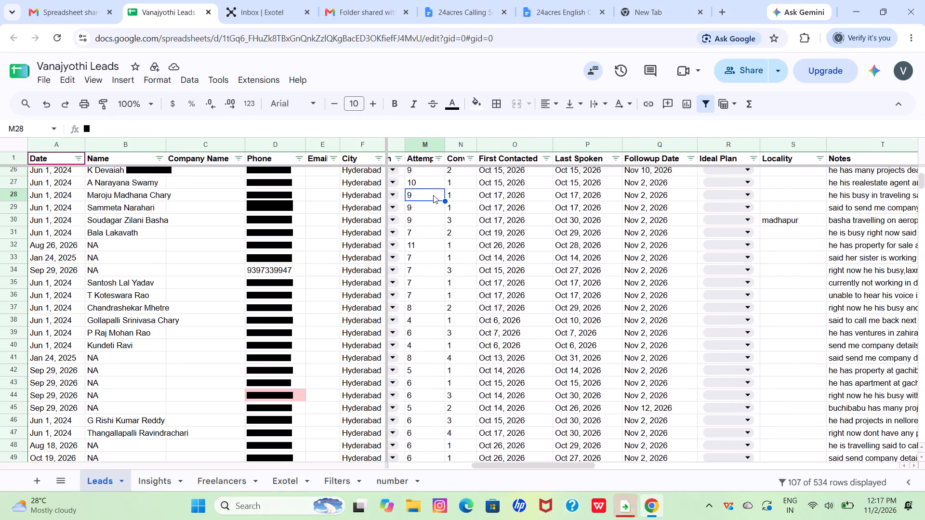
pyautogui.hscroll(1, 433, 195)
pyautogui.click(286, 201)
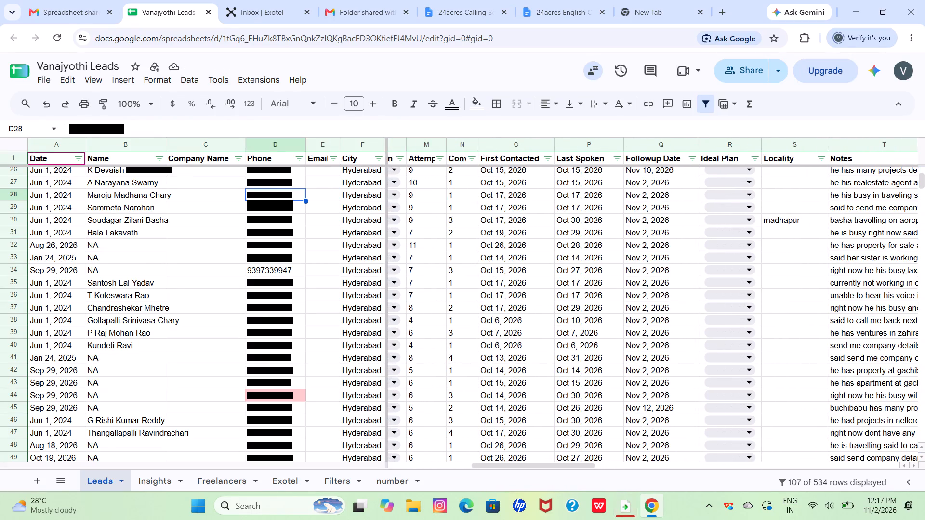
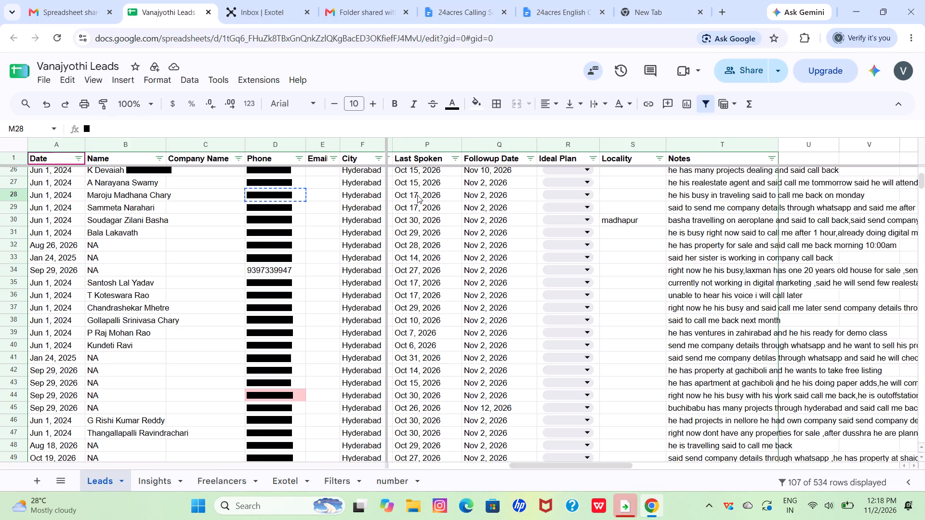
# Review the attempt count, contact dates and notes of the lead in row 29 and select that lead's phone number.
pyautogui.hscroll(3, 417, 195)
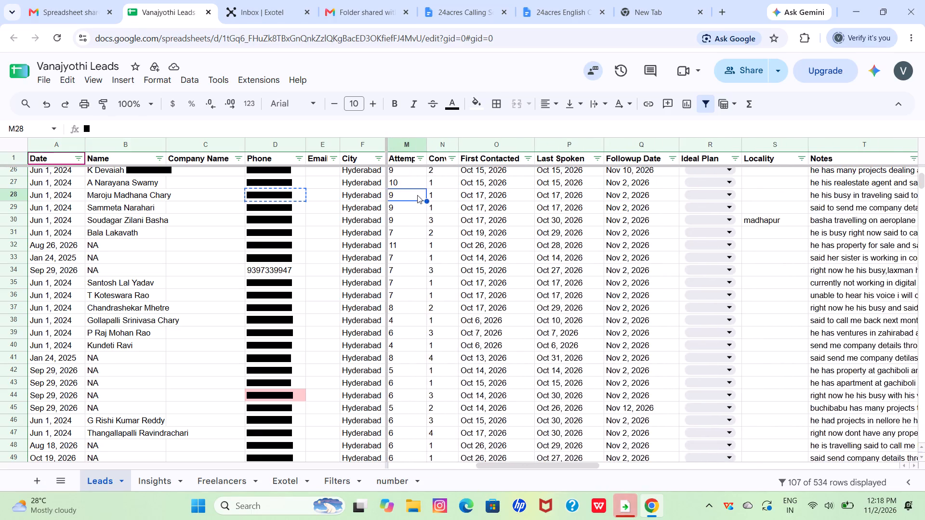
pyautogui.hscroll(2, 424, 195)
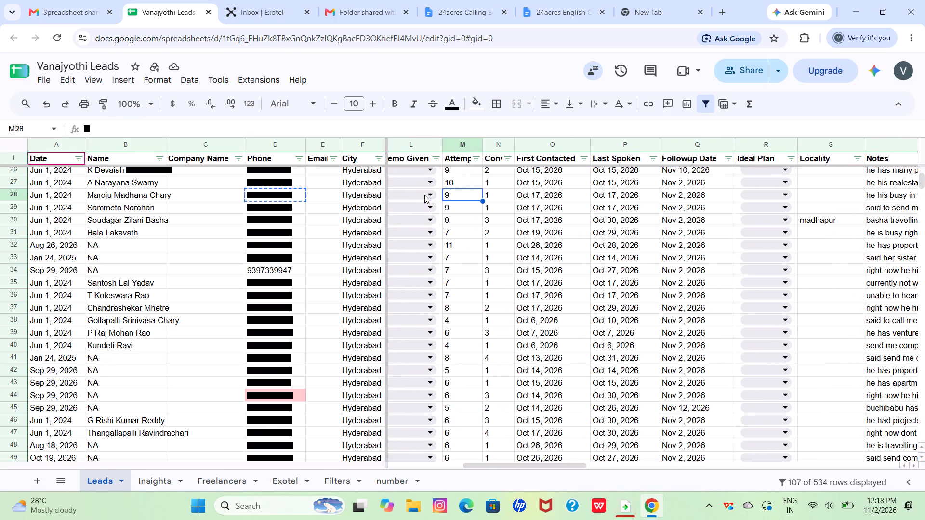
pyautogui.click(471, 210)
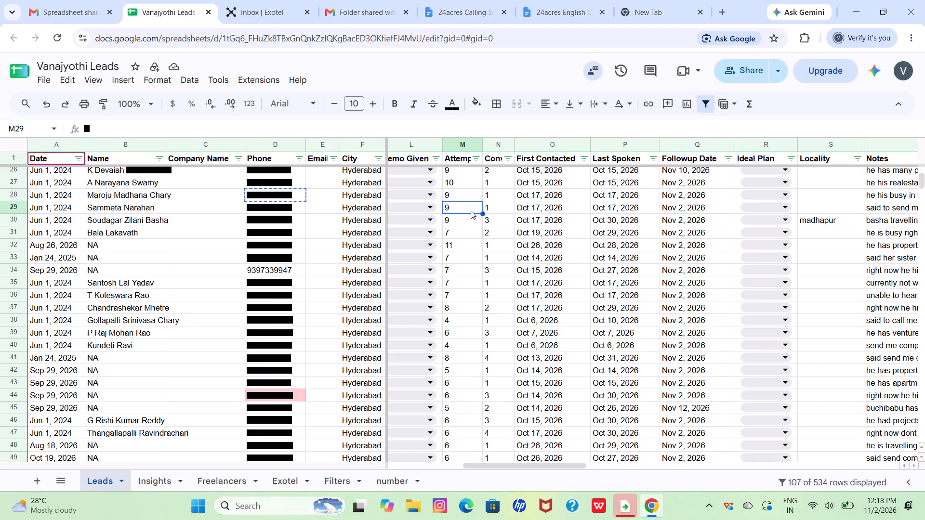
pyautogui.hscroll(-2, 471, 210)
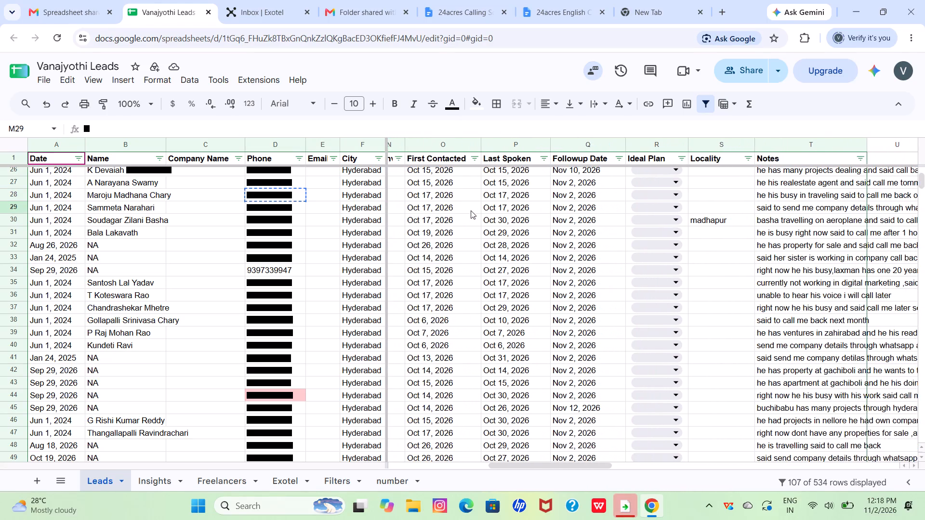
pyautogui.hscroll(-3, 471, 210)
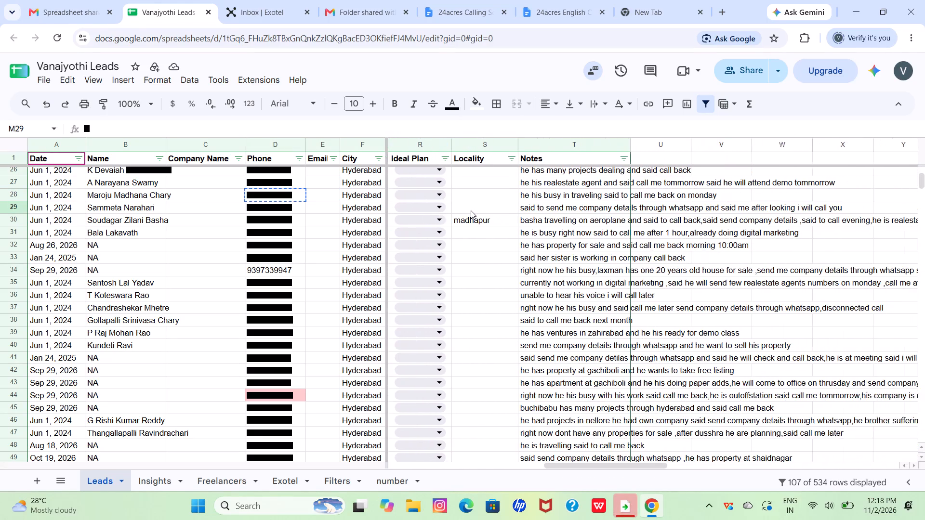
pyautogui.hscroll(5, 471, 210)
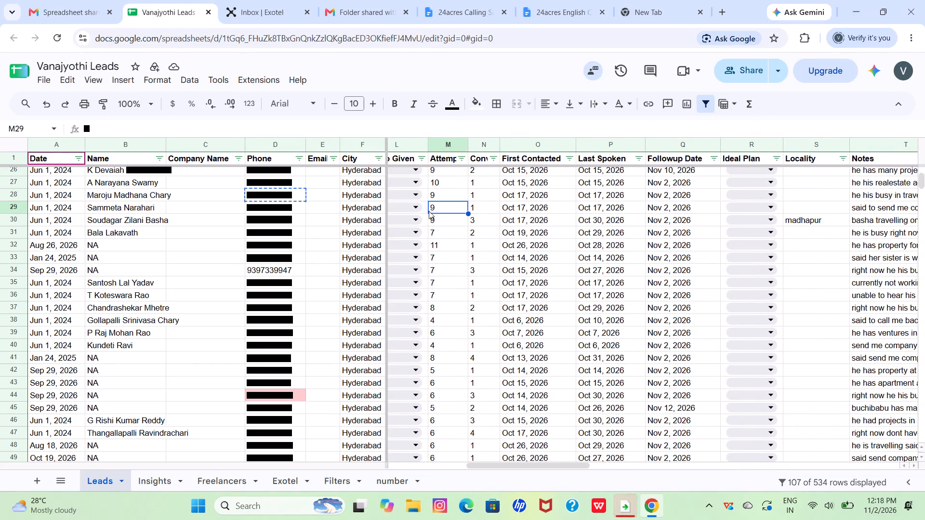
pyautogui.click(284, 205)
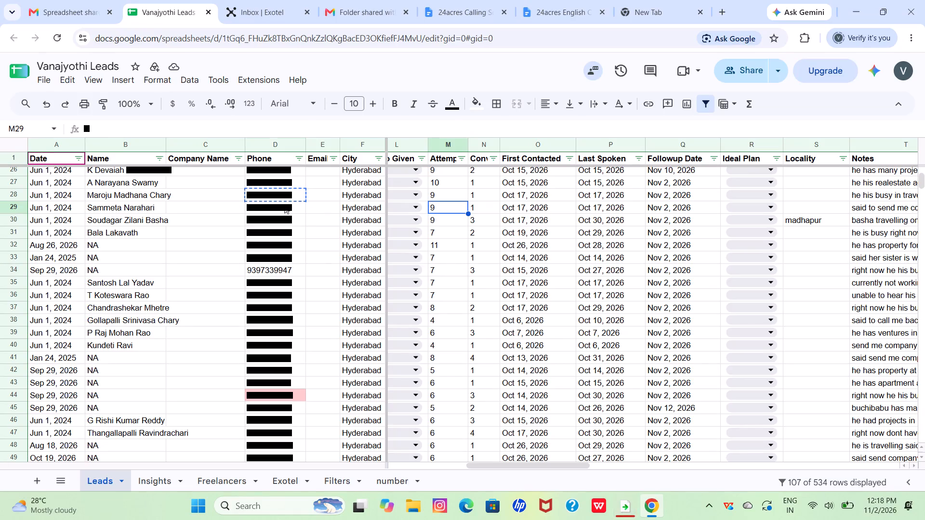
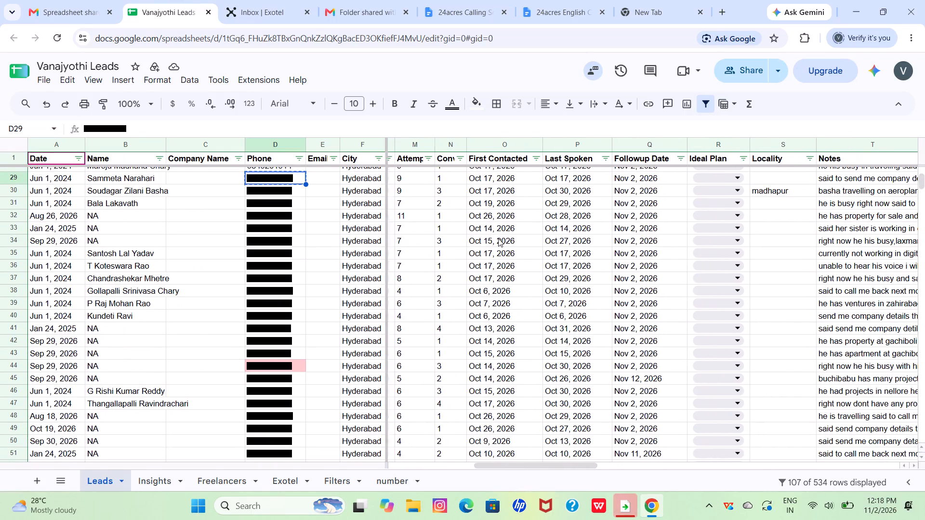
# Review the notes and follow-up details of the lead in row 29.
pyautogui.hscroll(-5, 498, 238)
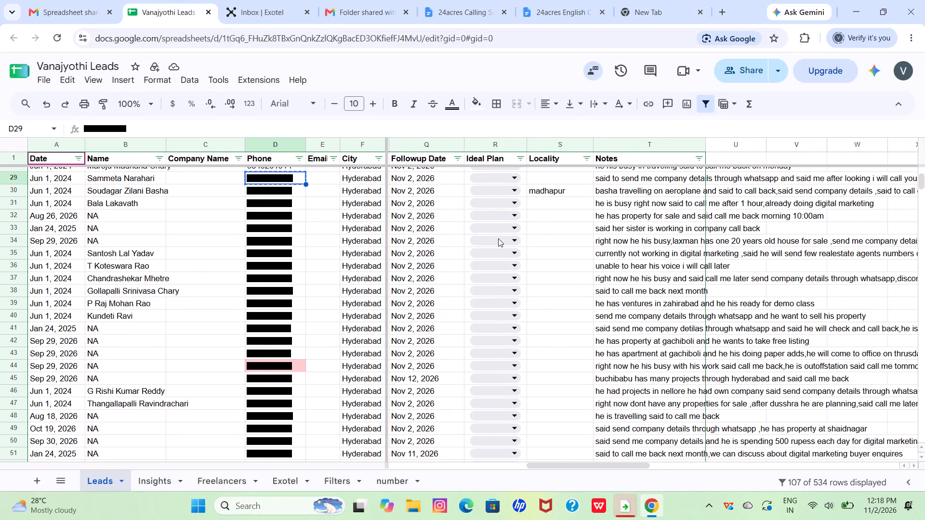
pyautogui.hscroll(-1, 498, 238)
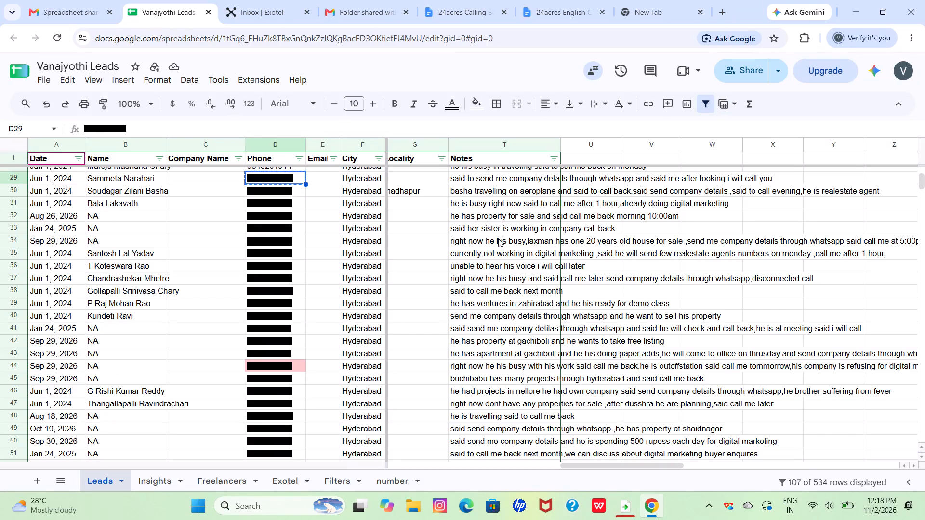
pyautogui.hscroll(8, 498, 238)
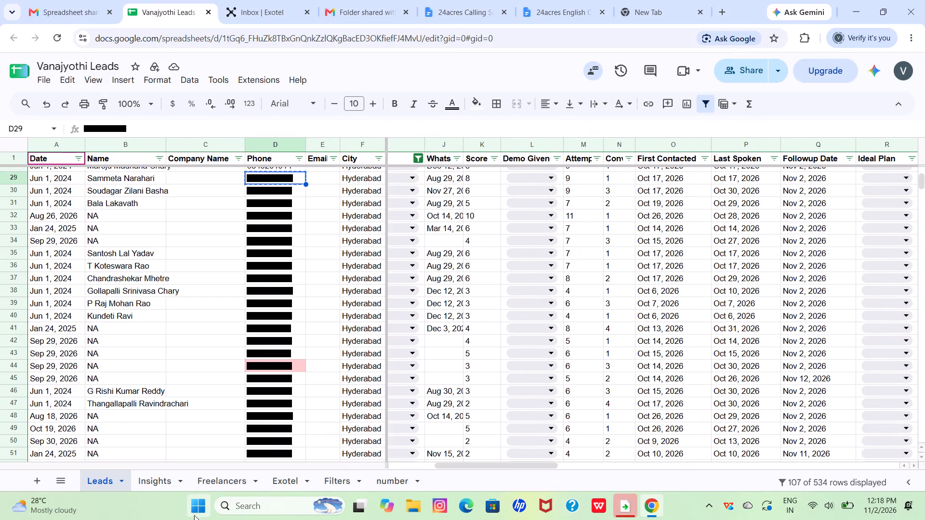
# Bring up the Windows Start screen of installed apps.
pyautogui.click(197, 511)
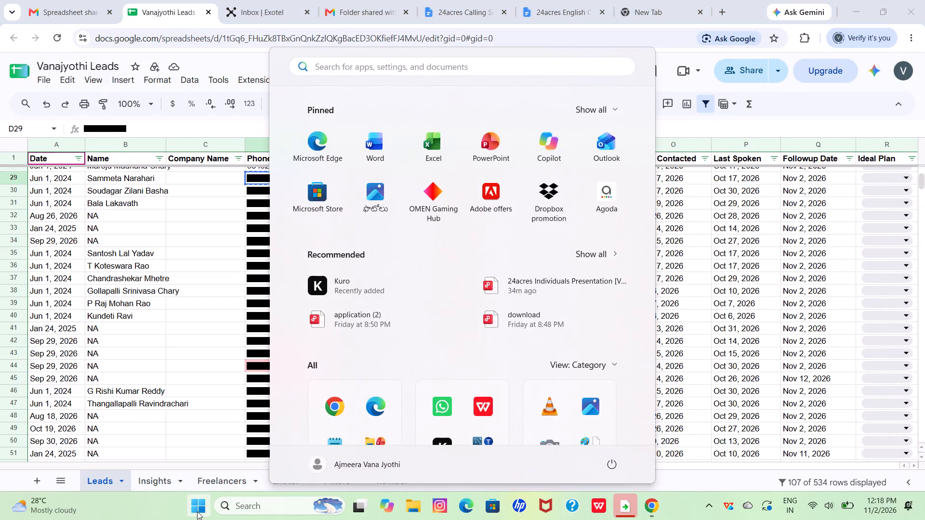
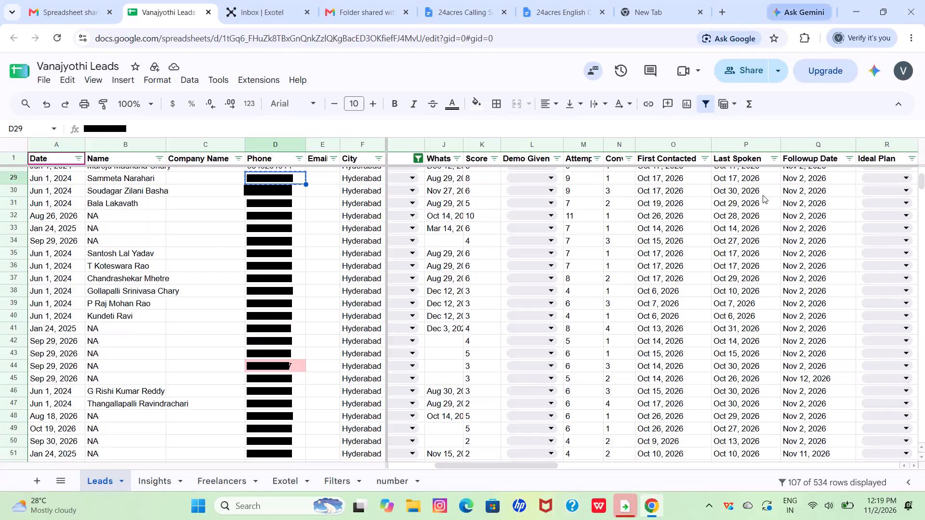
# Delete the words "travelling on aeroplane and" from the row 30 lead's notes, keeping the rest of the text.
pyautogui.hscroll(-4, 725, 204)
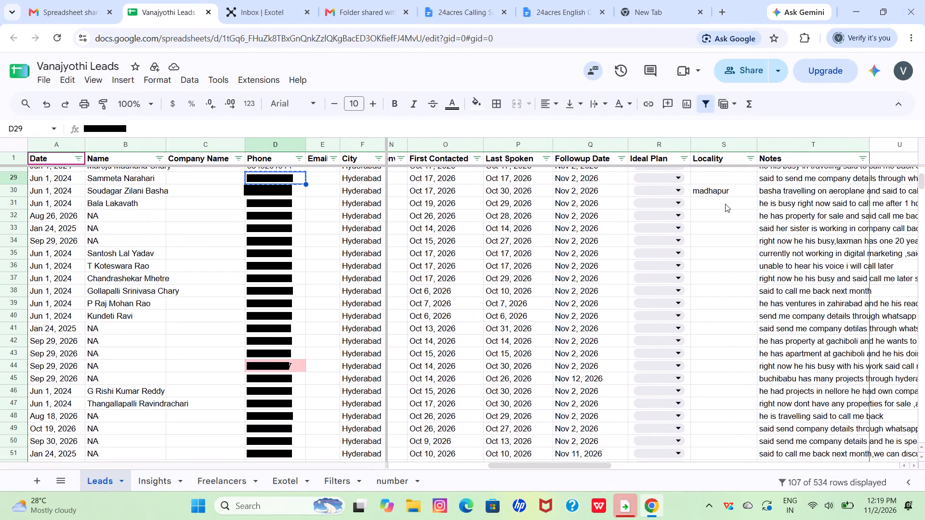
pyautogui.hscroll(1, 725, 204)
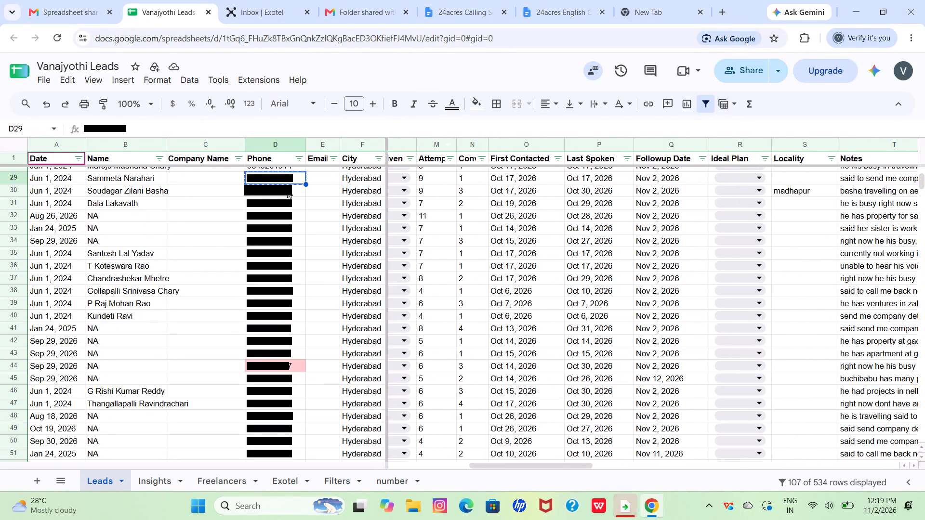
pyautogui.click(287, 190)
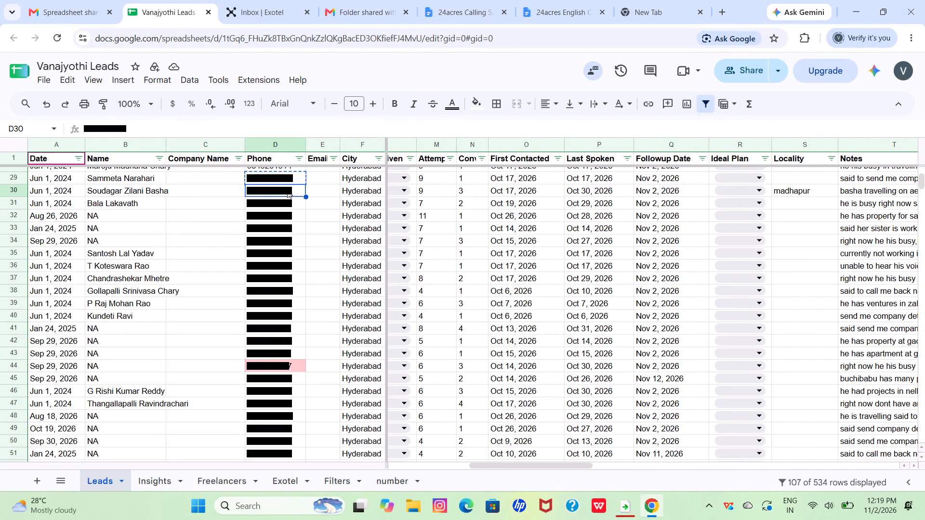
pyautogui.hscroll(-3, 287, 190)
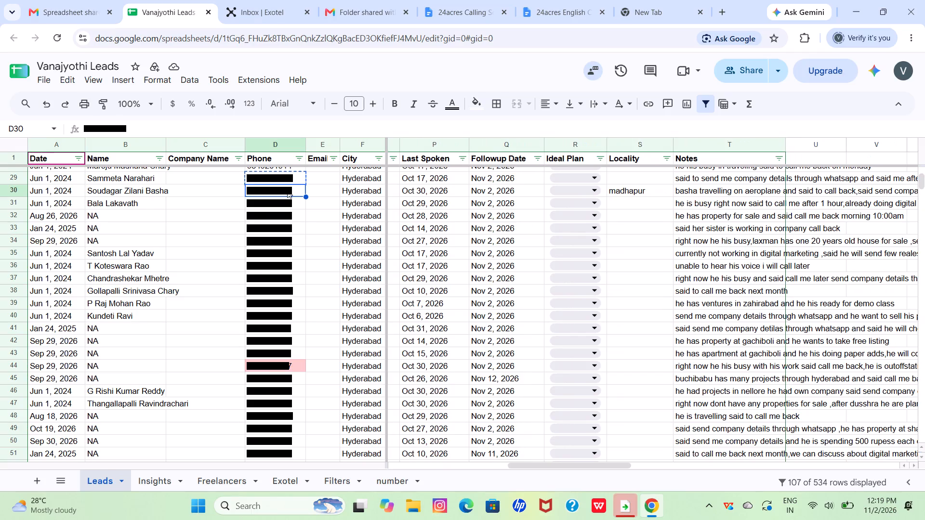
pyautogui.hscroll(-4, 287, 190)
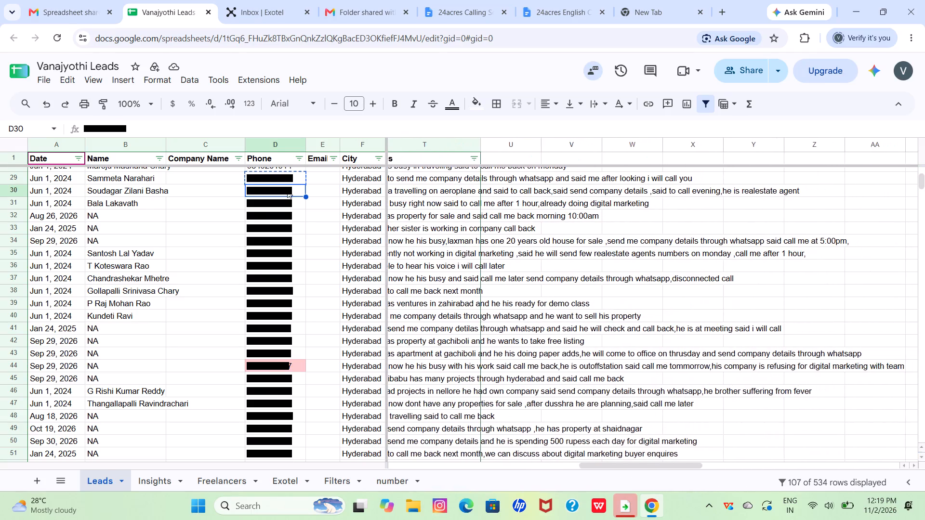
pyautogui.hscroll(1, 287, 190)
pyautogui.doubleClick(455, 193)
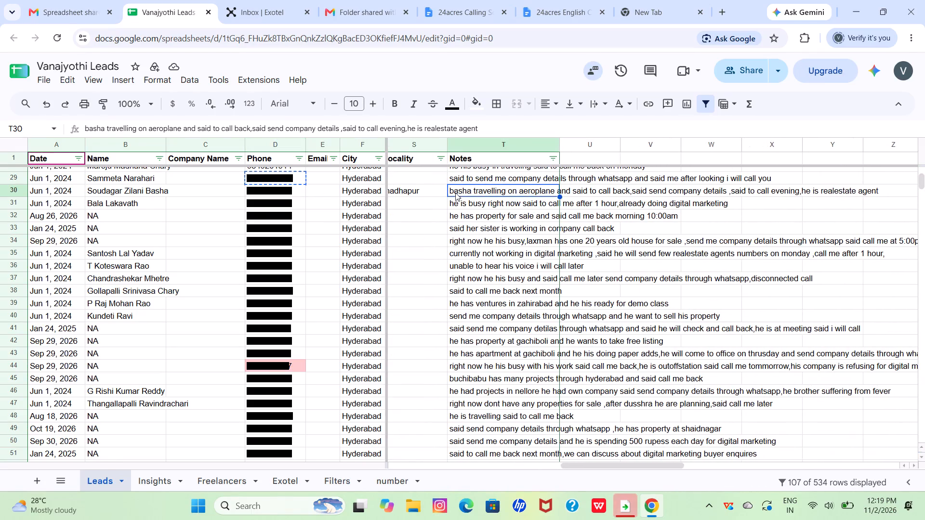
pyautogui.click(552, 191)
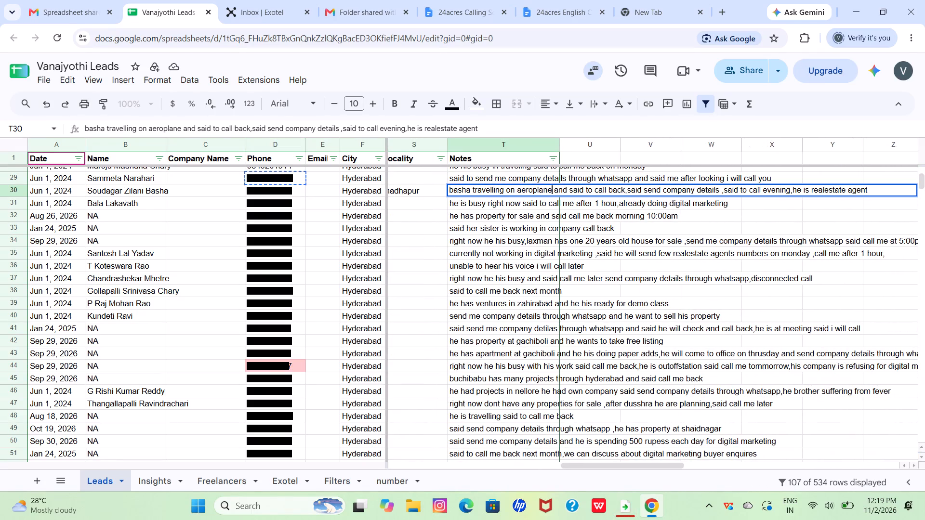
pyautogui.press('BackSpace')
pyautogui.press('BackSpace')
pyautogui.press('BackSpace')
pyautogui.press('BackSpace')
pyautogui.press('BackSpace')
pyautogui.press('BackSpace')
pyautogui.press('BackSpace')
pyautogui.press('BackSpace')
pyautogui.press('BackSpace')
pyautogui.press('BackSpace')
pyautogui.press('BackSpace')
pyautogui.press('BackSpace')
pyautogui.press('BackSpace')
pyautogui.press('BackSpace')
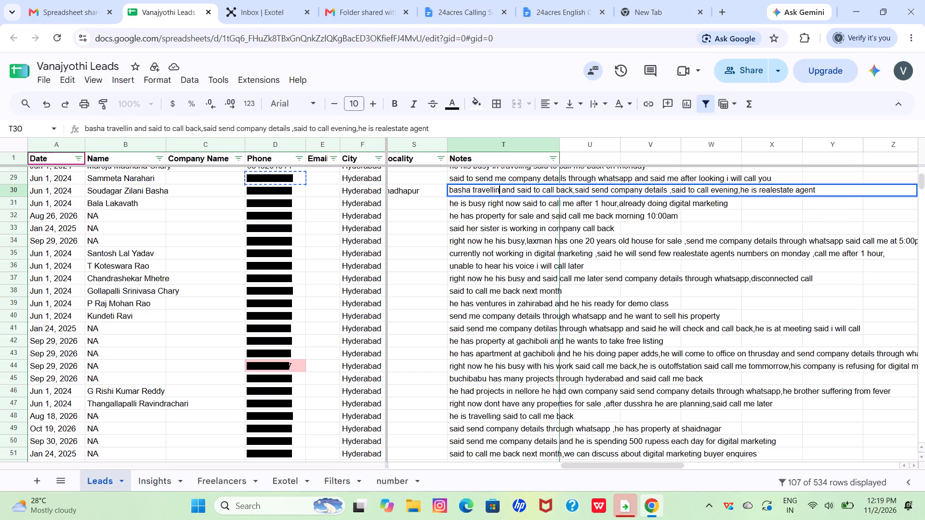
pyautogui.click(515, 191)
pyautogui.press('BackSpace')
pyautogui.press('BackSpace')
pyautogui.press('BackSpace')
pyautogui.press('BackSpace')
pyautogui.press('BackSpace')
pyautogui.press('BackSpace')
pyautogui.press('BackSpace')
pyautogui.press('BackSpace')
pyautogui.press('BackSpace')
pyautogui.press('BackSpace')
pyautogui.press('BackSpace')
pyautogui.press('BackSpace')
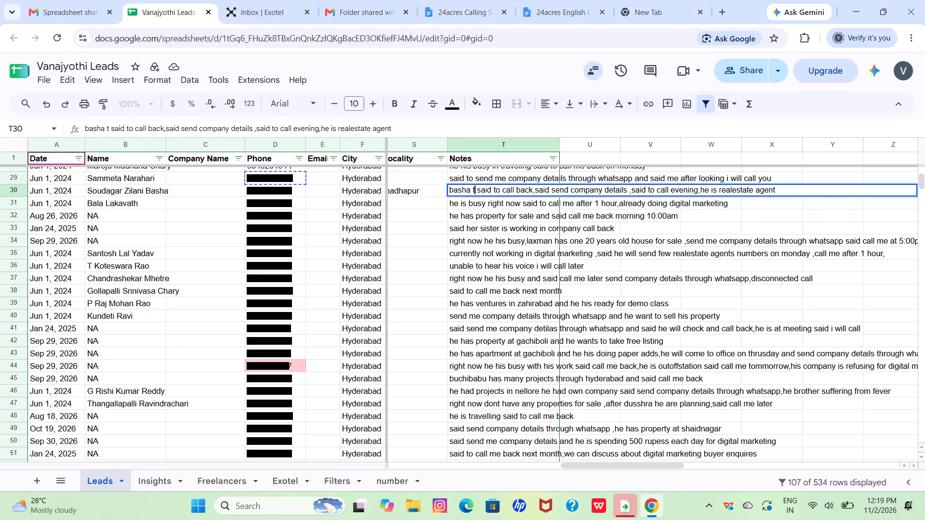
pyautogui.press('BackSpace')
pyautogui.press('BackSpace')
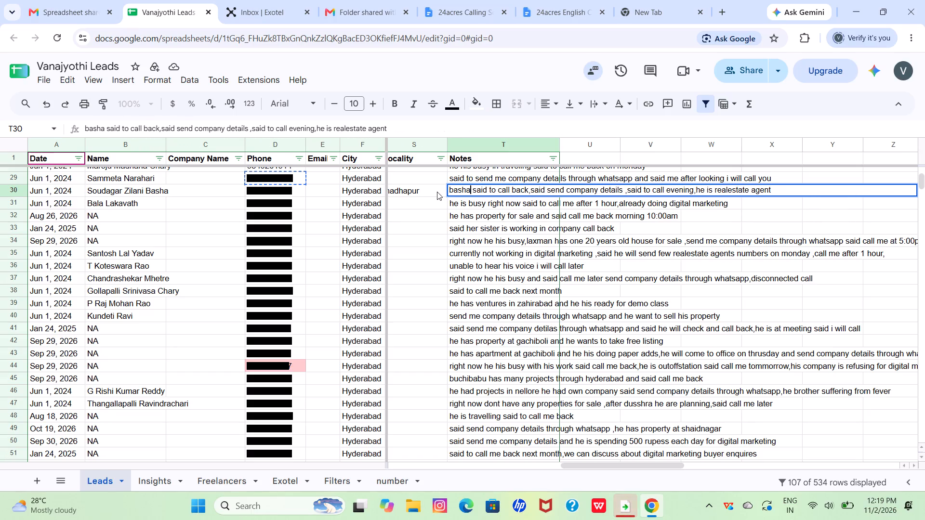
pyautogui.click(432, 192)
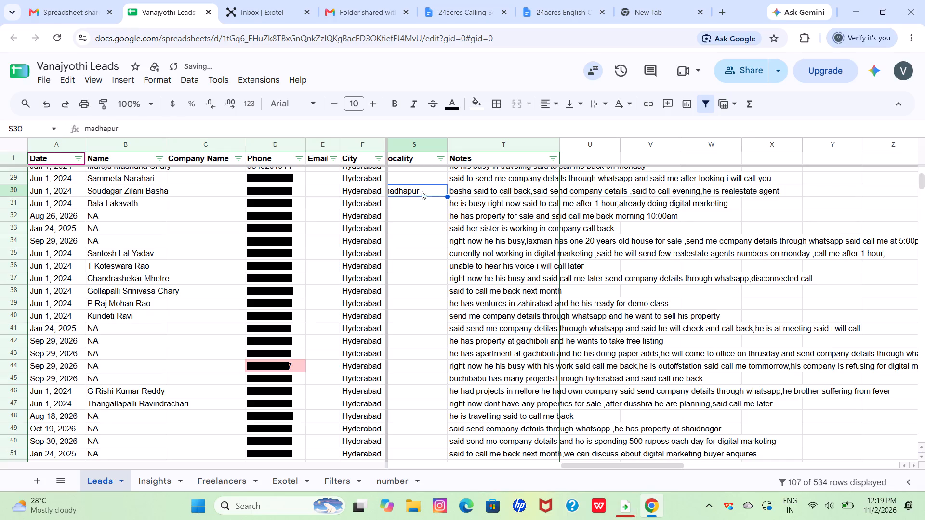
# Select the phone number of the lead in row 30.
pyautogui.click(283, 193)
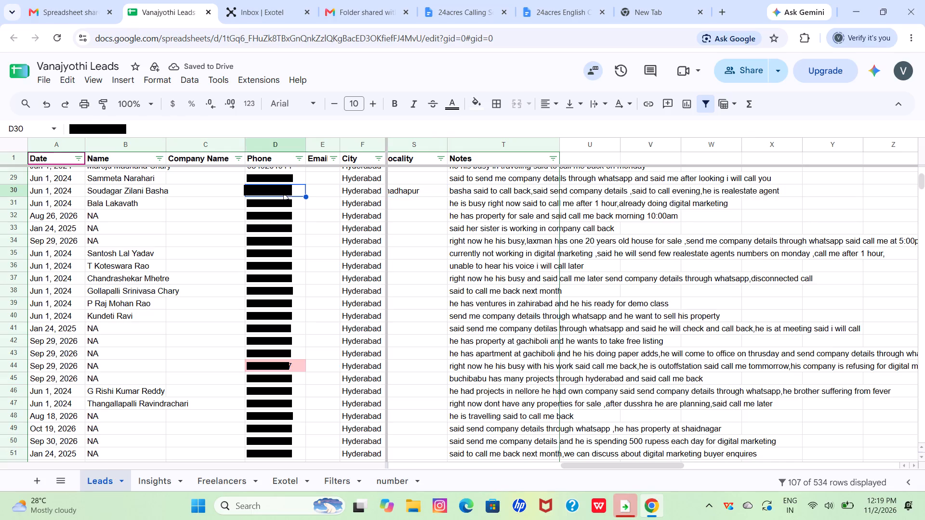
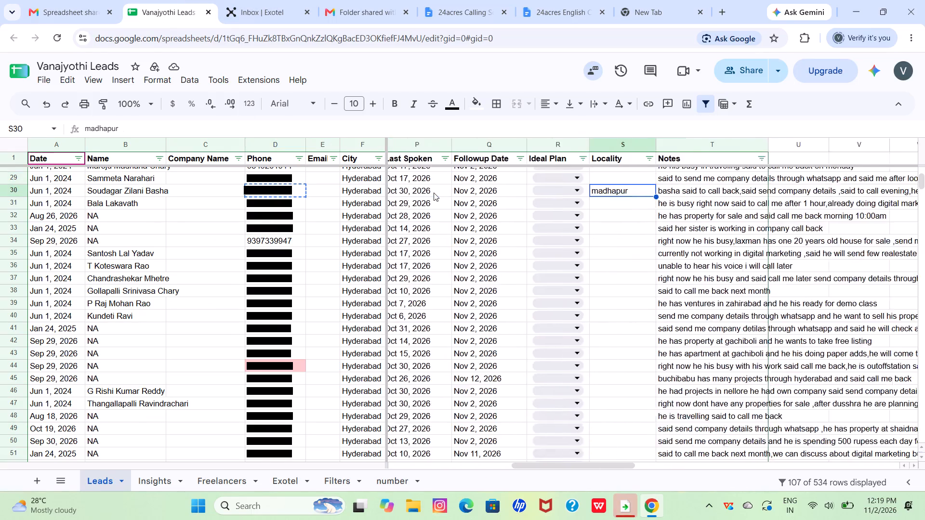
# Review the row 30 lead's attempt and conversation counts, contact dates, follow-up date and notes.
pyautogui.hscroll(3, 434, 193)
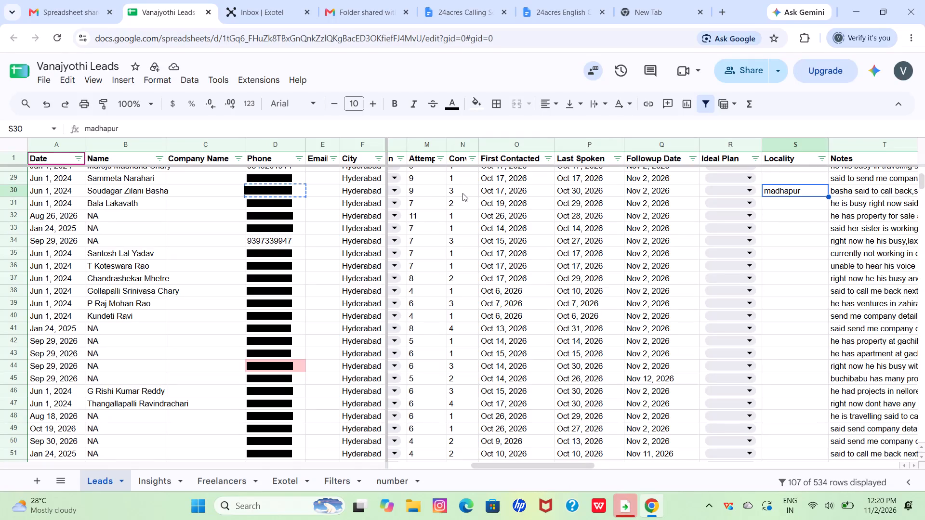
pyautogui.click(460, 193)
pyautogui.hscroll(-1, 460, 193)
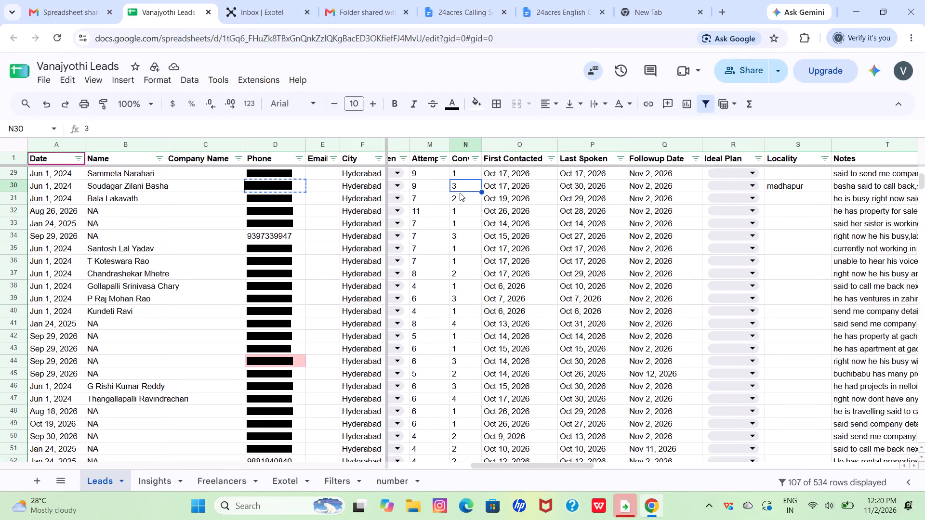
pyautogui.hscroll(-2, 460, 193)
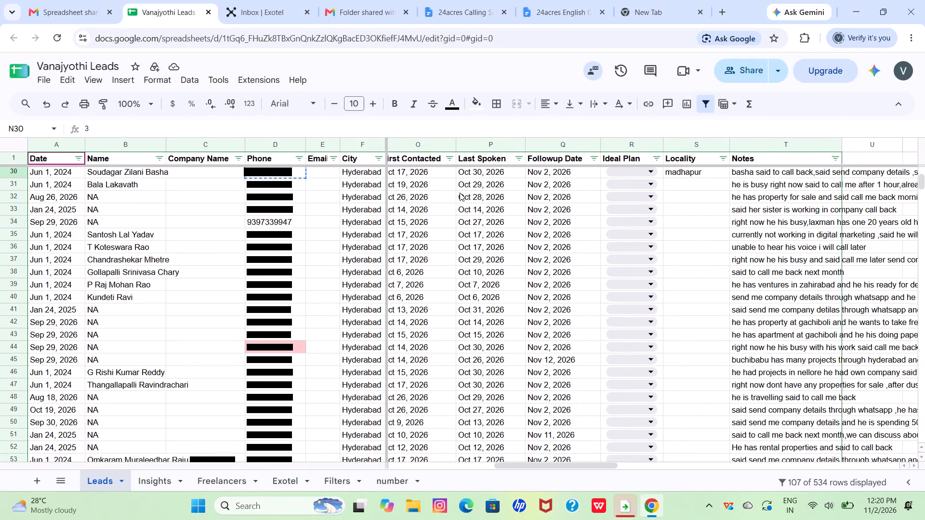
pyautogui.hscroll(1, 460, 193)
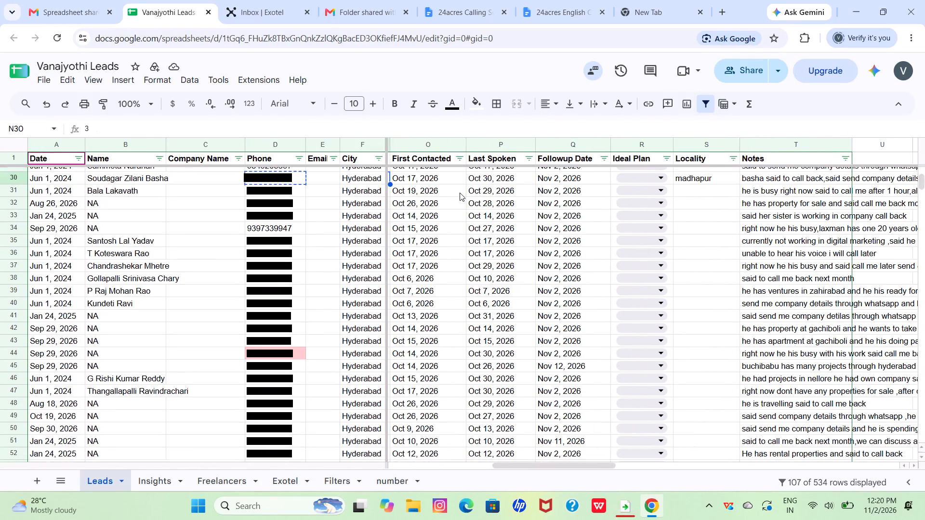
pyautogui.hscroll(3, 460, 193)
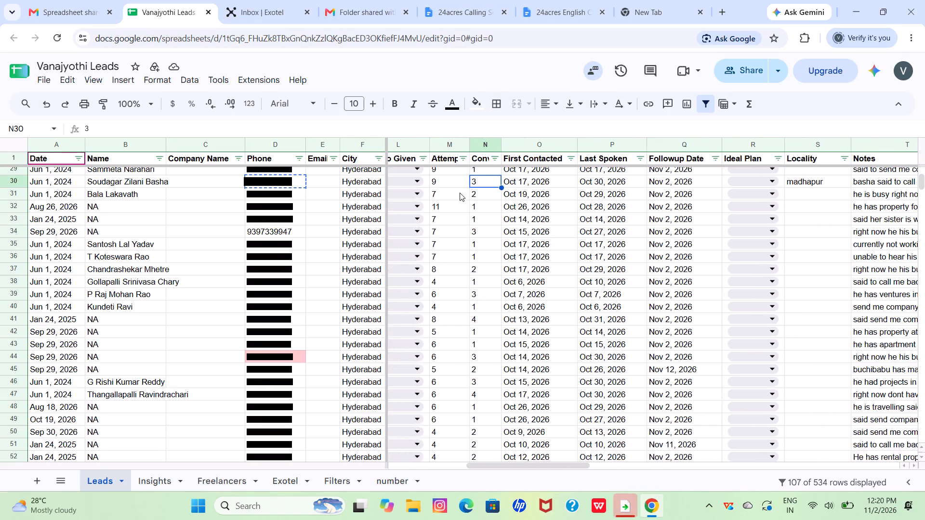
pyautogui.hscroll(-4, 460, 193)
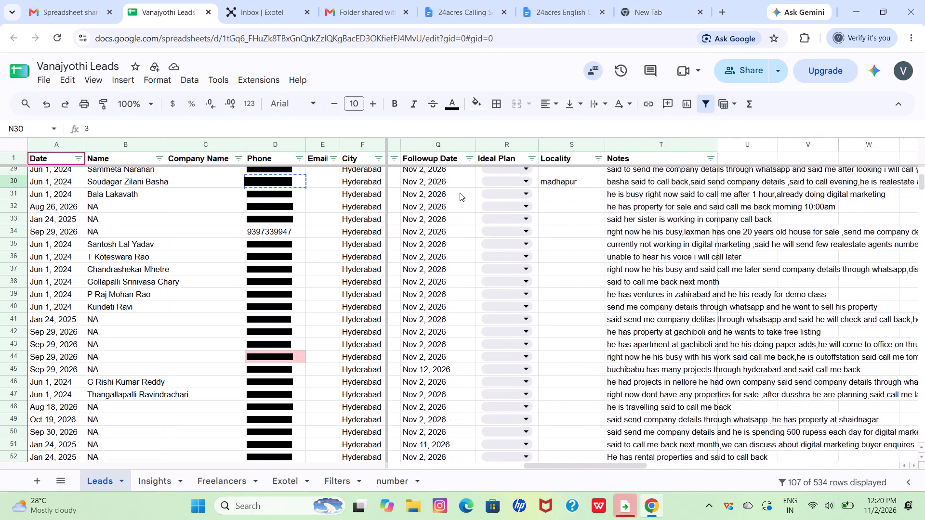
pyautogui.hscroll(1, 460, 193)
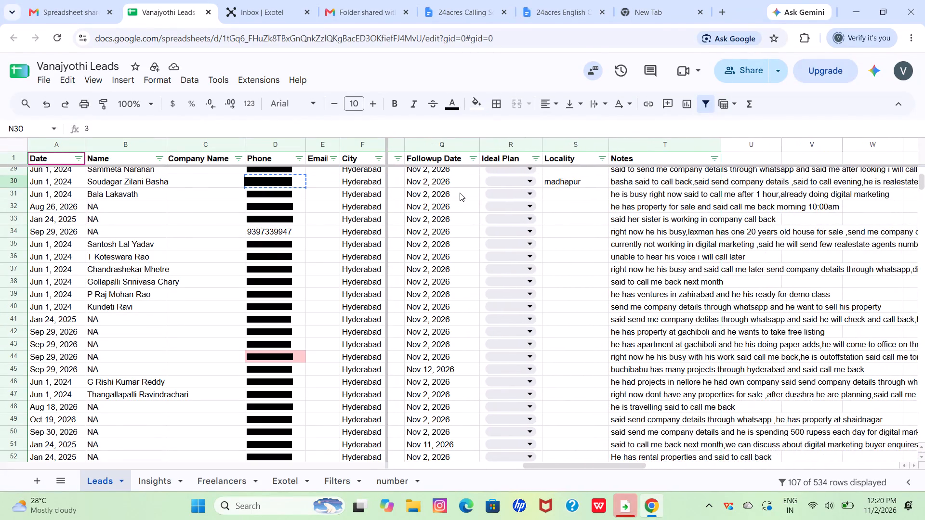
pyautogui.hscroll(1, 460, 193)
# Review the row 31 lead's attempt and conversation counts, contact dates, follow-up date and notes.
pyautogui.click(446, 196)
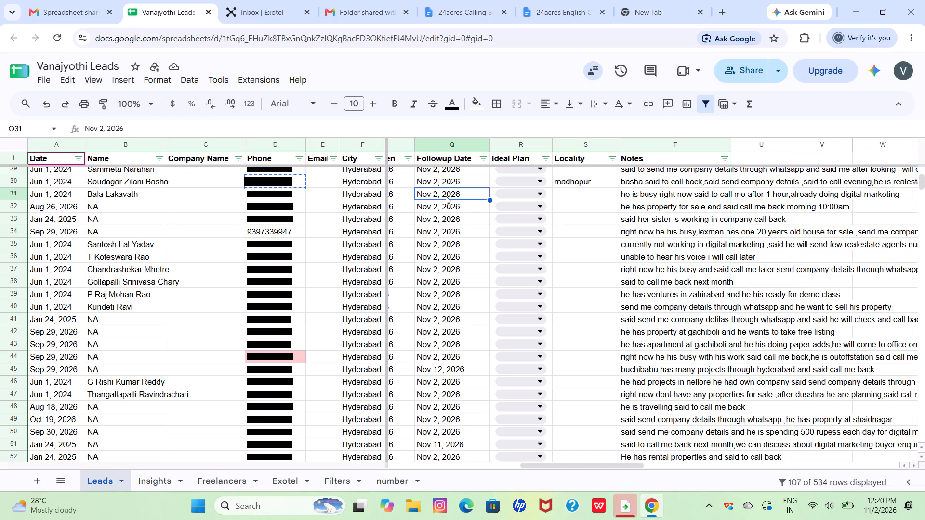
pyautogui.hscroll(1, 438, 195)
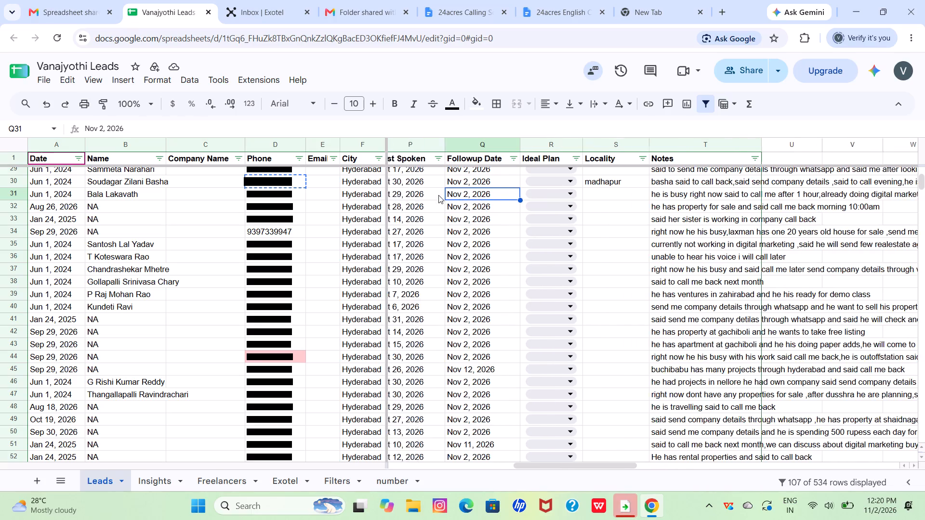
pyautogui.hscroll(2, 438, 195)
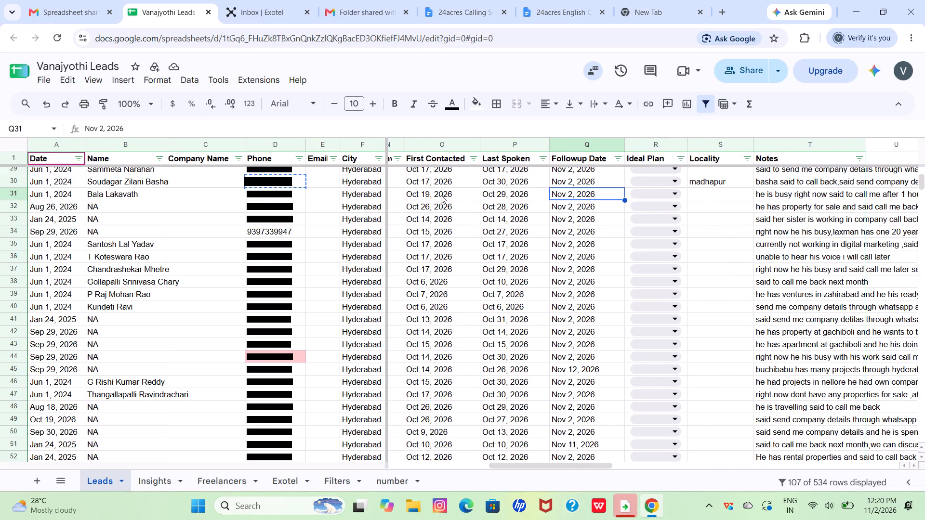
pyautogui.hscroll(3, 441, 195)
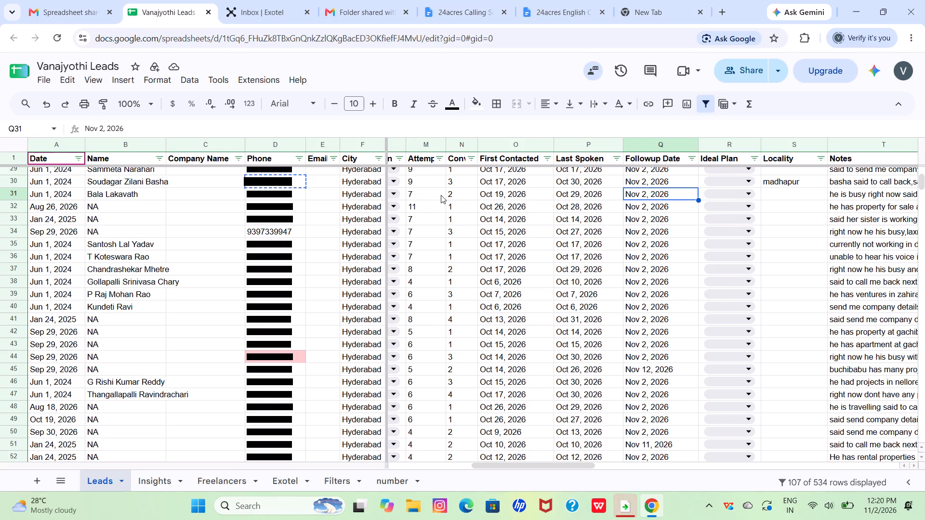
pyautogui.hscroll(-4, 428, 198)
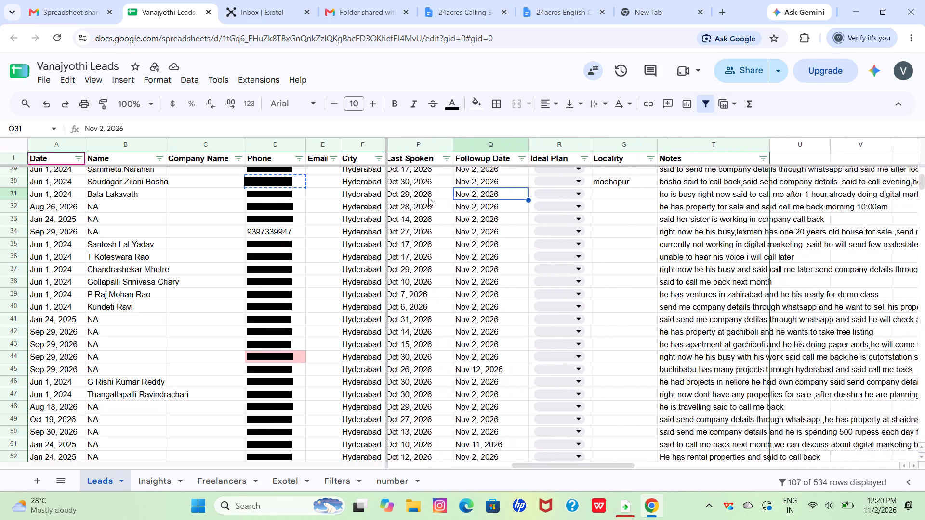
pyautogui.hscroll(-1, 428, 198)
pyautogui.hscroll(1, 428, 198)
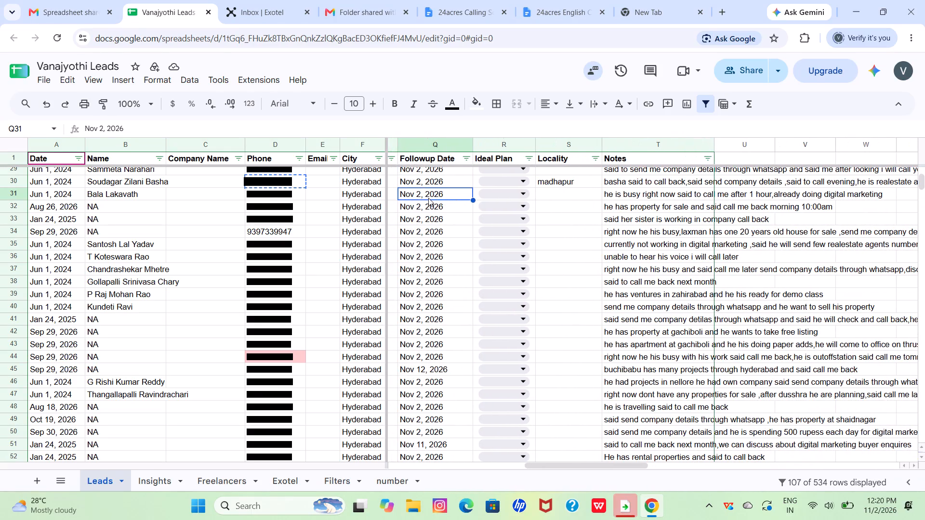
# Select the phone number of the lead in row 32.
pyautogui.click(430, 203)
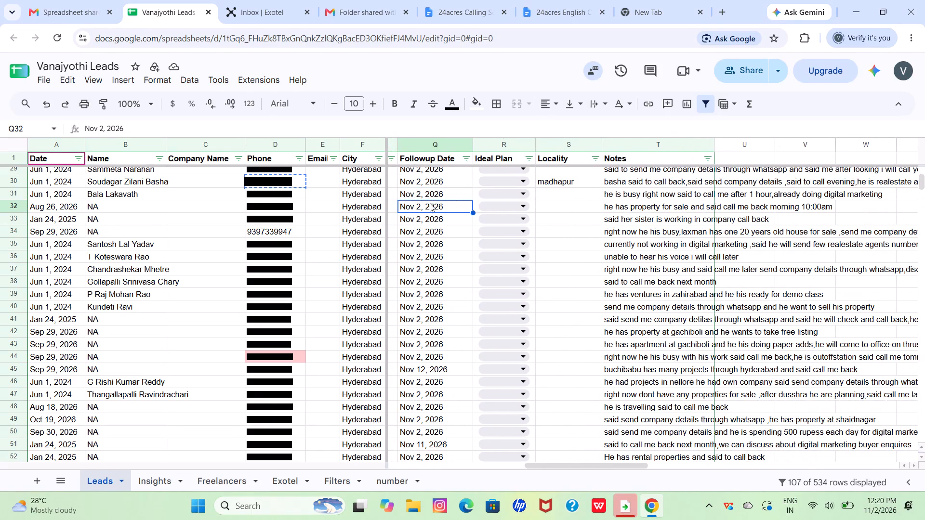
pyautogui.scroll(-1, 430, 203)
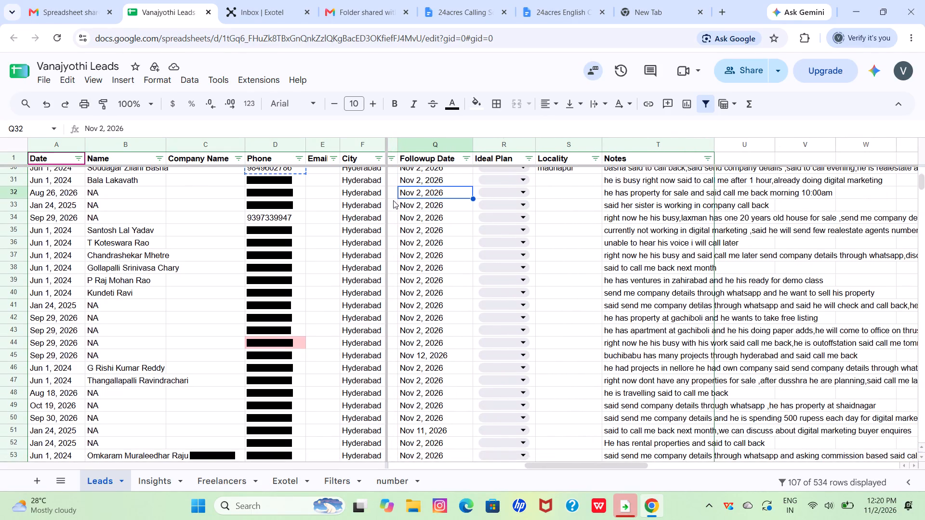
pyautogui.click(269, 187)
pyautogui.click(272, 195)
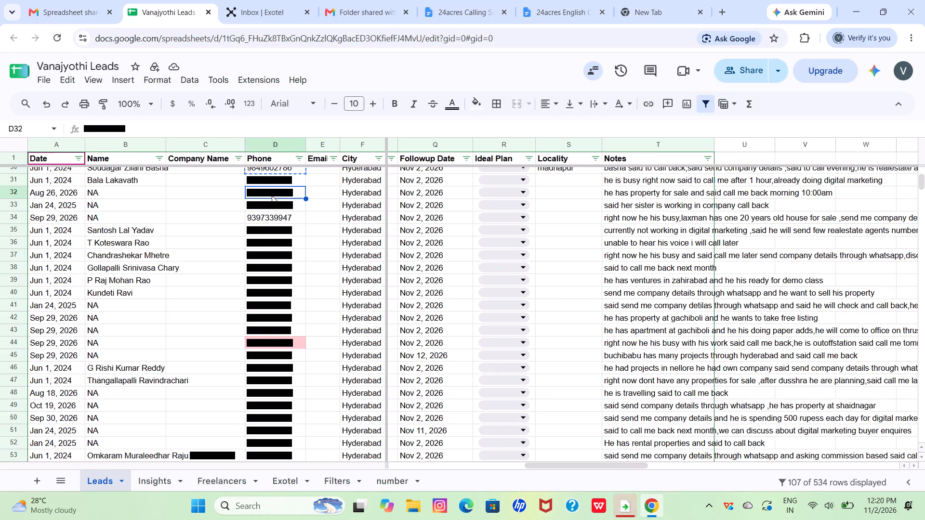
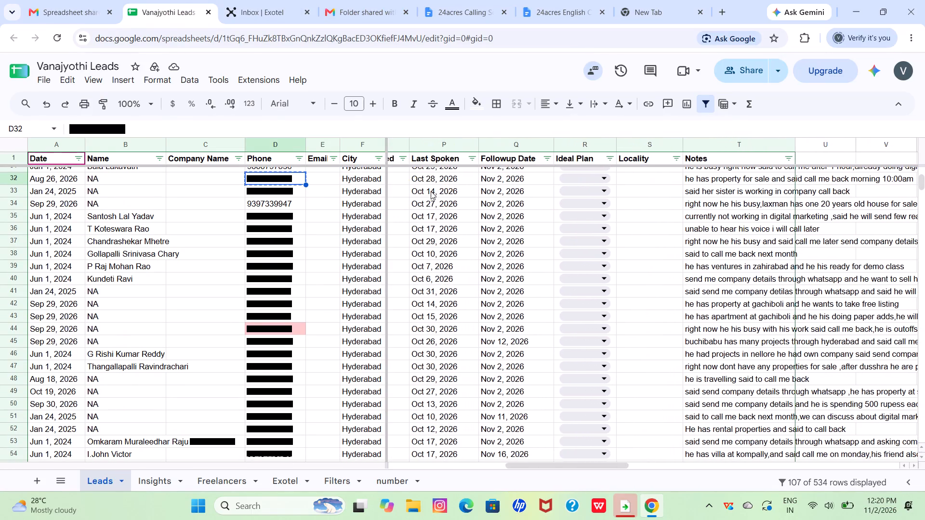
# Review the row 32 lead's conversation count, contact dates, follow-up date and notes.
pyautogui.hscroll(2, 431, 191)
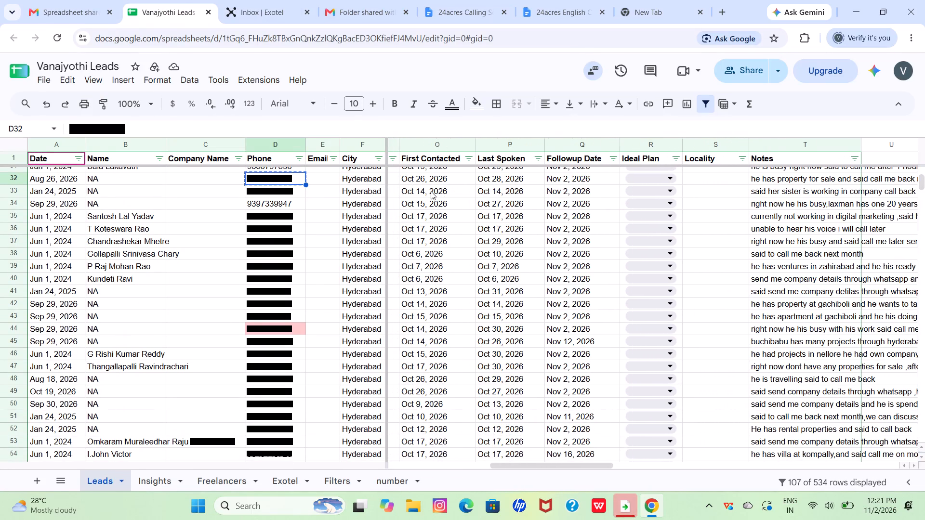
pyautogui.hscroll(-2, 431, 191)
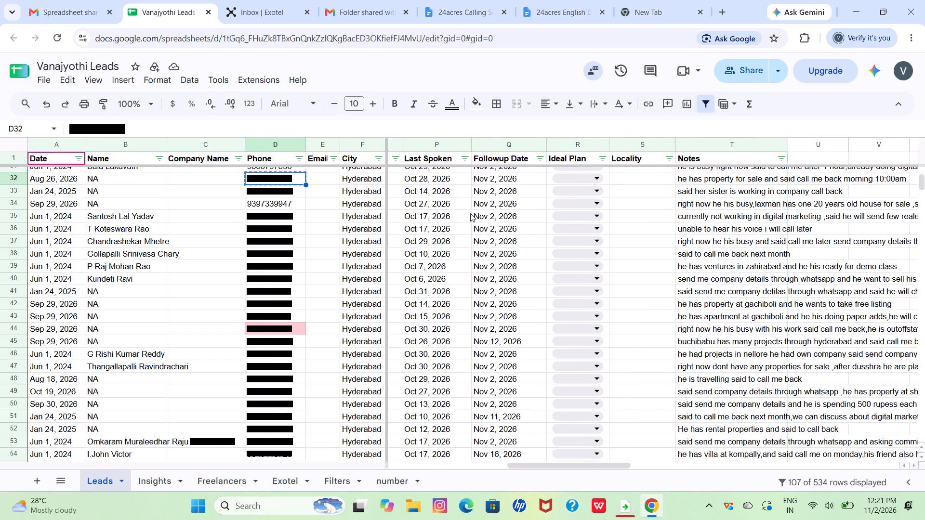
pyautogui.hscroll(3, 470, 213)
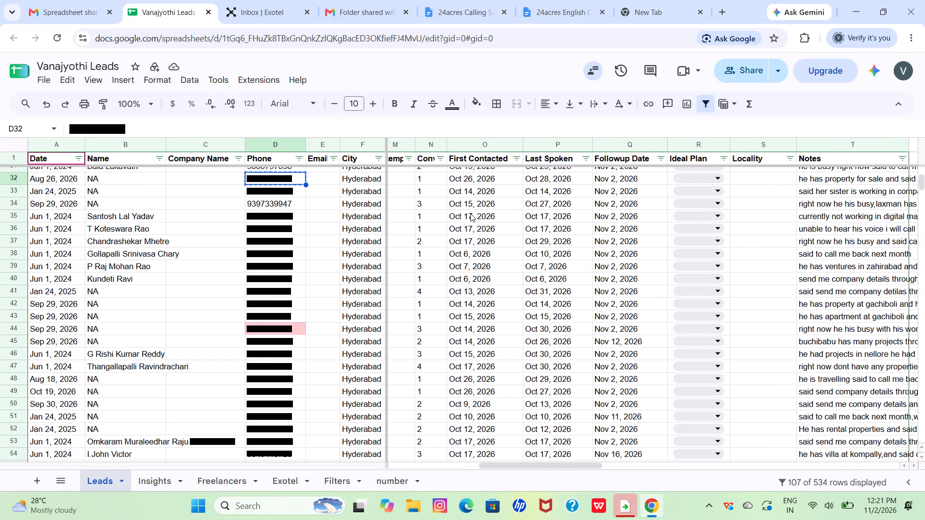
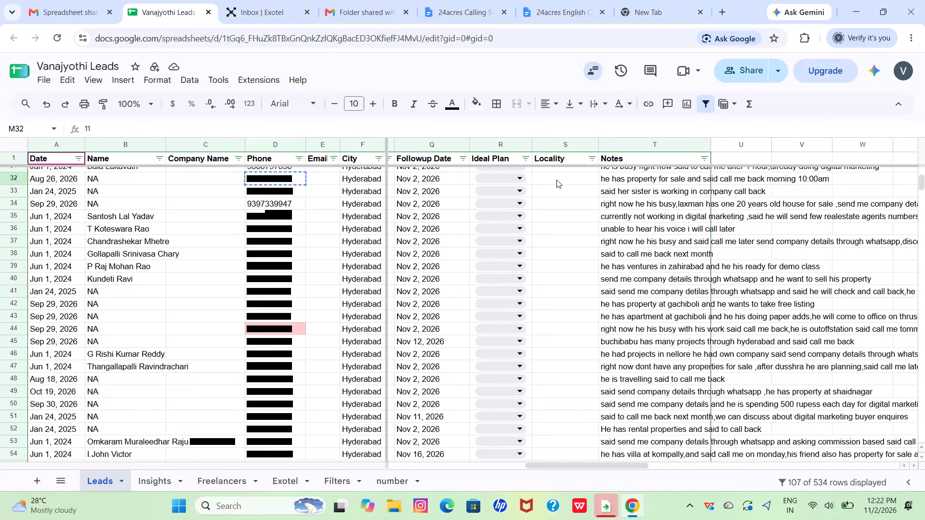
# Set the attempt count of the row 32 lead to 12.
pyautogui.hscroll(5, 556, 180)
pyautogui.write('12')
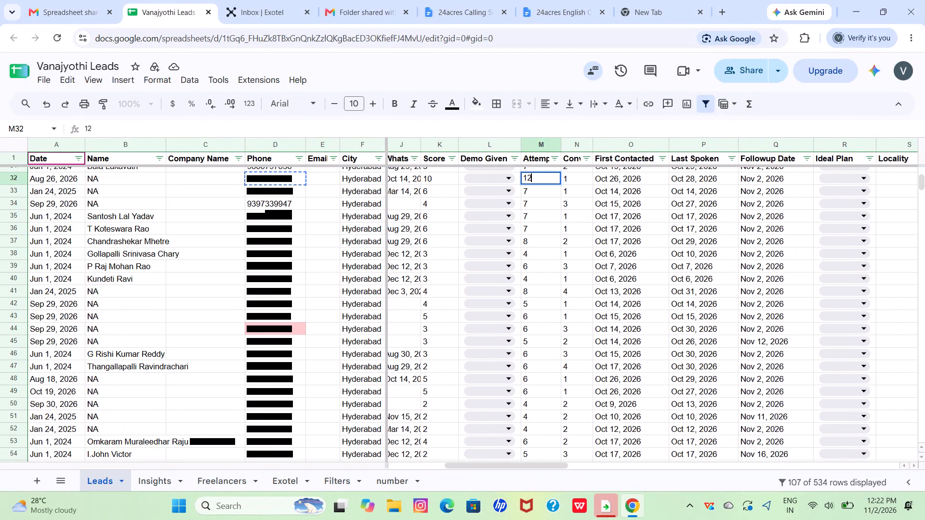
pyautogui.click(544, 193)
# Review the row 33 lead's last spoken date, follow-up date and notes.
pyautogui.hscroll(-3, 544, 193)
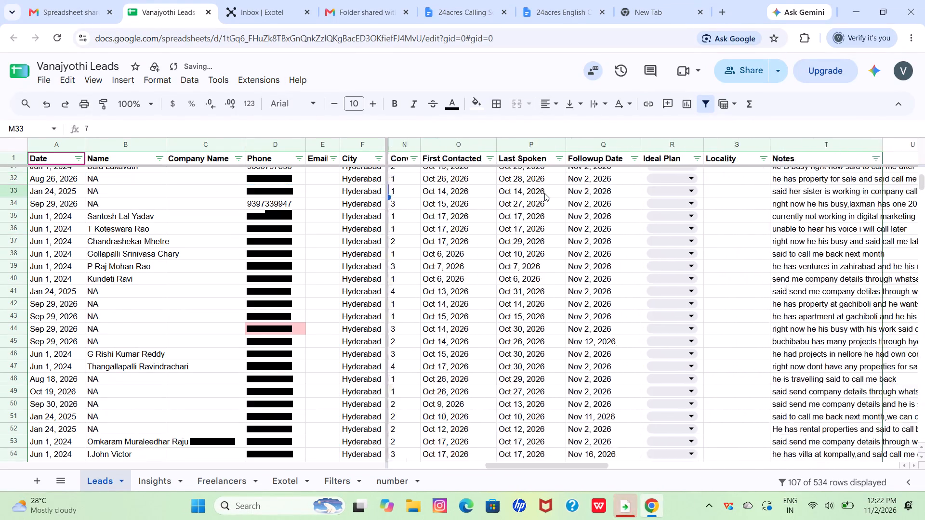
pyautogui.hscroll(-1, 544, 193)
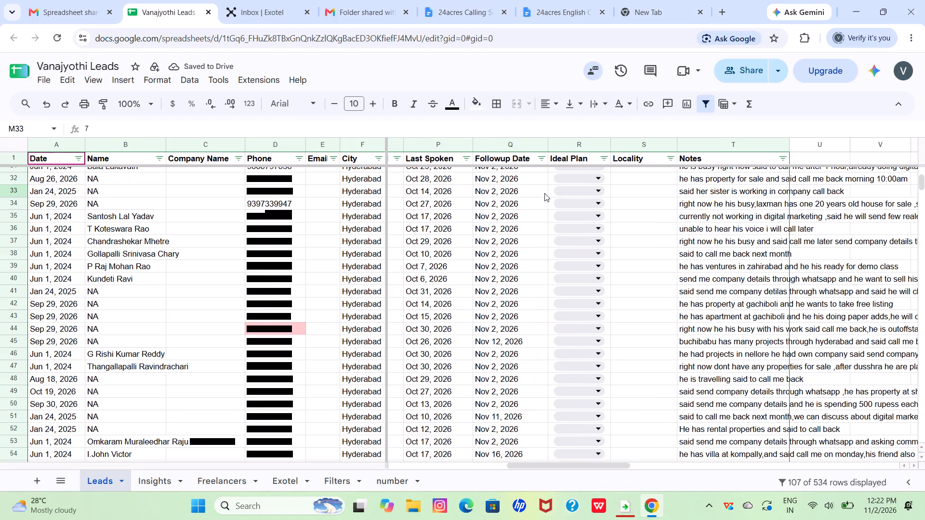
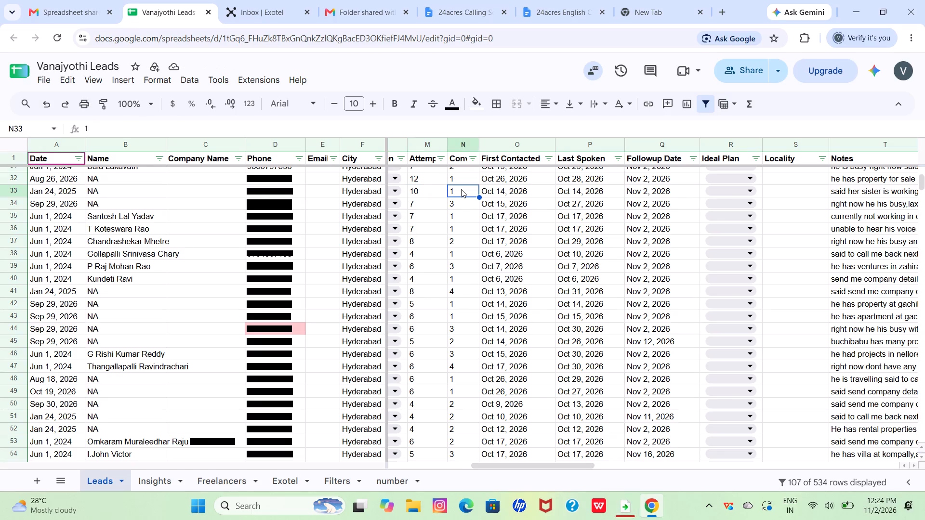
# Set the conversation count of the row 33 lead to 2.
pyautogui.press('2')
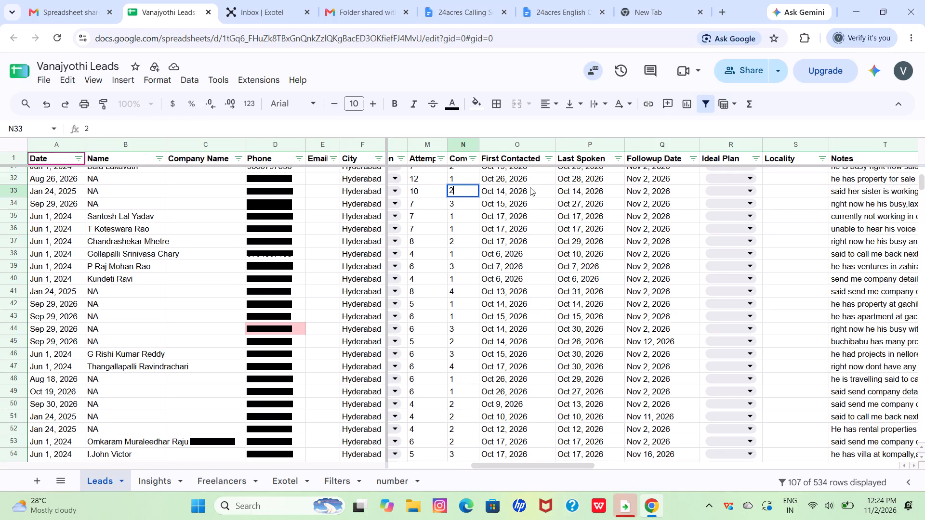
pyautogui.click(530, 187)
# Copy the phone number of the row 34 lead, checking its follow-up details and notes.
pyautogui.scroll(-1, 530, 187)
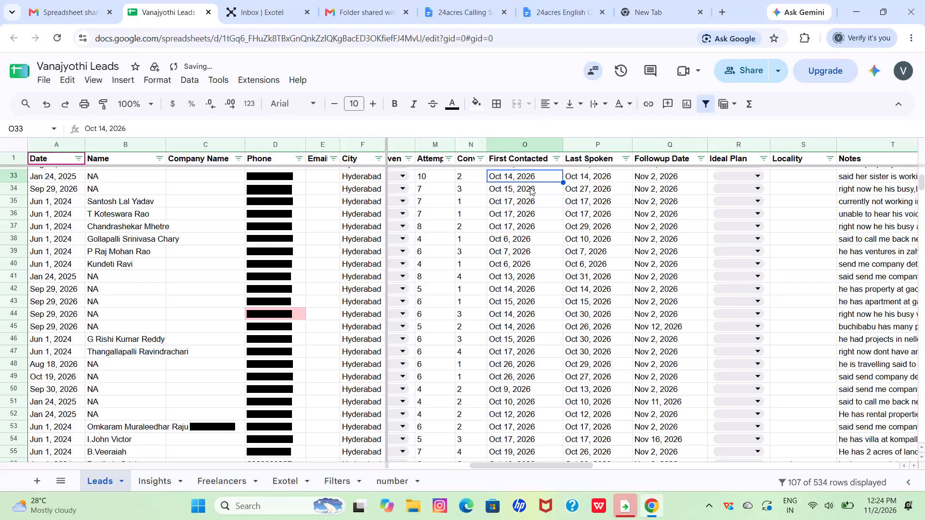
pyautogui.click(268, 185)
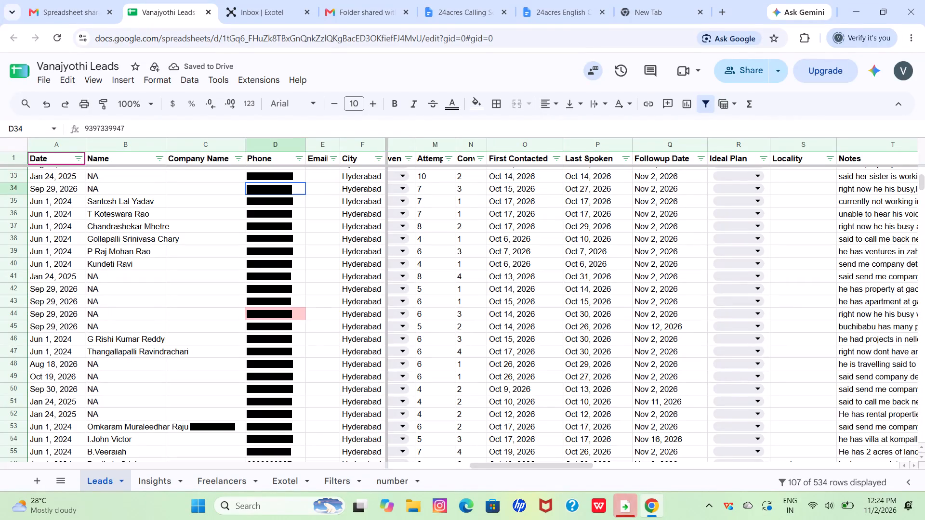
pyautogui.hscroll(-2, 664, 204)
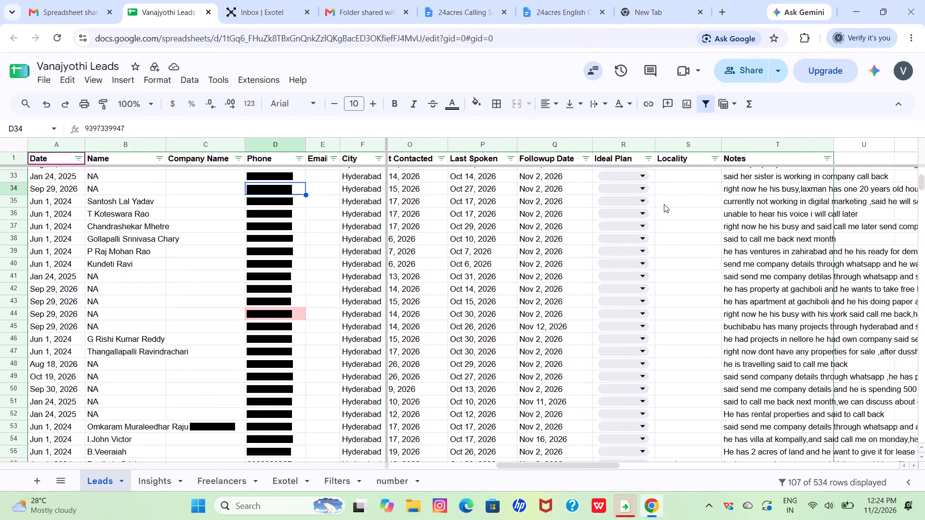
pyautogui.hscroll(4, 664, 204)
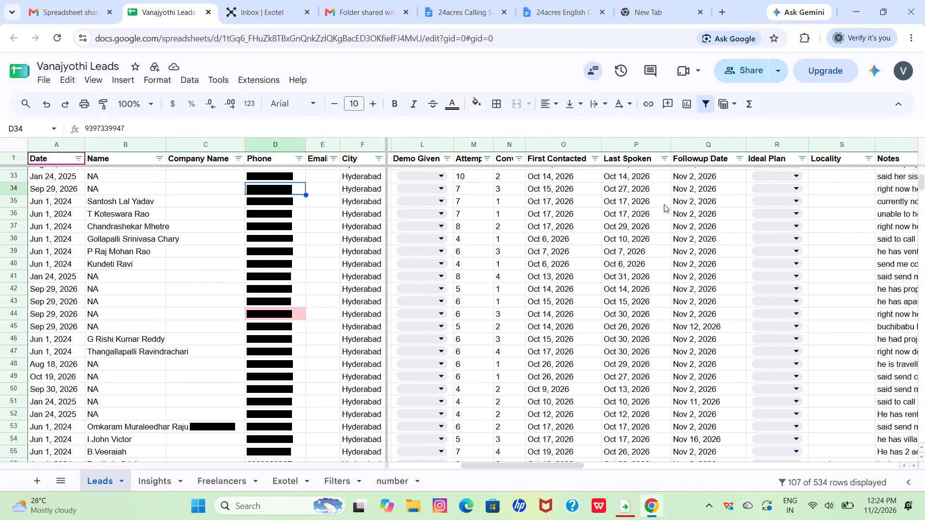
pyautogui.hotkey('ctrl', 'c')
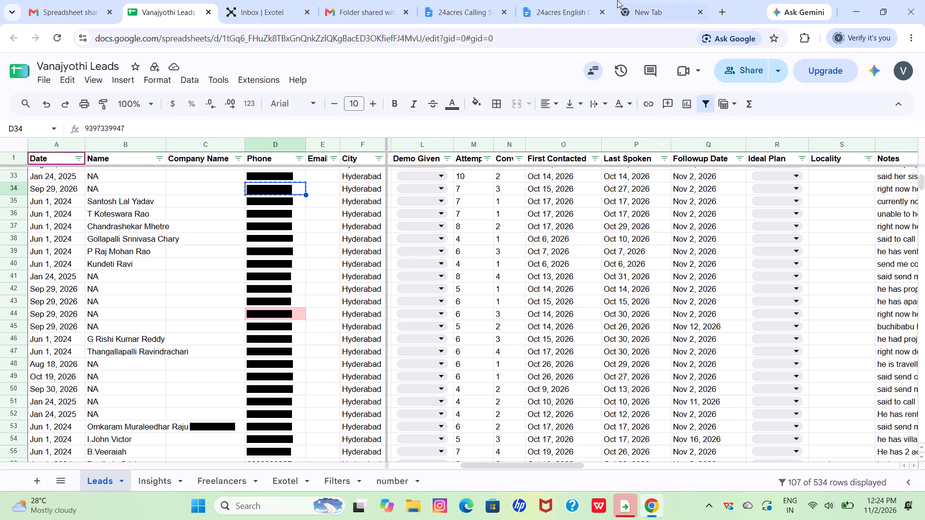
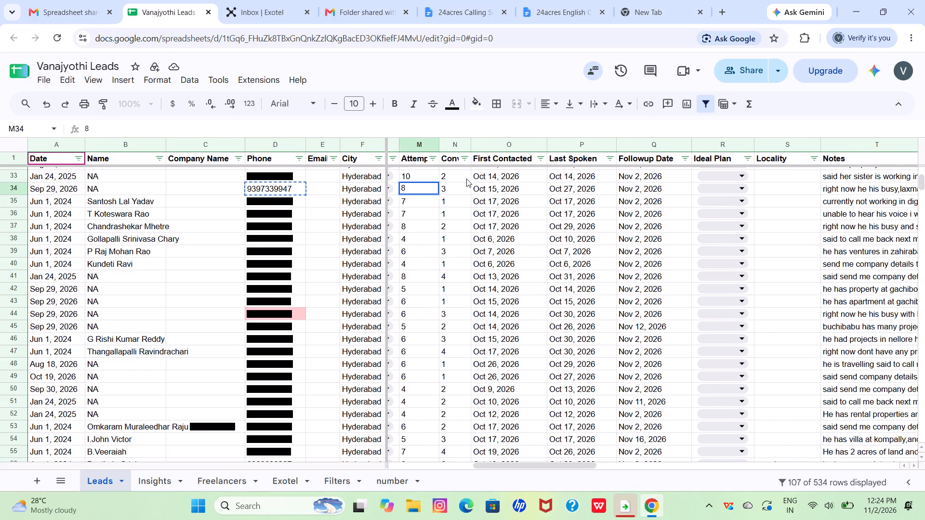
# Set the attempt count of the row 34 lead to 8 and review that lead's notes.
pyautogui.click(462, 187)
pyautogui.hscroll(-2, 462, 187)
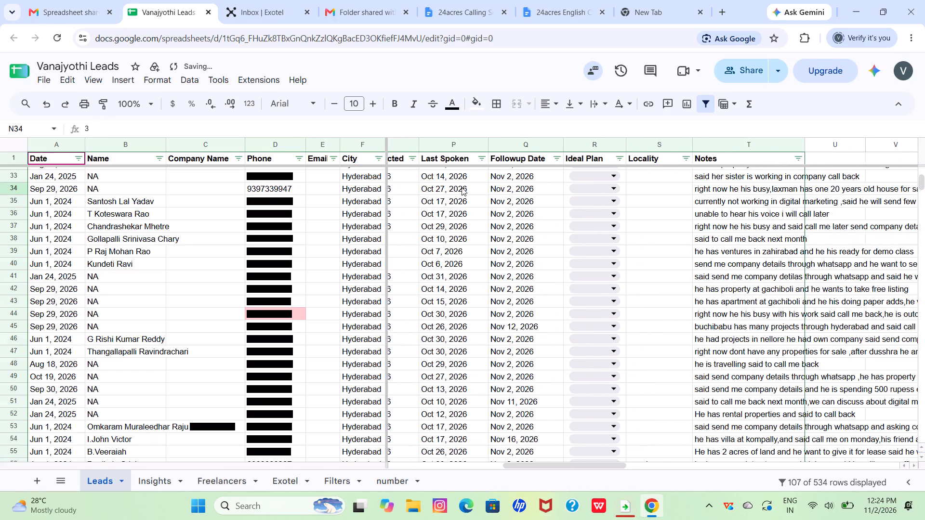
pyautogui.hscroll(-3, 462, 187)
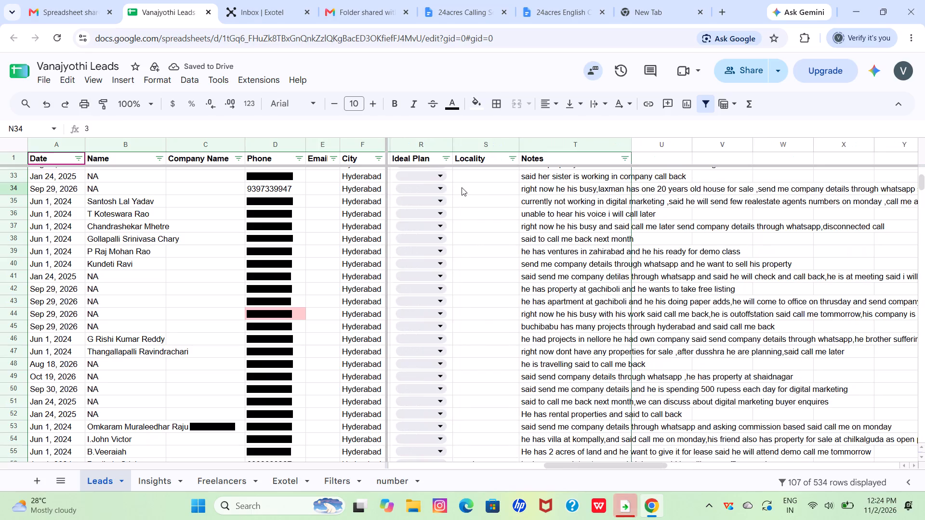
pyautogui.hscroll(-2, 462, 187)
pyautogui.hscroll(2, 462, 187)
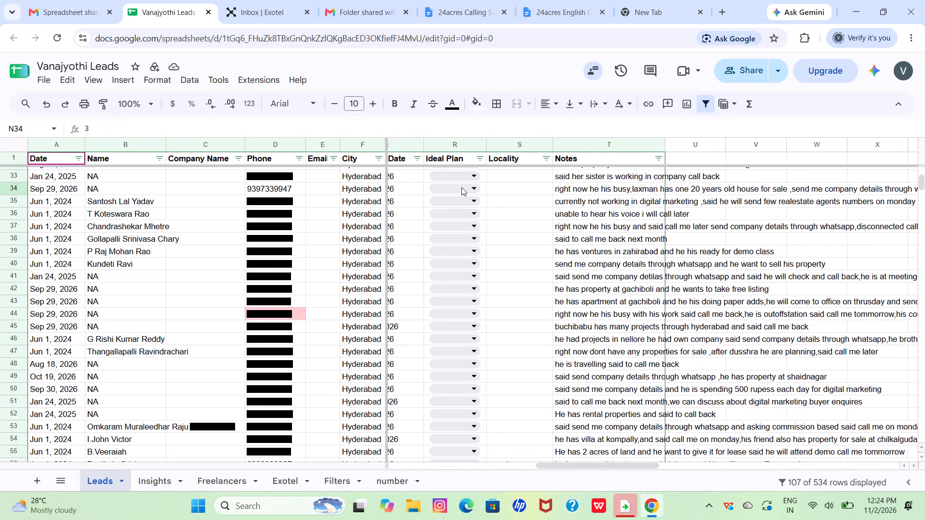
# Check the row 34 lead's follow-up date alongside that lead's notes.
pyautogui.hscroll(1, 462, 187)
pyautogui.click(462, 187)
pyautogui.hscroll(1, 462, 187)
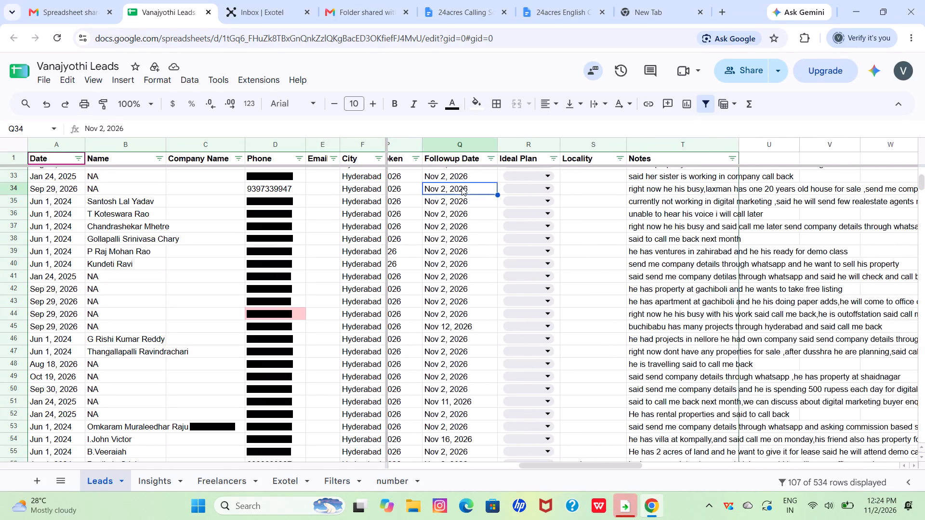
pyautogui.hscroll(1, 462, 187)
# Read through the 24acres first-call calling script, from the greeting to the office visit and online demo offer.
pyautogui.click(461, 0)
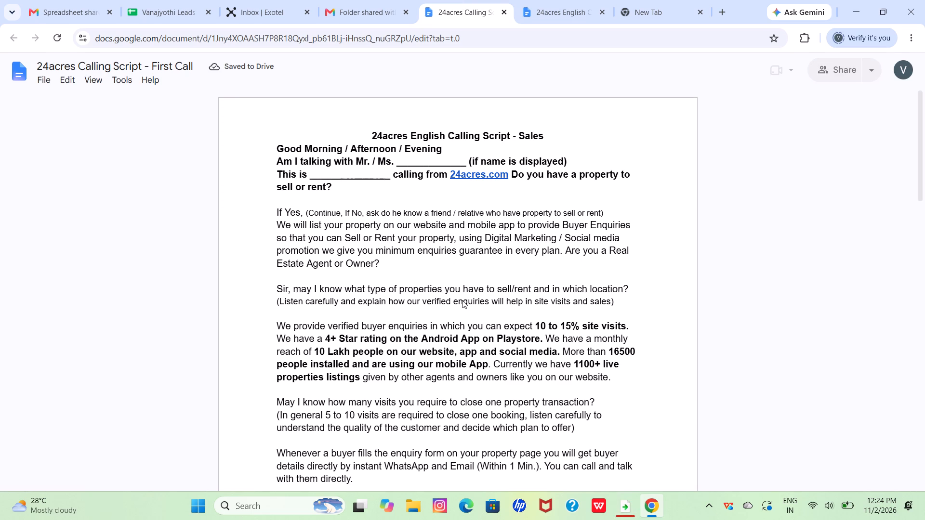
pyautogui.scroll(-2, 443, 377)
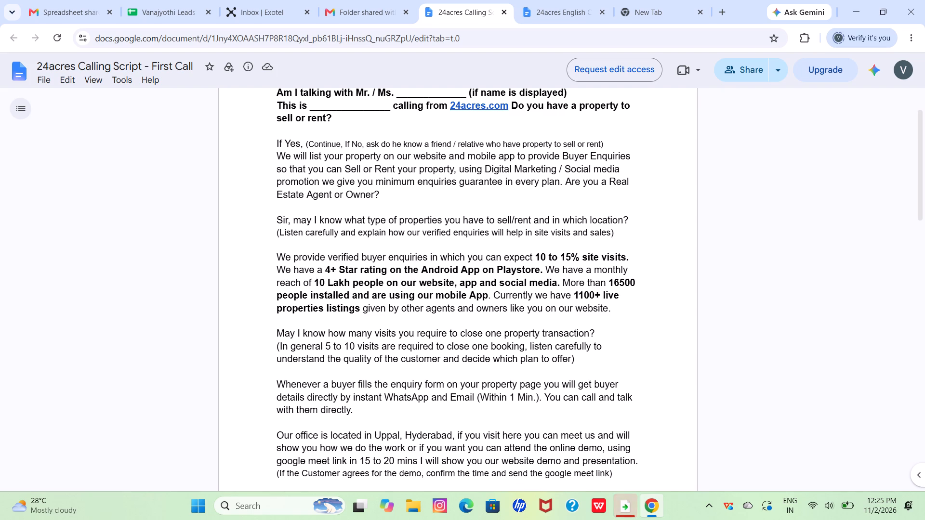
# Close the shared-folder email tab and return to the row 34 lead's contact dates in the Vanajyothi Leads sheet.
pyautogui.click(404, 10)
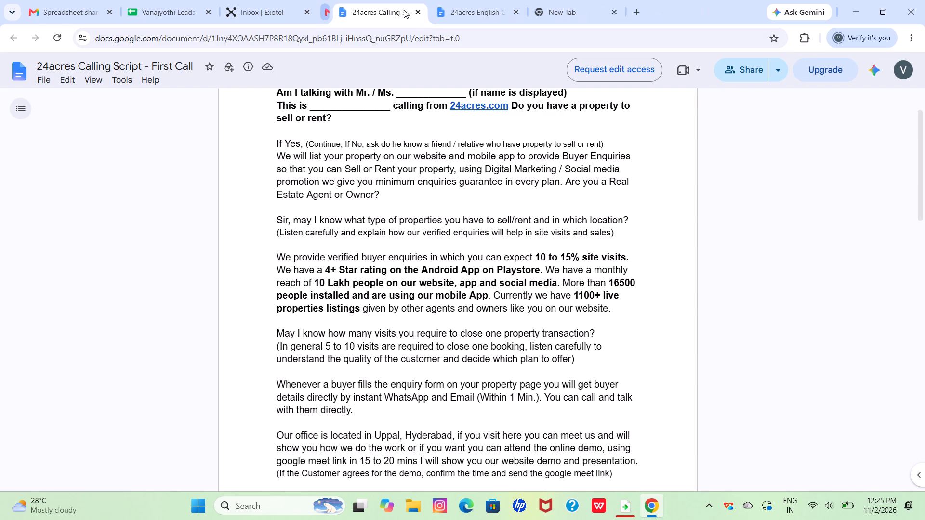
pyautogui.doubleClick(223, 7)
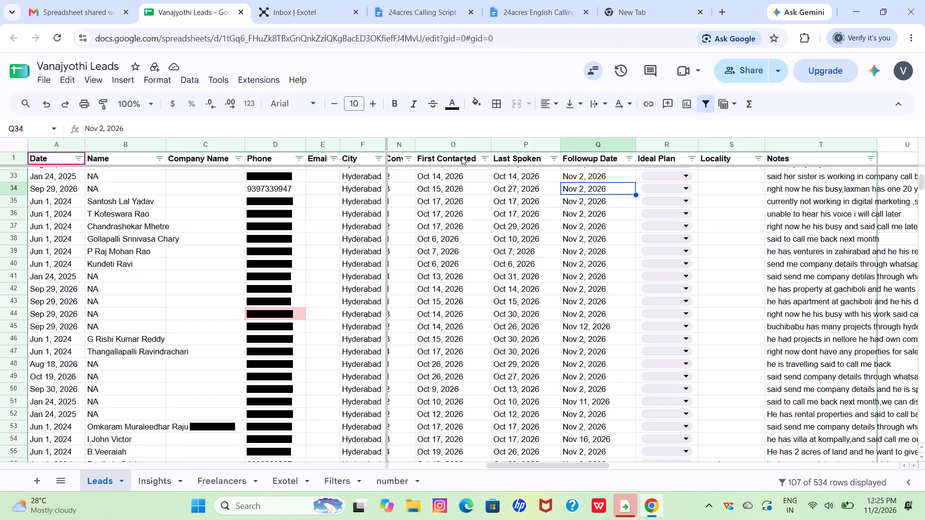
pyautogui.hscroll(-1, 461, 156)
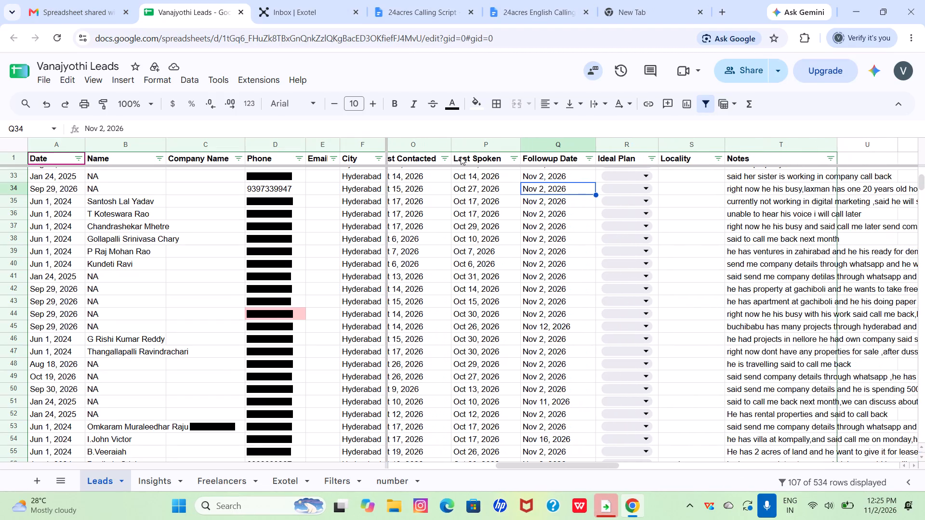
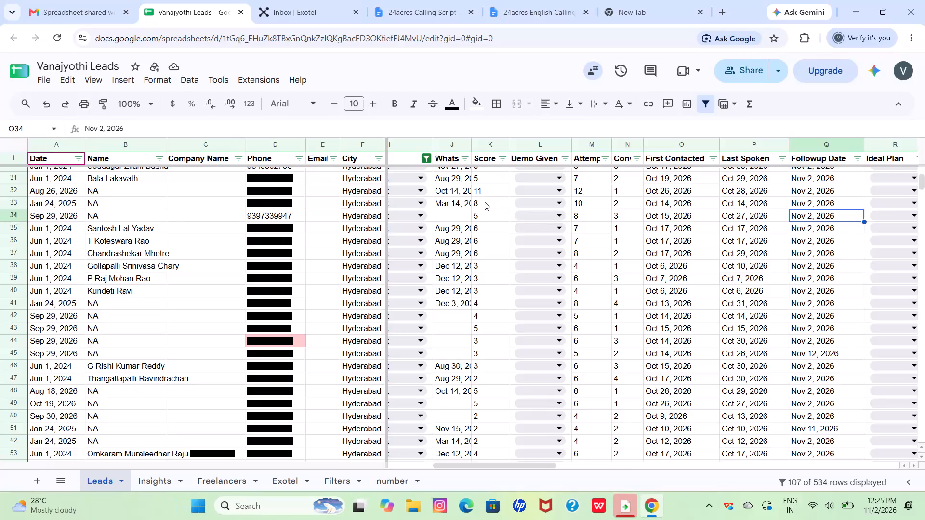
# Review the row 34 lead's last spoken date, follow-up date and notes.
pyautogui.hscroll(-2, 580, 198)
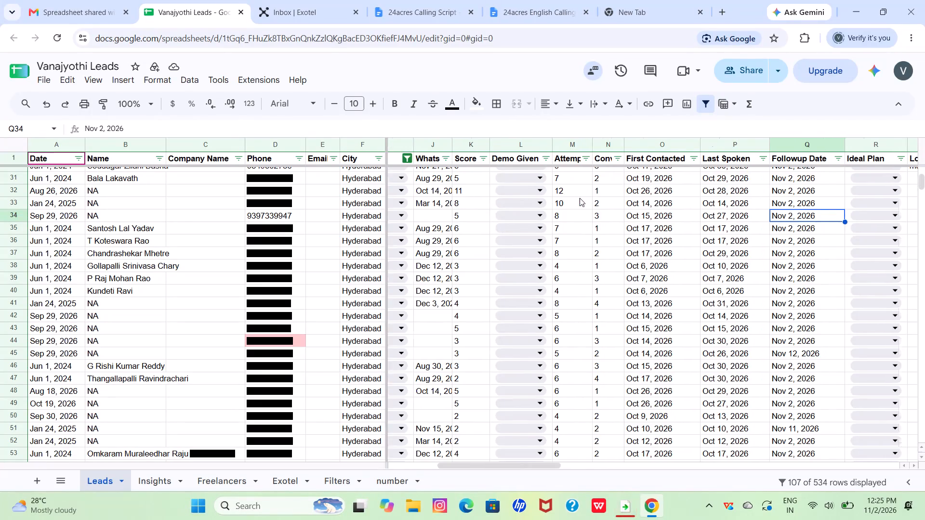
pyautogui.hscroll(-3, 580, 198)
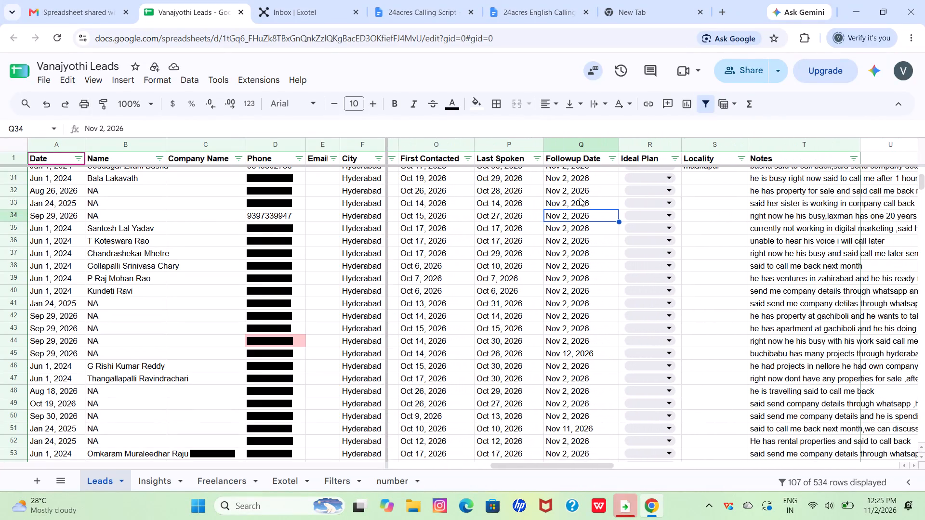
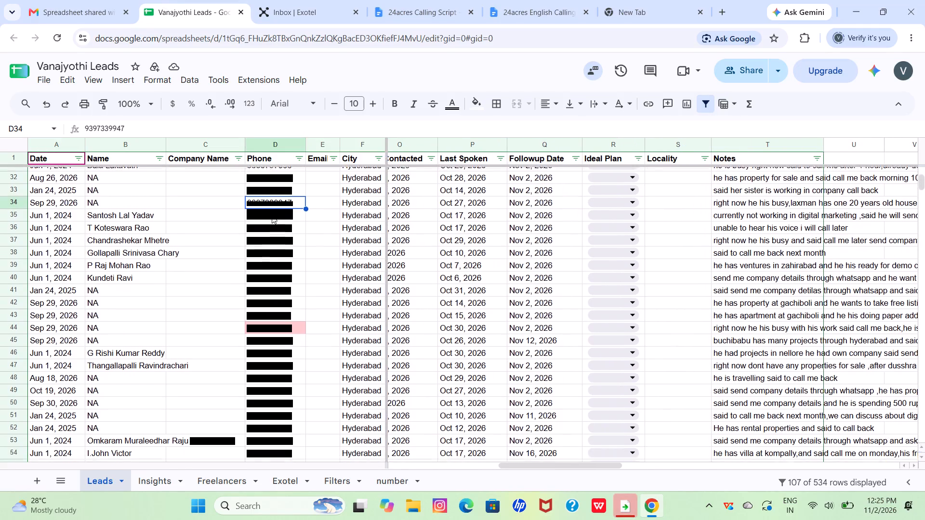
# Select the phone number of the row 35 lead and review that lead's last spoken date, follow-up date and notes.
pyautogui.scroll(-1, 272, 215)
pyautogui.hscroll(-3, 272, 215)
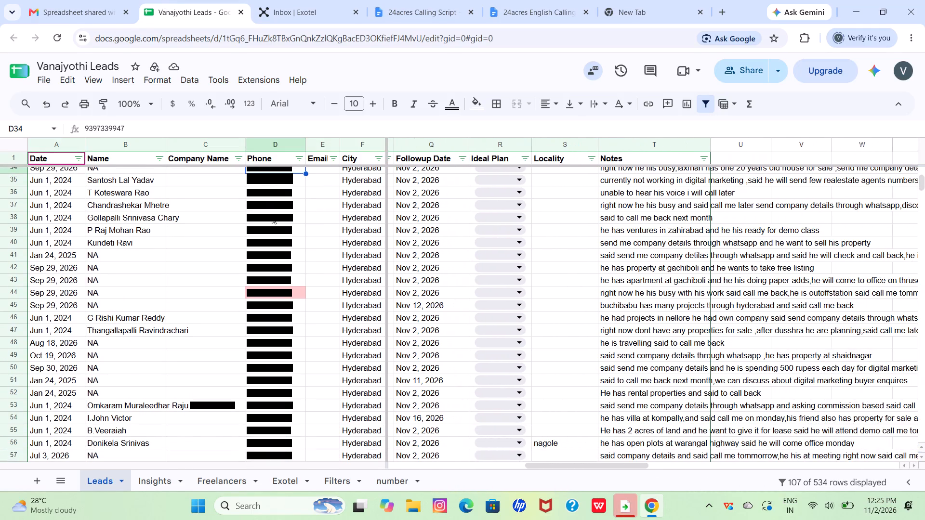
pyautogui.hscroll(-4, 272, 215)
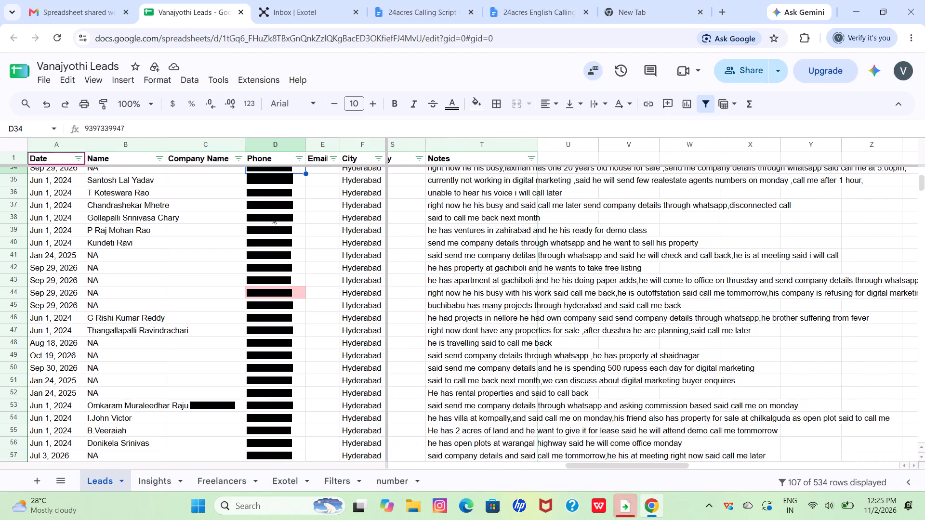
pyautogui.click(269, 187)
pyautogui.hscroll(2, 269, 187)
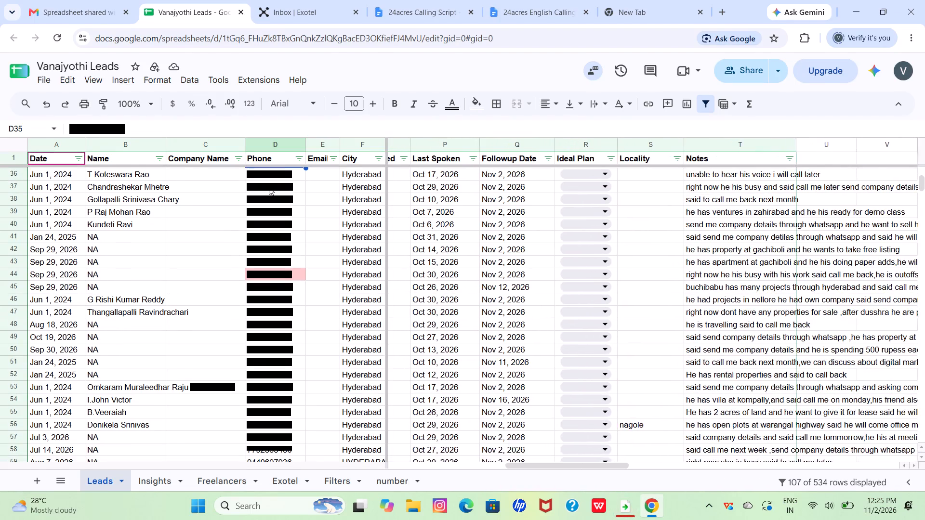
pyautogui.hscroll(2, 269, 187)
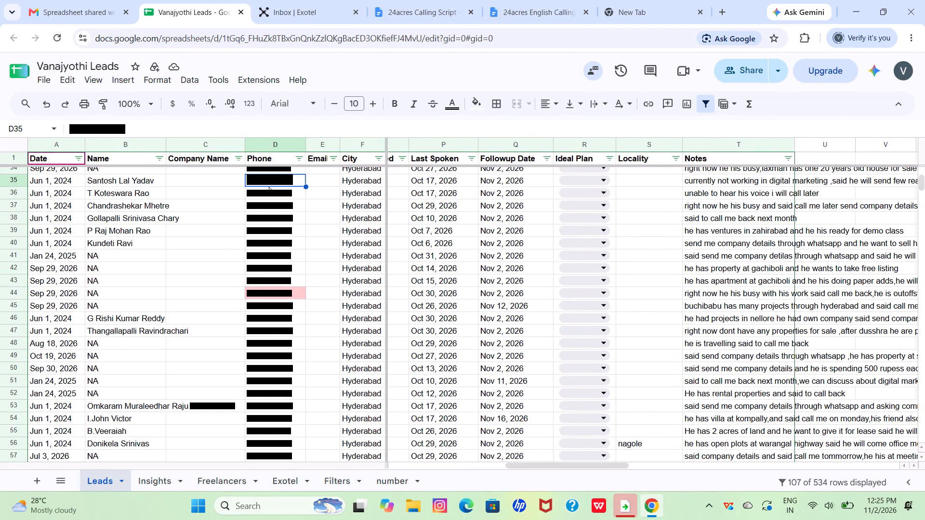
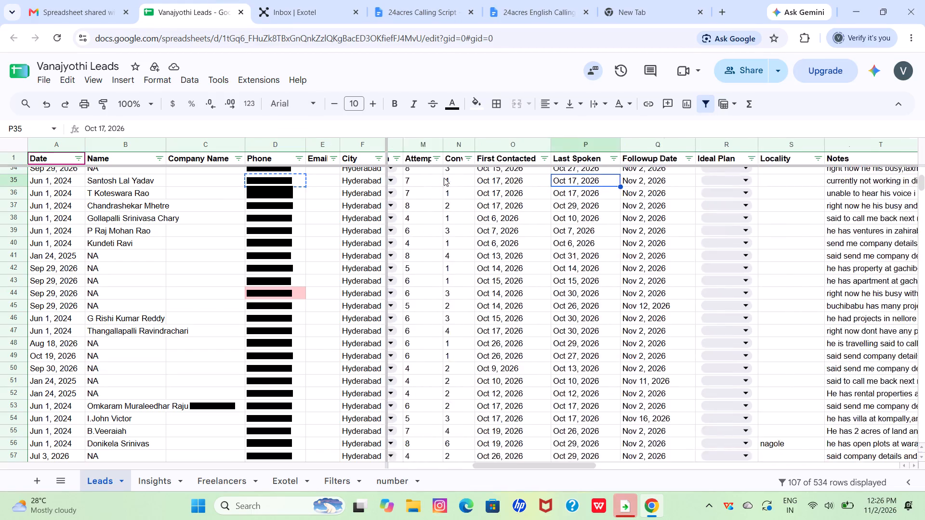
# Set the attempt count of the row 35 lead to 8.
pyautogui.hscroll(2, 444, 178)
pyautogui.click(450, 181)
pyautogui.press('8')
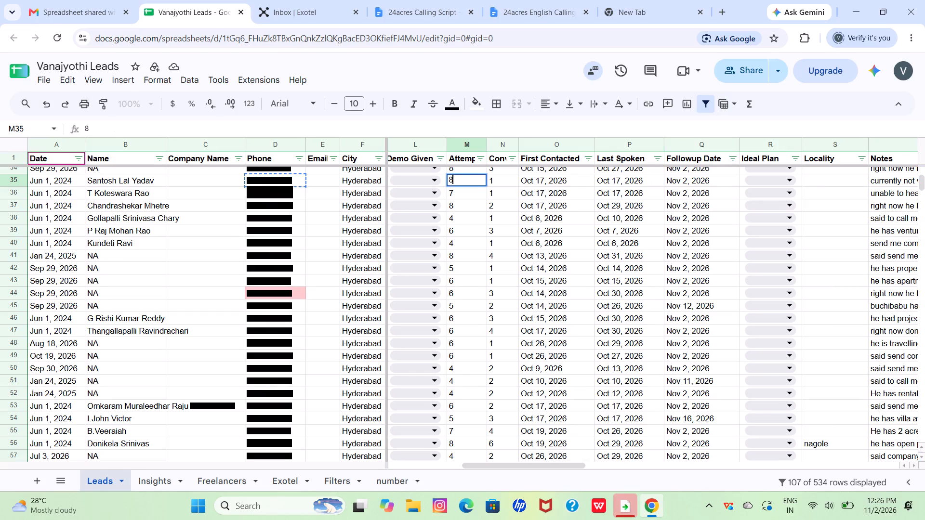
pyautogui.click(504, 188)
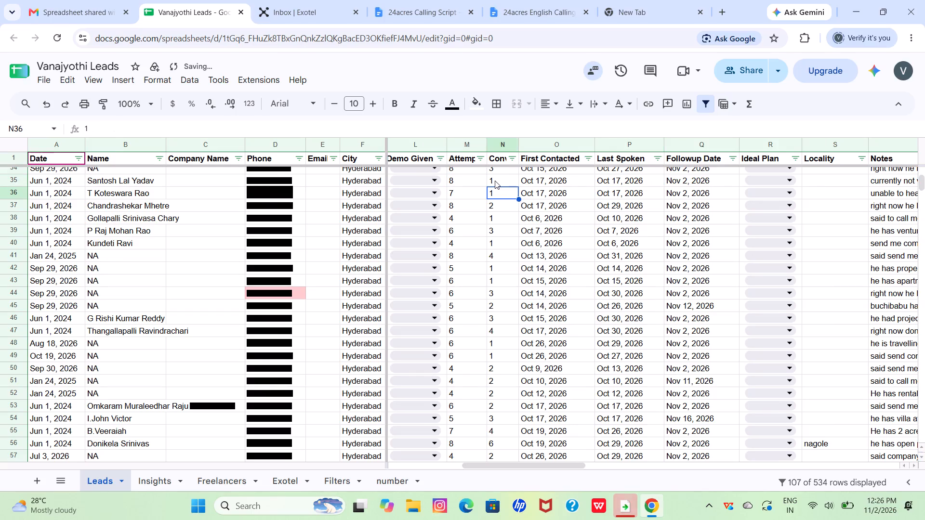
pyautogui.click(495, 181)
# Check the follow-up date and notes of the row 36 lead and set its attempt count to 8.
pyautogui.hscroll(-4, 495, 181)
pyautogui.scroll(-1, 495, 181)
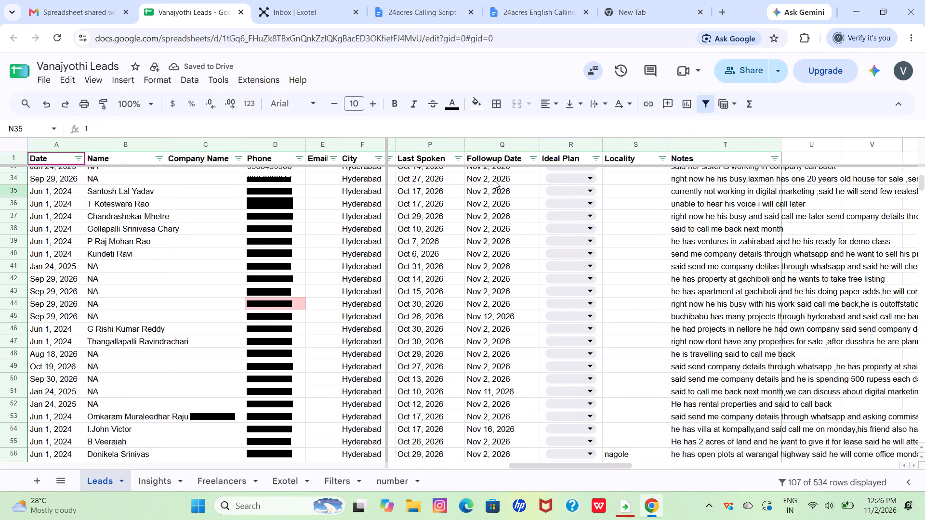
pyautogui.scroll(-1, 495, 181)
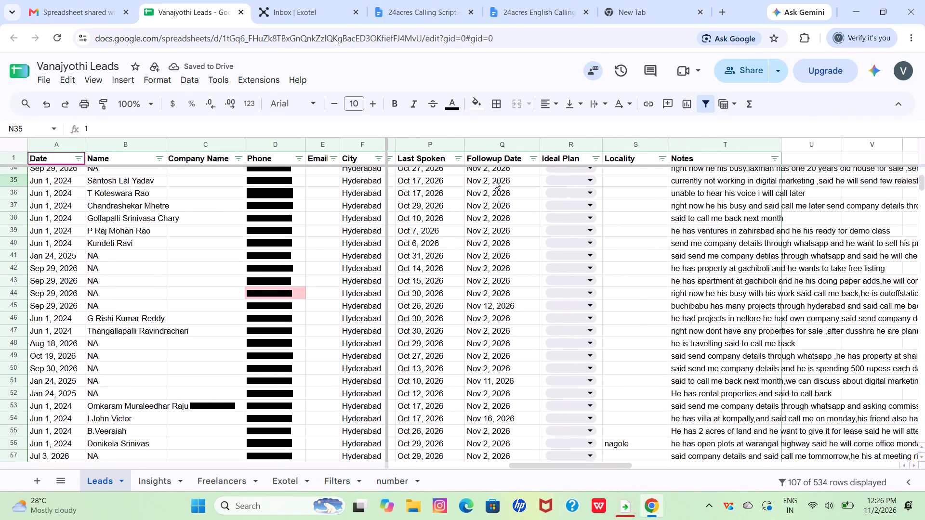
pyautogui.hscroll(1, 495, 181)
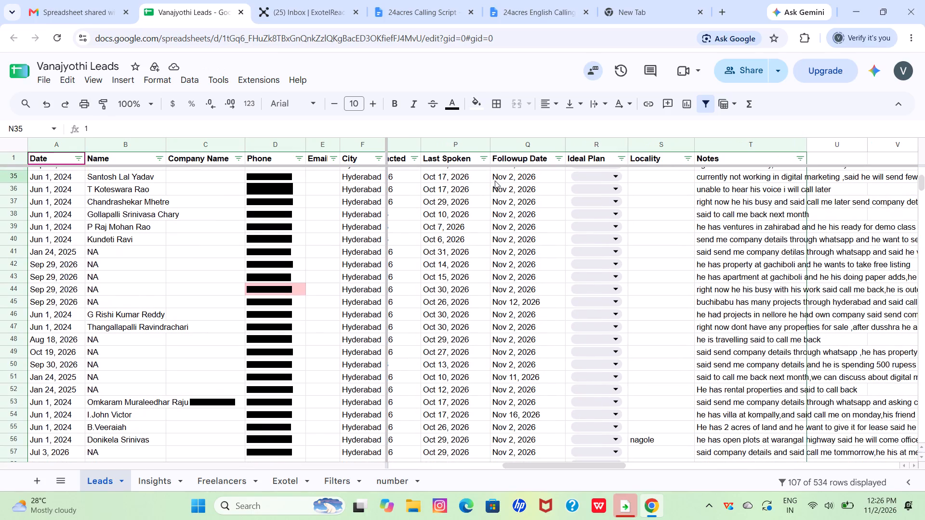
pyautogui.click(517, 194)
pyautogui.hscroll(1, 517, 194)
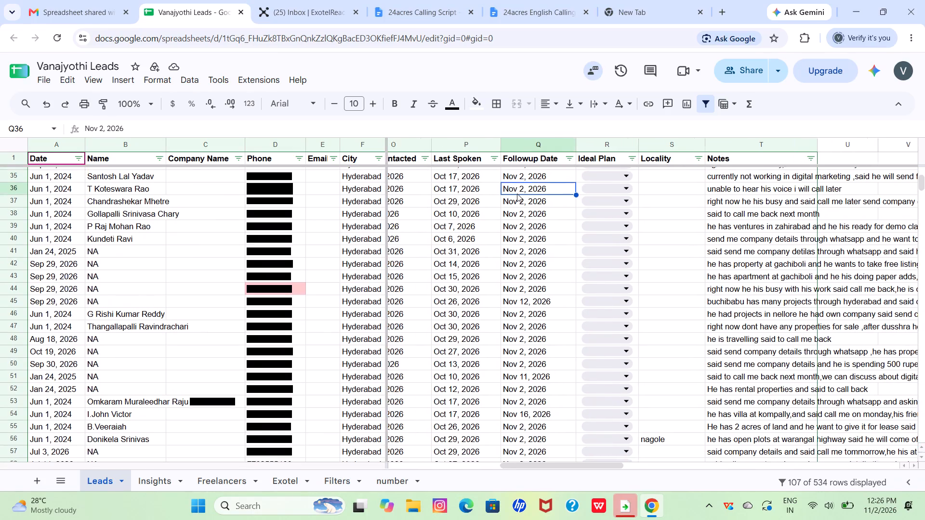
pyautogui.hscroll(2, 517, 194)
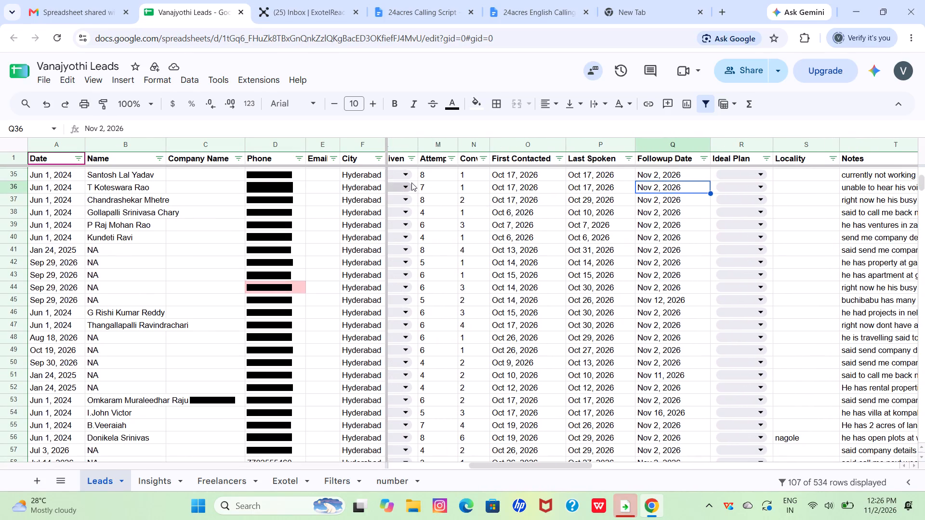
pyautogui.click(435, 188)
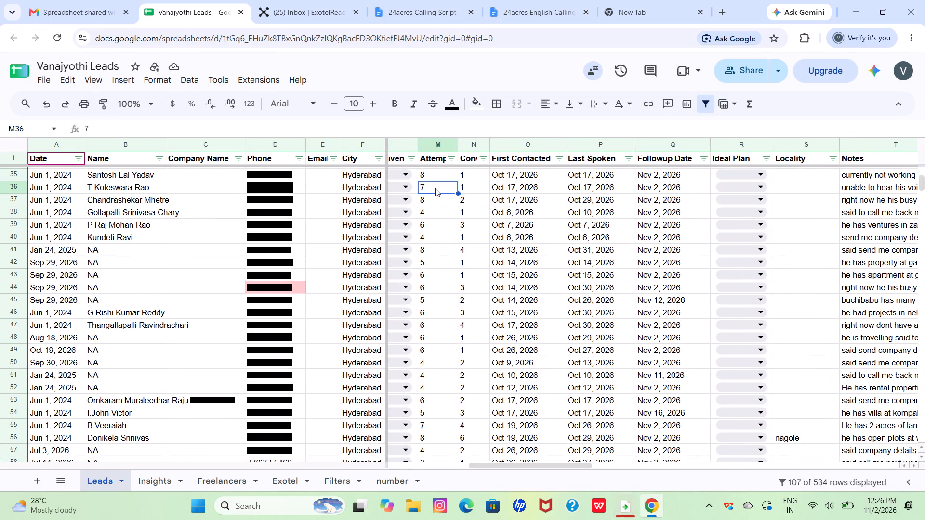
pyautogui.press('8')
# Copy the phone number of the row 36 lead.
pyautogui.click(287, 186)
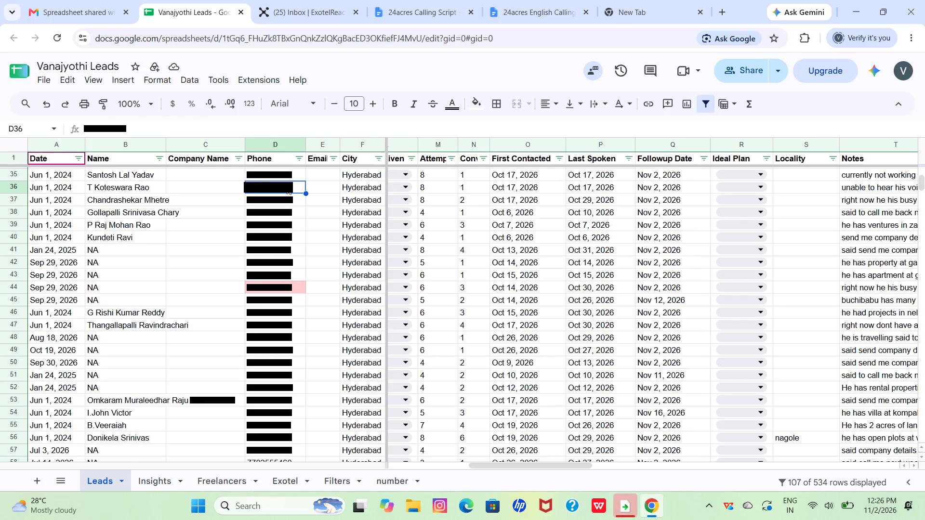
pyautogui.hotkey('ctrl', 'c')
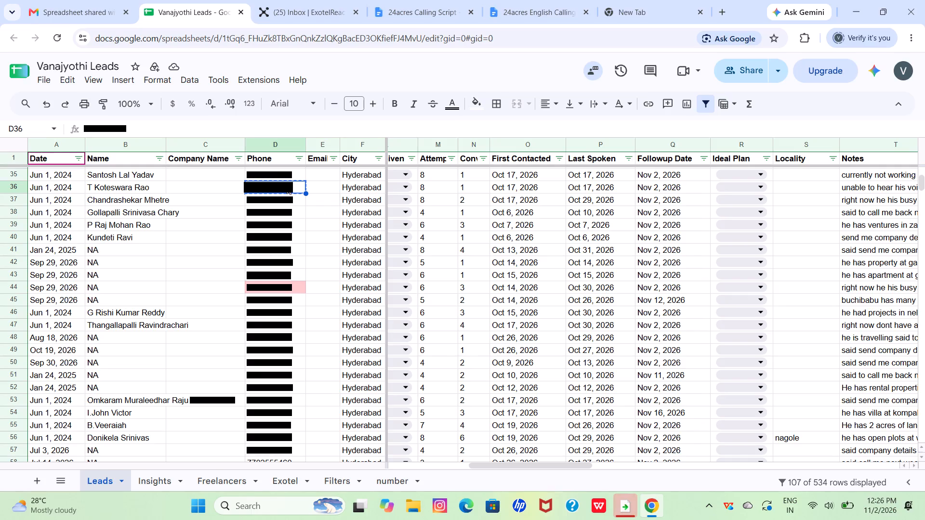
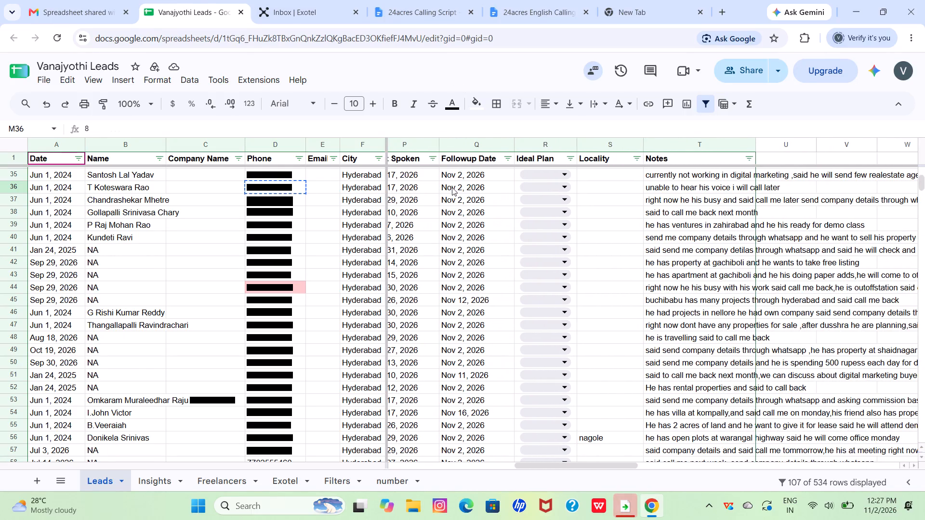
# Review the follow-up date and notes of the row 36 lead.
pyautogui.click(461, 190)
pyautogui.hscroll(-1, 461, 190)
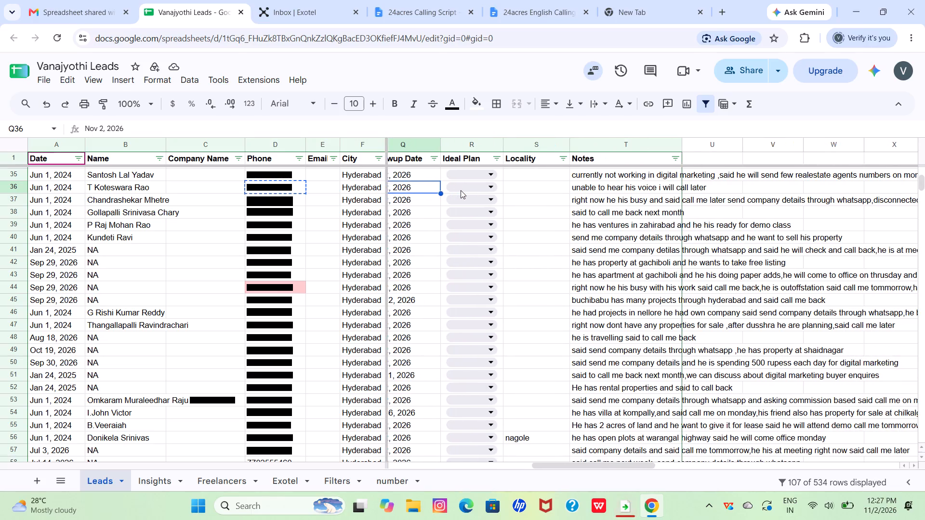
pyautogui.hscroll(-2, 461, 190)
# Check the attempt count of the row 37 lead and select its phone number.
pyautogui.hscroll(2, 461, 190)
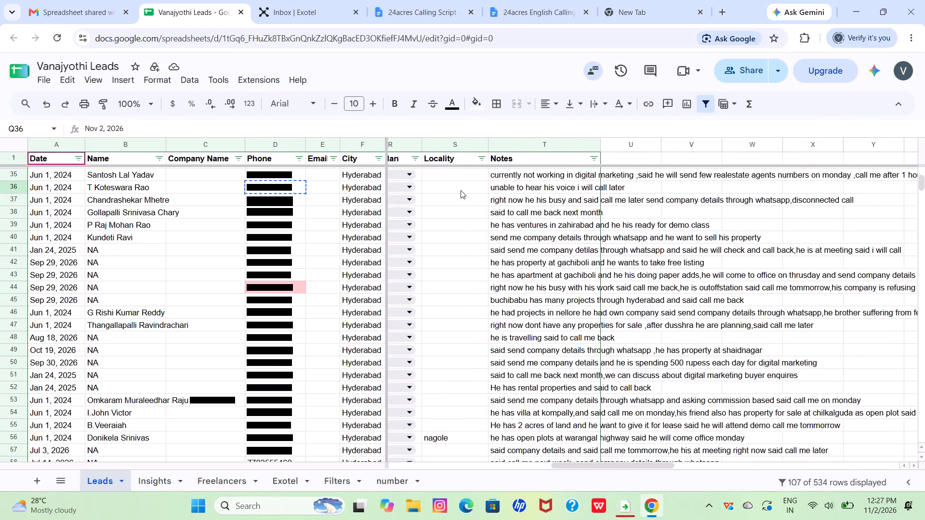
pyautogui.hscroll(3, 461, 190)
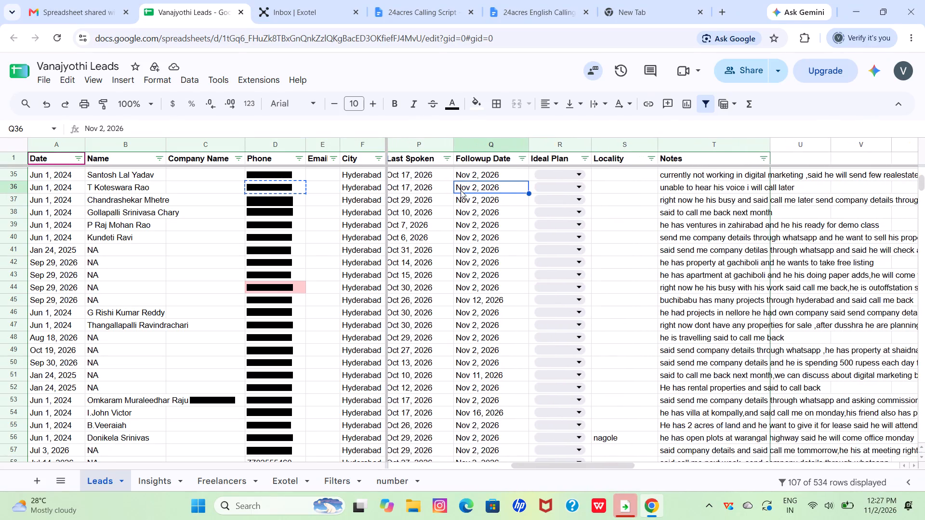
pyautogui.hscroll(5, 461, 190)
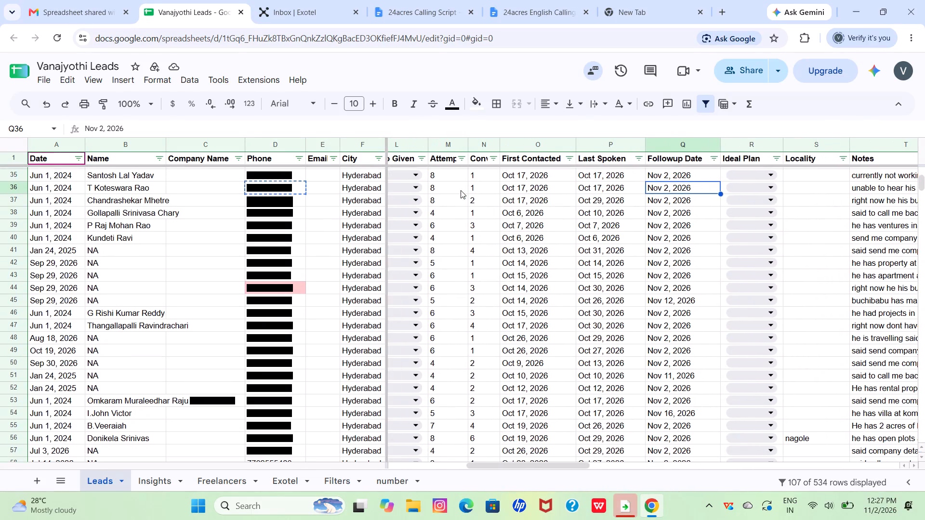
pyautogui.click(447, 196)
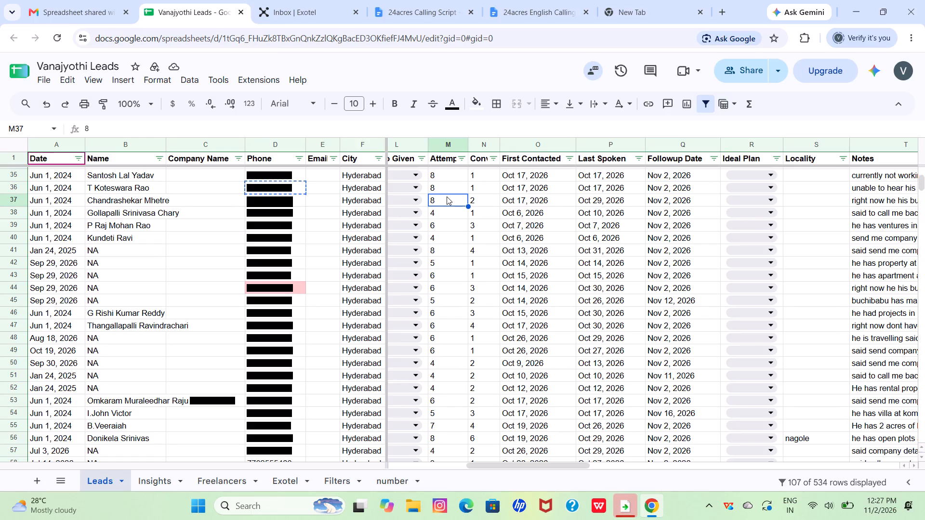
pyautogui.click(279, 200)
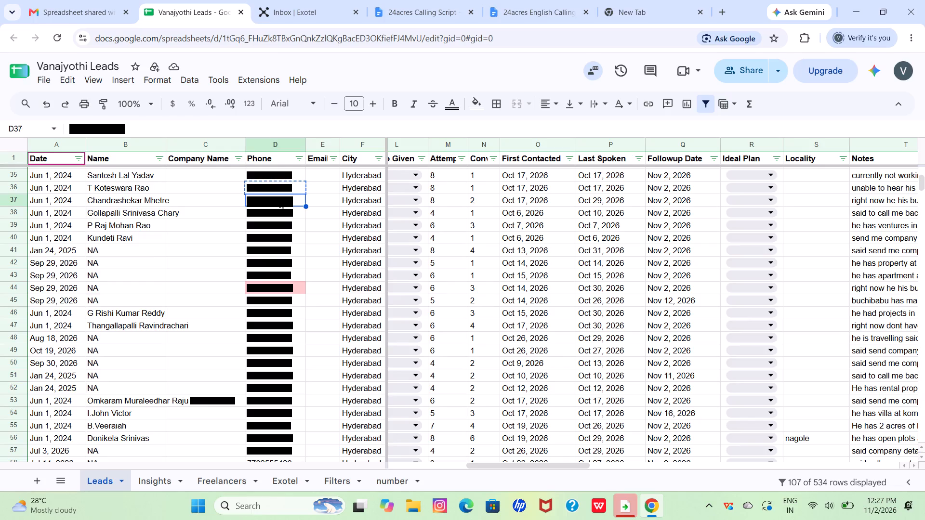
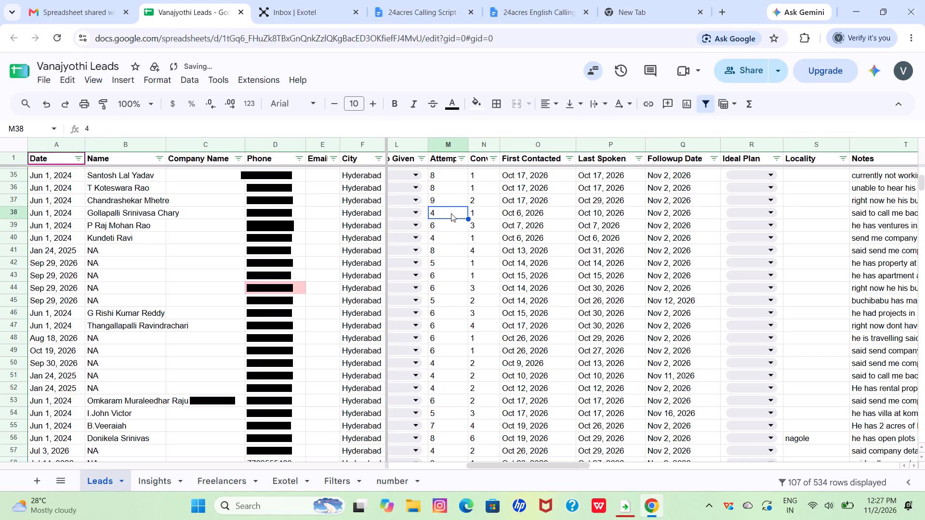
# Review the contact dates, follow-up date and notes of the row 38 lead and select its phone number.
pyautogui.hscroll(-2, 451, 213)
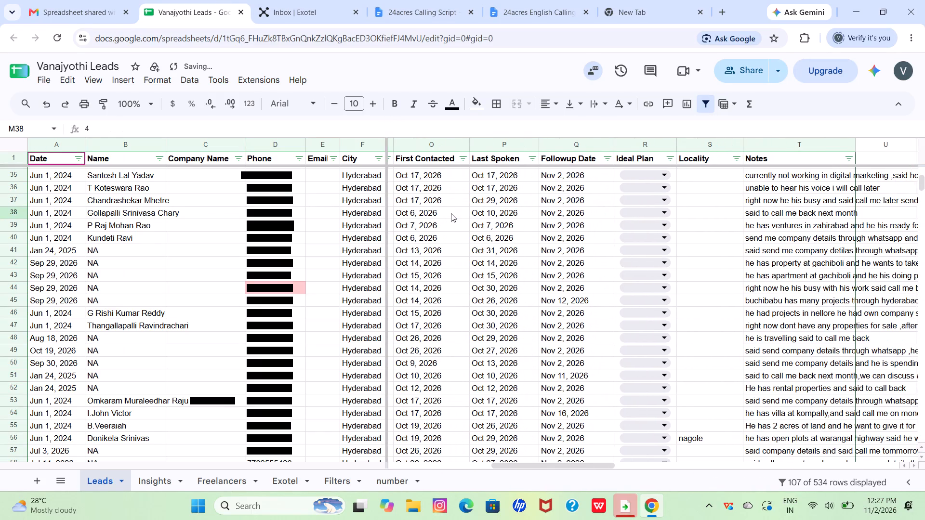
pyautogui.scroll(-1, 451, 213)
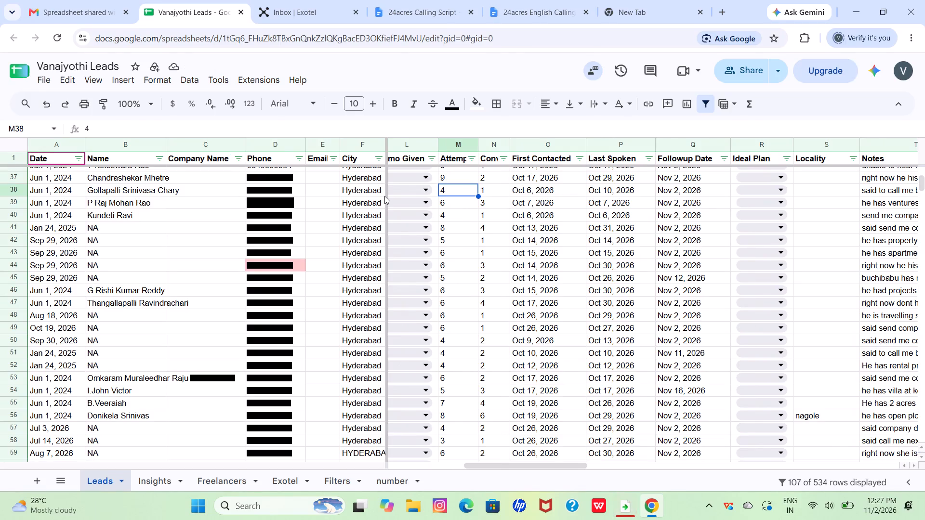
pyautogui.click(264, 191)
pyautogui.hscroll(-2, 264, 191)
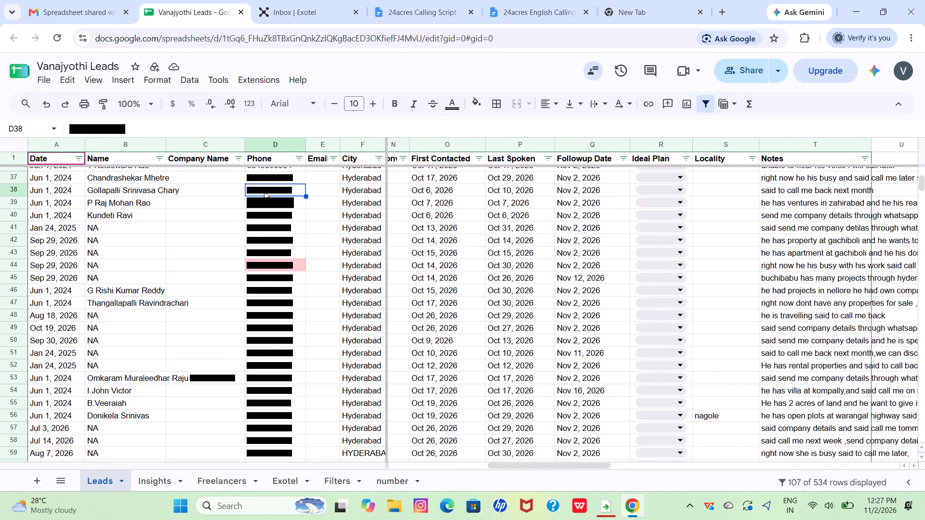
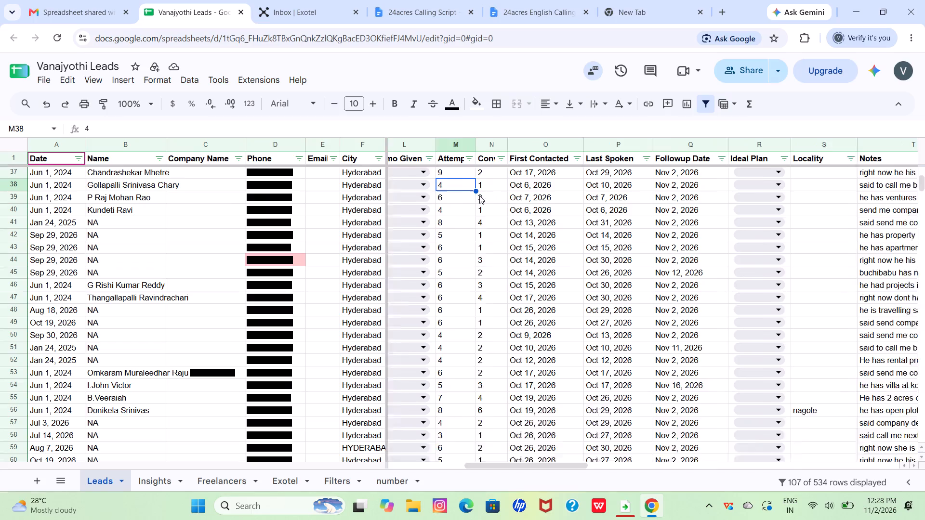
# Select the phone number of the lead in row 39 of the Leads sheet.
pyautogui.hscroll(1, 479, 195)
pyautogui.click(288, 193)
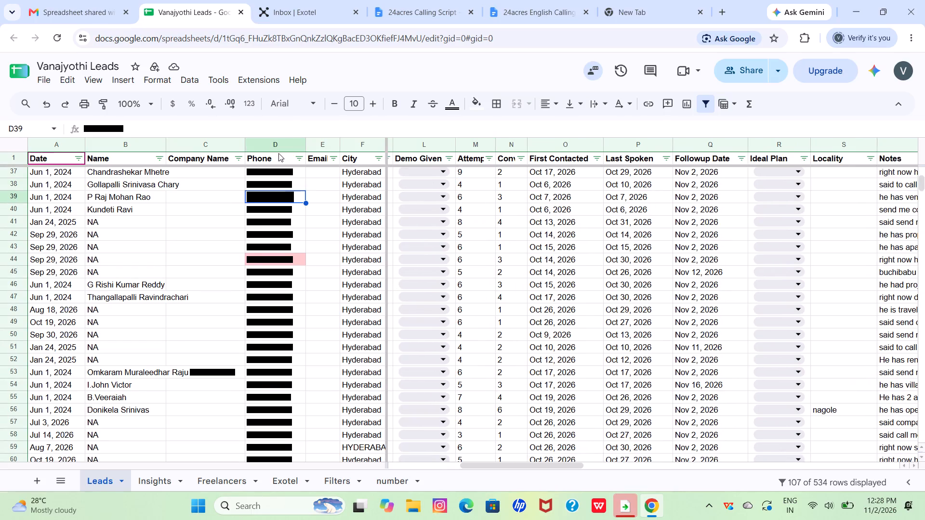
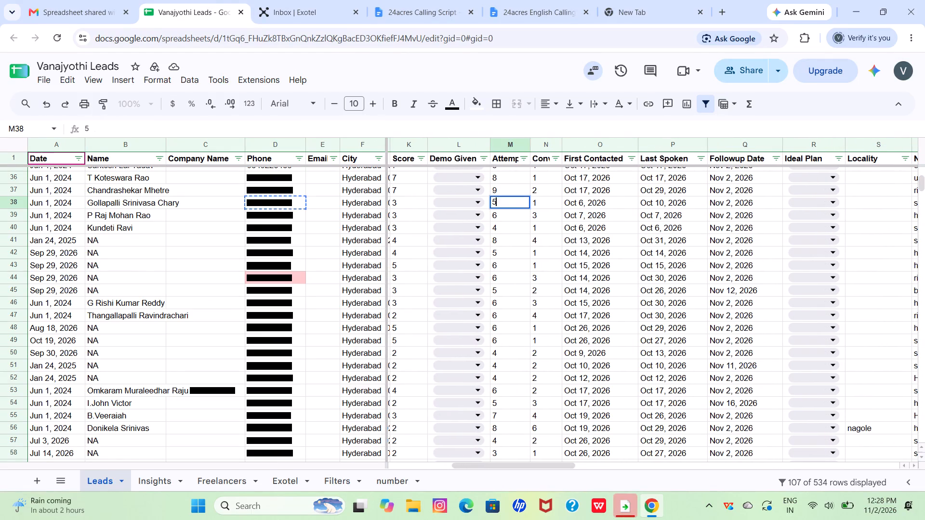
# Set the attempt count of the lead in row 38 to 5.
pyautogui.click(508, 211)
# Check the follow-up notes of the lead in row 39 and select that lead's phone number.
pyautogui.hscroll(-2, 508, 211)
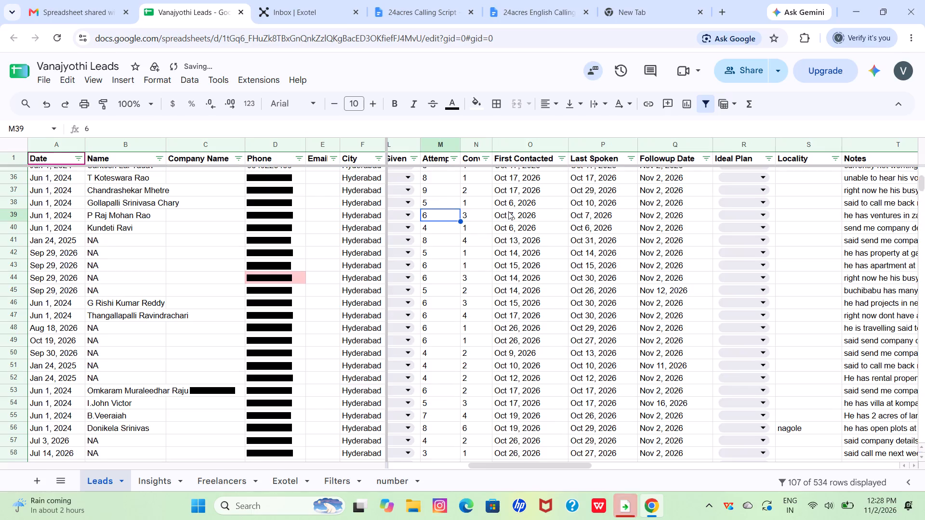
pyautogui.scroll(-1, 508, 211)
pyautogui.hscroll(-3, 508, 211)
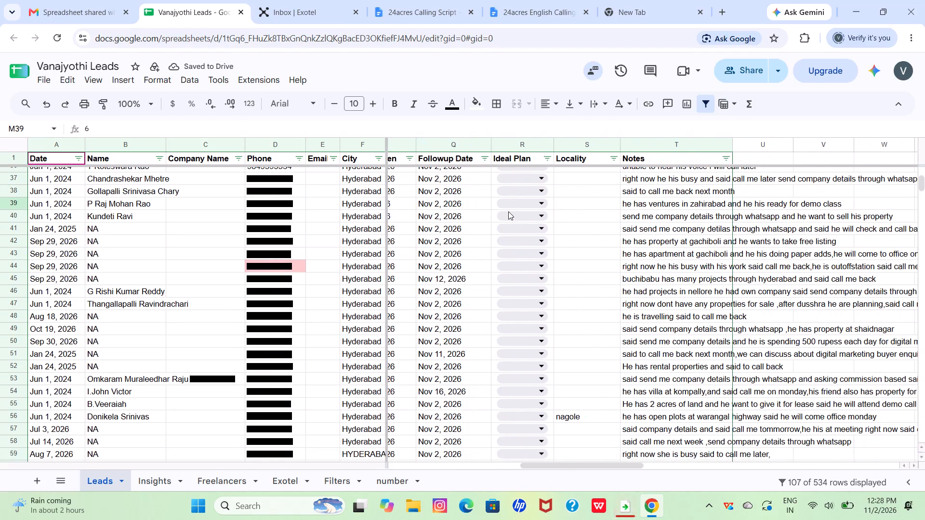
pyautogui.hscroll(4, 508, 211)
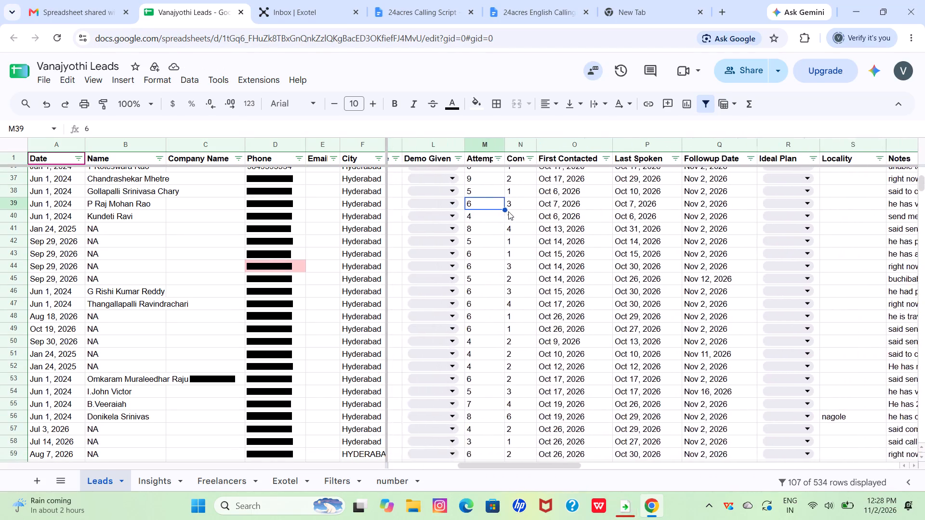
pyautogui.hscroll(1, 508, 211)
pyautogui.scroll(-1, 508, 211)
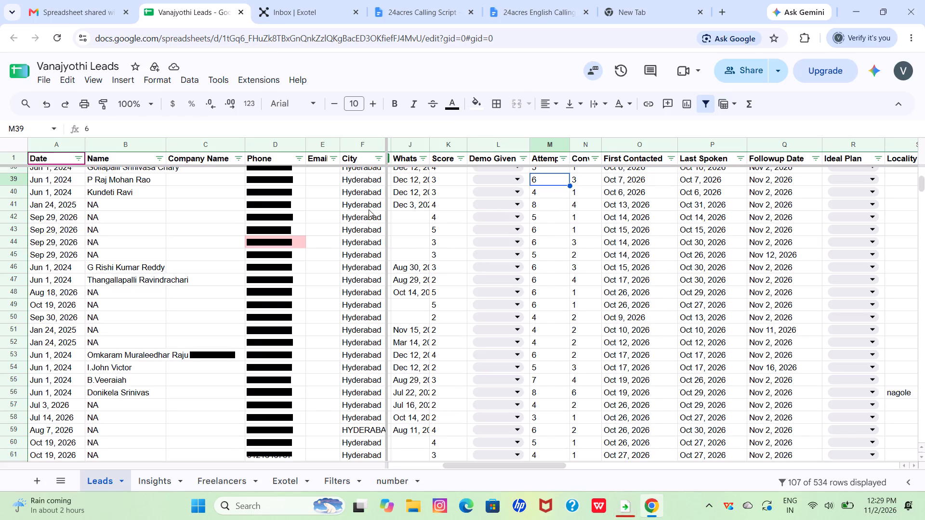
pyautogui.click(286, 186)
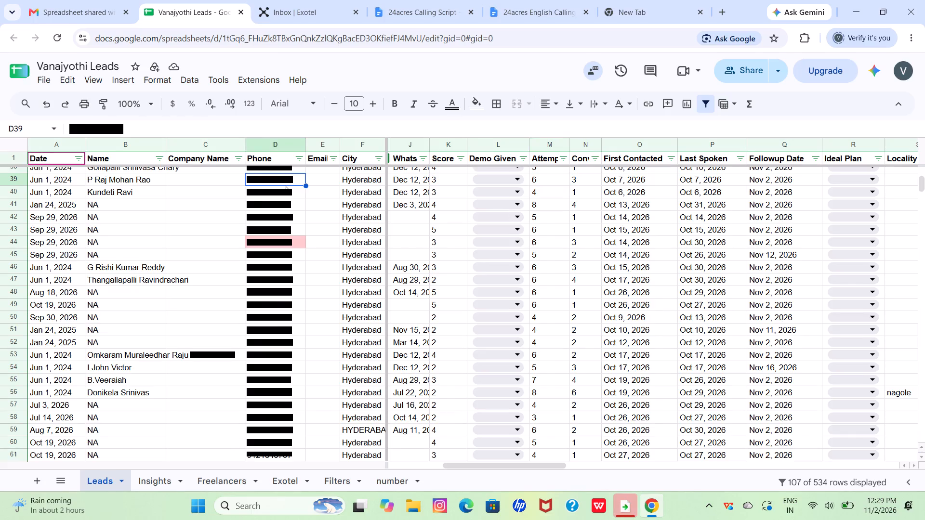
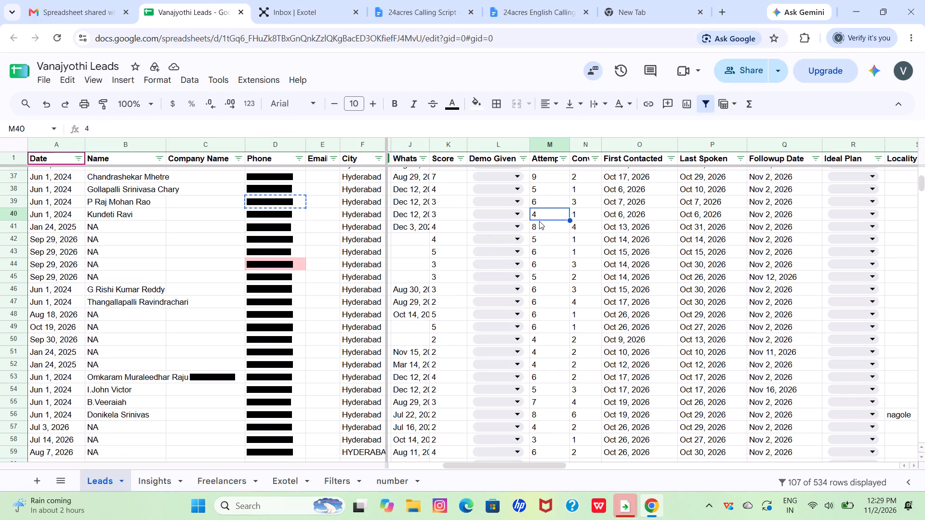
# Set the attempt count of the lead in row 39 to 7.
pyautogui.click(542, 195)
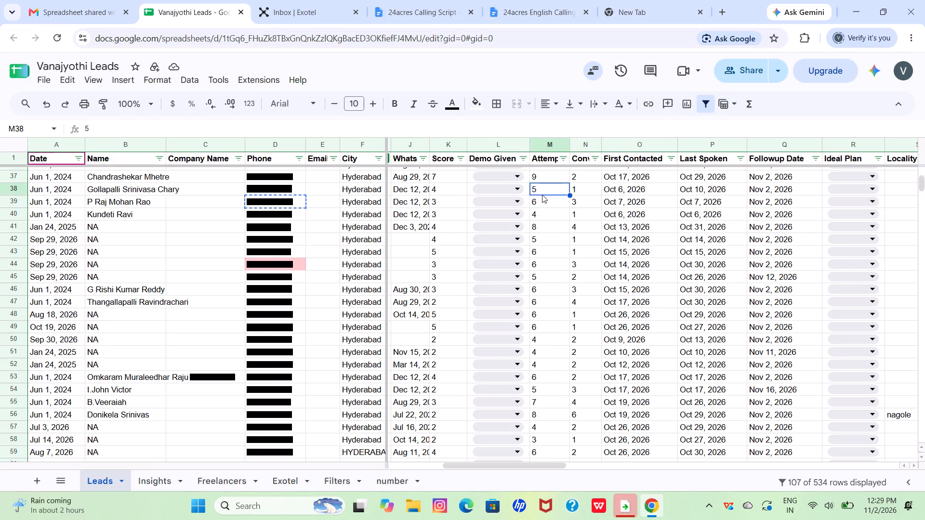
pyautogui.click(543, 206)
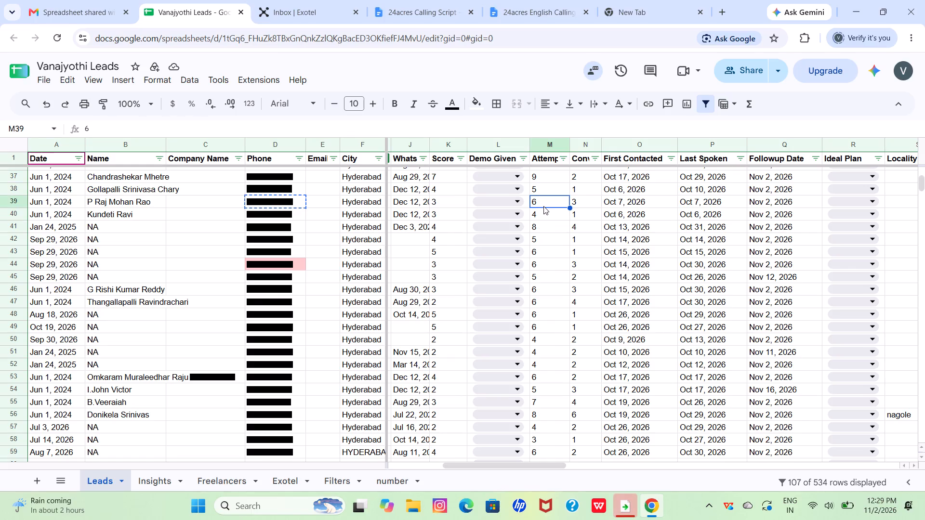
pyautogui.press('7')
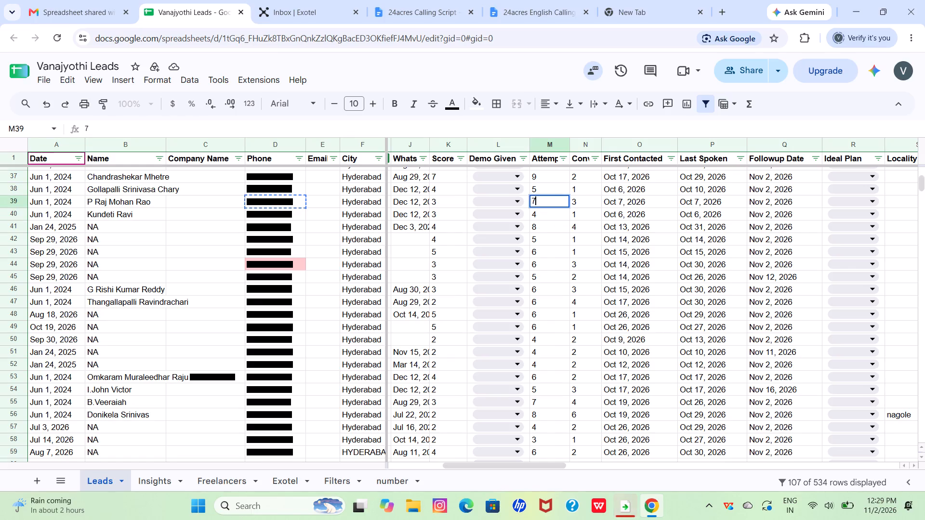
pyautogui.click(550, 219)
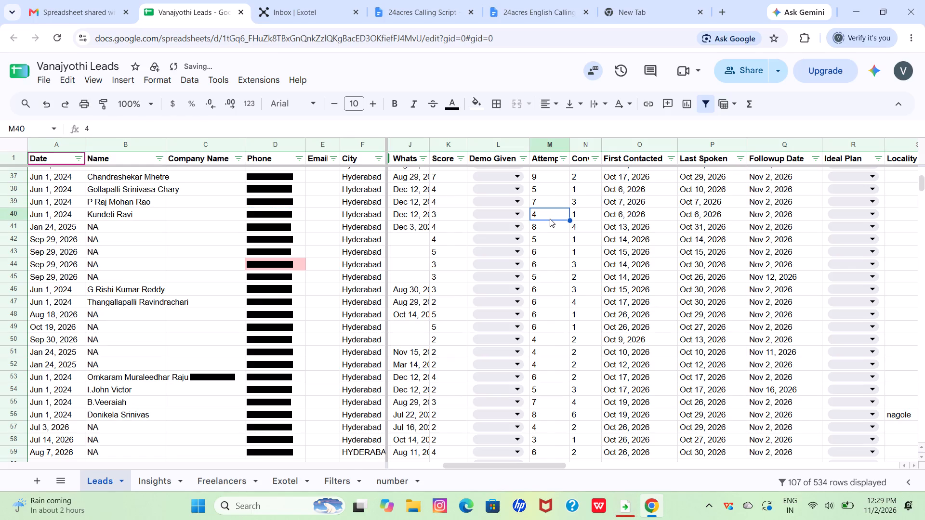
# Check the follow-up date and notes of the lead in row 40.
pyautogui.scroll(-1, 550, 219)
pyautogui.hscroll(-3, 550, 219)
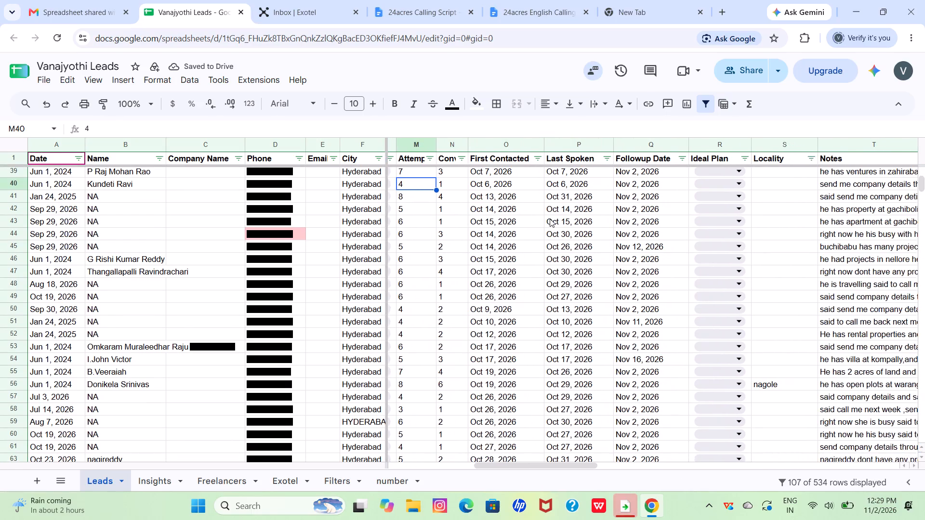
pyautogui.hscroll(-2, 550, 219)
pyautogui.hscroll(3, 550, 219)
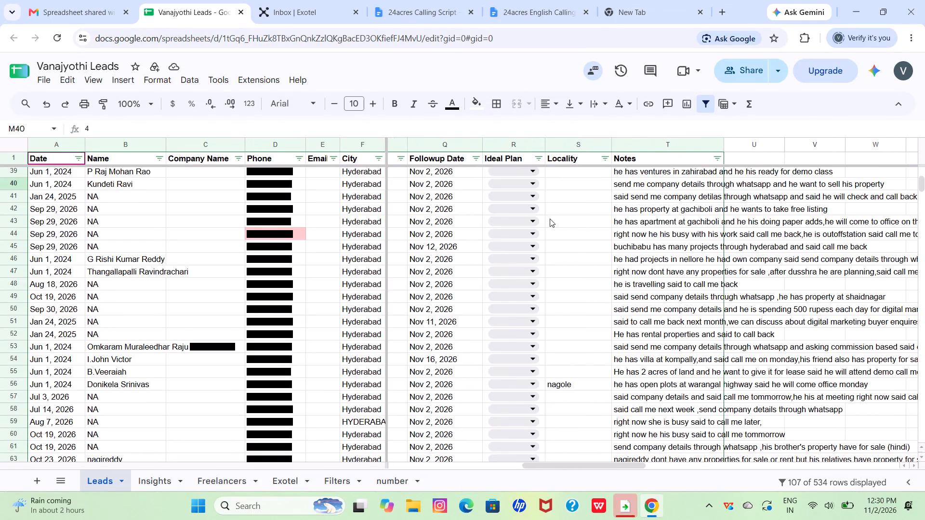
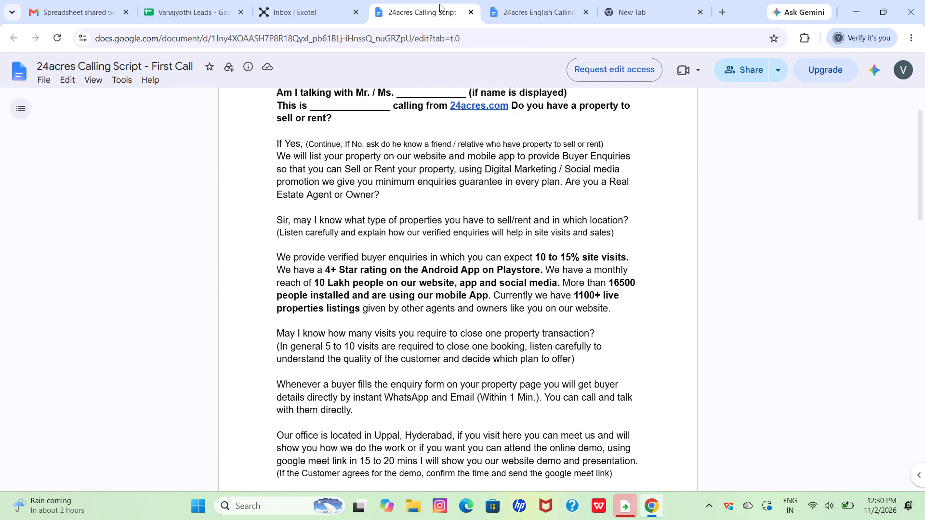
# In the Vanajyothi Leads sheet, set the last spoken date of the lead in row 39 to Nov 2, 2026.
pyautogui.click(195, 9)
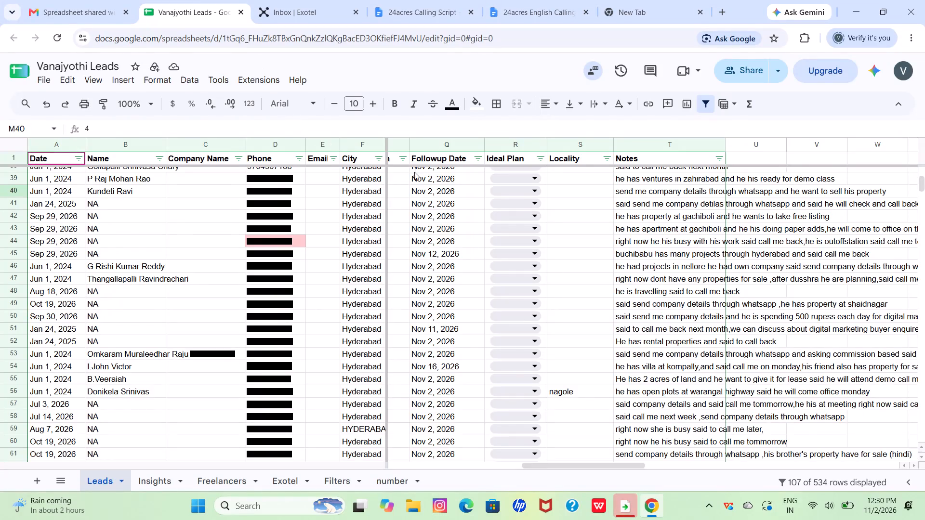
pyautogui.click(429, 177)
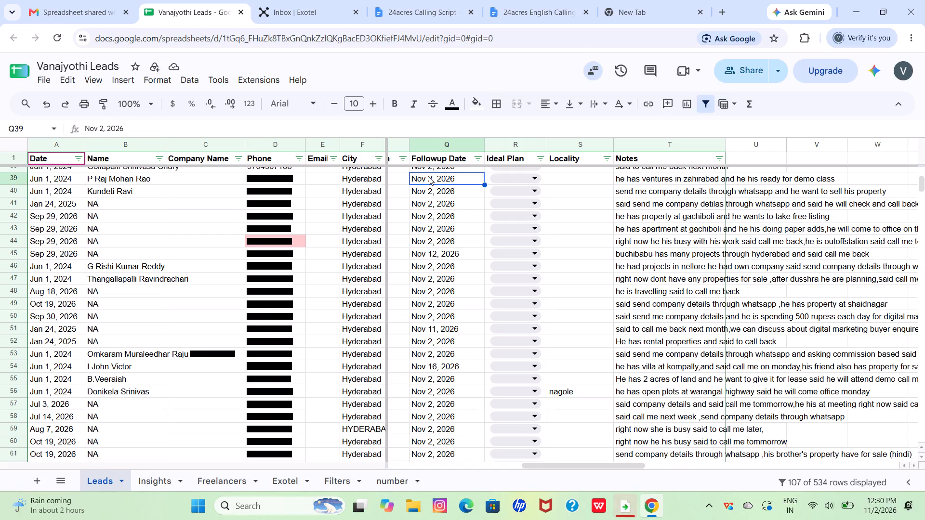
pyautogui.hscroll(2, 429, 177)
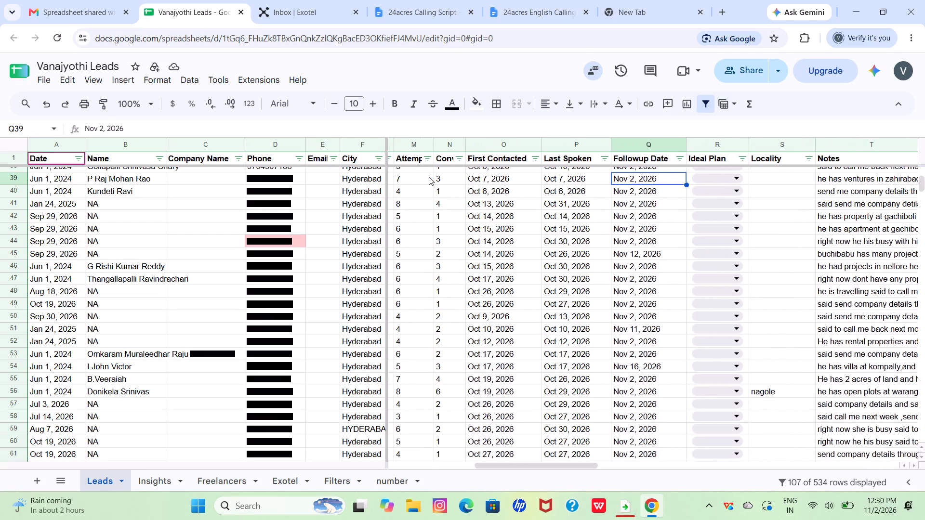
pyautogui.hscroll(1, 429, 177)
pyautogui.doubleClick(586, 182)
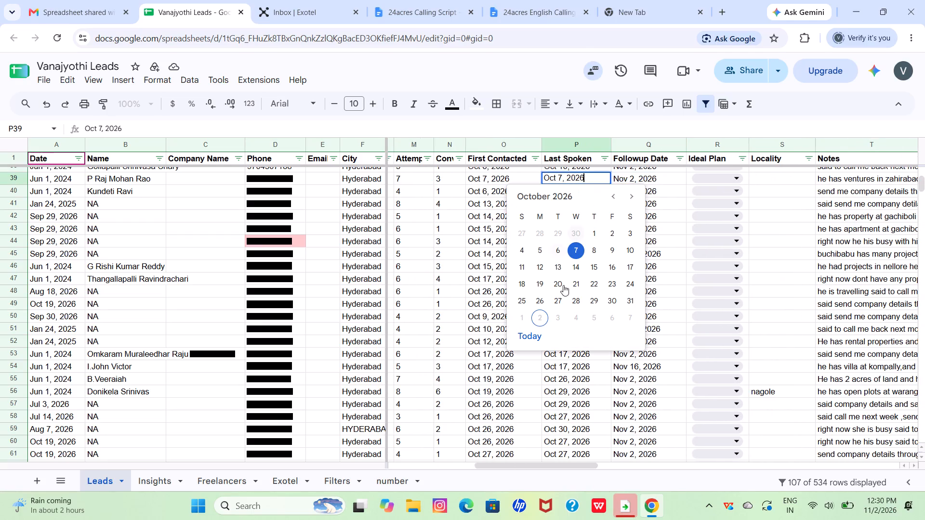
pyautogui.click(539, 322)
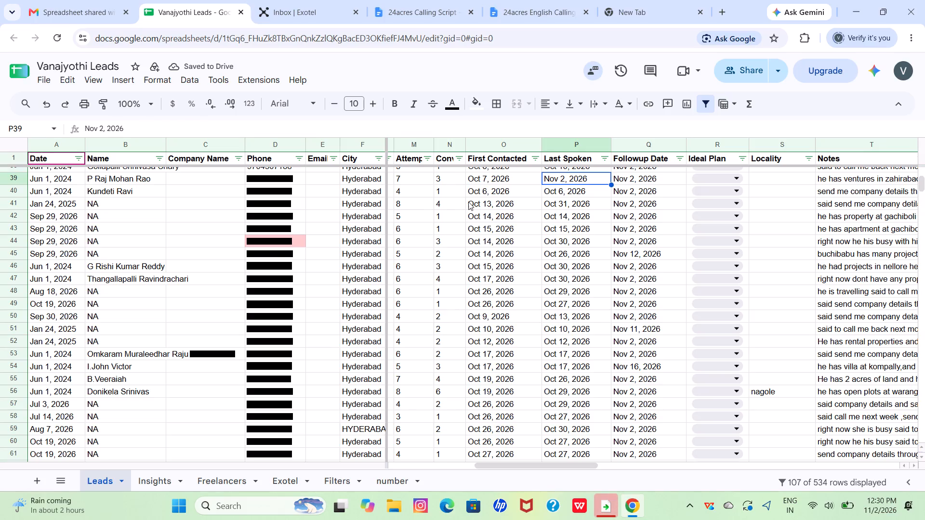
# Set the conversation count of the lead in row 39 to 4.
pyautogui.click(450, 174)
pyautogui.hscroll(1, 450, 174)
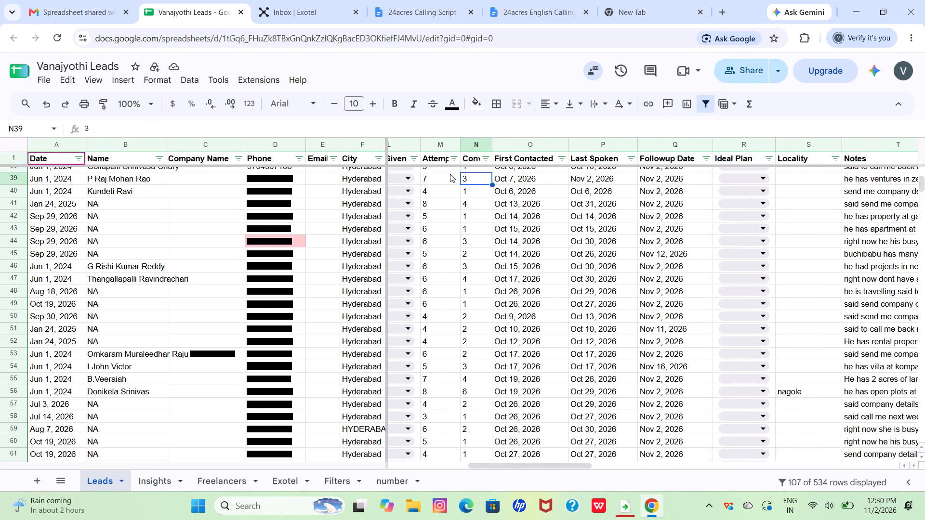
pyautogui.press('4')
pyautogui.click(471, 191)
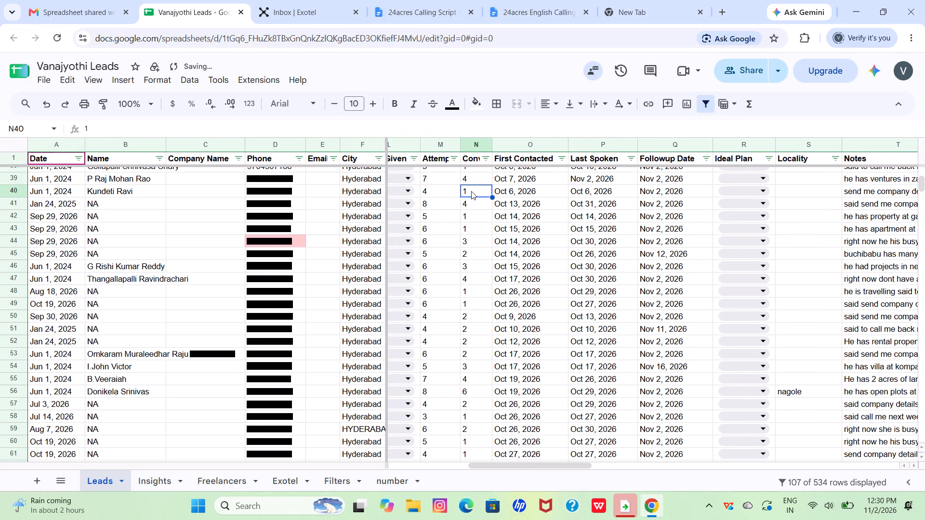
# Examine the phone number, attempt and conversation counts, contact dates and notes of the lead in row 40.
pyautogui.hscroll(-2, 471, 191)
pyautogui.scroll(-1, 471, 191)
pyautogui.hscroll(-2, 471, 191)
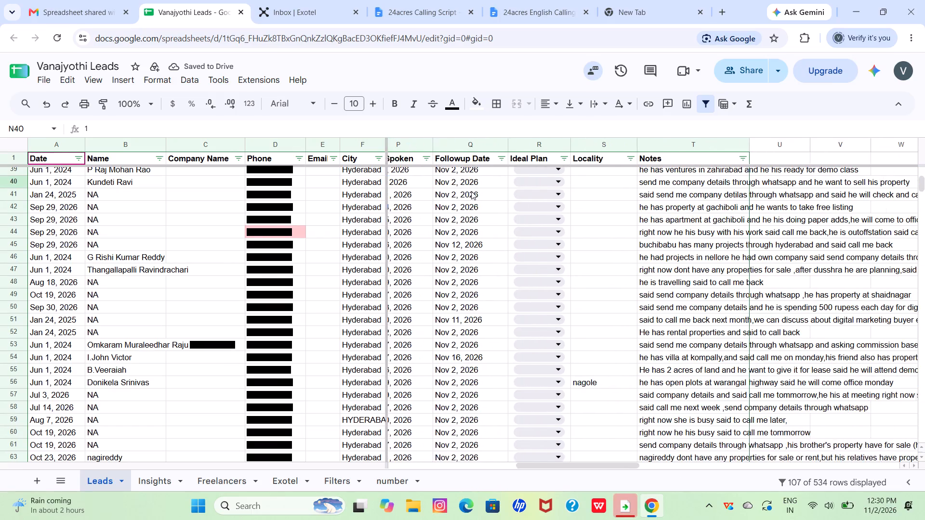
pyautogui.hscroll(-1, 471, 191)
pyautogui.hscroll(4, 471, 191)
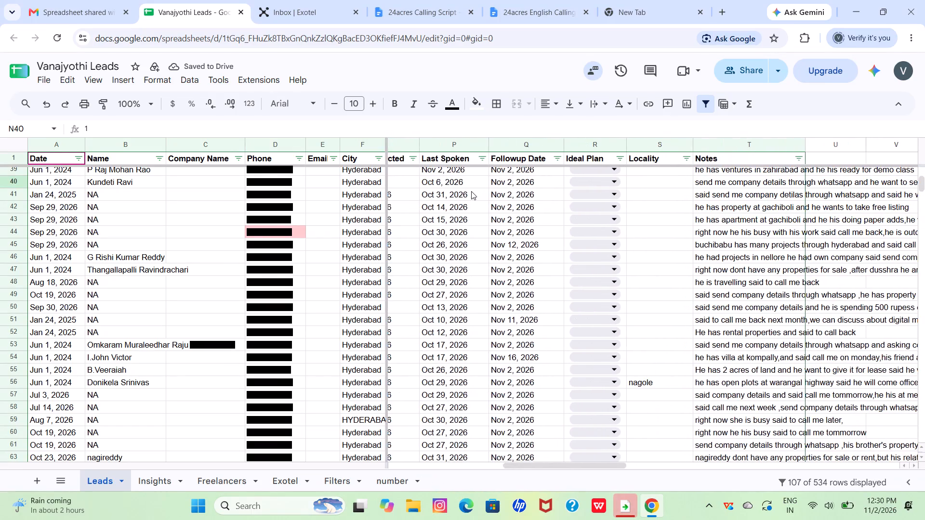
pyautogui.hscroll(2, 471, 191)
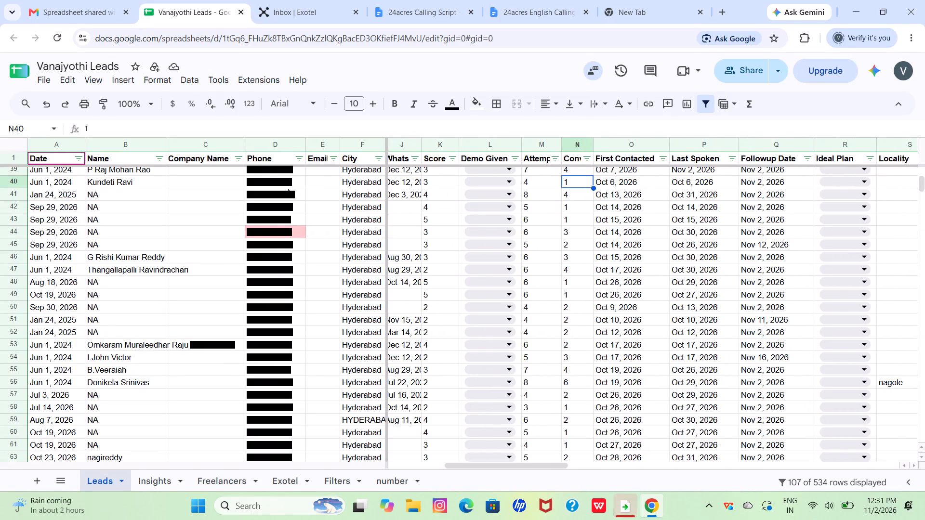
pyautogui.click(279, 181)
pyautogui.hscroll(-1, 279, 181)
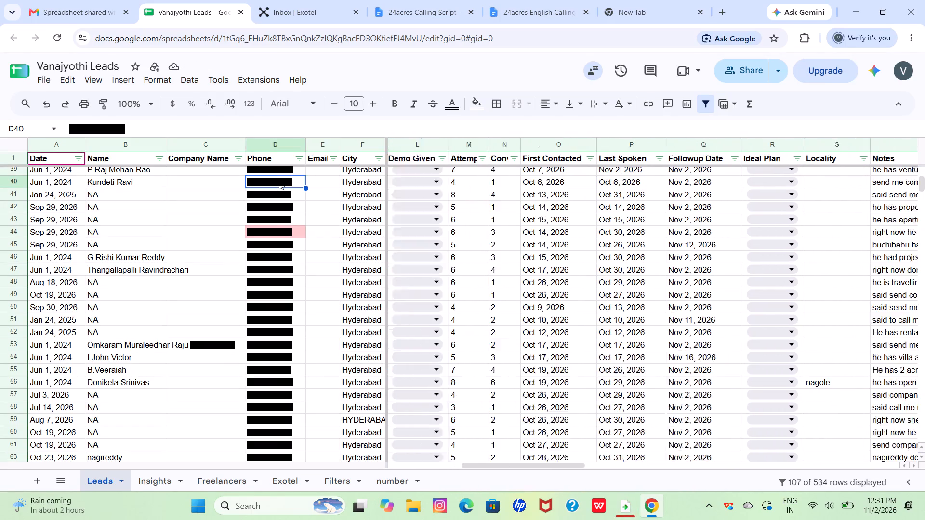
pyautogui.hscroll(-3, 279, 181)
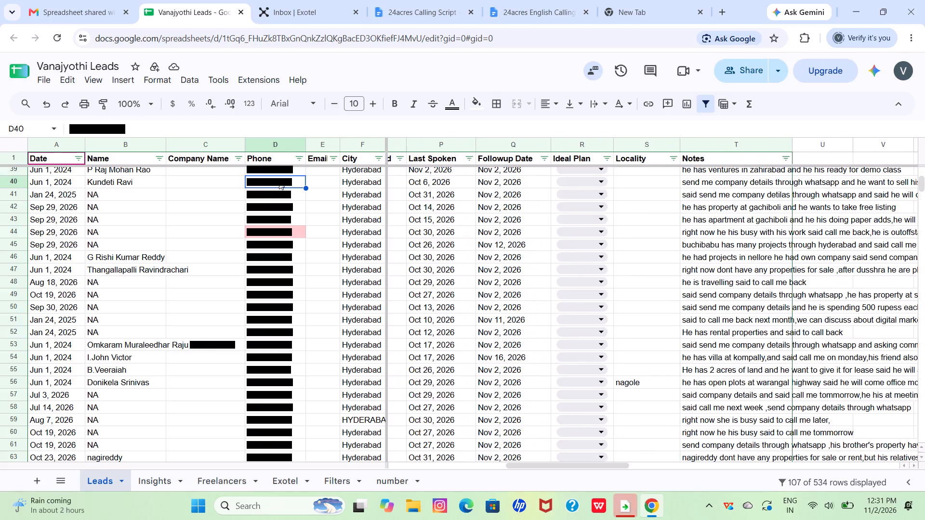
pyautogui.hscroll(-2, 279, 181)
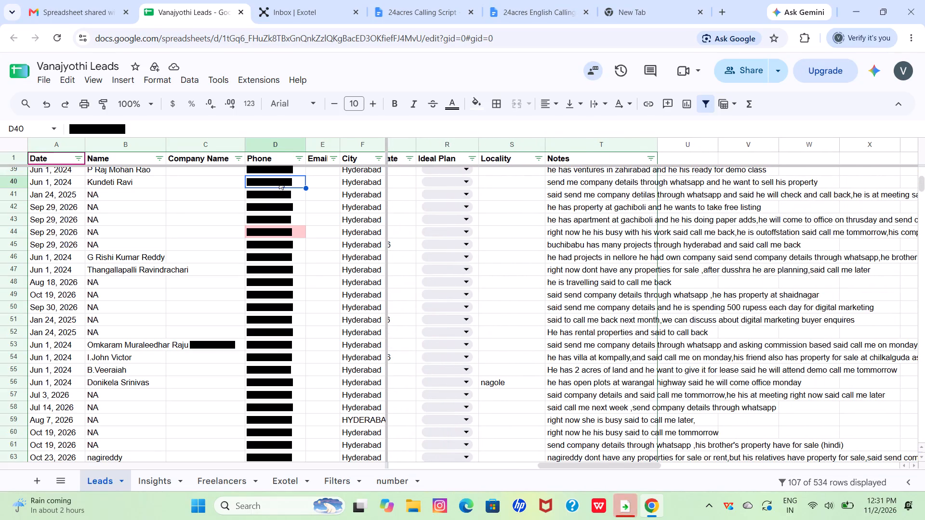
pyautogui.hscroll(6, 279, 181)
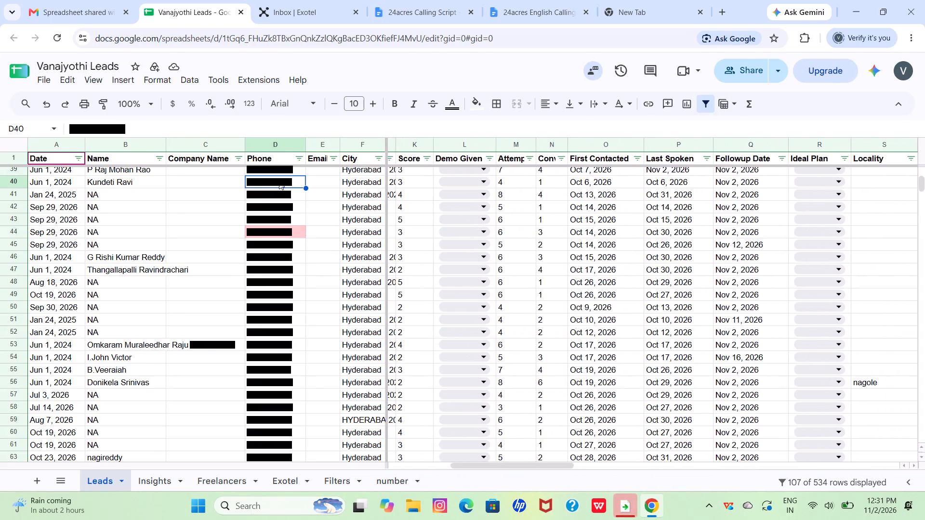
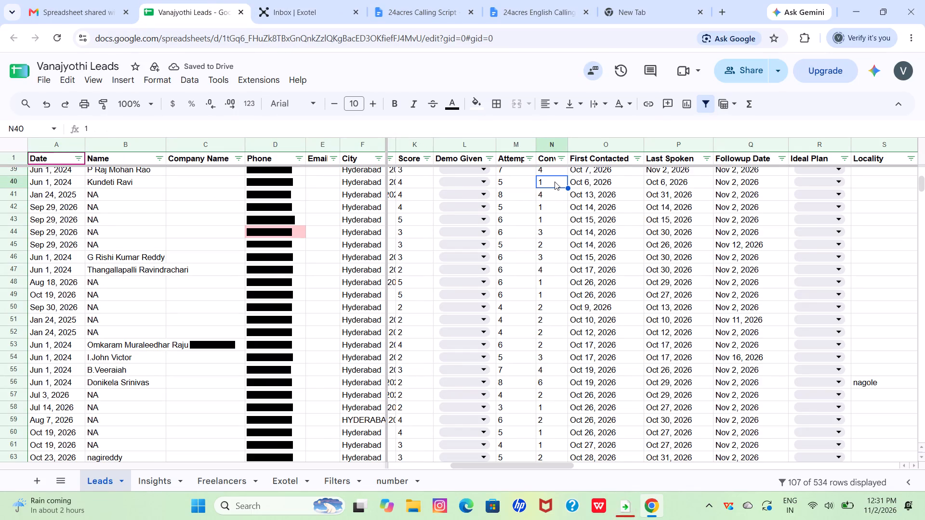
# Append ",call me back" to the existing note of the lead in row 39.
pyautogui.click(688, 185)
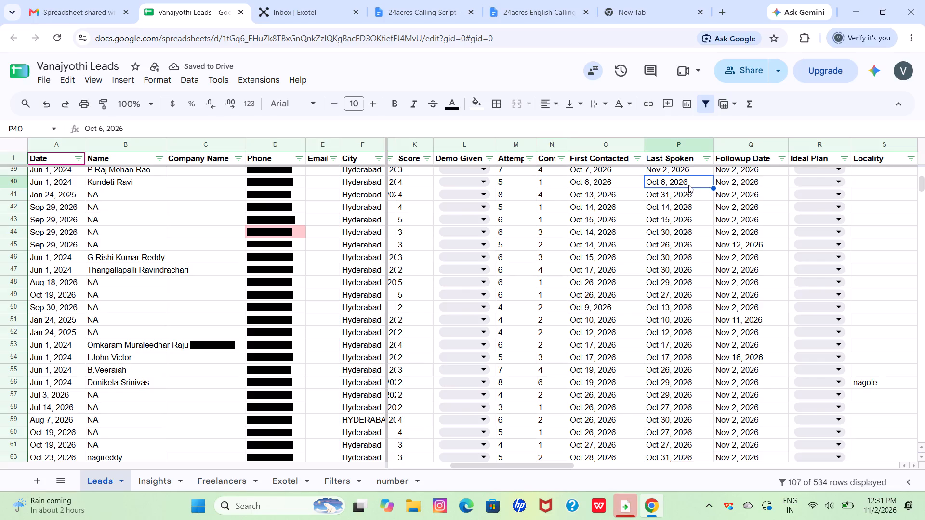
pyautogui.hscroll(-2, 683, 185)
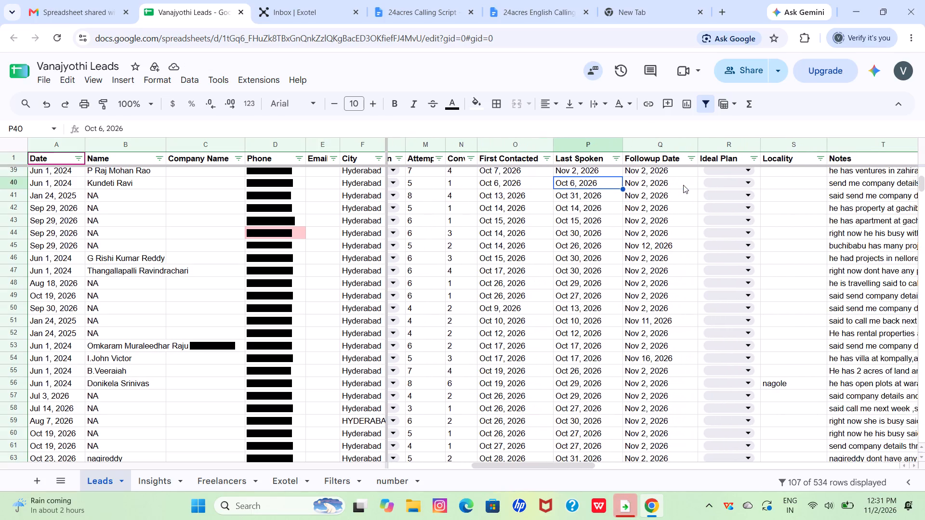
pyautogui.hscroll(-4, 683, 185)
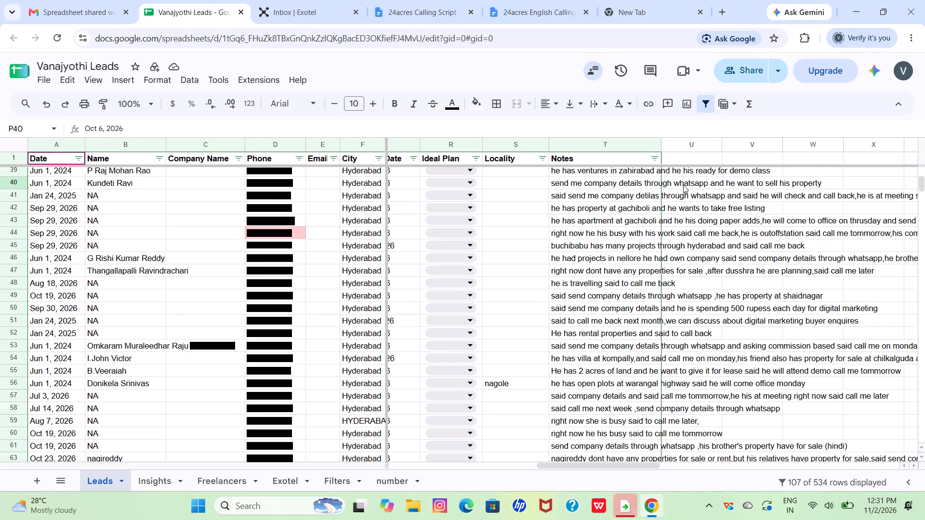
pyautogui.hscroll(2, 683, 185)
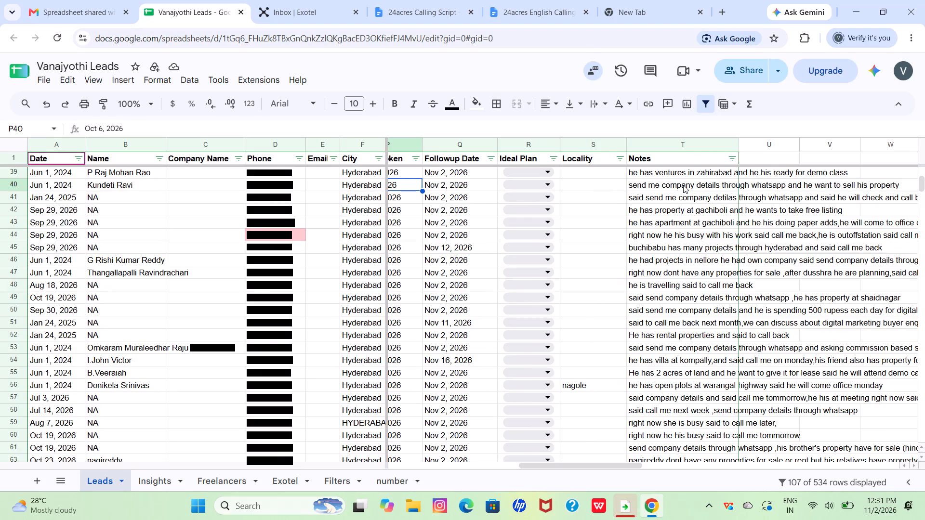
pyautogui.hscroll(3, 683, 185)
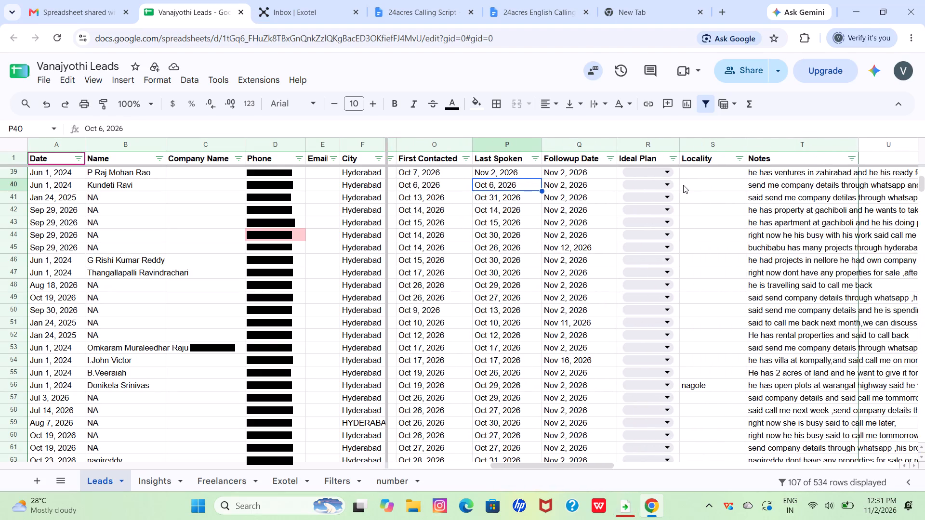
pyautogui.hscroll(-1, 683, 185)
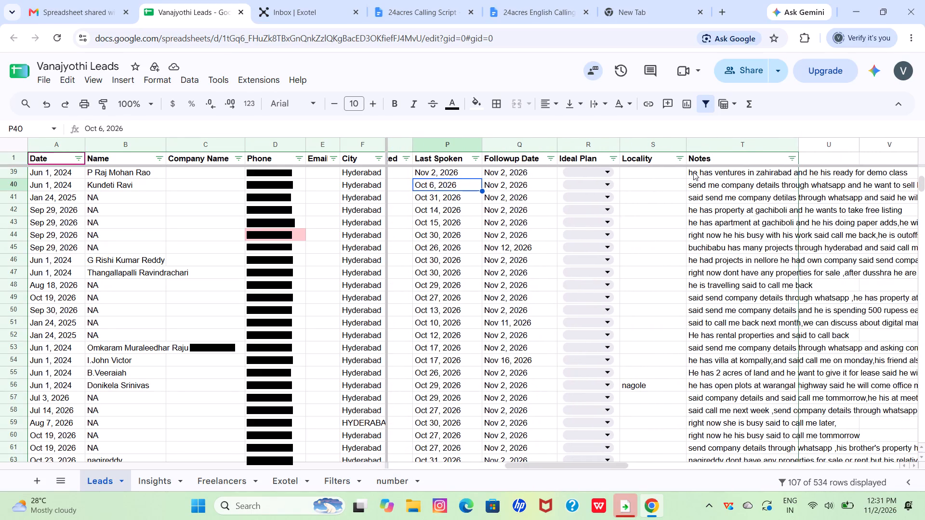
pyautogui.doubleClick(697, 172)
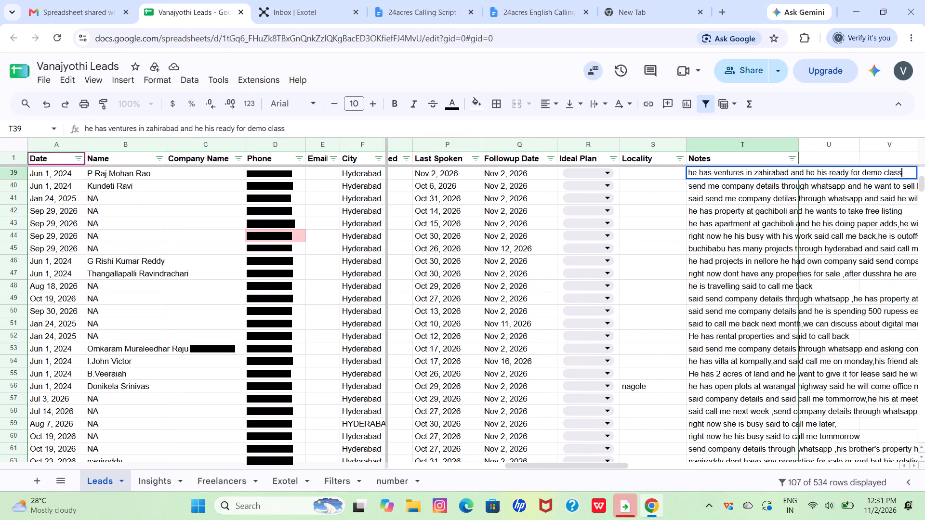
pyautogui.press(',')
pyautogui.write('call me back')
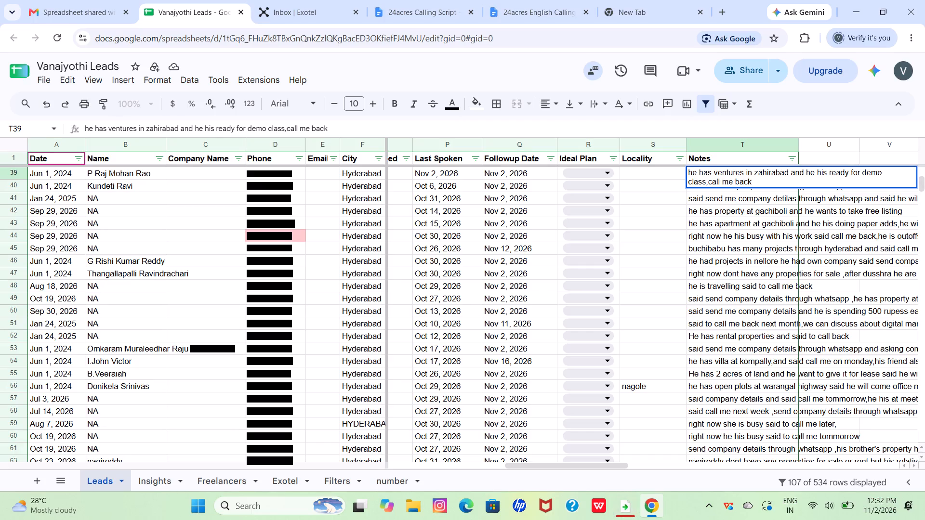
pyautogui.press('Return')
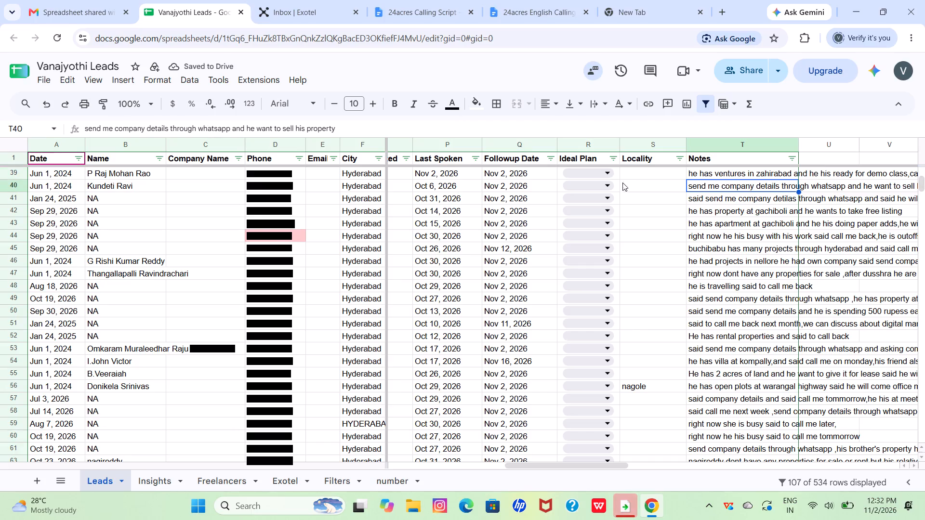
# Examine the notes, attempt and conversation counts, contact dates and phone number of the lead in row 41.
pyautogui.click(520, 199)
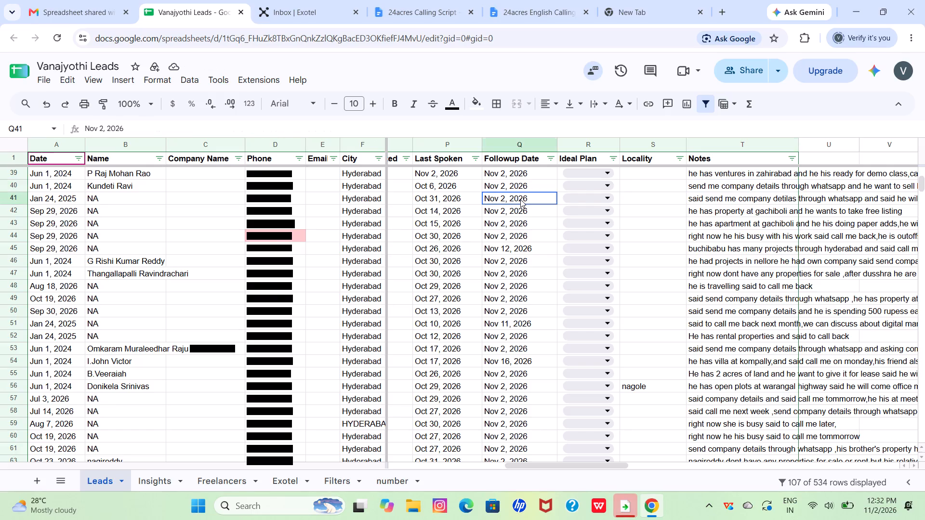
pyautogui.hscroll(-1, 520, 199)
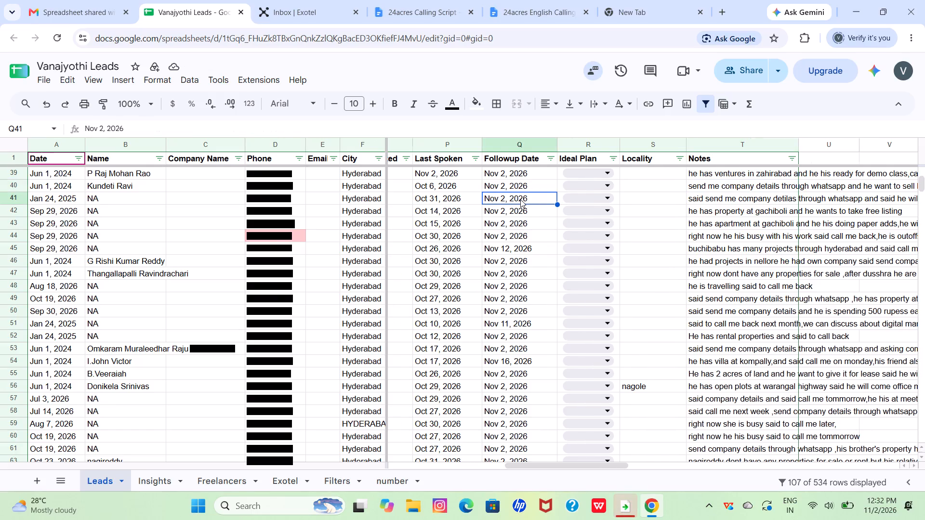
pyautogui.hscroll(-4, 520, 199)
pyautogui.hscroll(1, 520, 199)
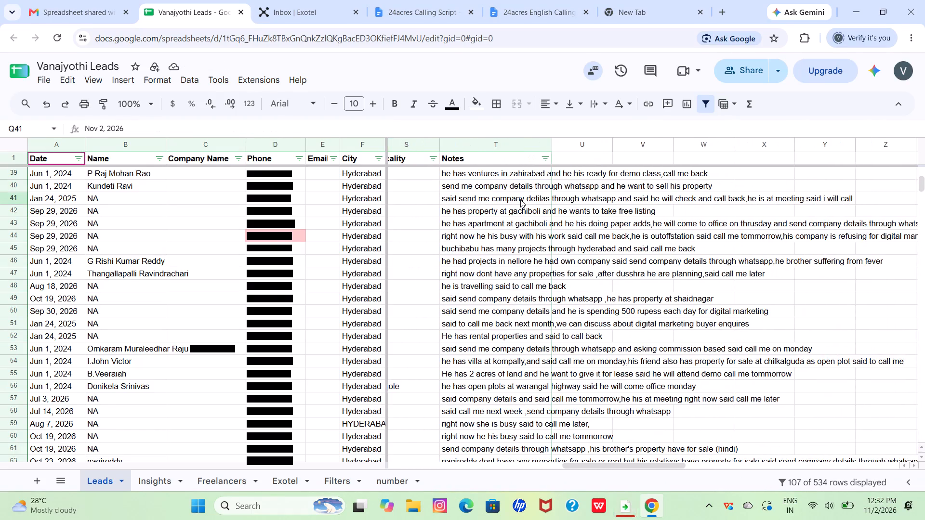
pyautogui.hscroll(8, 520, 199)
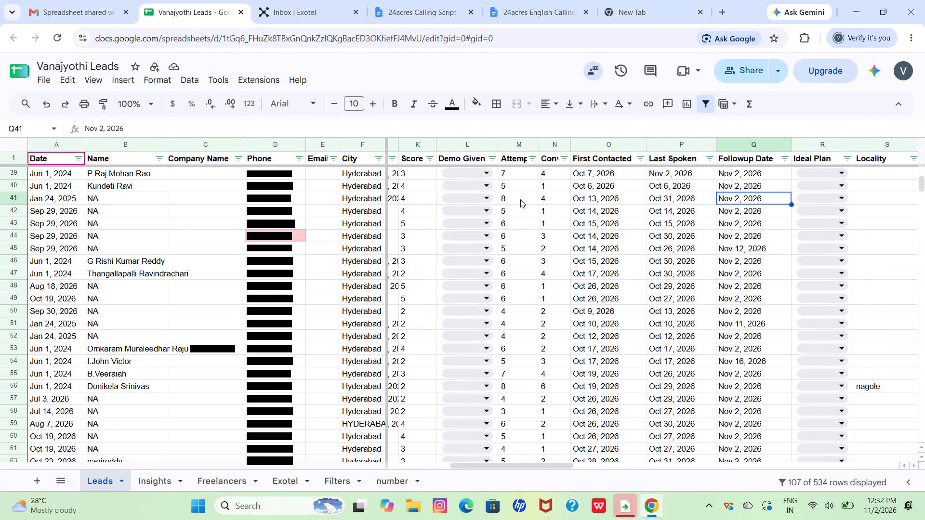
pyautogui.click(288, 203)
pyautogui.scroll(-1, 288, 203)
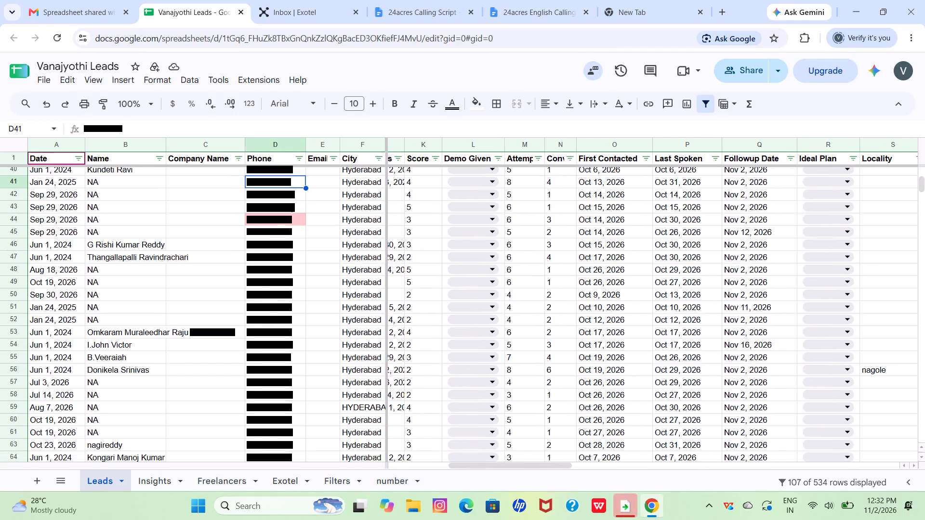
pyautogui.scroll(-1, 288, 203)
pyautogui.hscroll(-1, 288, 203)
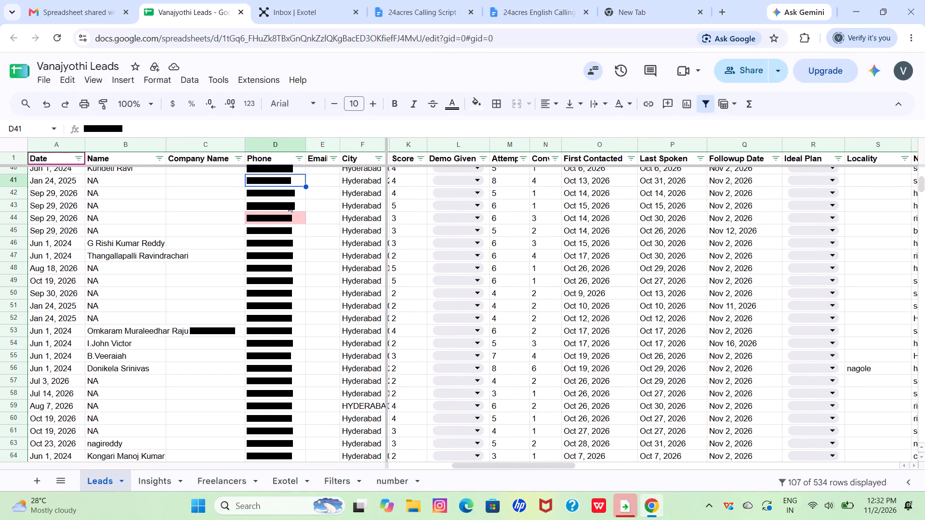
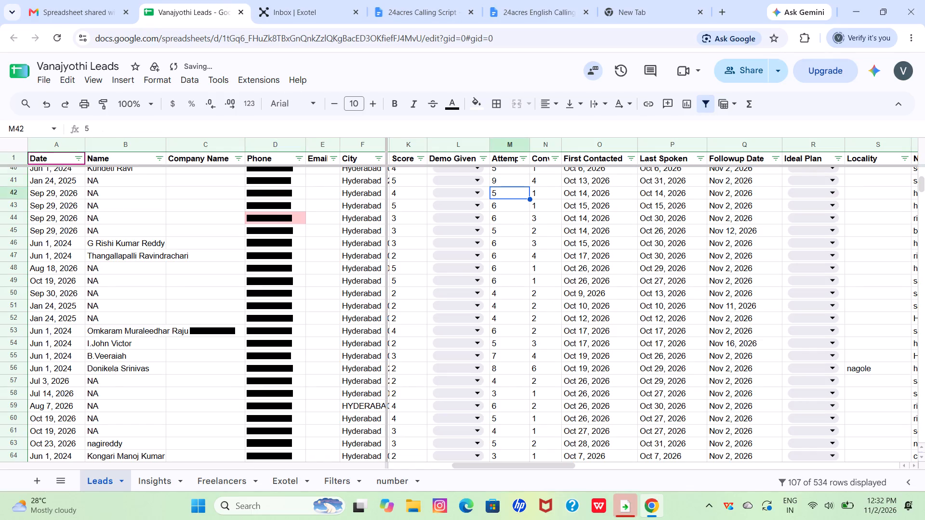
# Review the attempt count, contact dates and notes of the lead in row 41, and select that lead's phone number.
pyautogui.scroll(1, 508, 183)
pyautogui.hscroll(-1, 508, 183)
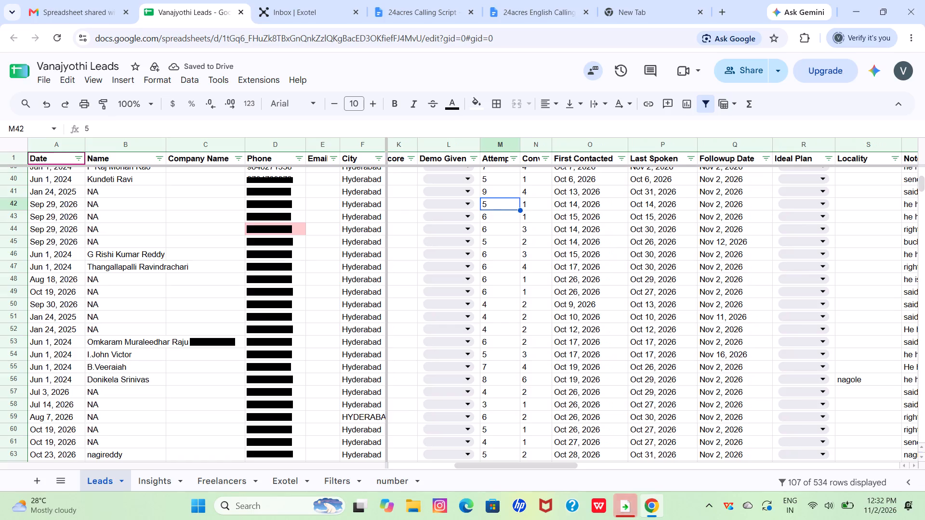
pyautogui.click(494, 193)
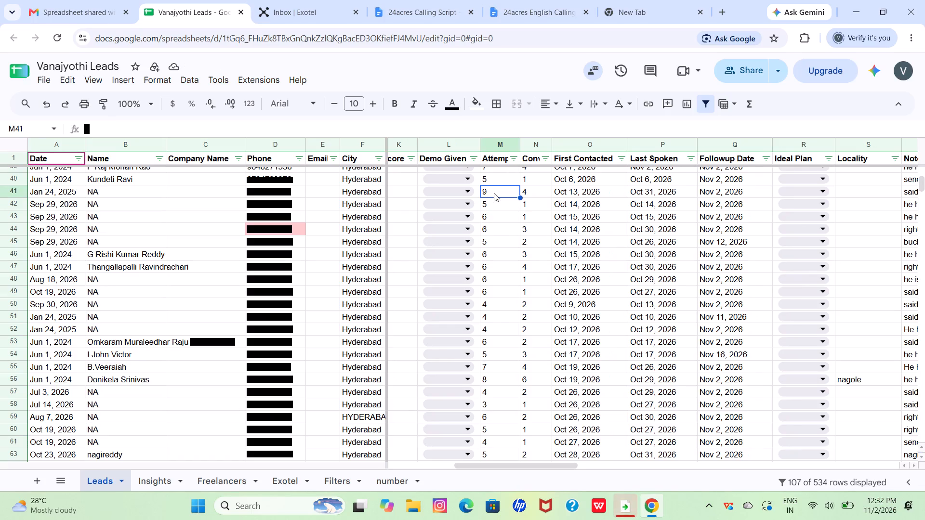
pyautogui.hscroll(-5, 494, 193)
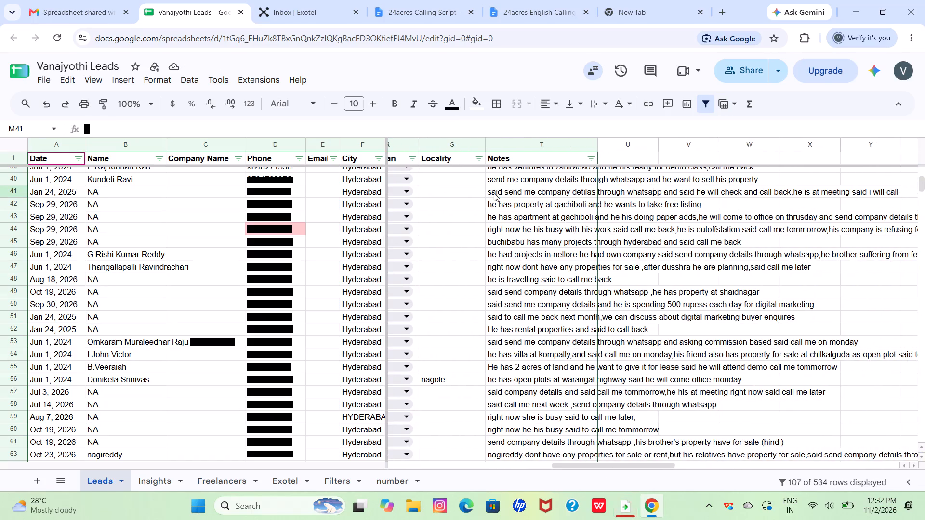
pyautogui.hscroll(-1, 494, 193)
pyautogui.hscroll(5, 494, 193)
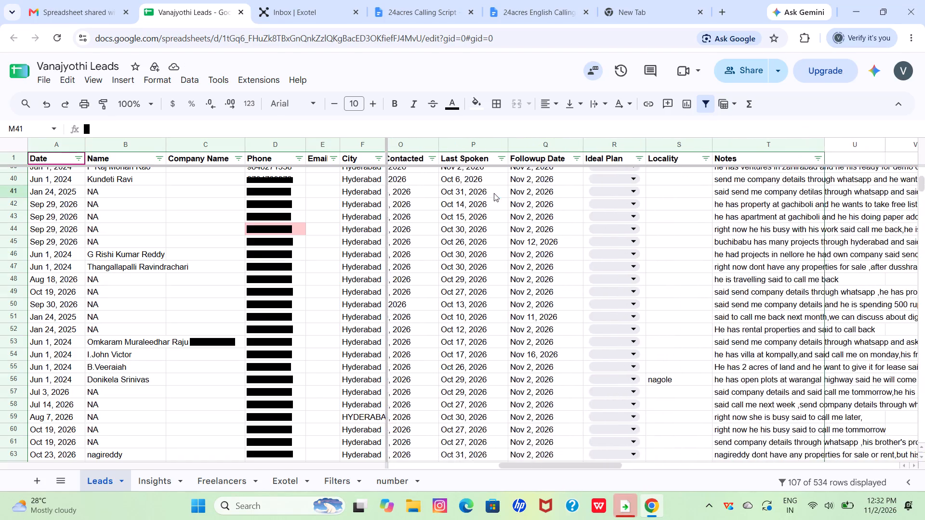
pyautogui.hscroll(2, 494, 193)
pyautogui.click(298, 187)
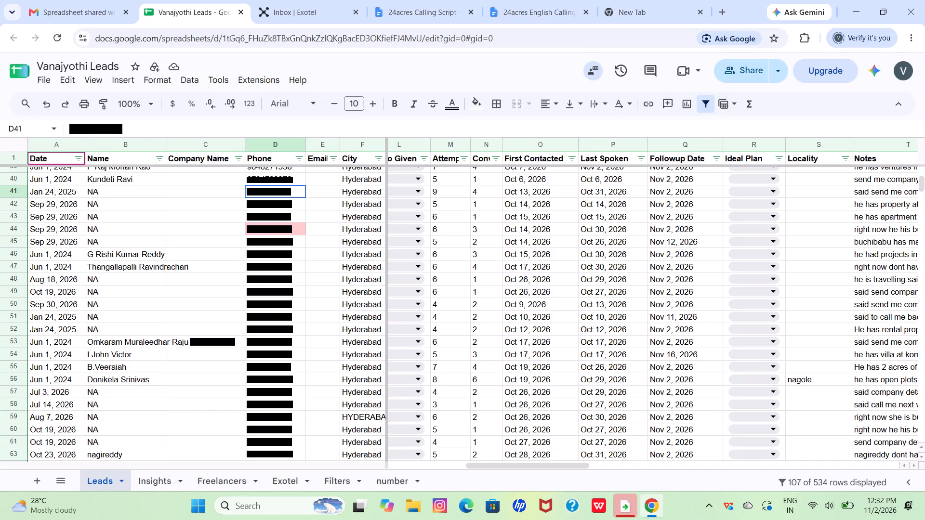
# Leave the leads sheet with the row 41 phone number selected and open Windows Start.
pyautogui.click(192, 507)
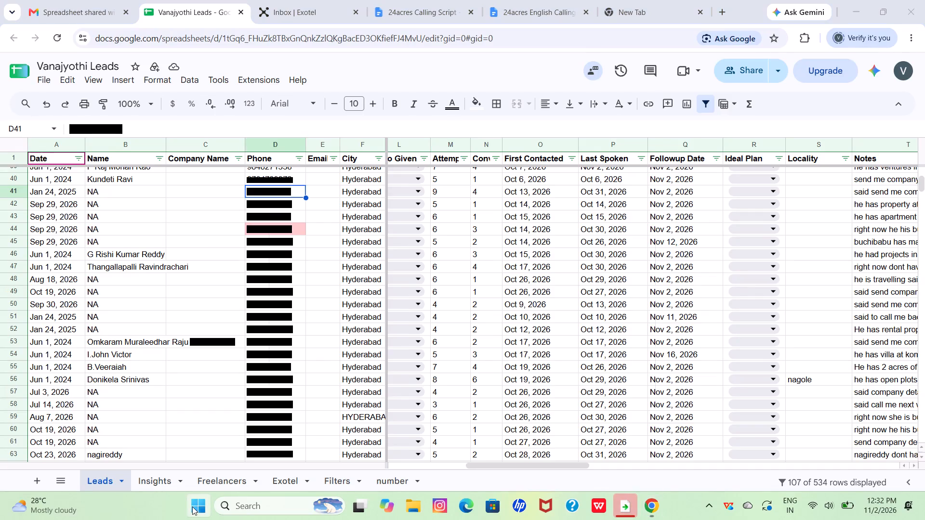
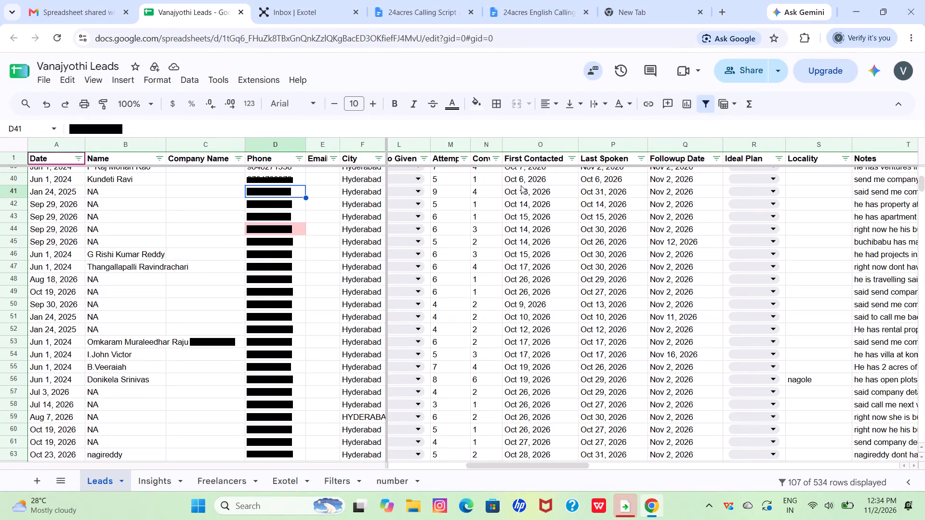
# Set the conversation count to 5 and the last spoken date to Nov 2, 2026 for the lead in row 41.
pyautogui.click(504, 191)
pyautogui.click(482, 188)
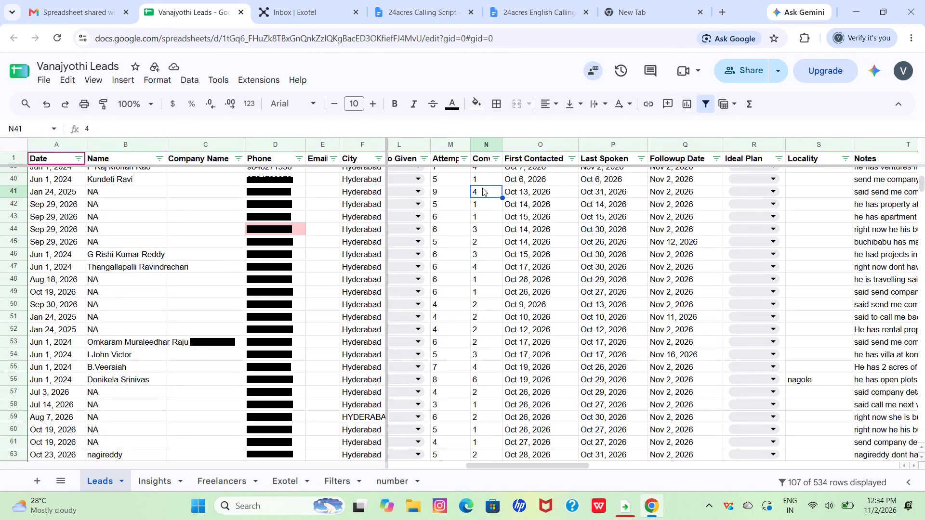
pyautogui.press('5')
pyautogui.click(534, 197)
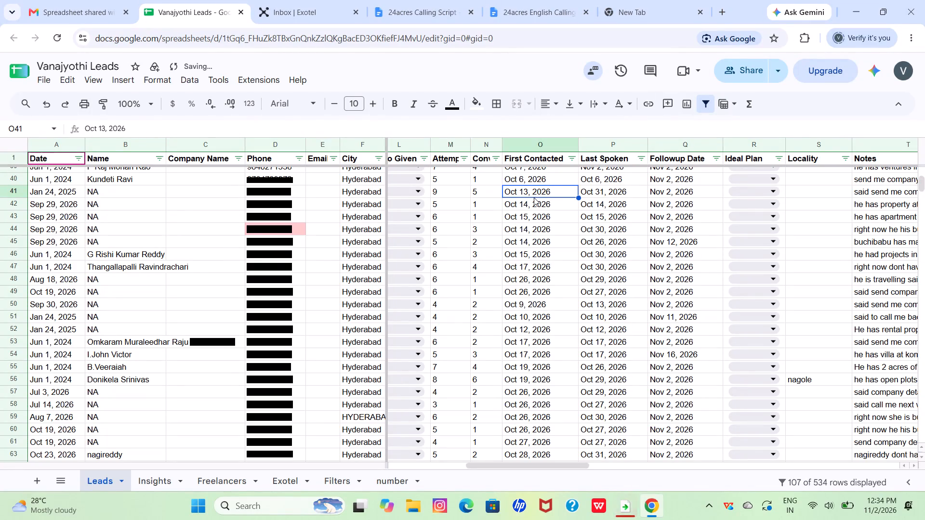
pyautogui.doubleClick(604, 194)
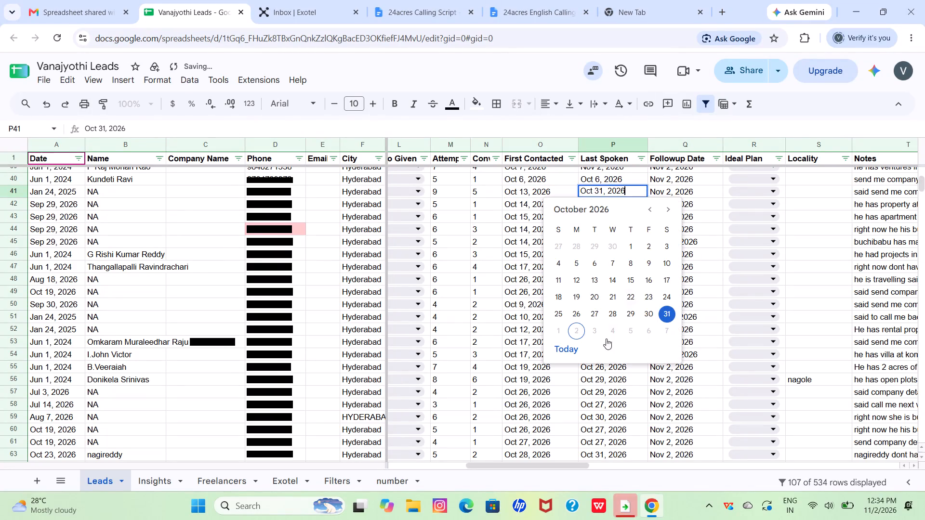
pyautogui.click(578, 334)
# Append ",his son is following up" to the existing note of the lead in row 41.
pyautogui.hscroll(-3, 578, 334)
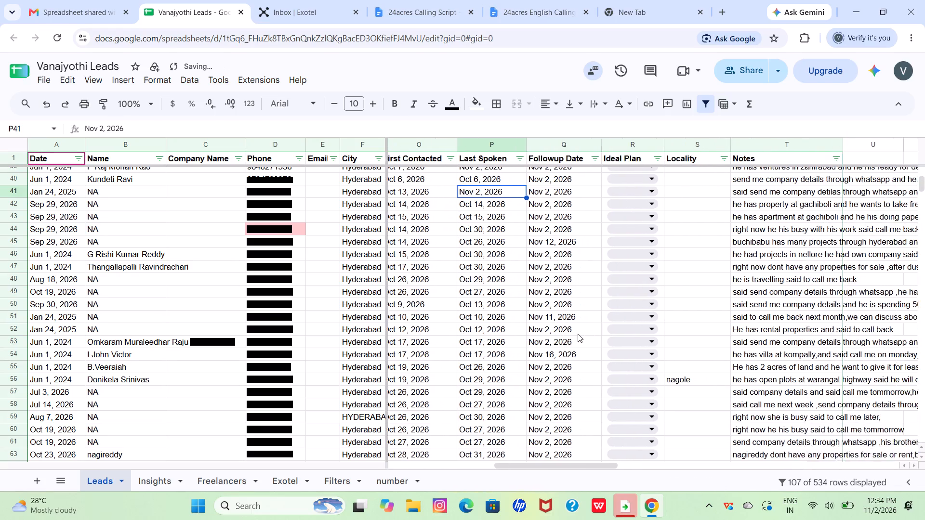
pyautogui.hscroll(-3, 578, 334)
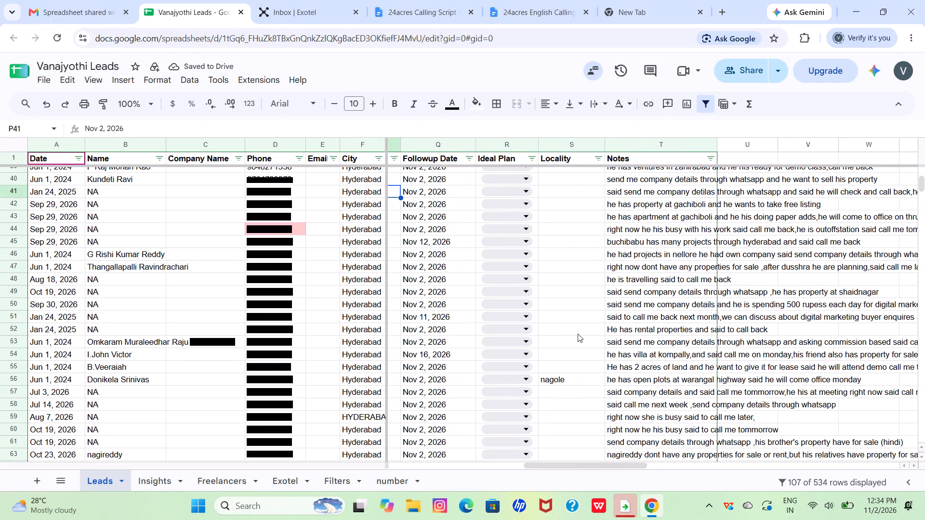
pyautogui.hscroll(1, 578, 334)
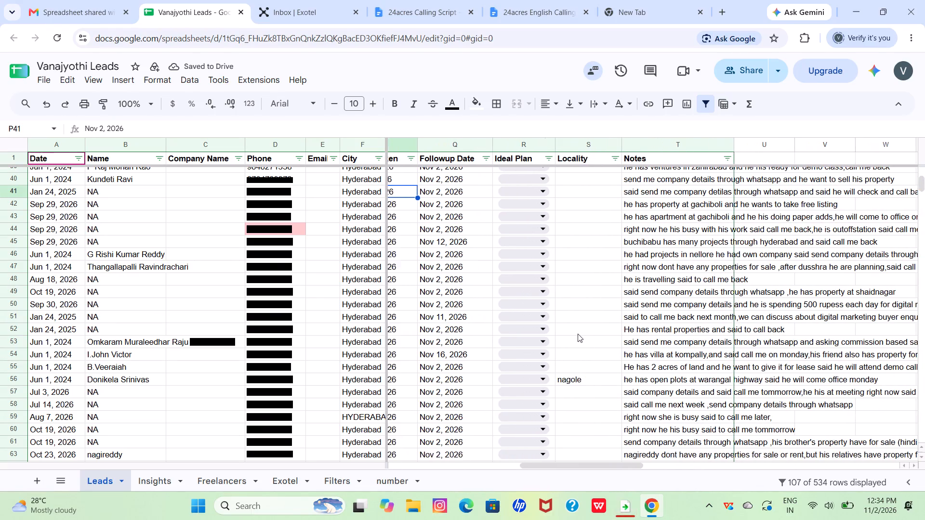
pyautogui.hscroll(1, 578, 334)
pyautogui.doubleClick(643, 187)
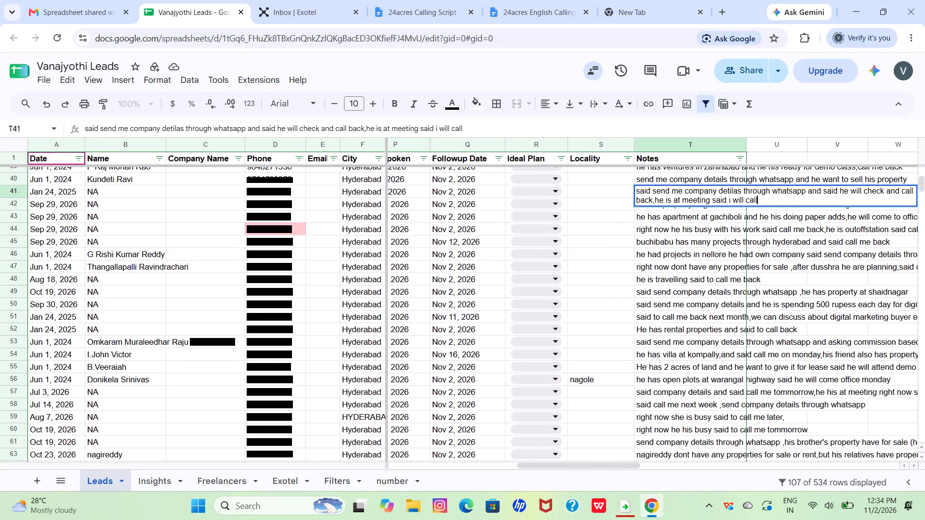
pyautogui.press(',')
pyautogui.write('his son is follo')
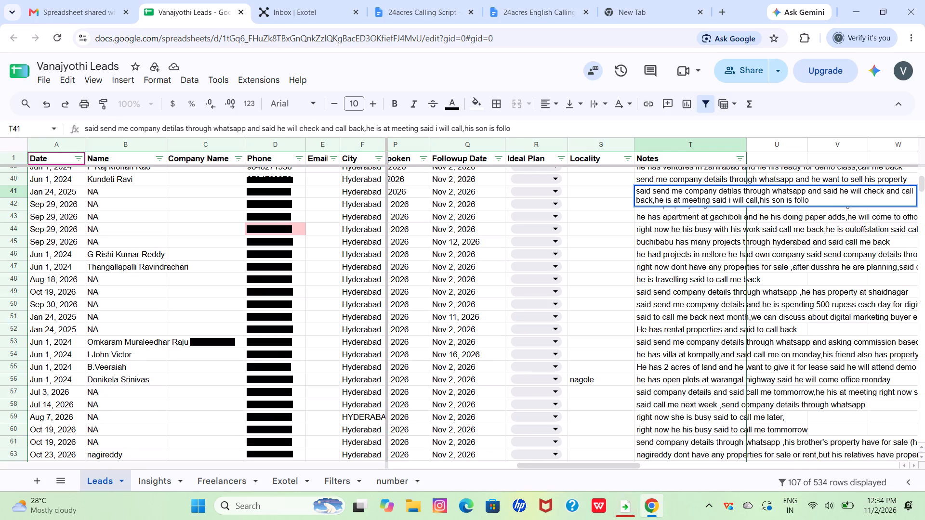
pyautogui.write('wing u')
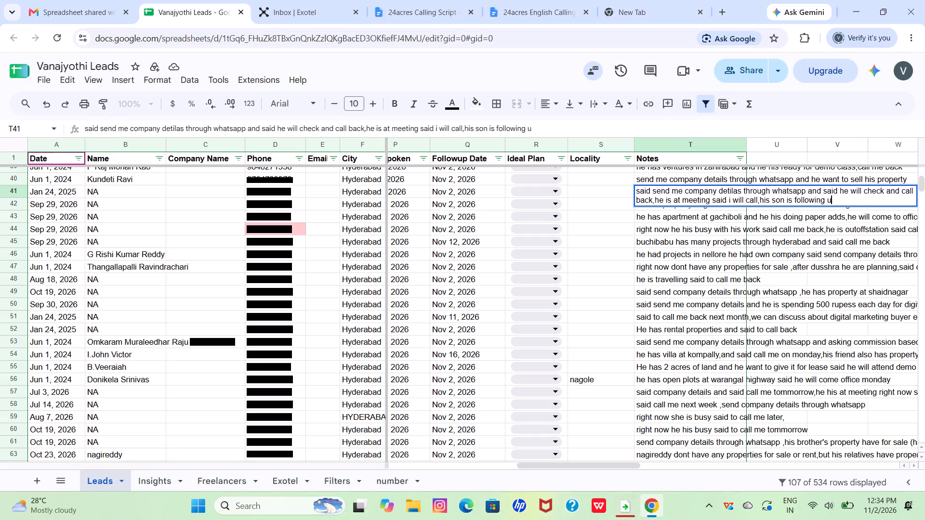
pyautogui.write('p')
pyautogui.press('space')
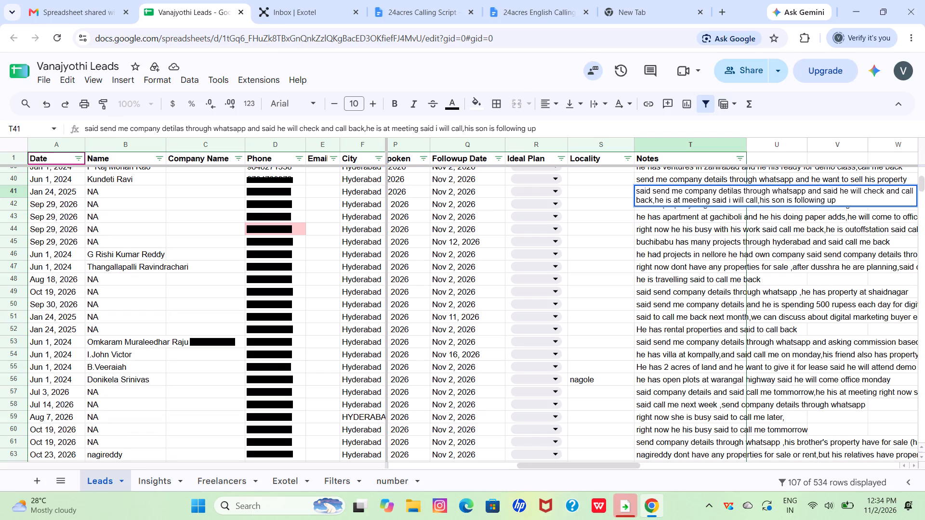
# Complete the row 41 lead's note by adding "for digital marketing" after "his son is following up".
pyautogui.write('for')
pyautogui.press('space')
pyautogui.write('digir')
pyautogui.press('BackSpace')
pyautogui.write('tal marketing')
pyautogui.press('Return')
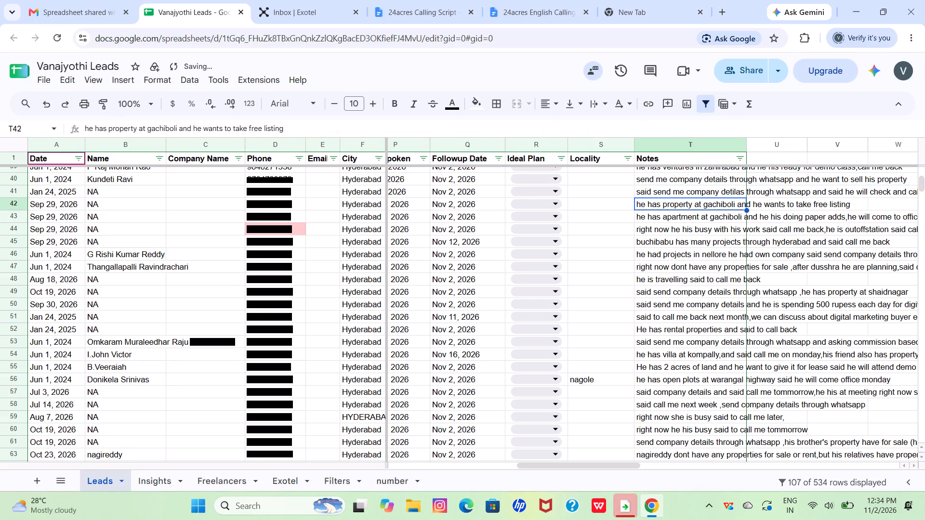
# Select the phone number of the lead in row 42 and review that lead's attempt and conversation counts and contact dates.
pyautogui.hscroll(1, 643, 187)
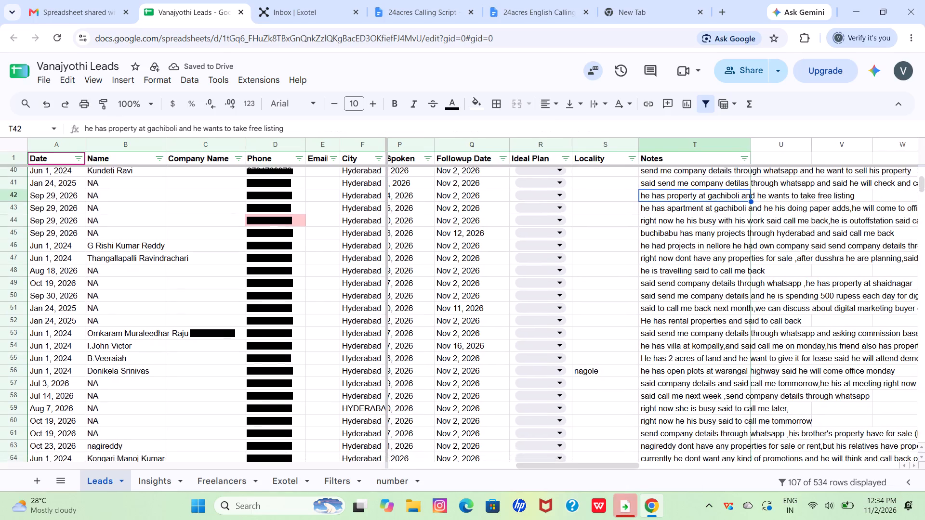
pyautogui.hscroll(2, 643, 187)
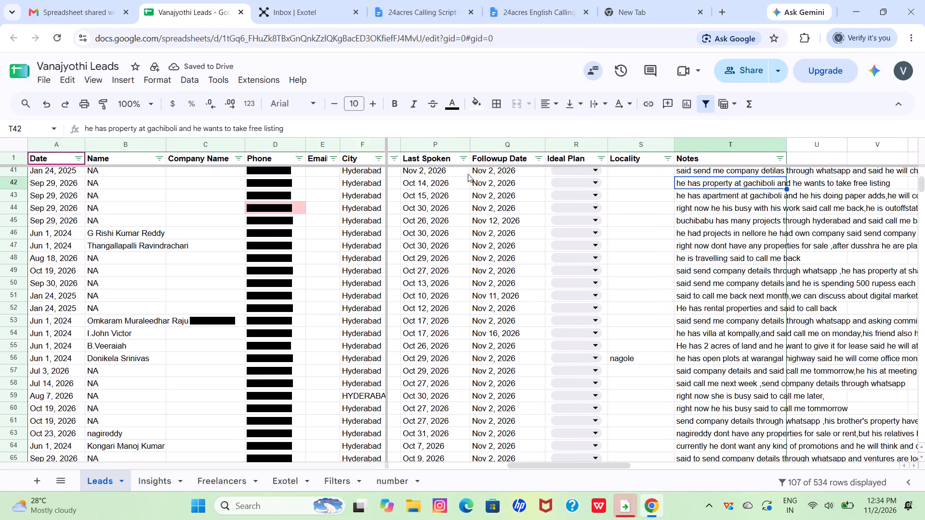
pyautogui.click(298, 176)
pyautogui.click(295, 179)
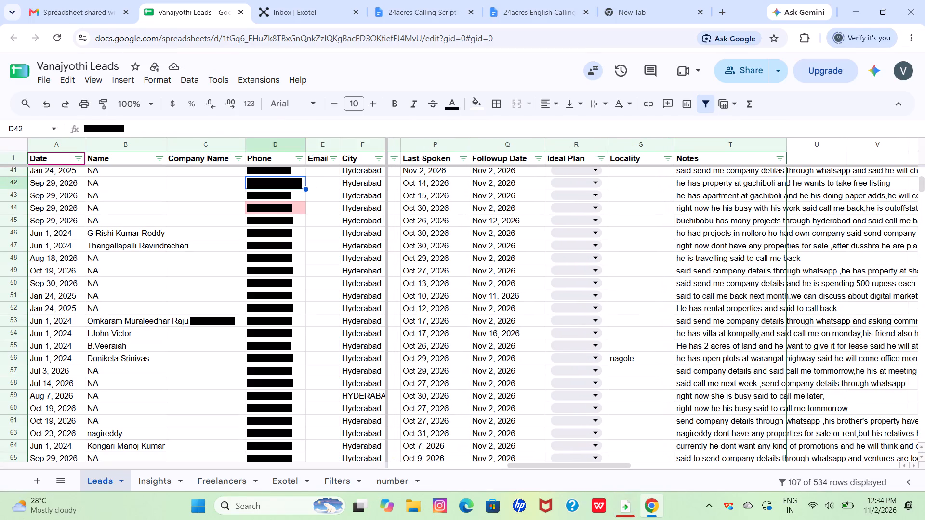
pyautogui.hscroll(3, 486, 192)
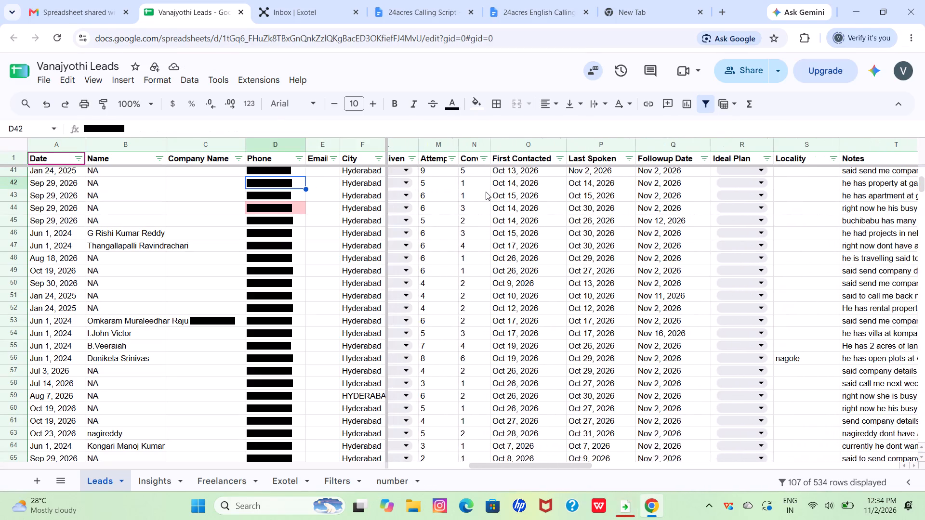
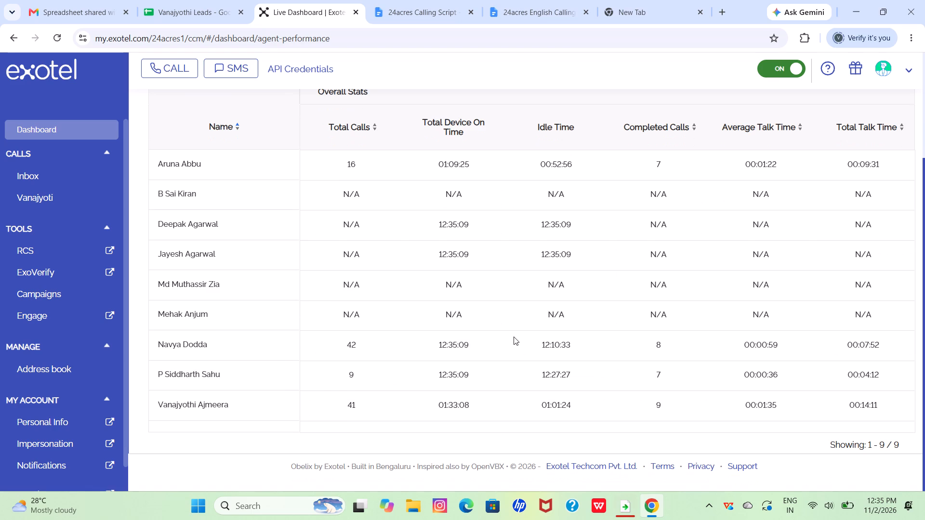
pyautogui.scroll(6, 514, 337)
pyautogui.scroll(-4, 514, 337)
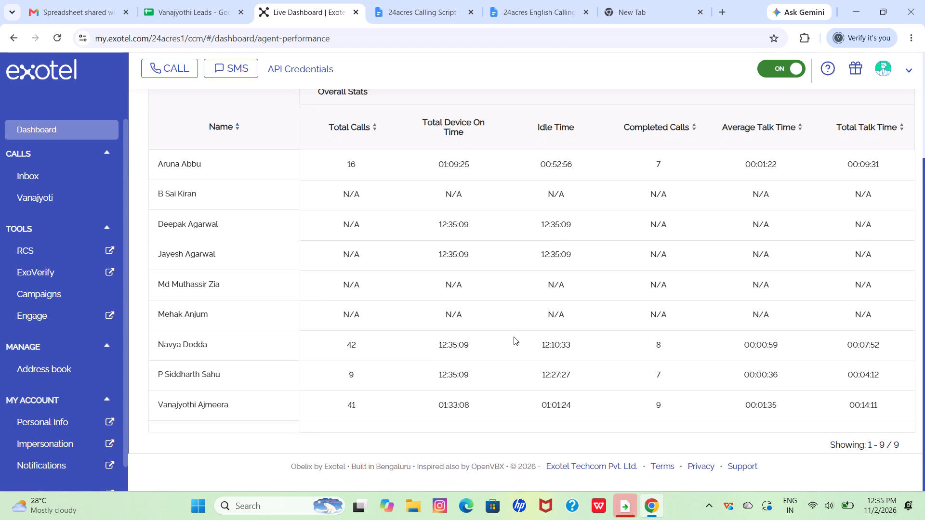
# Switch to the Vanajyothi Leads sheet and set the attempt count of the row 42 lead to 6.
pyautogui.click(208, 0)
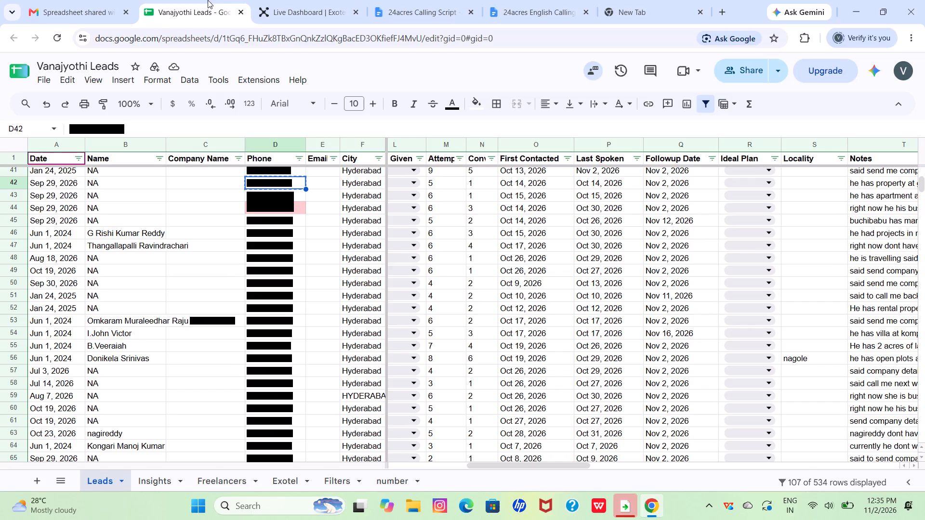
pyautogui.click(442, 186)
pyautogui.press('6')
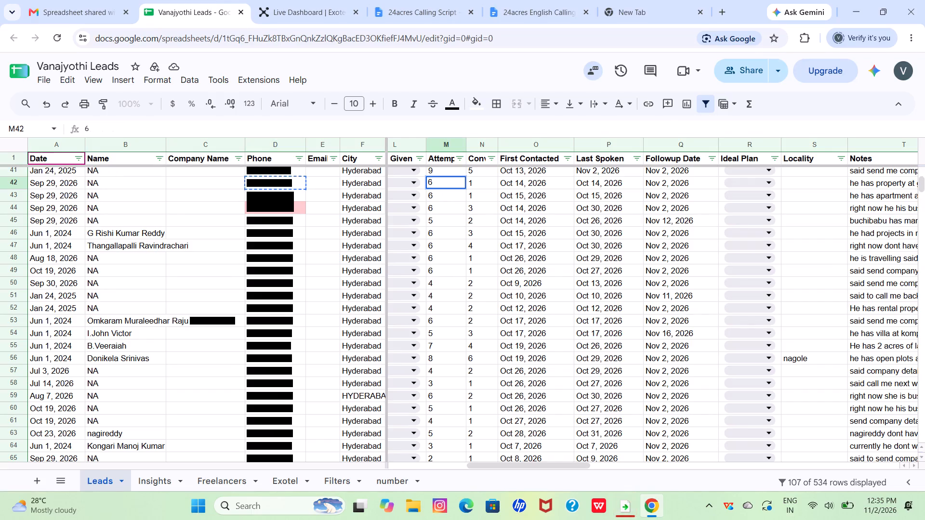
# Set the attempt count of the row 43 lead to 7.
pyautogui.click(441, 195)
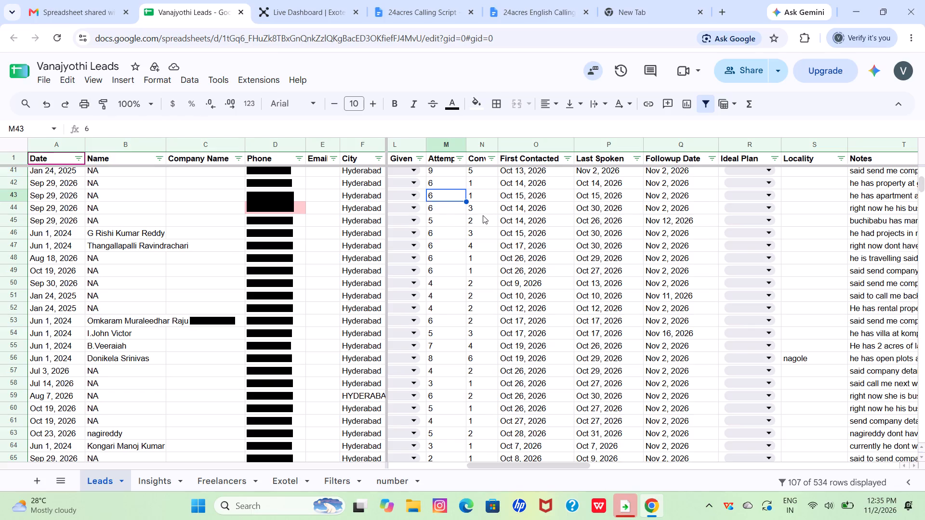
pyautogui.press('7')
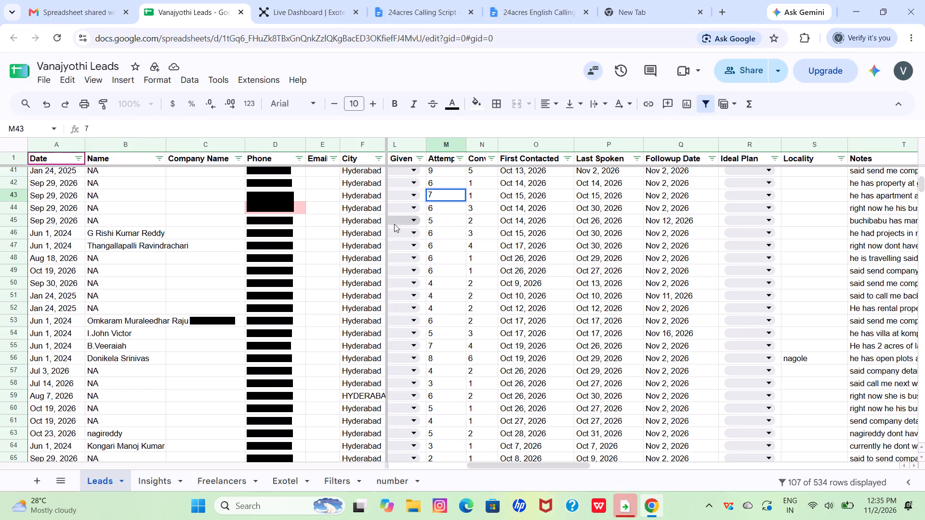
# Copy the phone number of the row 43 lead and switch to Exotel to open the call inbox.
pyautogui.click(281, 196)
pyautogui.hotkey('ctrl', 'c')
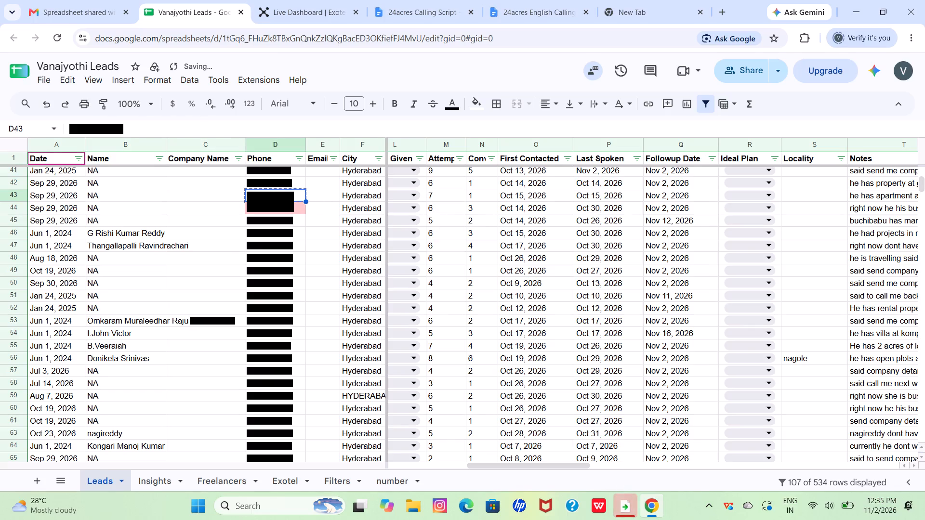
pyautogui.click(266, 0)
pyautogui.click(52, 181)
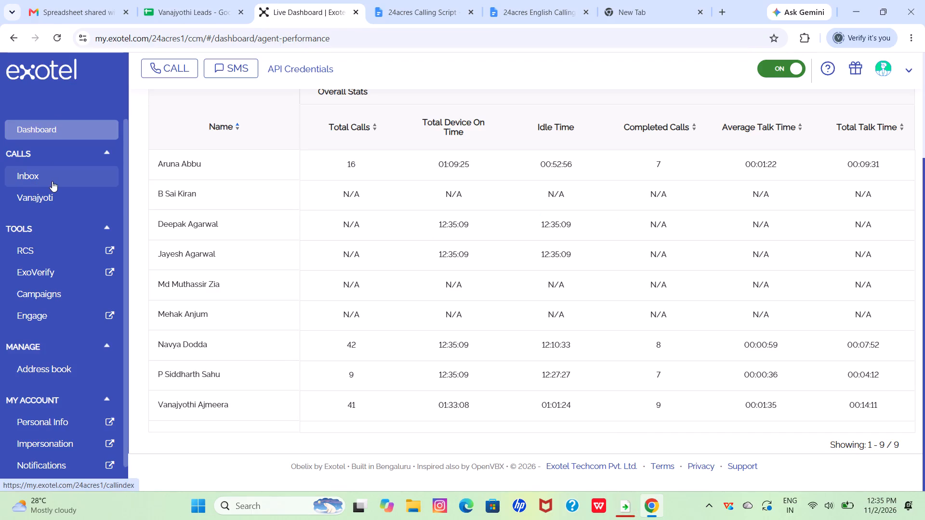
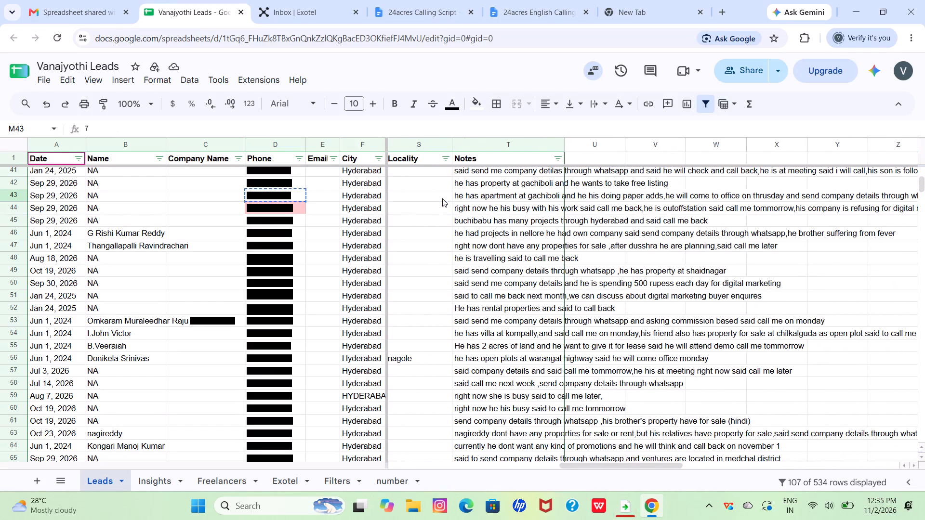
# Review the row 44 lead's attempt and conversation counts, contact and follow-up dates, and notes.
pyautogui.hscroll(-2, 442, 198)
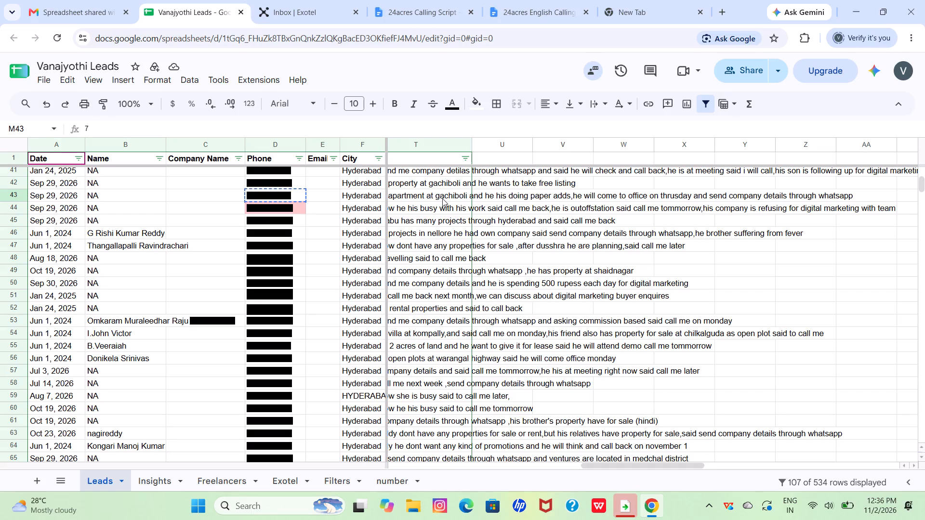
pyautogui.hscroll(8, 442, 198)
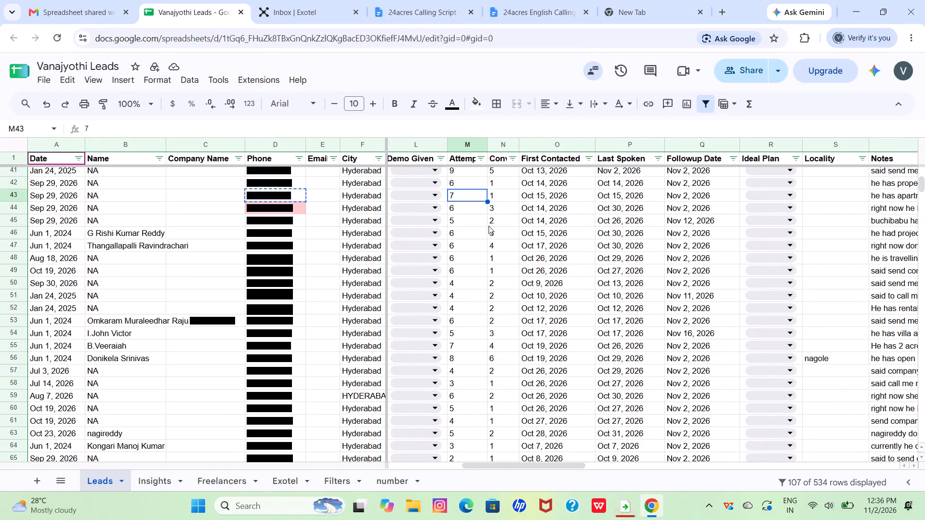
pyautogui.click(463, 206)
pyautogui.click(492, 210)
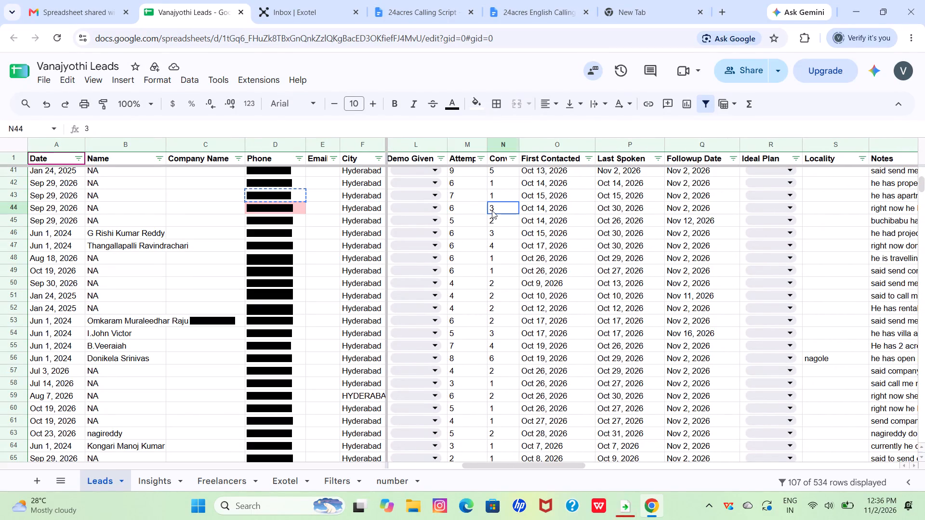
pyautogui.hscroll(-1, 492, 210)
pyautogui.click(514, 212)
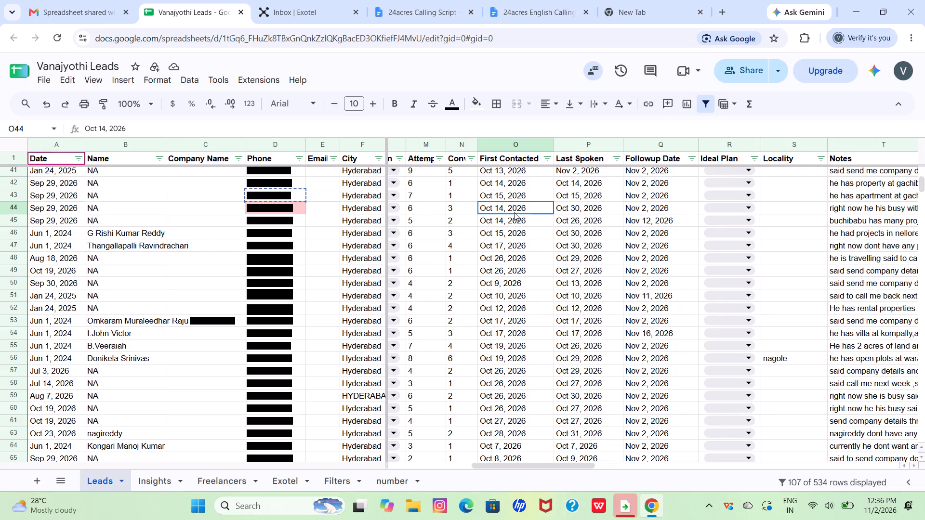
pyautogui.hscroll(-2, 514, 212)
pyautogui.click(568, 216)
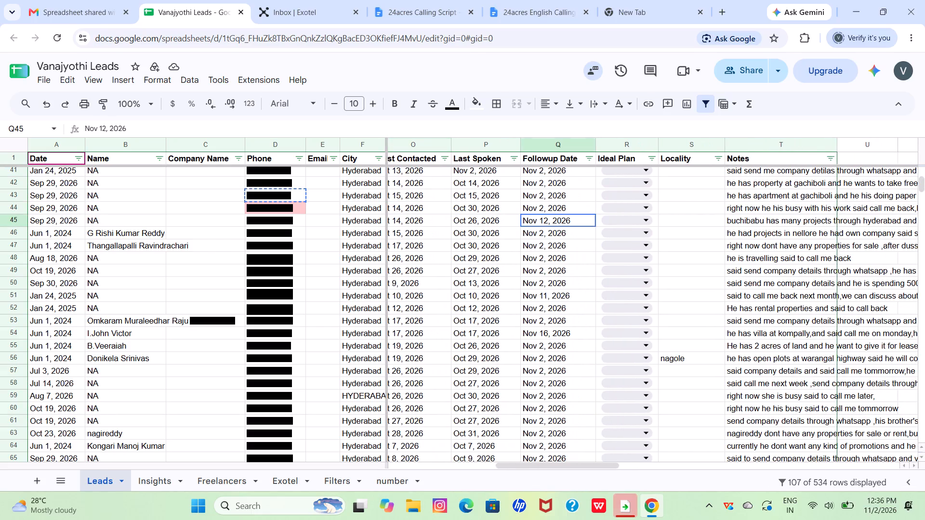
pyautogui.click(550, 211)
pyautogui.hscroll(-3, 550, 211)
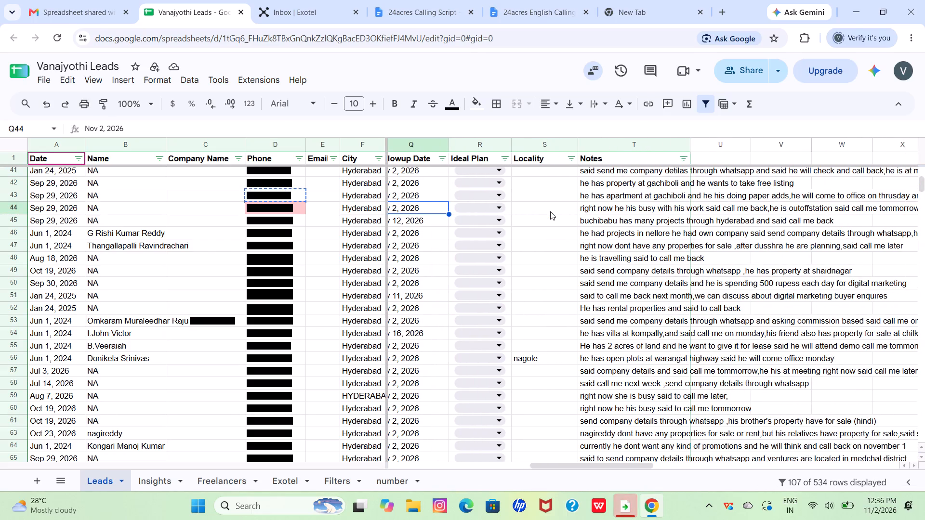
pyautogui.hscroll(-2, 550, 211)
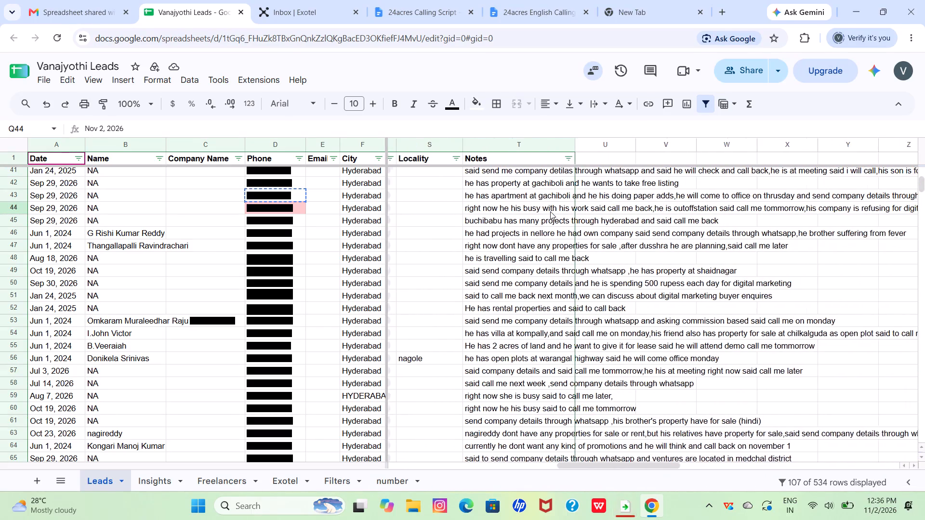
pyautogui.hscroll(-3, 550, 211)
pyautogui.hscroll(4, 550, 211)
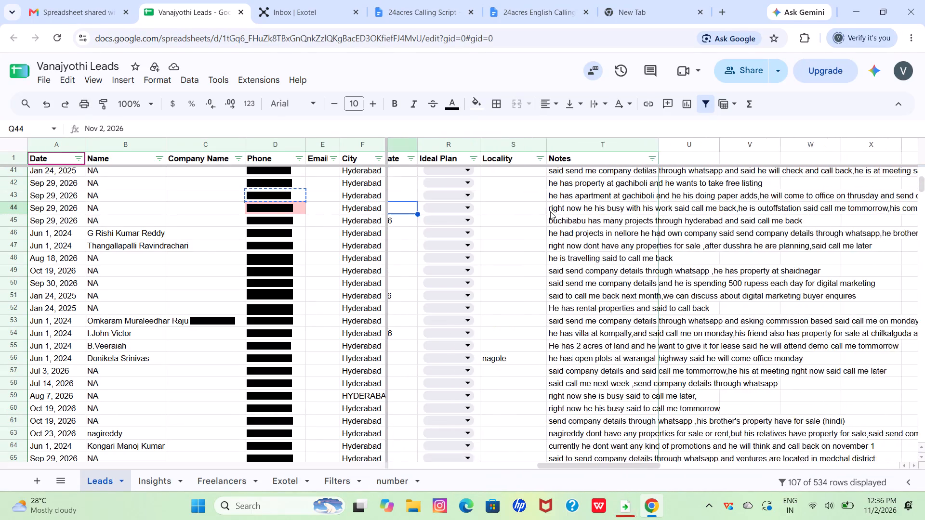
pyautogui.hscroll(3, 550, 211)
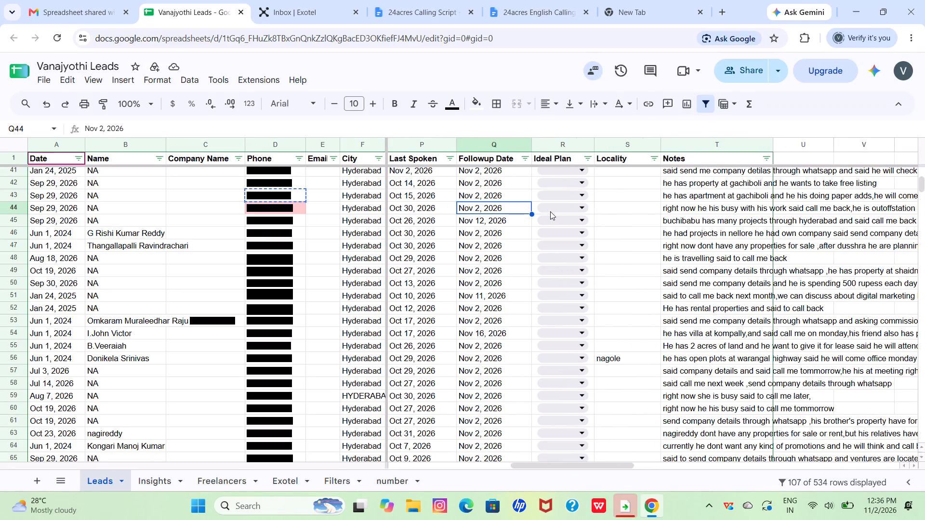
# Check the row 46 lead's notes and set its follow-up date to Nov 10, 2026.
pyautogui.click(469, 237)
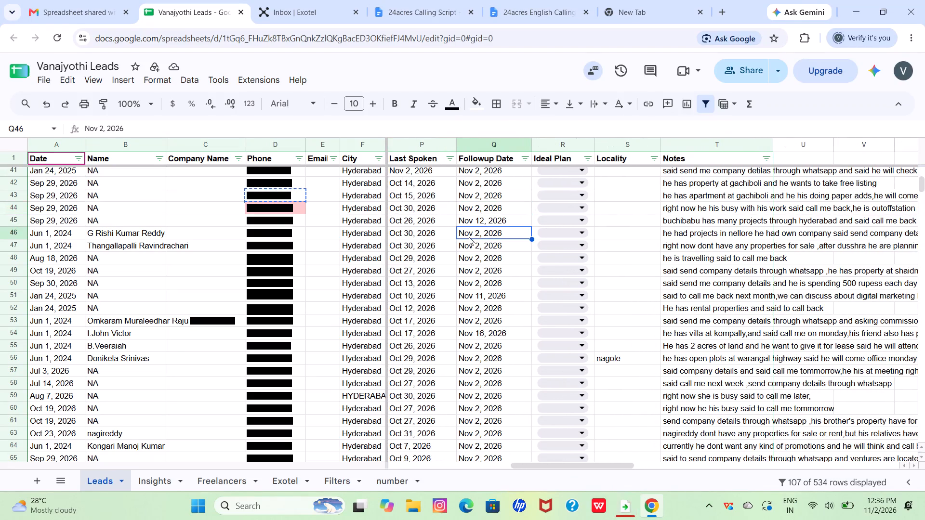
pyautogui.scroll(-1, 469, 237)
pyautogui.hscroll(-2, 469, 237)
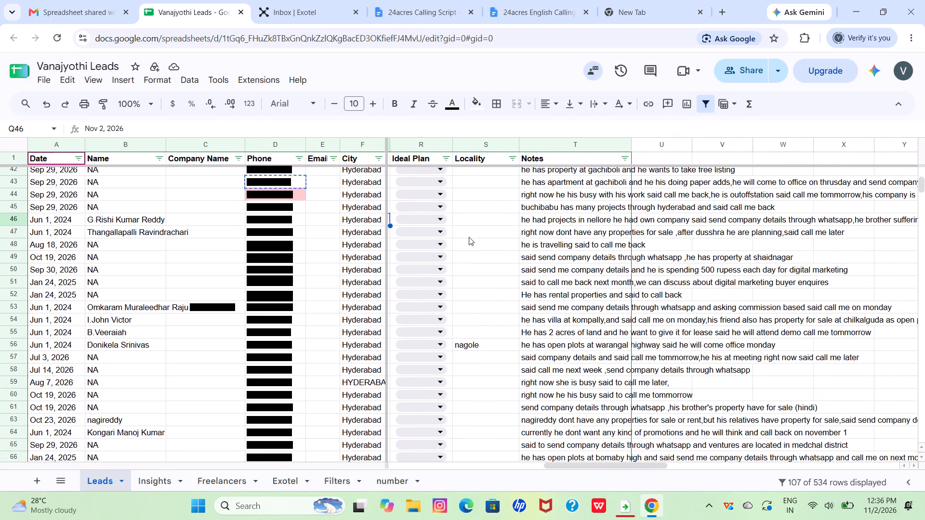
pyautogui.hscroll(-3, 469, 237)
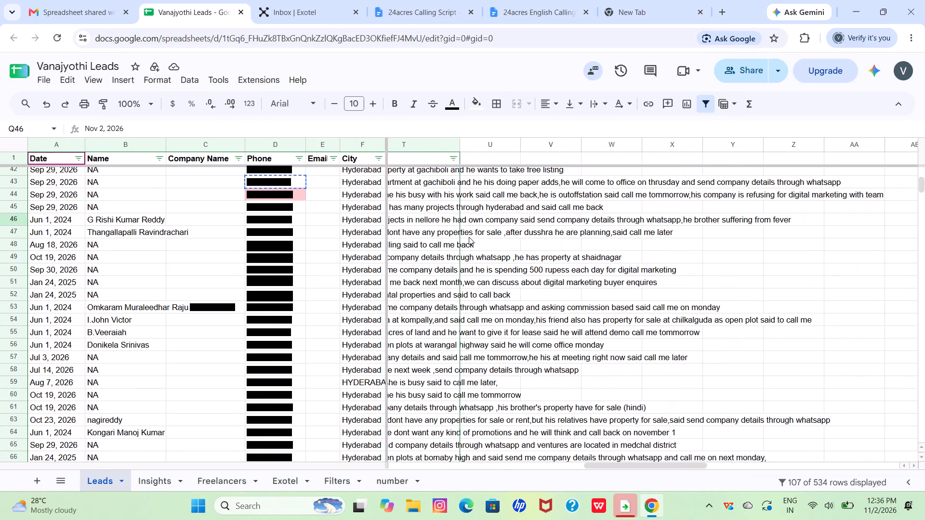
pyautogui.hscroll(6, 469, 237)
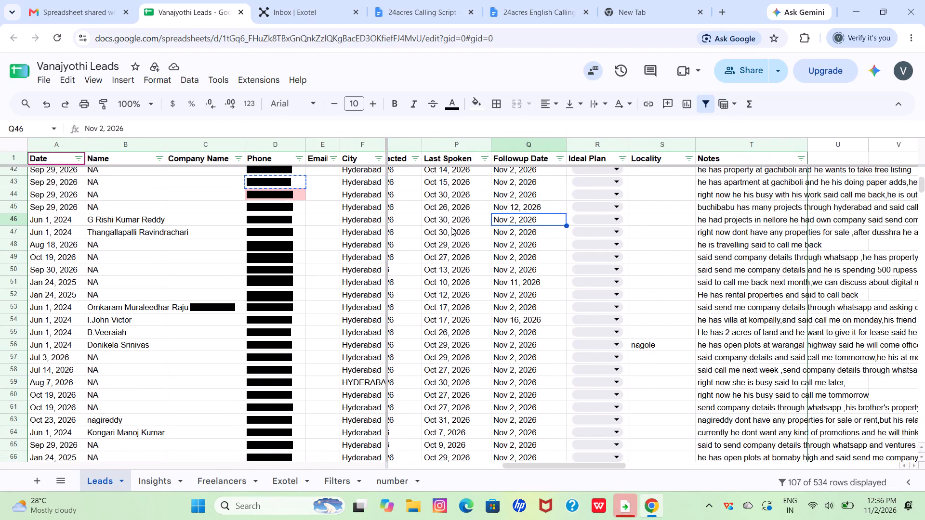
pyautogui.doubleClick(521, 221)
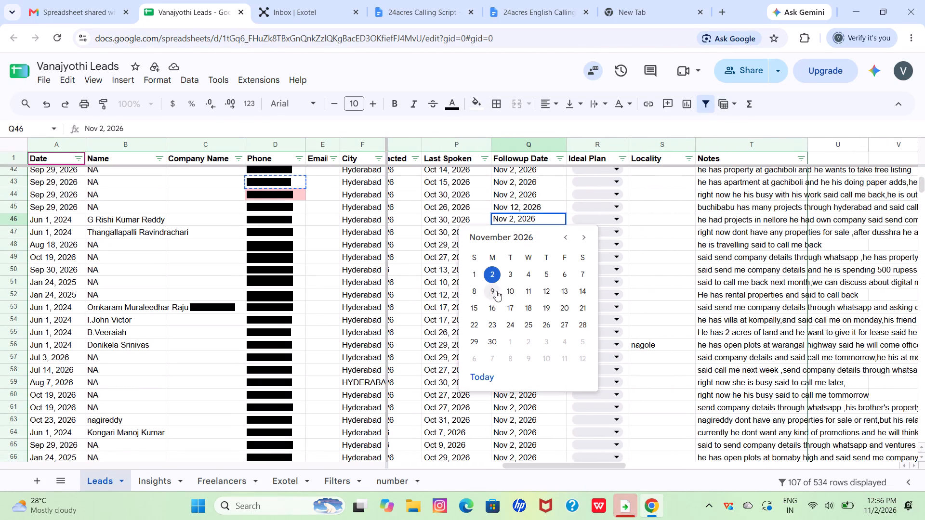
pyautogui.click(507, 291)
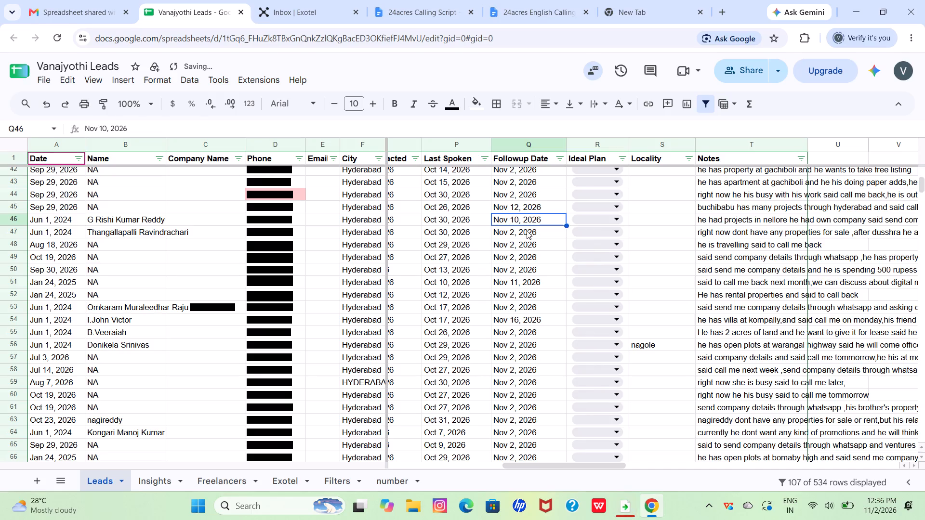
# Set the attempt count of the row 47 lead to 7.
pyautogui.click(527, 231)
pyautogui.scroll(-1, 527, 231)
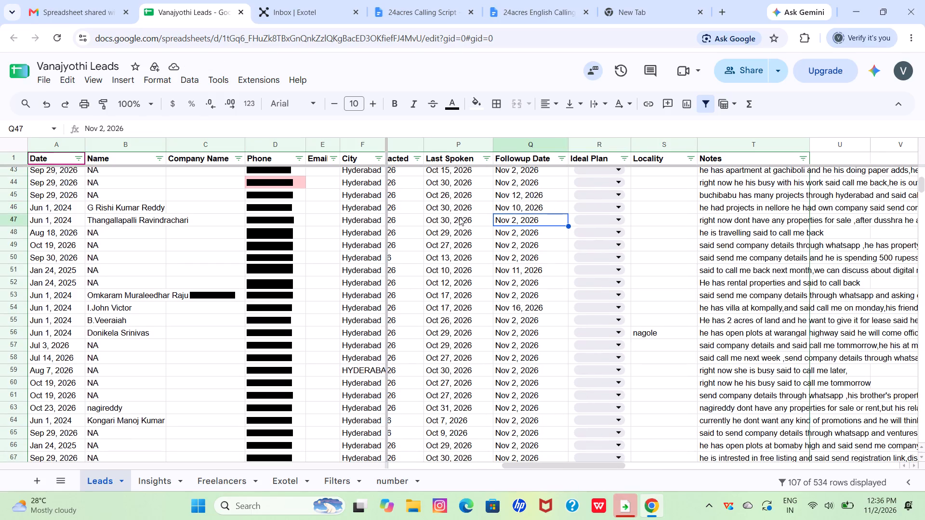
pyautogui.click(283, 226)
pyautogui.scroll(-1, 283, 226)
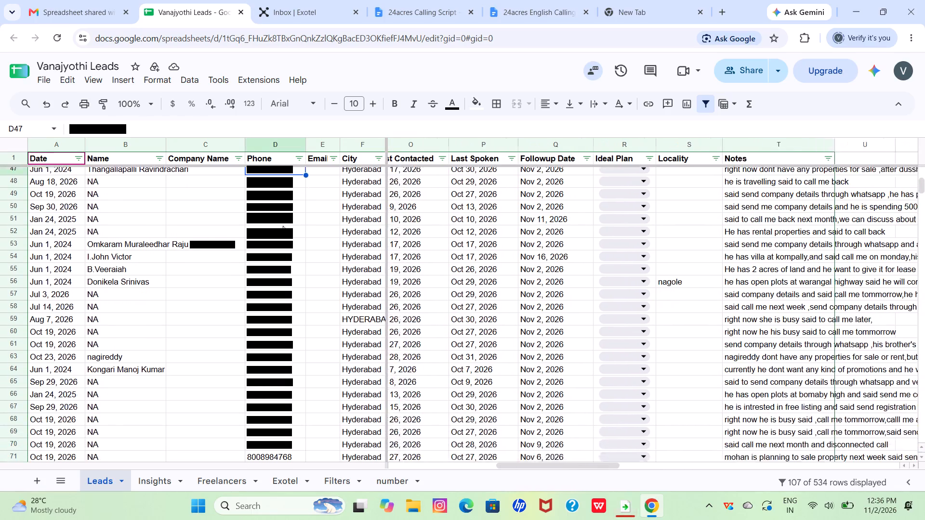
pyautogui.scroll(-1, 283, 226)
pyautogui.scroll(1, 283, 226)
pyautogui.hscroll(3, 513, 218)
pyautogui.scroll(1, 513, 218)
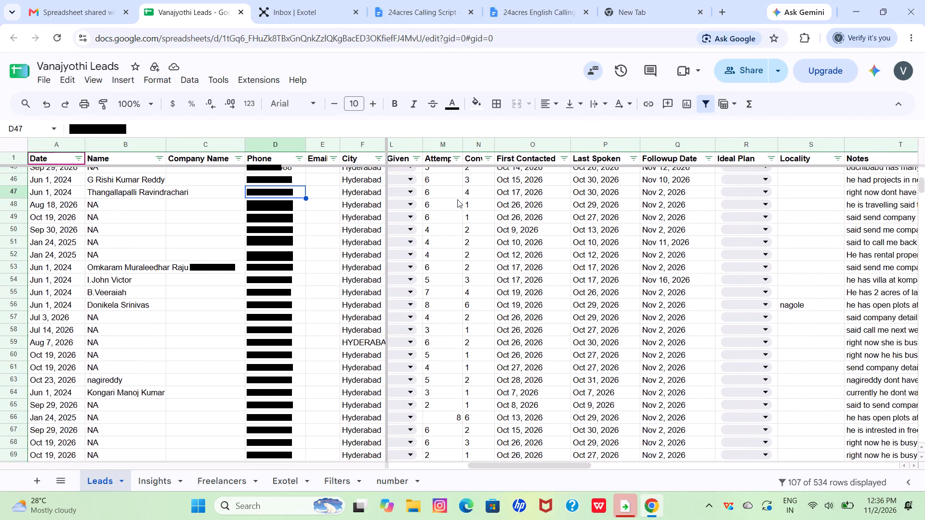
pyautogui.click(436, 195)
pyautogui.press('7')
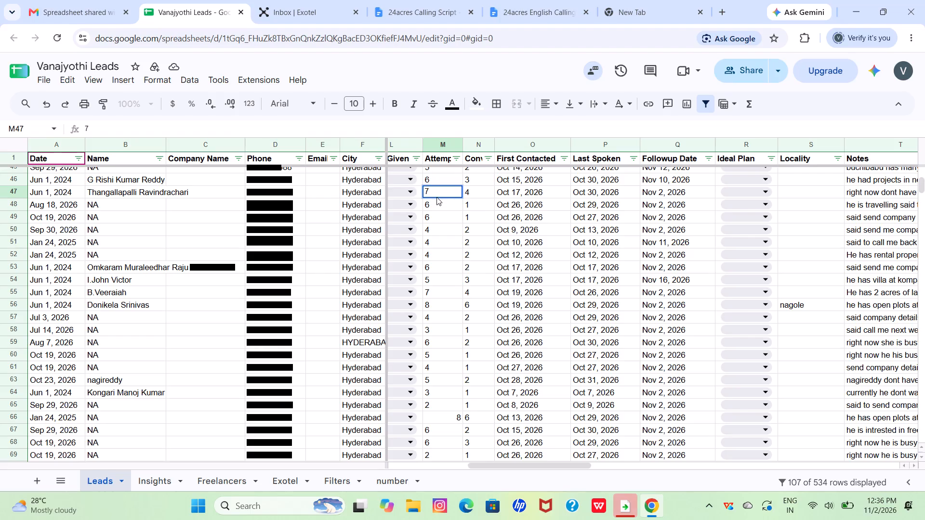
pyautogui.click(437, 198)
# Select the phone number of the row 47 lead.
pyautogui.click(274, 194)
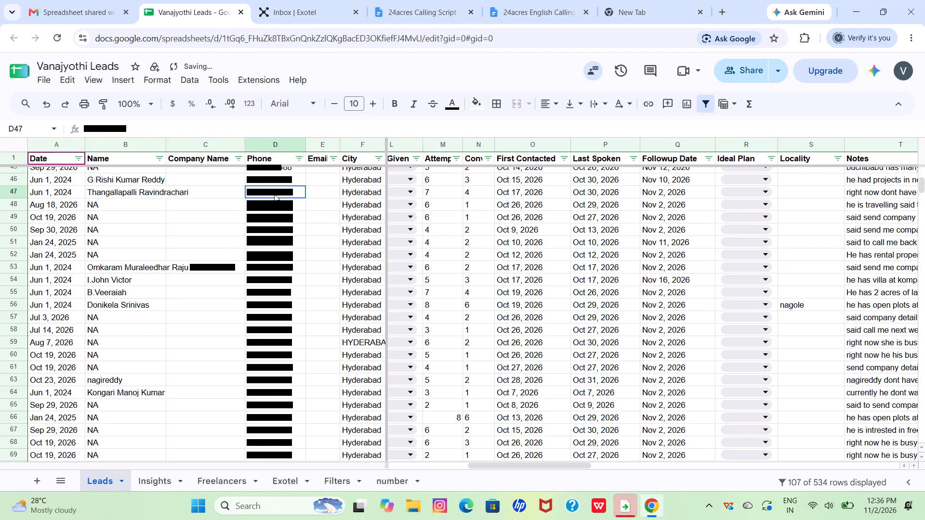
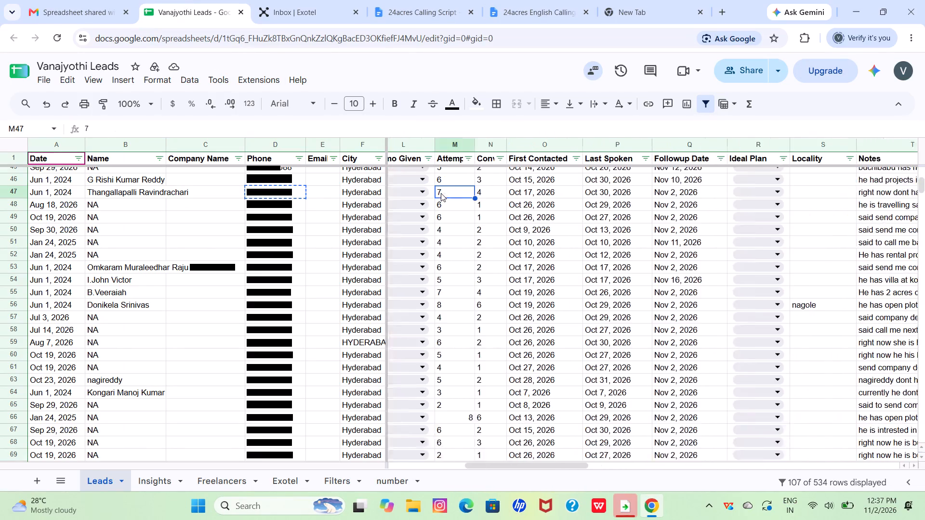
# Review the row 47 lead's conversation count, contact and follow-up dates, and notes.
pyautogui.hscroll(1, 441, 193)
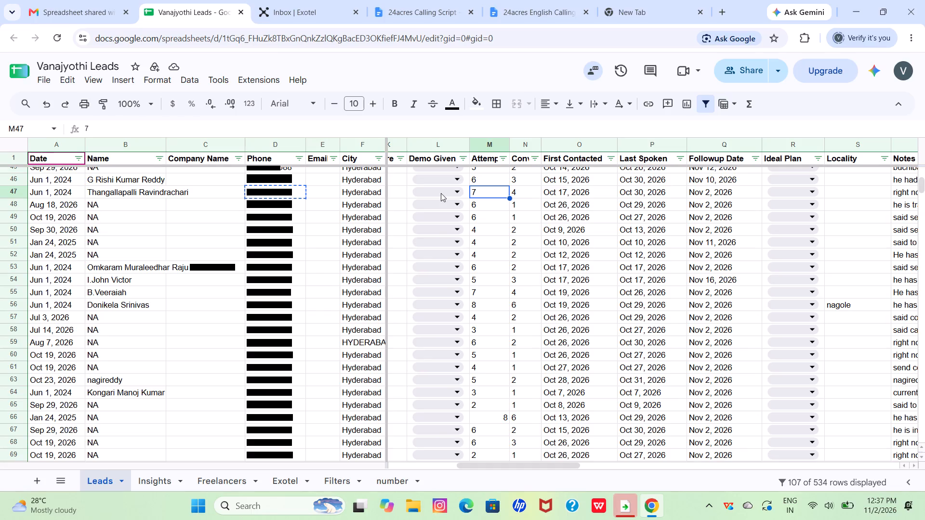
pyautogui.scroll(-1, 441, 193)
pyautogui.hscroll(-3, 441, 193)
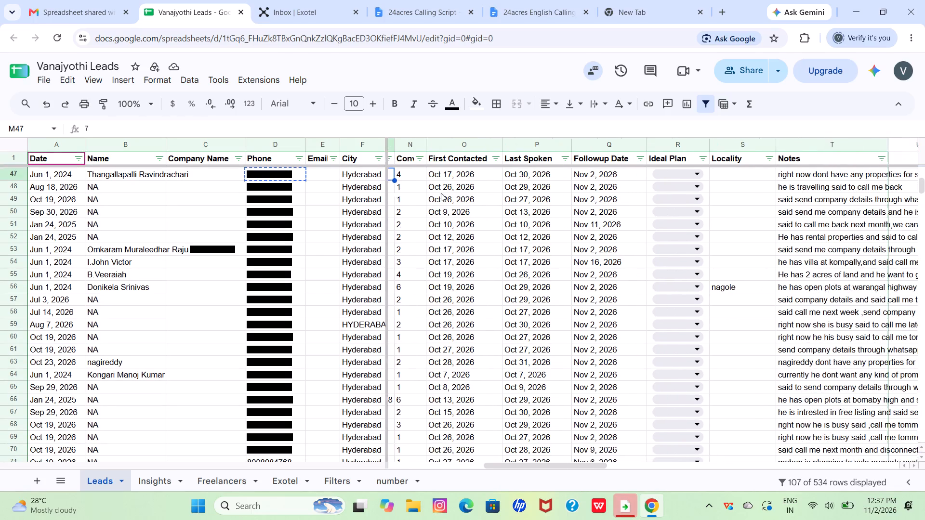
pyautogui.hscroll(-2, 441, 193)
pyautogui.hscroll(4, 441, 193)
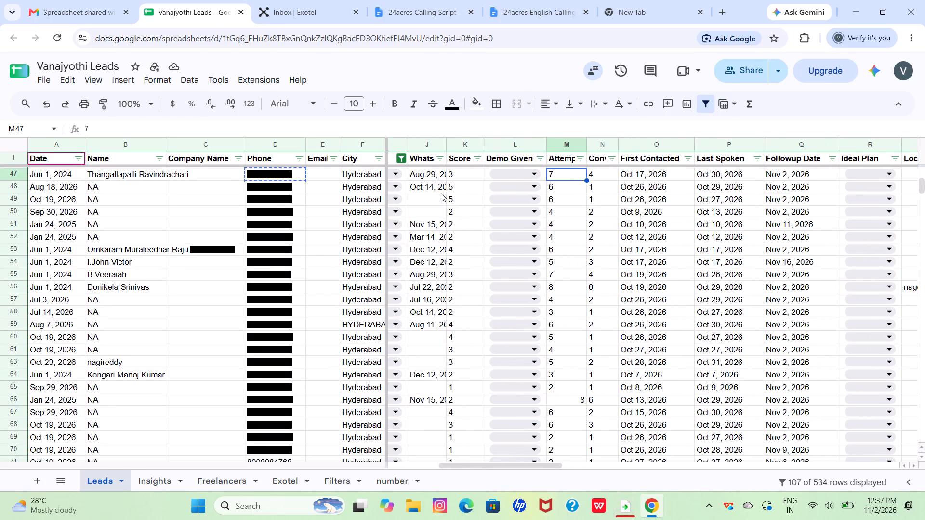
pyautogui.hscroll(-3, 441, 193)
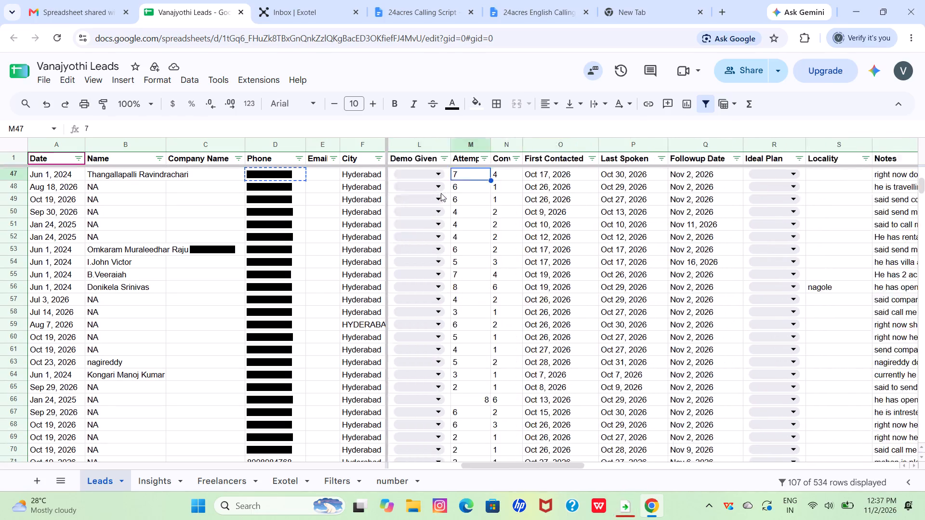
pyautogui.hscroll(-5, 441, 193)
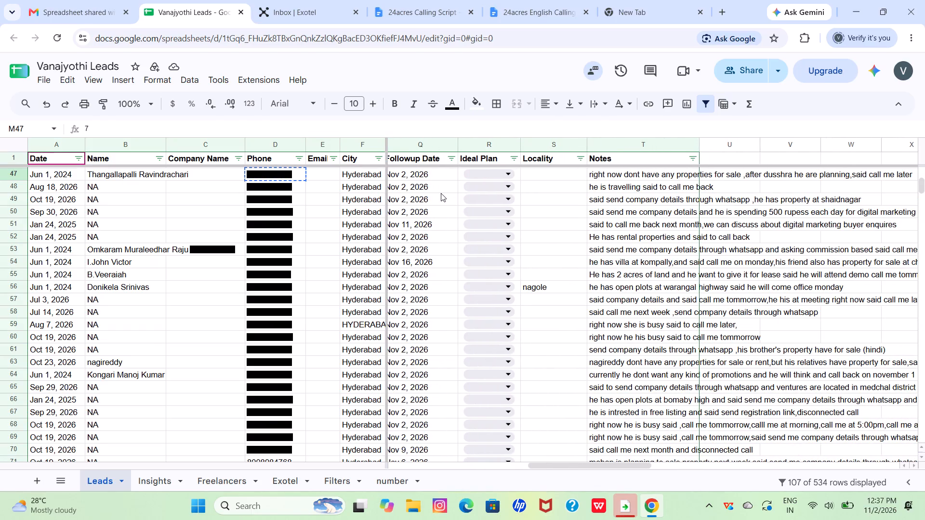
# Switch to the 24acres Calling Script - First Call document to consult the call wording.
pyautogui.click(398, 0)
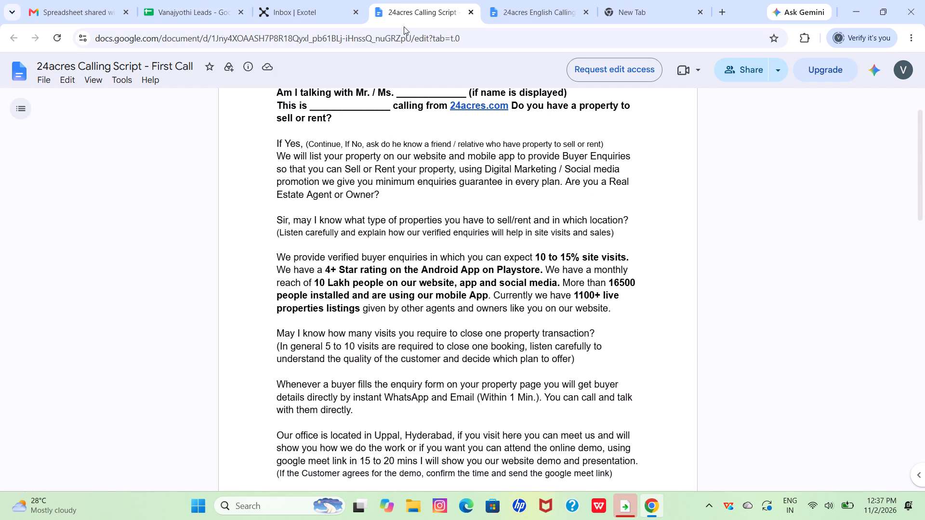
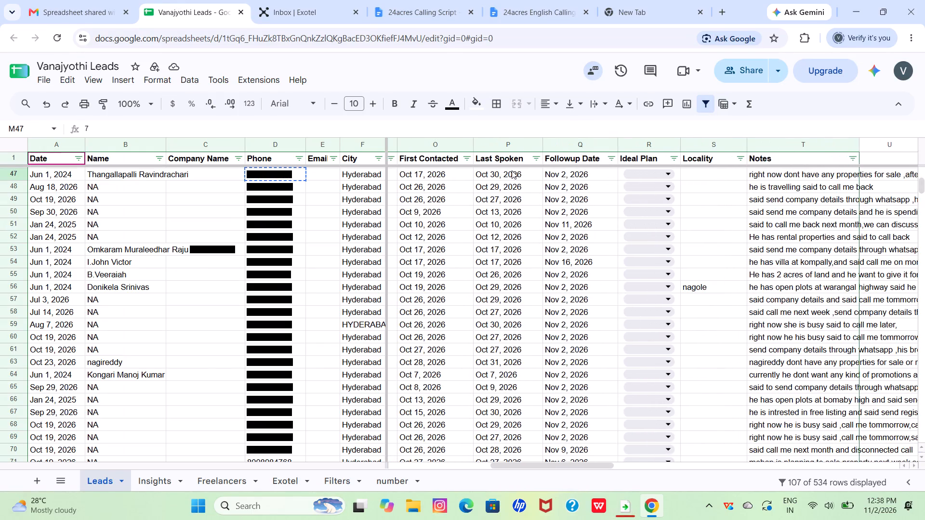
# Set the row 47 lead's follow-up date to Nov 10, 2026 and last spoken date to Nov 2, 2026.
pyautogui.doubleClick(556, 176)
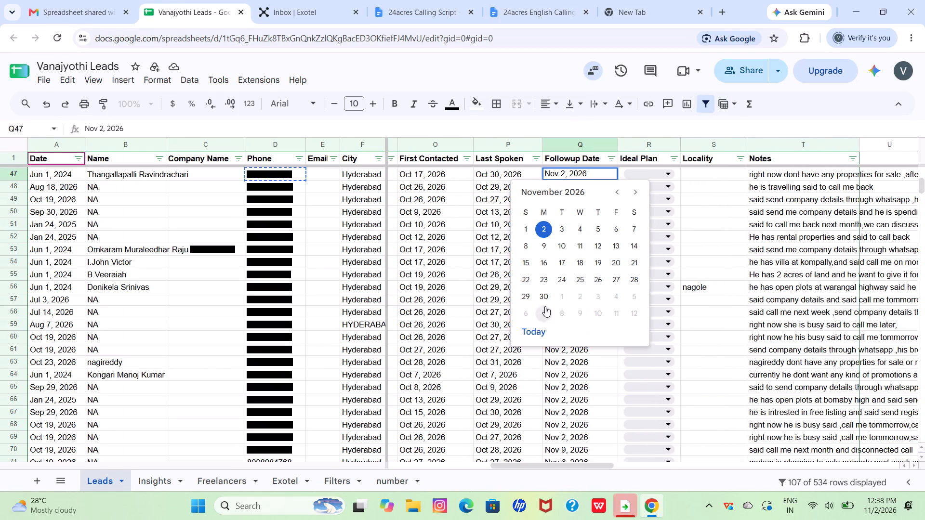
pyautogui.click(565, 237)
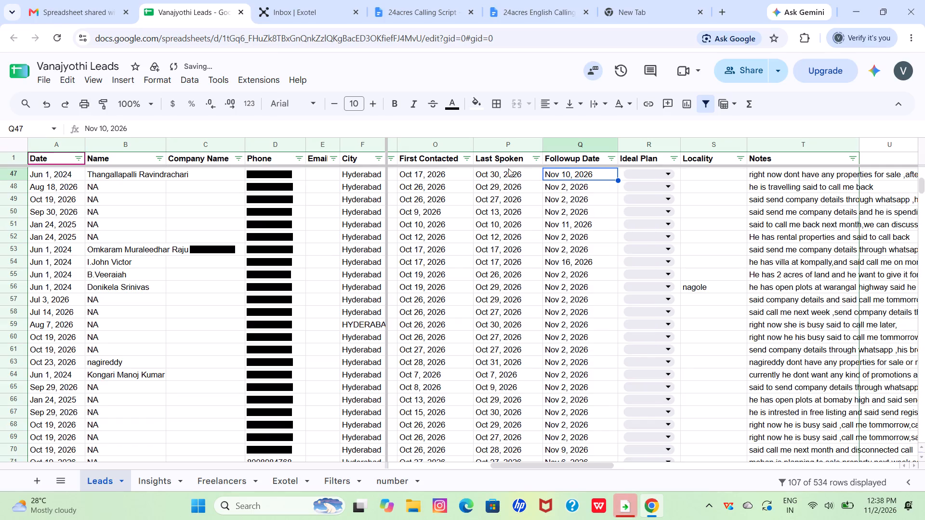
pyautogui.doubleClick(502, 174)
pyautogui.click(470, 311)
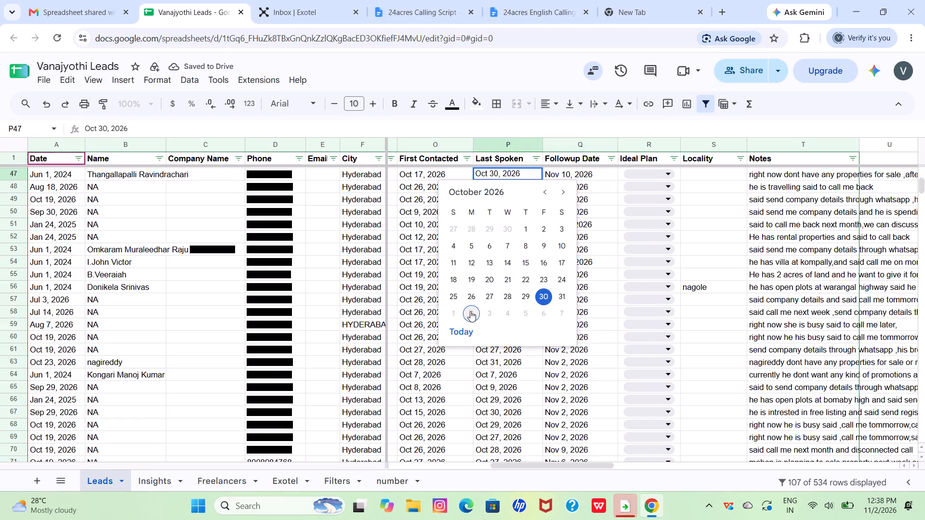
# Set the row 47 lead's conversation count to 5.
pyautogui.hscroll(3, 470, 311)
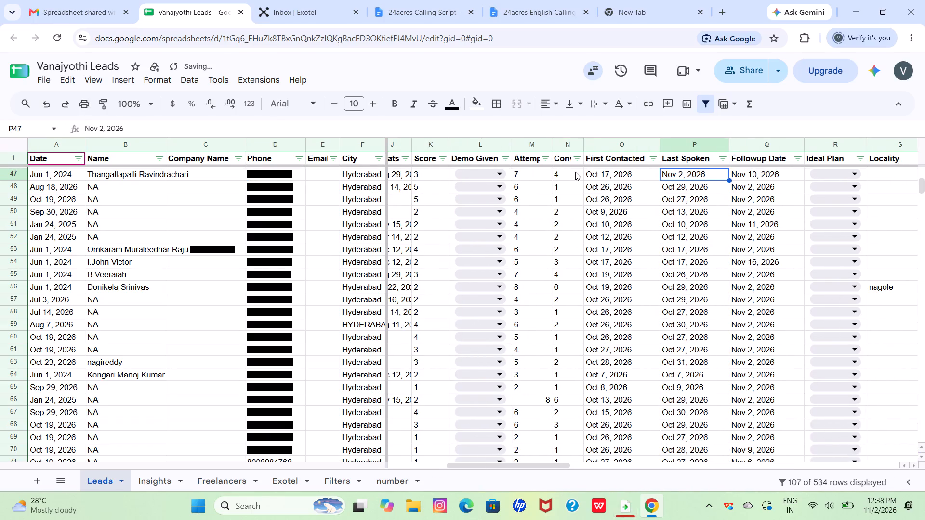
pyautogui.click(575, 172)
pyautogui.press('5')
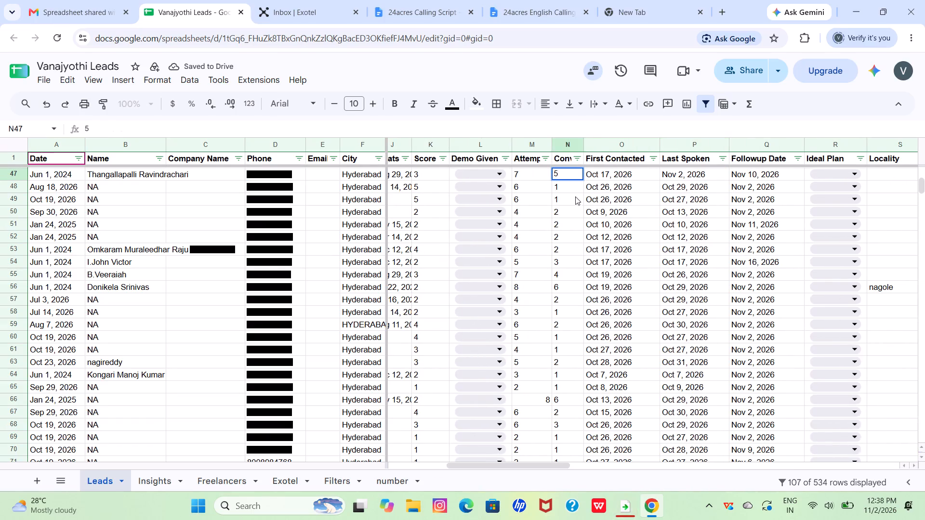
pyautogui.click(565, 188)
# Select the row 48 lead's phone number and review that lead's call counts, contact and follow-up dates, and notes.
pyautogui.hscroll(-5, 565, 188)
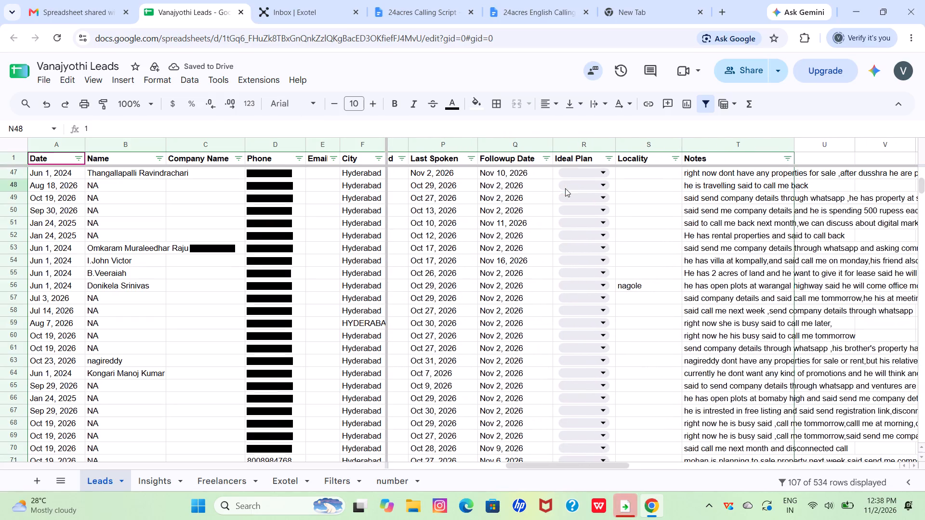
pyautogui.hscroll(5, 565, 188)
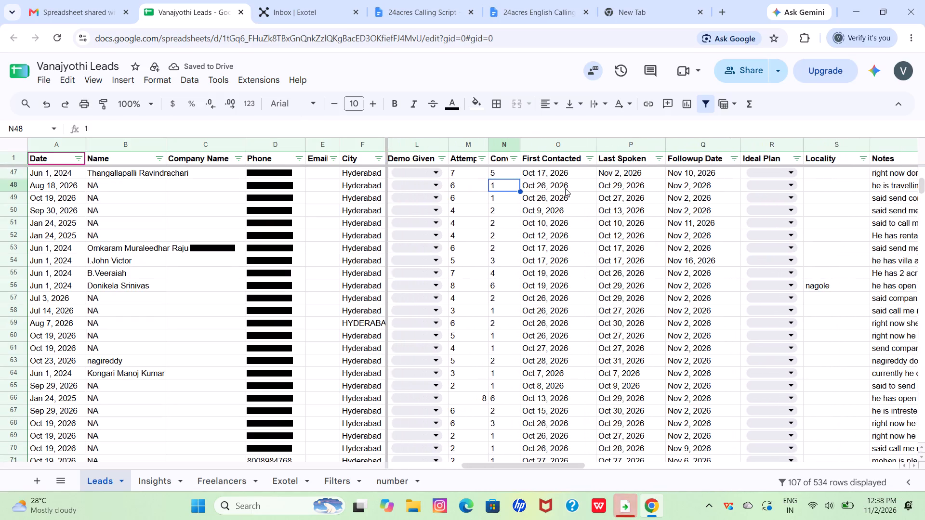
pyautogui.hscroll(1, 565, 188)
pyautogui.click(296, 185)
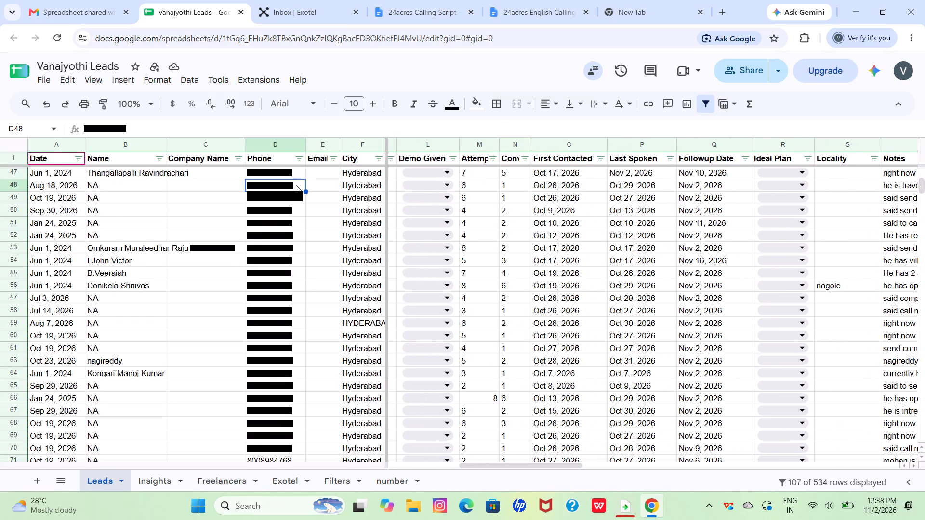
pyautogui.scroll(-1, 296, 185)
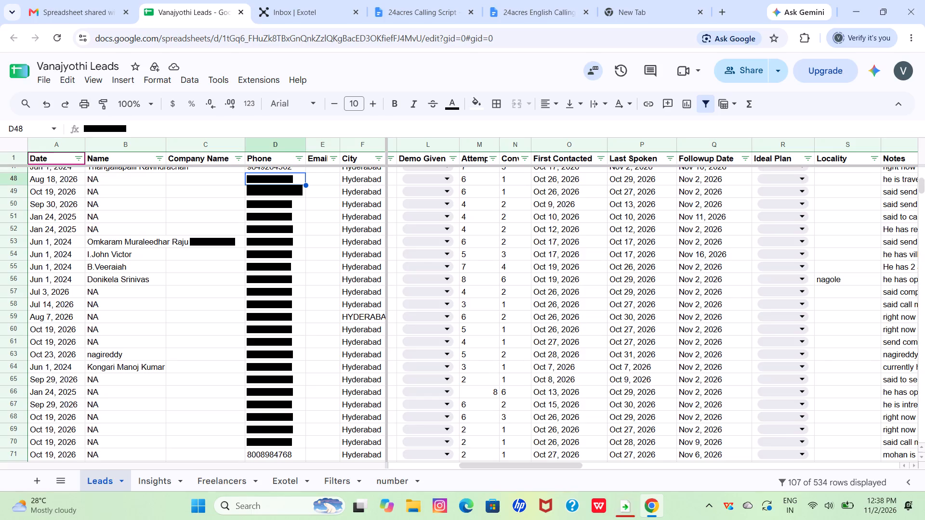
pyautogui.hscroll(-5, 296, 185)
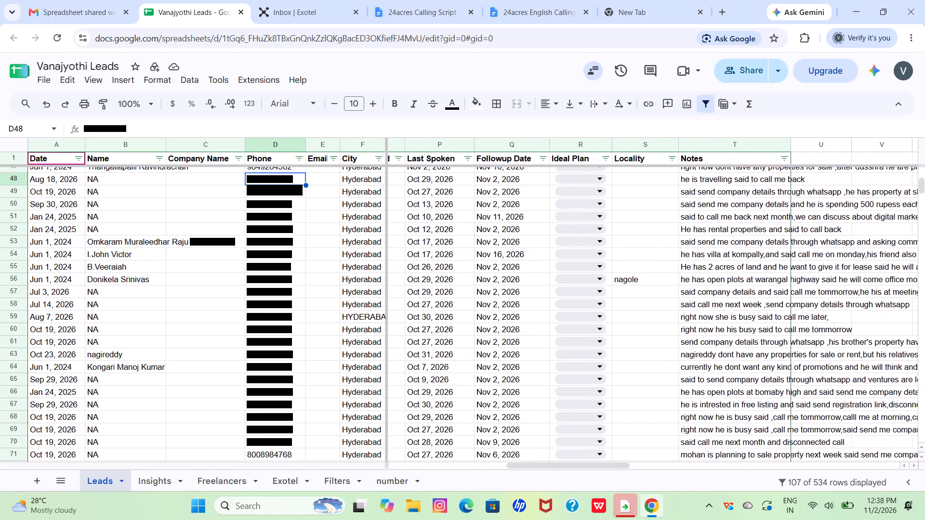
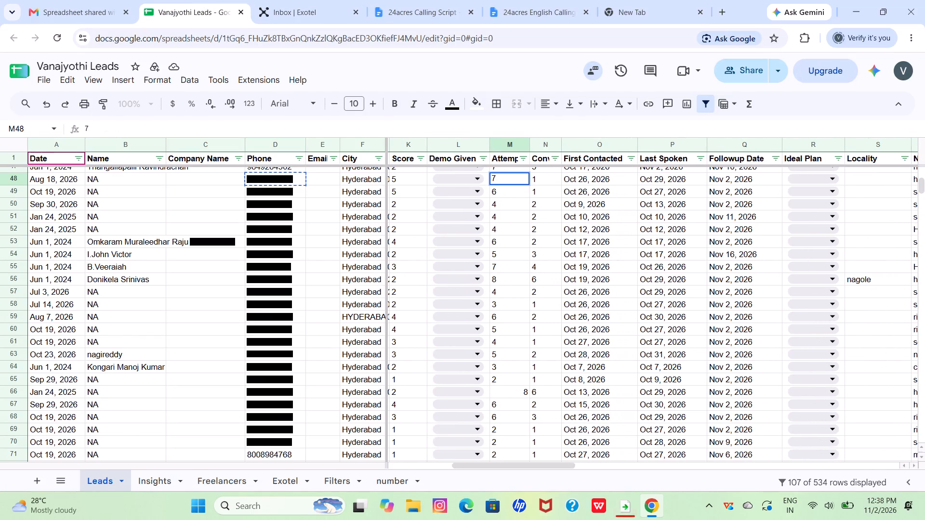
# Commit 7 as the row 48 lead's attempt count.
pyautogui.click(544, 178)
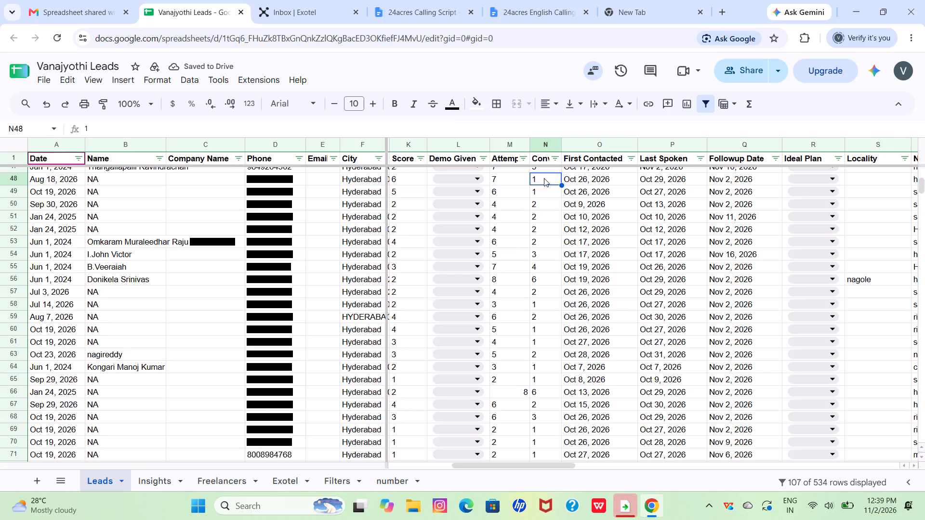
# Set the row 49 lead's attempt count to 7.
pyautogui.click(502, 195)
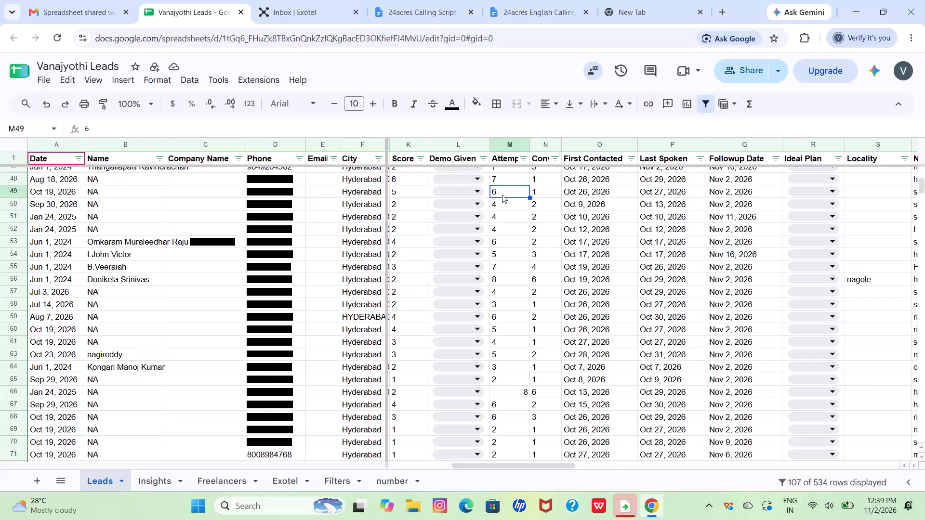
pyautogui.press('7')
pyautogui.click(552, 194)
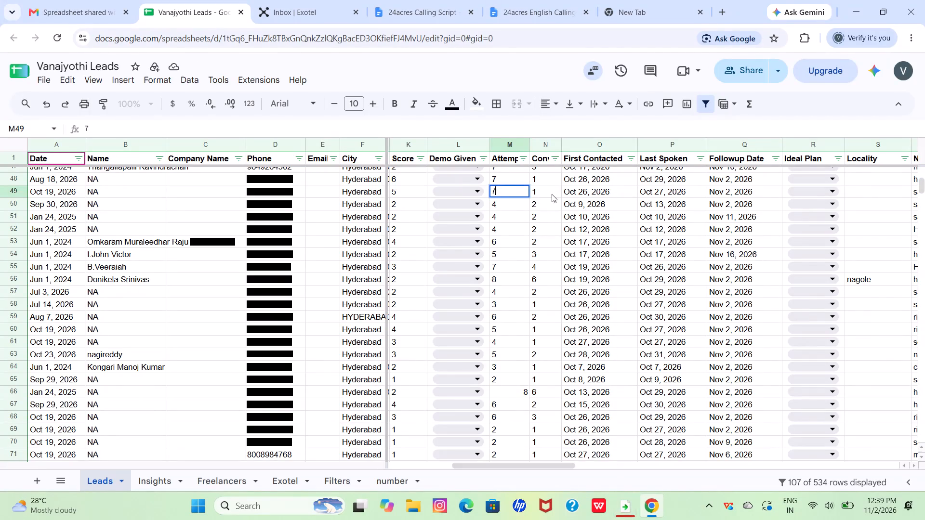
# Review the row 49 lead's contact dates and notes, and select that lead's follow-up date.
pyautogui.hscroll(-3, 552, 194)
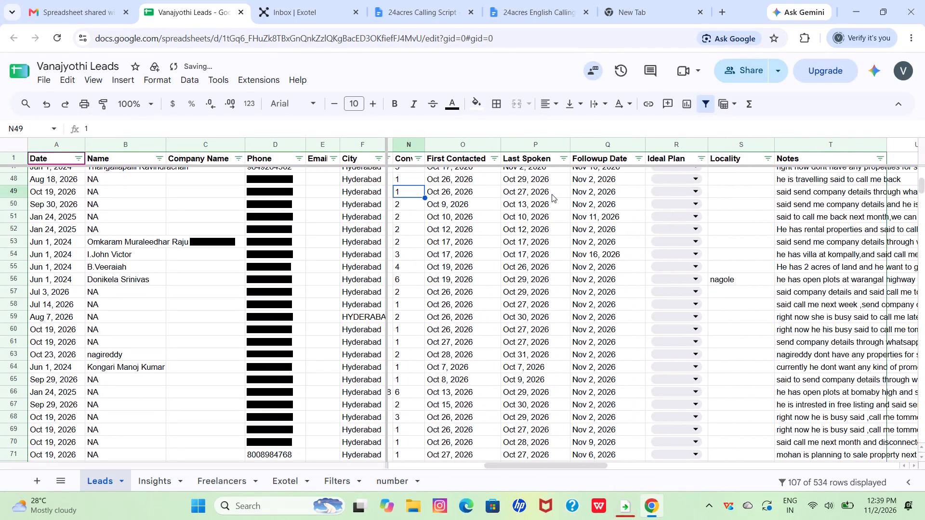
pyautogui.hscroll(-4, 552, 194)
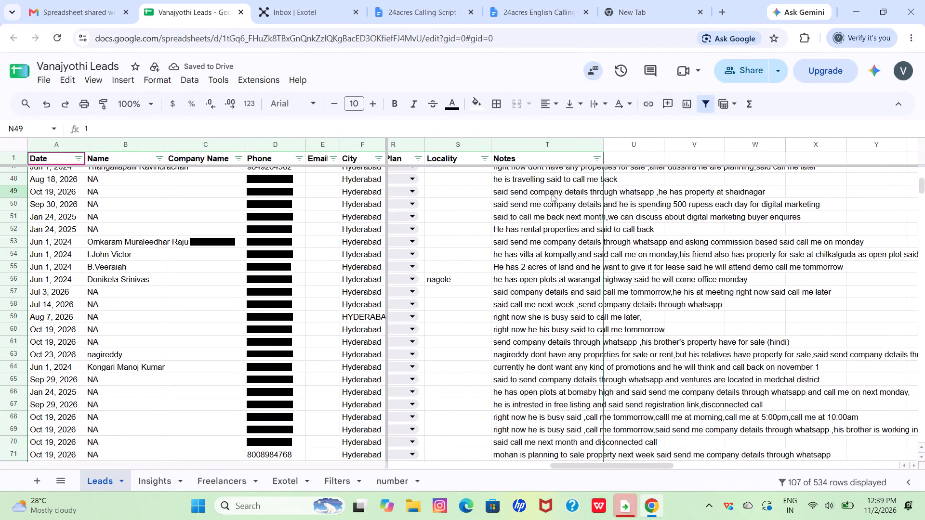
pyautogui.hscroll(4, 552, 194)
pyautogui.click(590, 198)
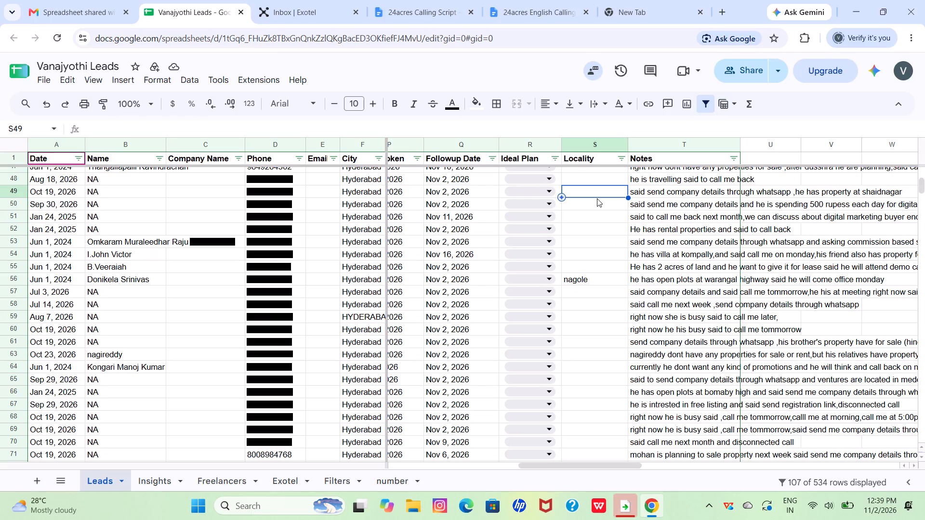
pyautogui.click(477, 191)
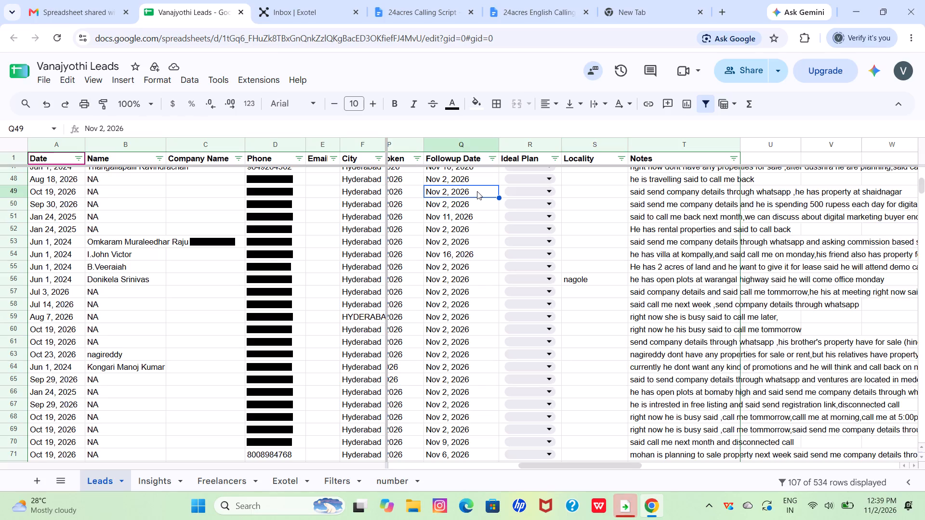
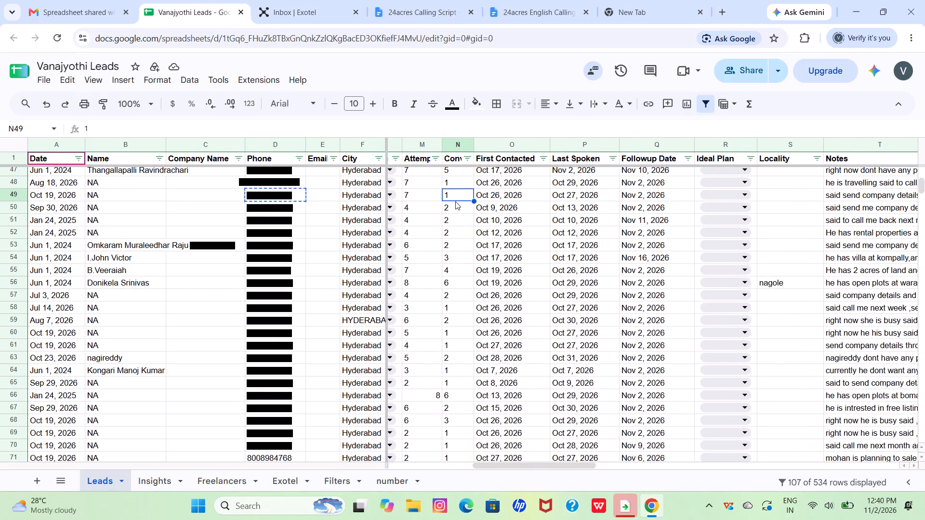
# Check the row 49 lead's follow-up date and notes.
pyautogui.hscroll(-5, 455, 201)
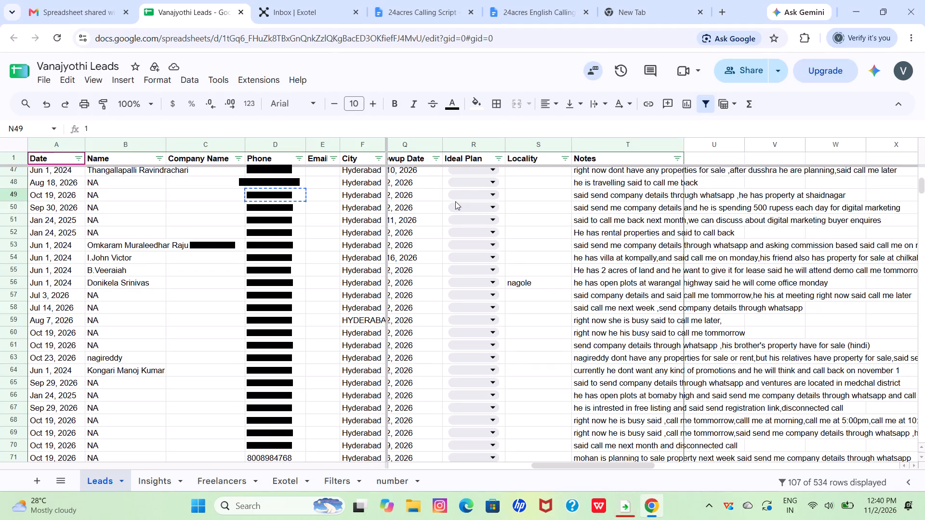
pyautogui.click(414, 192)
pyautogui.hscroll(1, 414, 192)
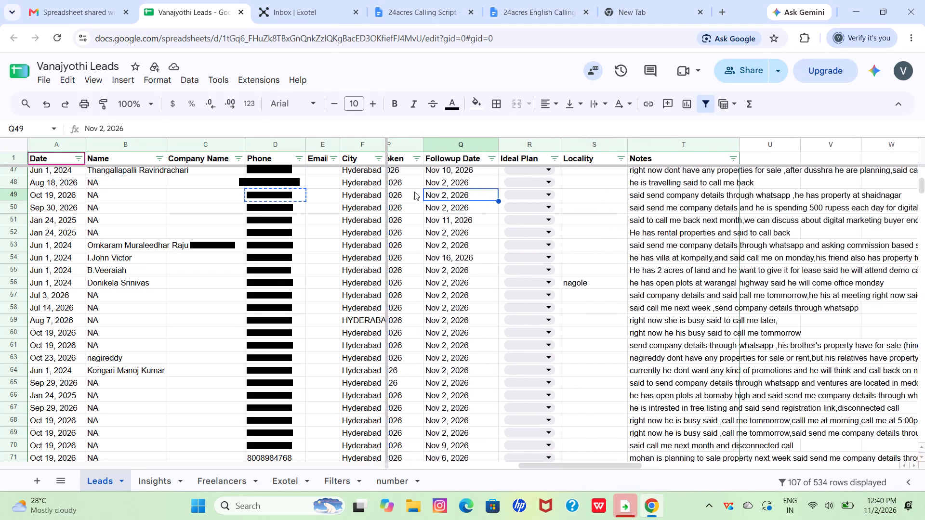
pyautogui.hscroll(1, 414, 192)
pyautogui.hscroll(-1, 414, 192)
# Review the row 50 lead's last-spoken date, follow-up date and notes, and select that lead's phone number.
pyautogui.scroll(-1, 414, 192)
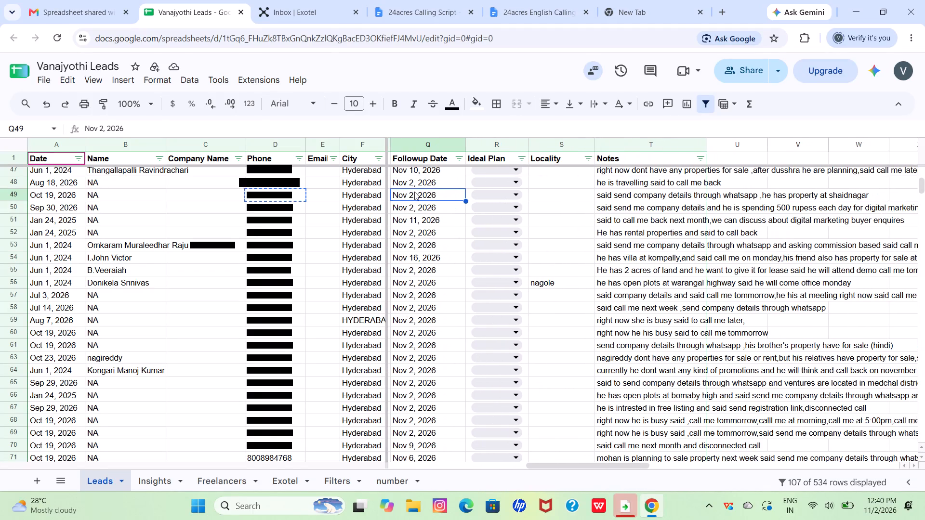
pyautogui.scroll(-1, 414, 192)
pyautogui.click(414, 192)
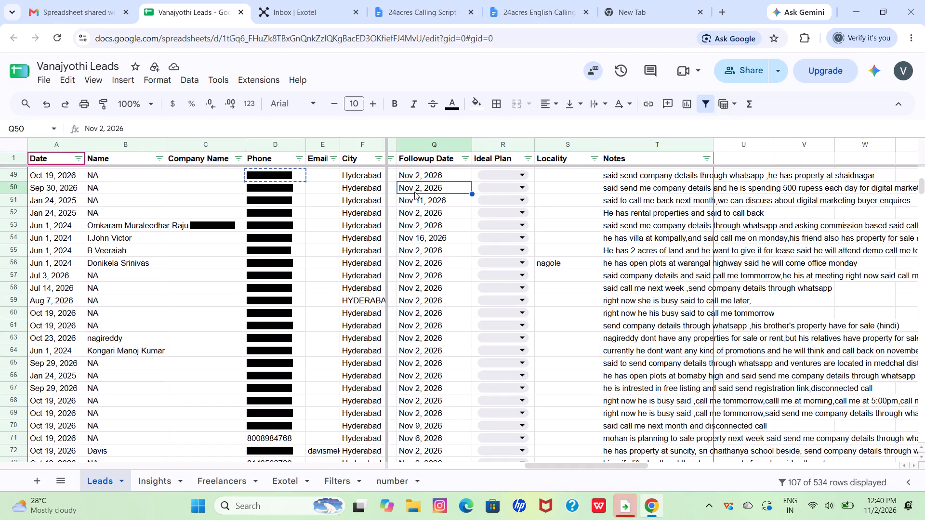
pyautogui.hscroll(-1, 414, 192)
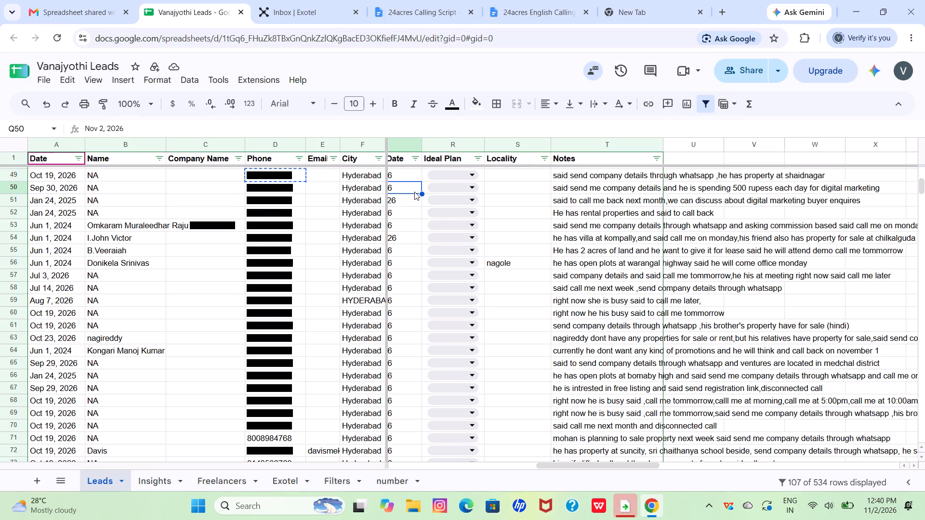
pyautogui.hscroll(2, 414, 192)
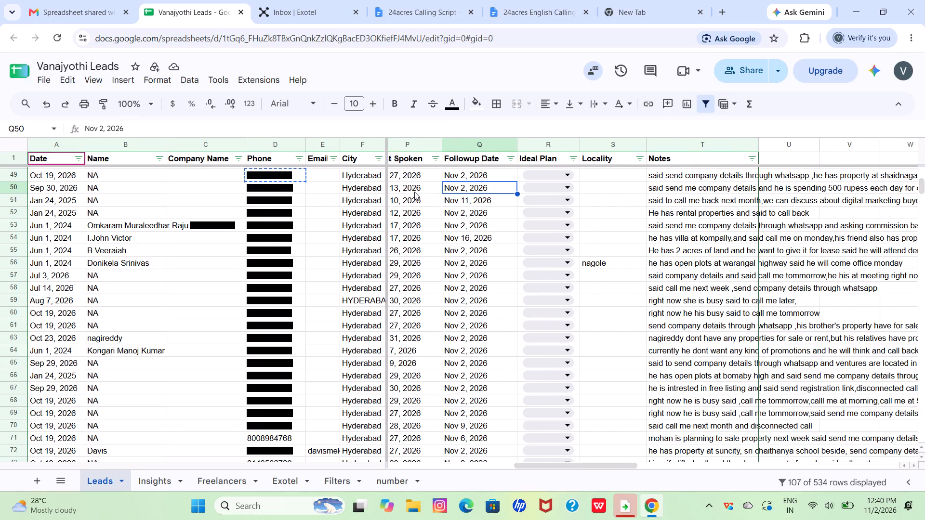
pyautogui.click(283, 195)
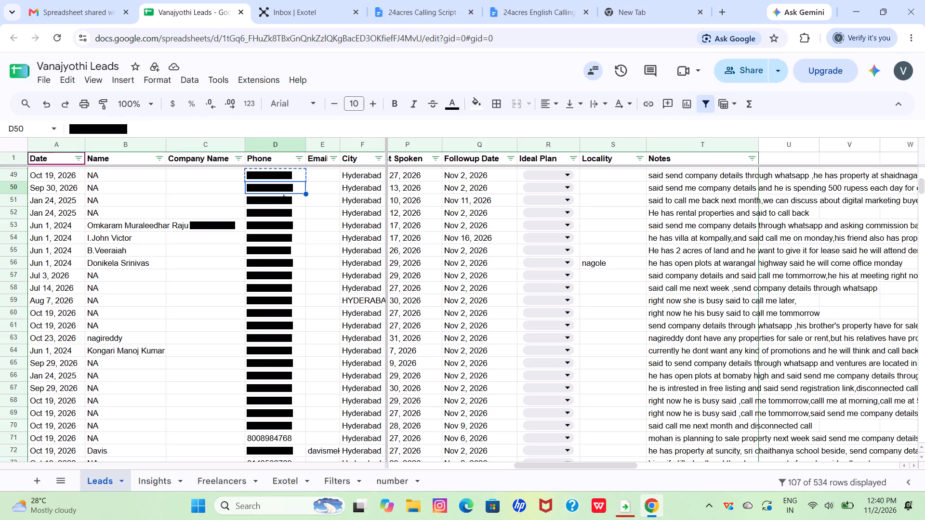
pyautogui.hscroll(-4, 283, 195)
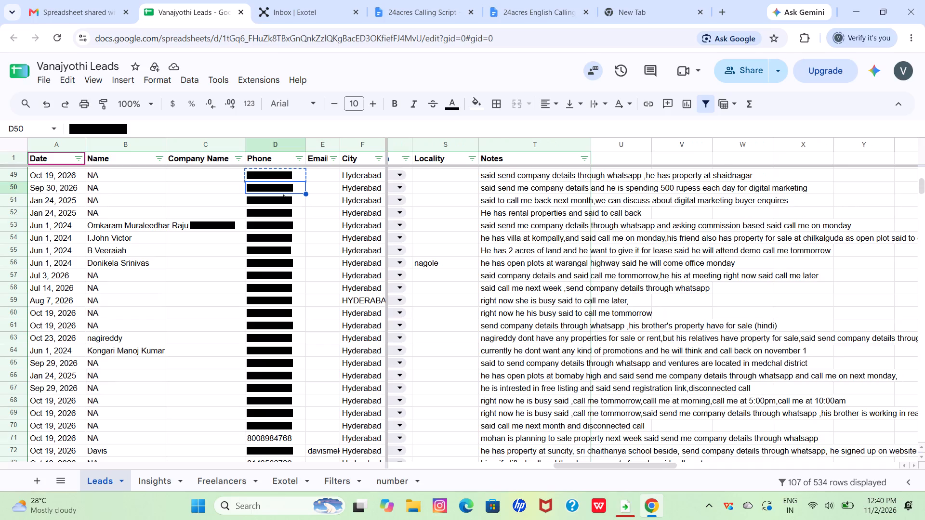
pyautogui.hscroll(5, 283, 195)
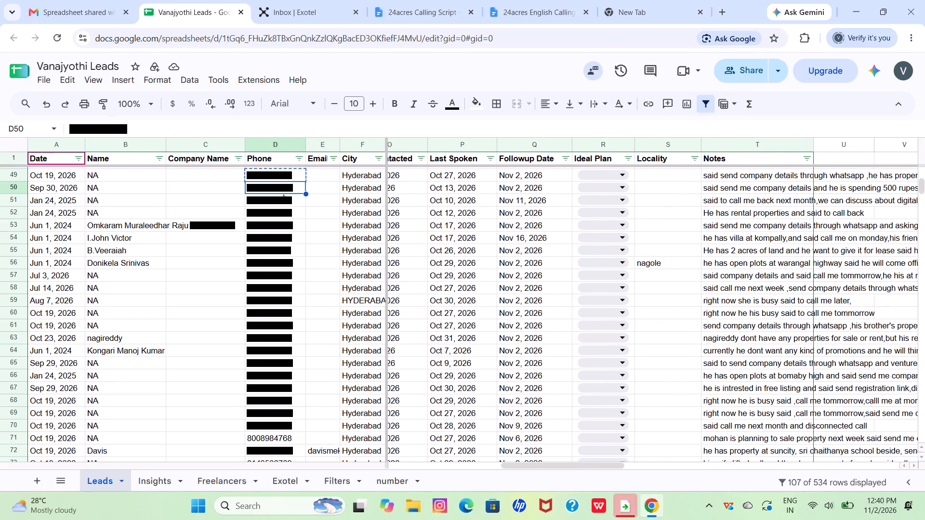
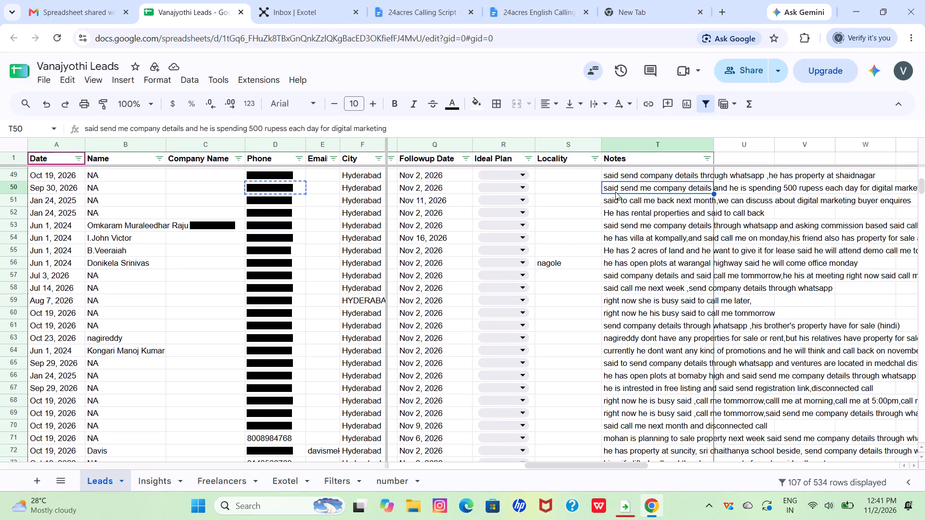
# Select the Locality cell of the lead in row 50.
pyautogui.click(582, 195)
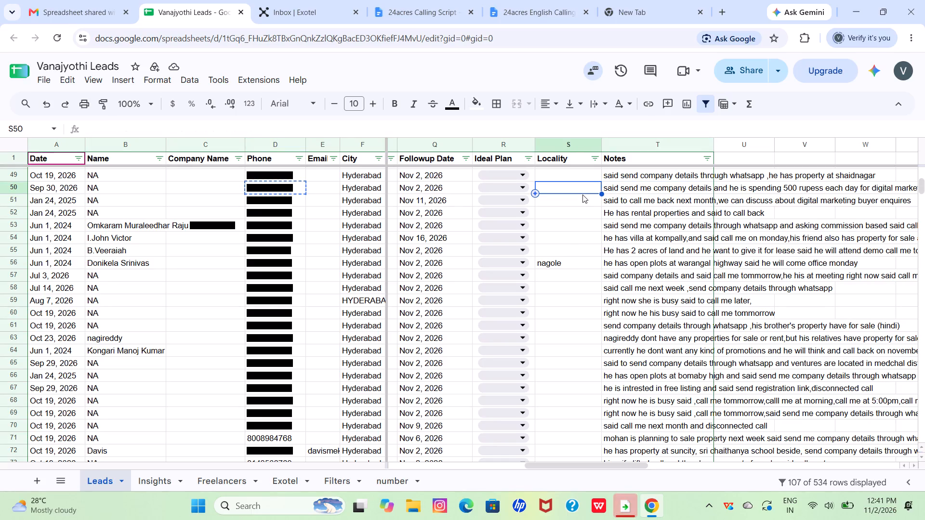
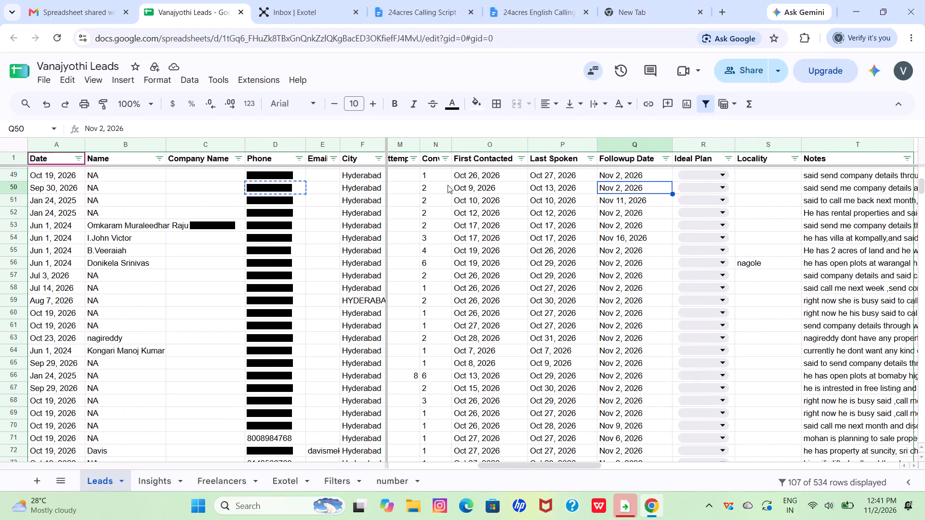
# Set the attempts count of the lead in row 50 to 5.
pyautogui.hscroll(1, 448, 185)
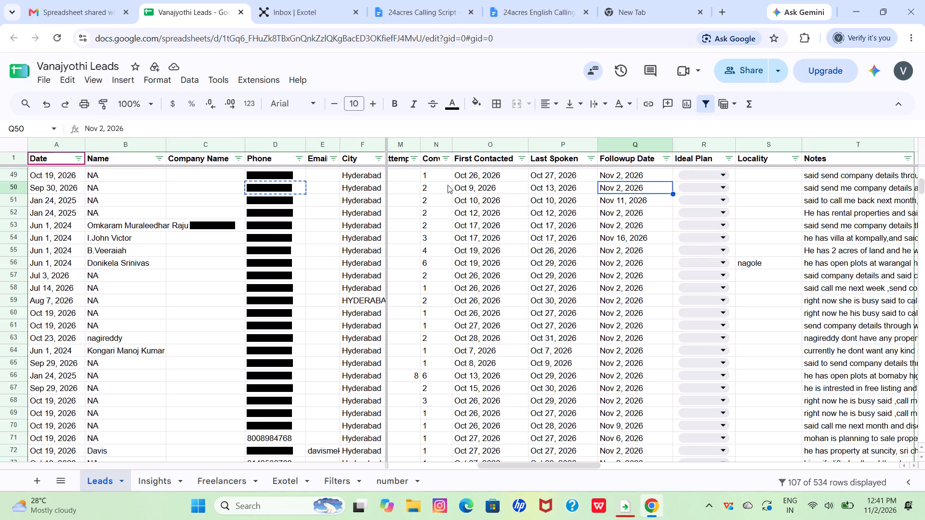
pyautogui.hscroll(5, 448, 185)
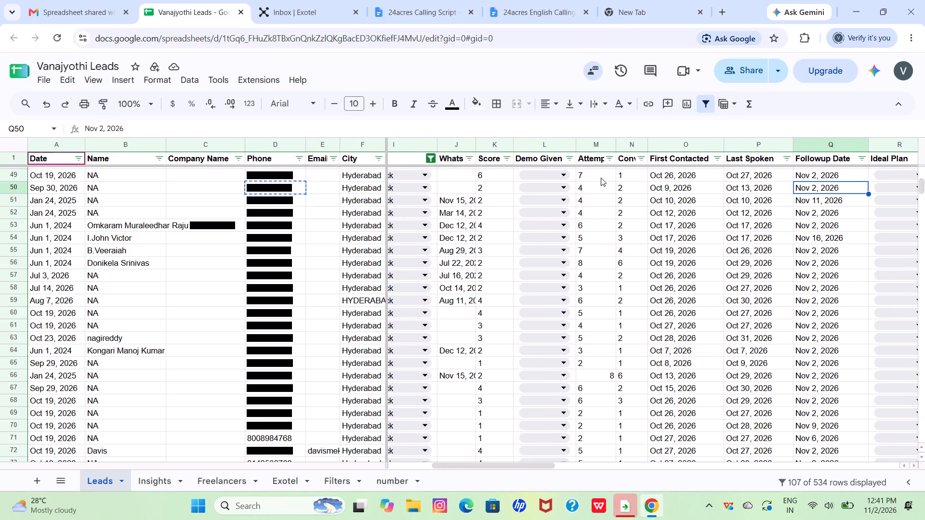
pyautogui.click(586, 193)
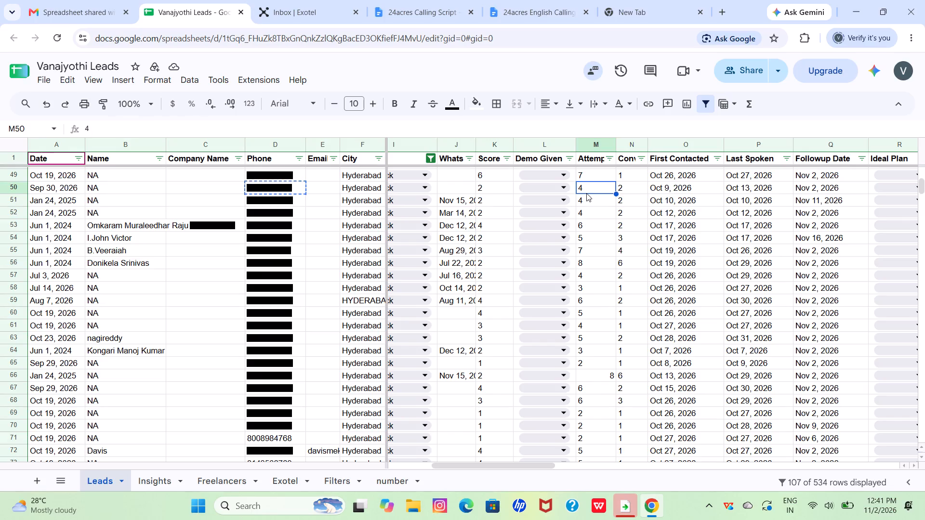
pyautogui.press('5')
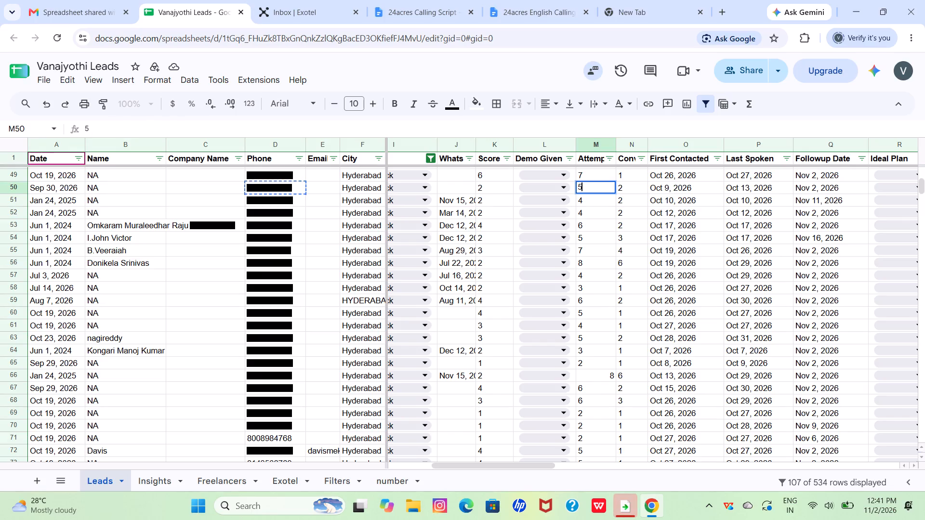
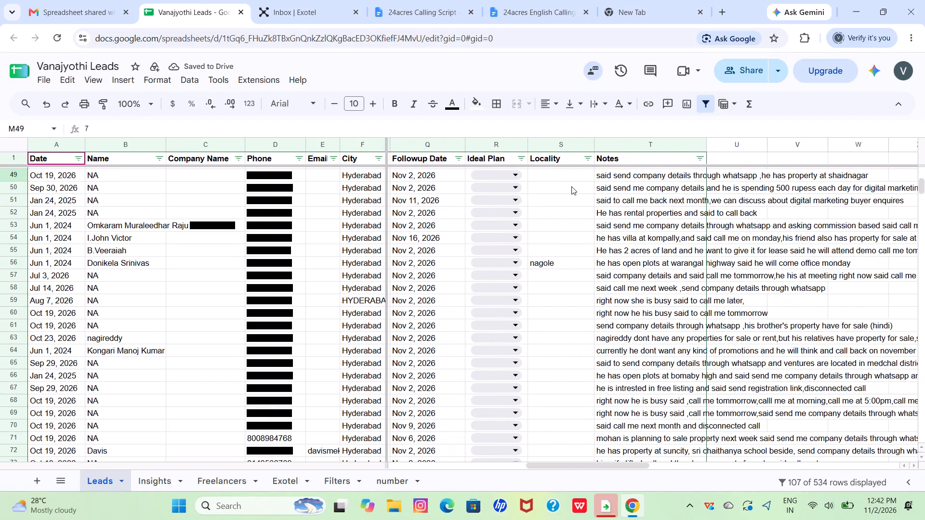
# Select the notes entry of the lead in row 50 to review its full text.
pyautogui.click(566, 188)
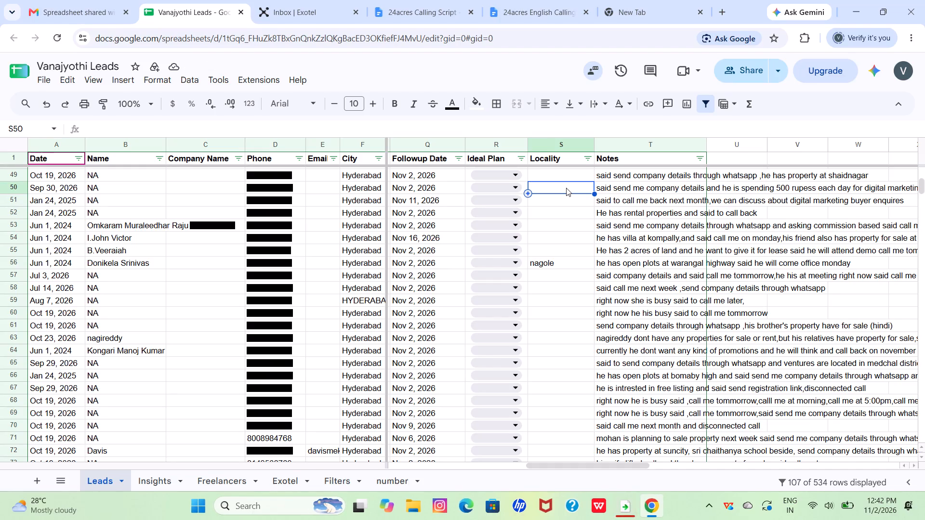
pyautogui.click(603, 190)
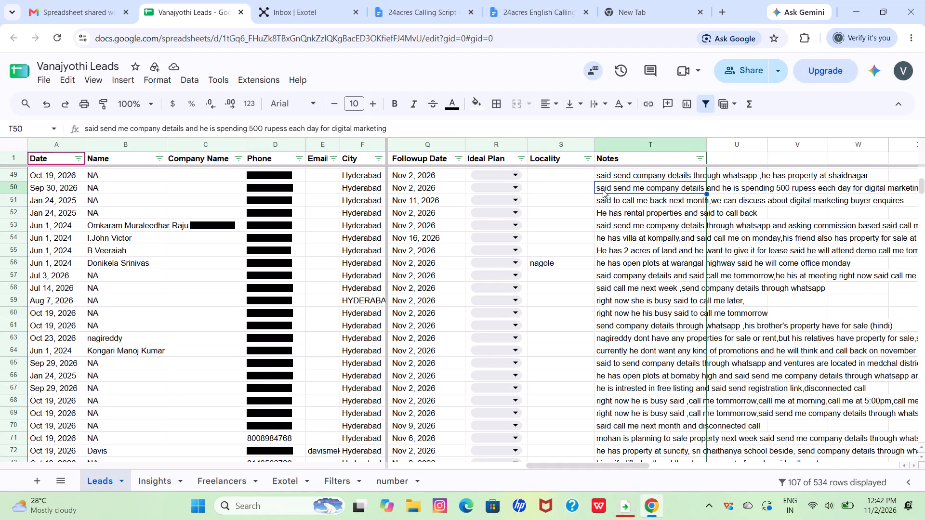
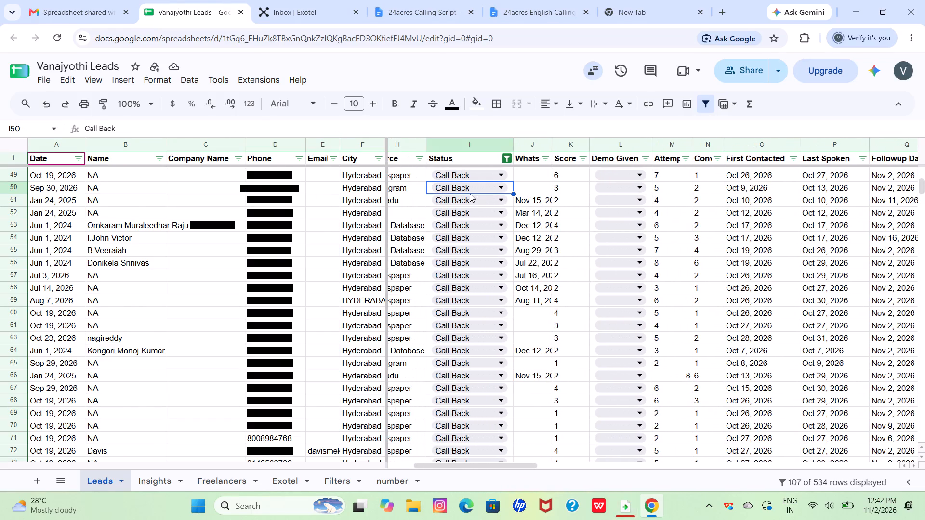
# Set the follow-up date of the lead in row 50 to Nov 6, 2026.
pyautogui.hscroll(-4, 470, 194)
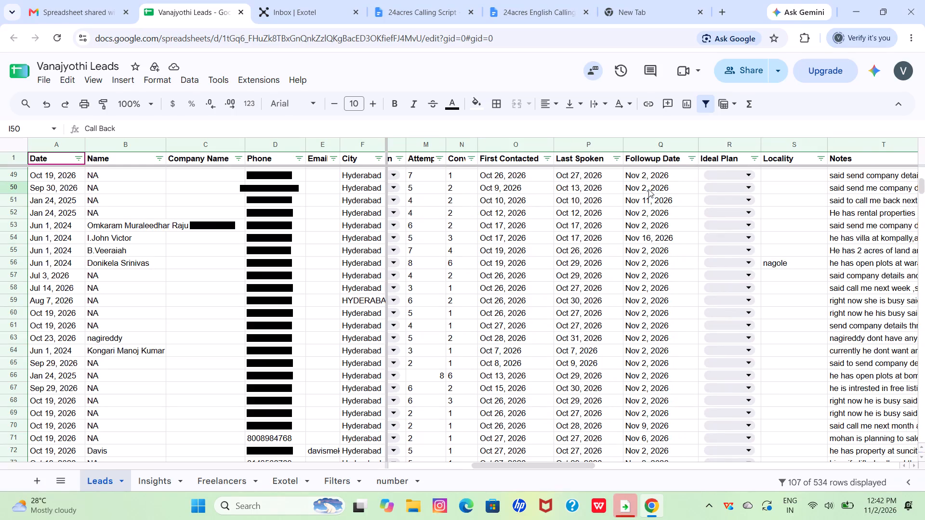
pyautogui.click(648, 189)
pyautogui.doubleClick(648, 189)
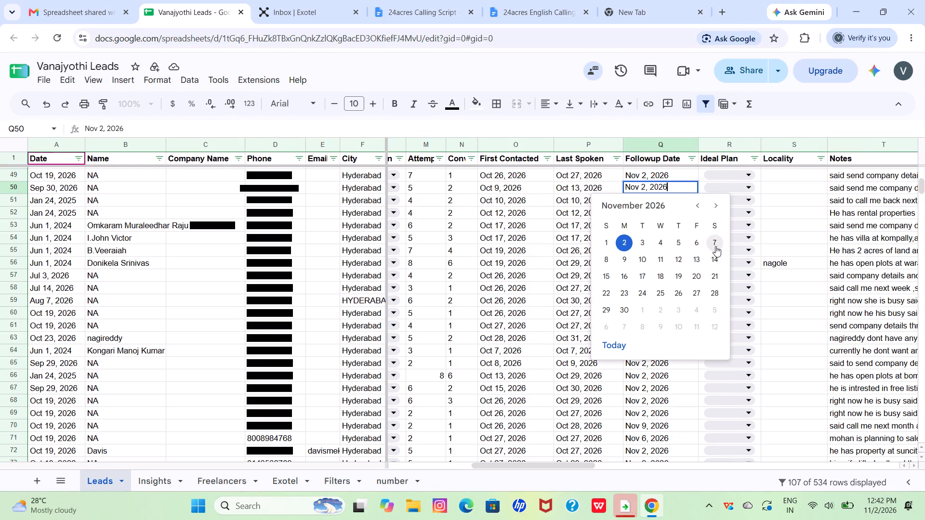
pyautogui.click(699, 239)
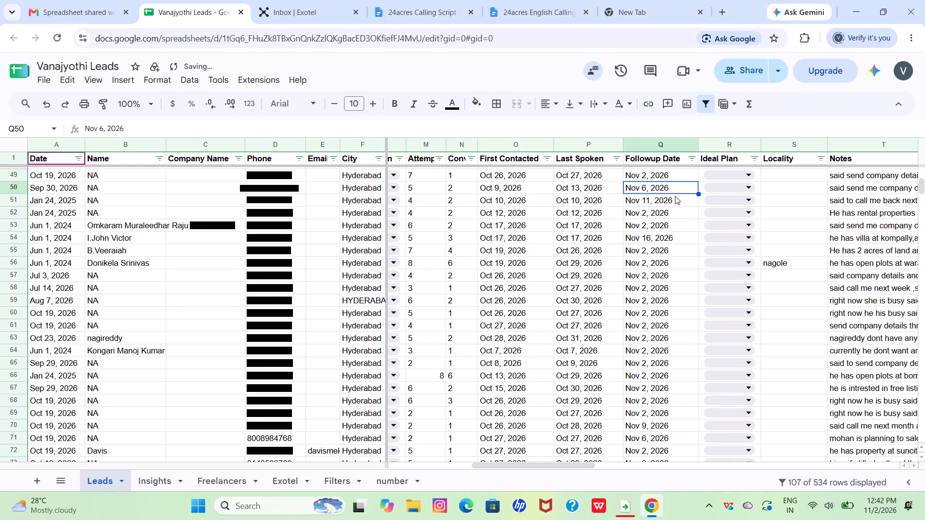
# Review the follow-up dates and notes of the leads in rows 51 to 56.
pyautogui.click(663, 199)
pyautogui.hscroll(-3, 663, 199)
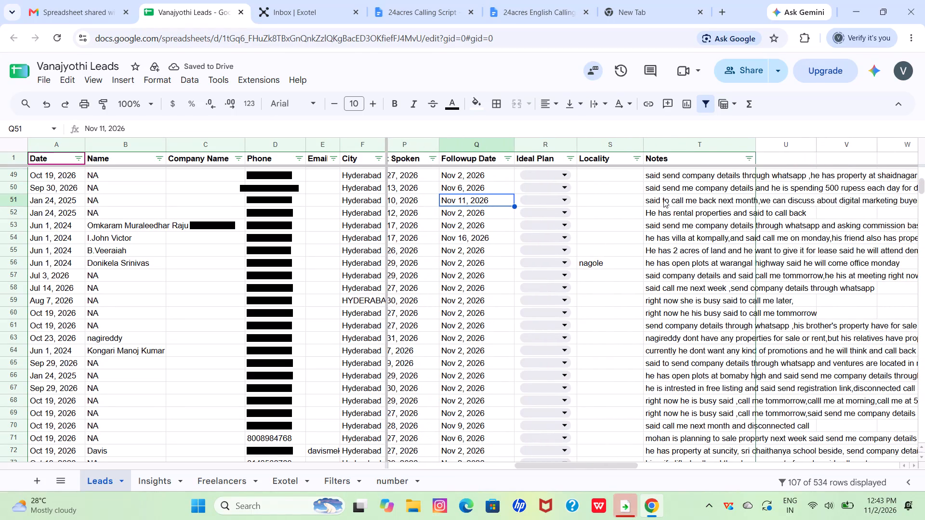
pyautogui.hscroll(-2, 663, 199)
pyautogui.hscroll(1, 663, 199)
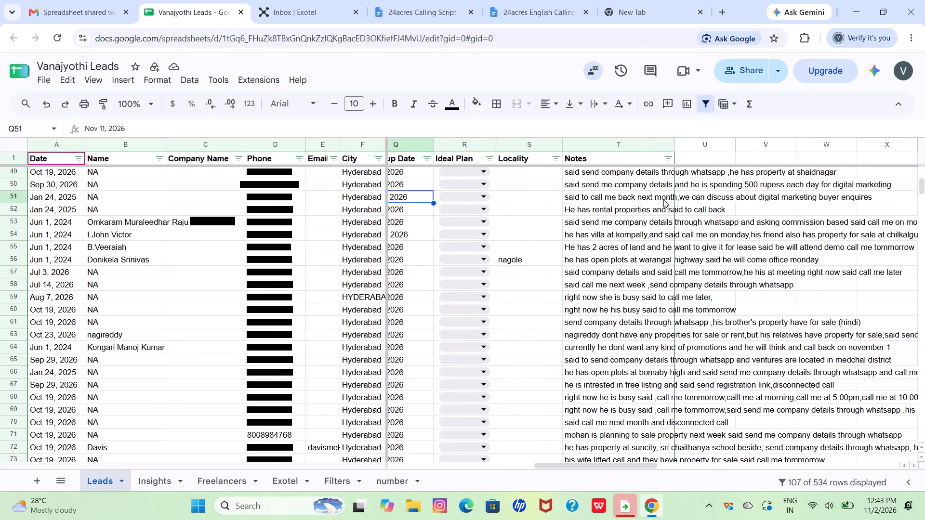
pyautogui.hscroll(3, 663, 199)
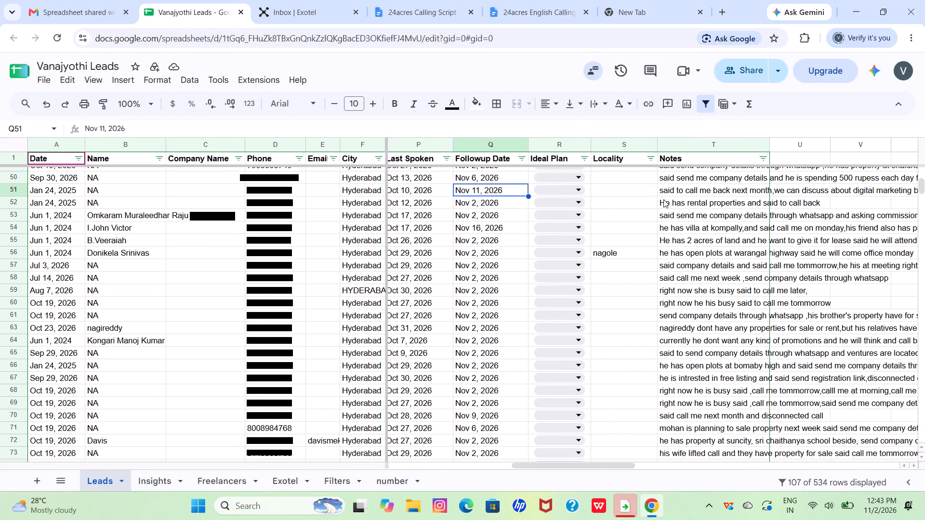
pyautogui.click(502, 205)
pyautogui.click(495, 213)
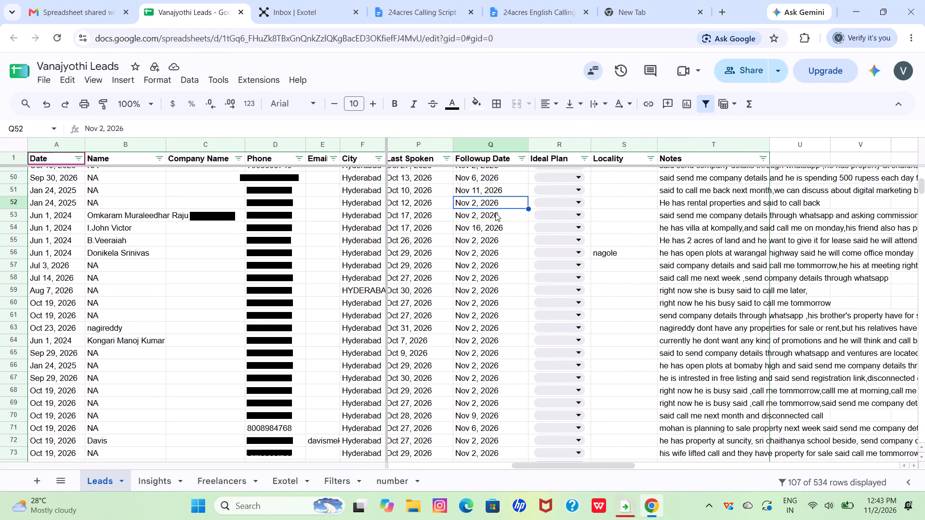
pyautogui.hscroll(-2, 495, 213)
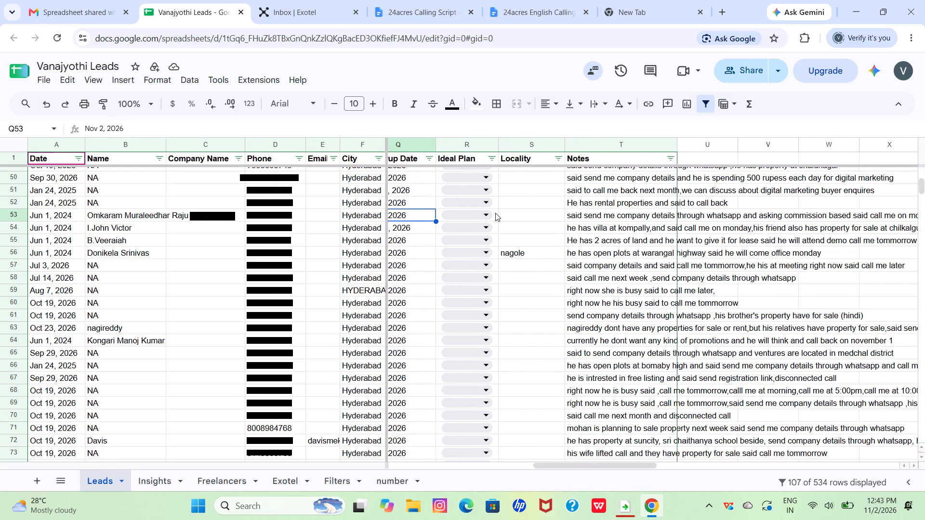
pyautogui.hscroll(-1, 495, 213)
pyautogui.hscroll(4, 495, 213)
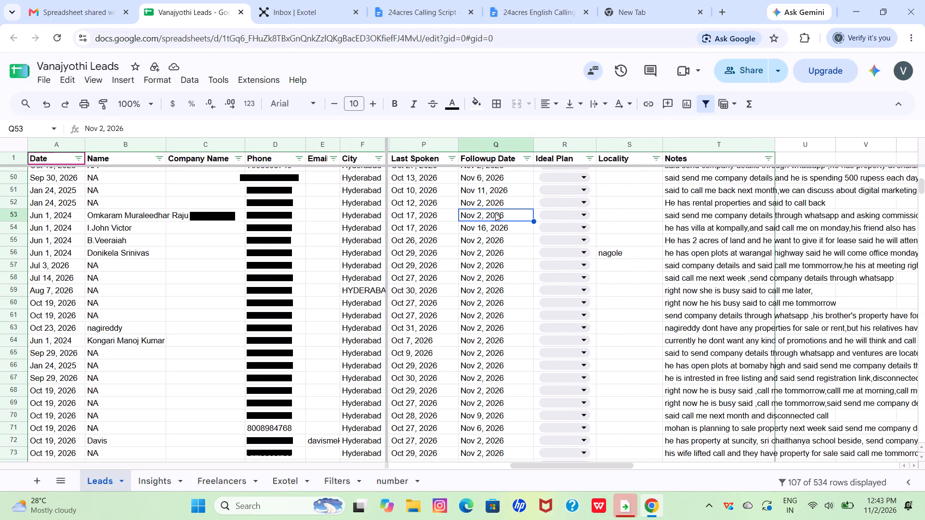
pyautogui.scroll(-1, 495, 213)
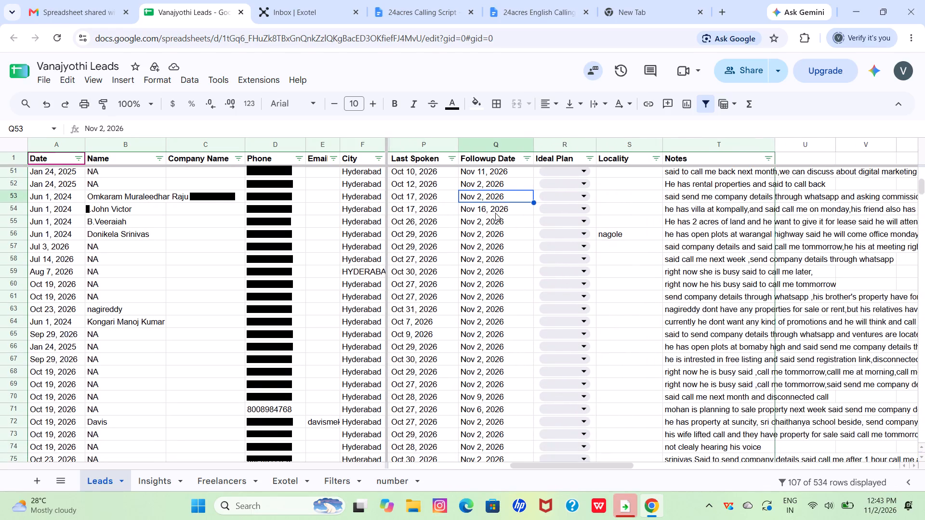
pyautogui.click(486, 221)
pyautogui.scroll(-1, 486, 221)
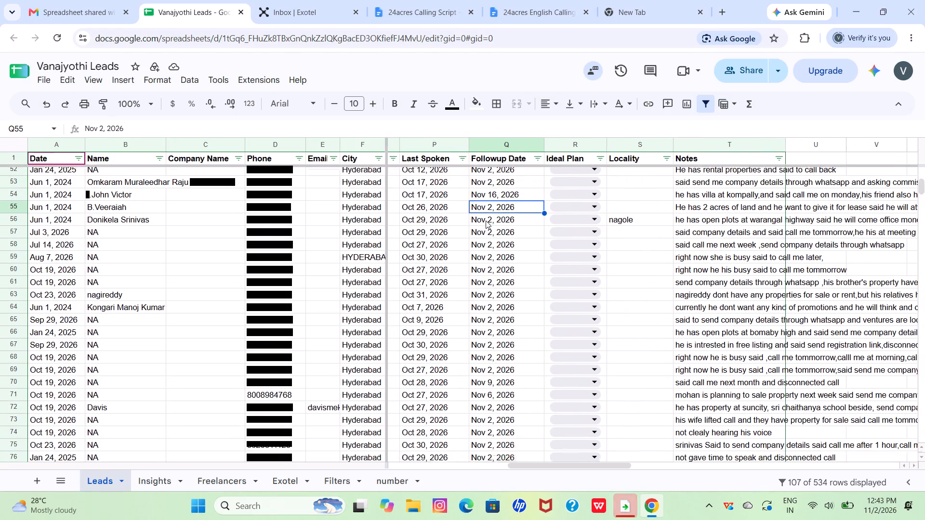
pyautogui.scroll(-1, 486, 221)
pyautogui.click(486, 221)
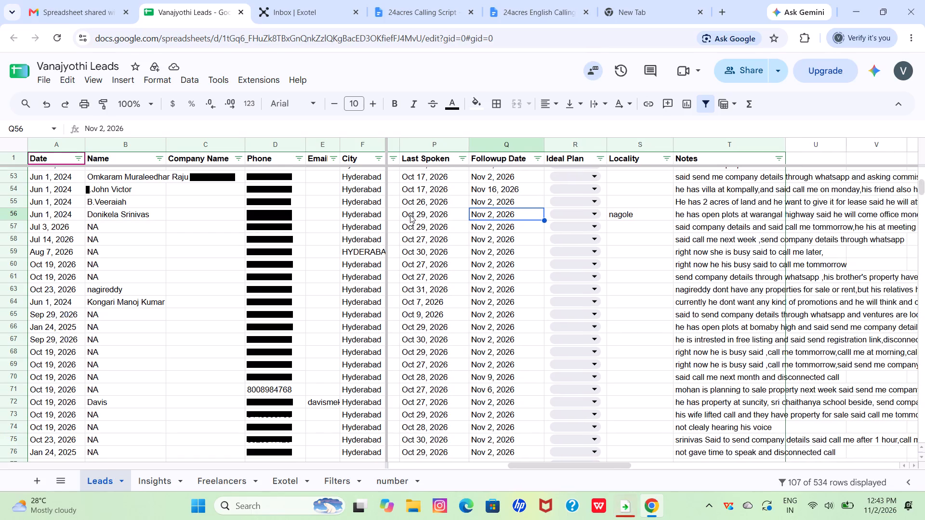
# Set the call attempts count of the lead in row 56 to 9.
pyautogui.click(286, 210)
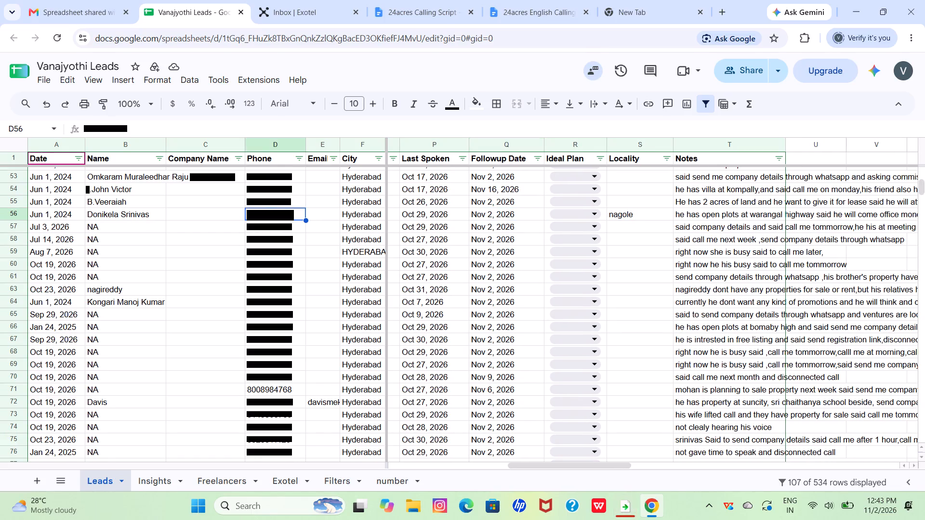
pyautogui.hscroll(5, 485, 231)
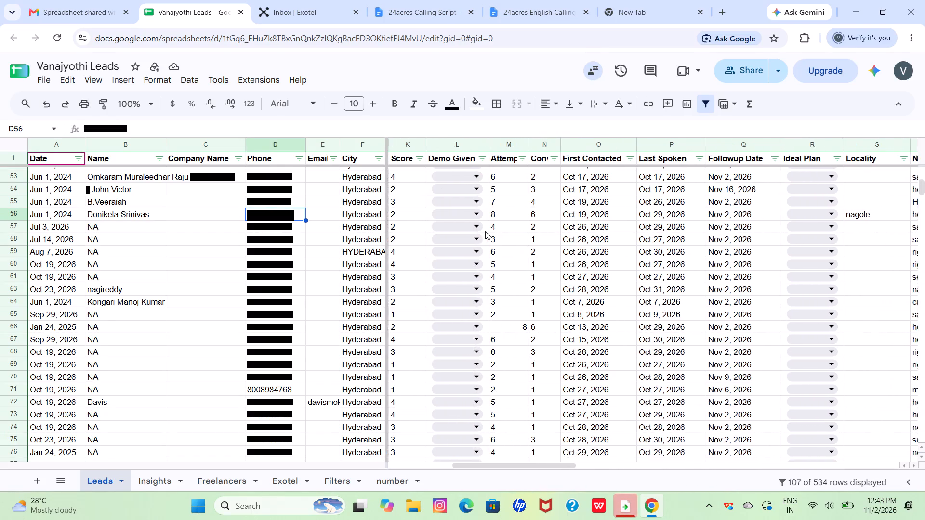
pyautogui.hscroll(1, 485, 231)
pyautogui.click(520, 220)
pyautogui.press('9')
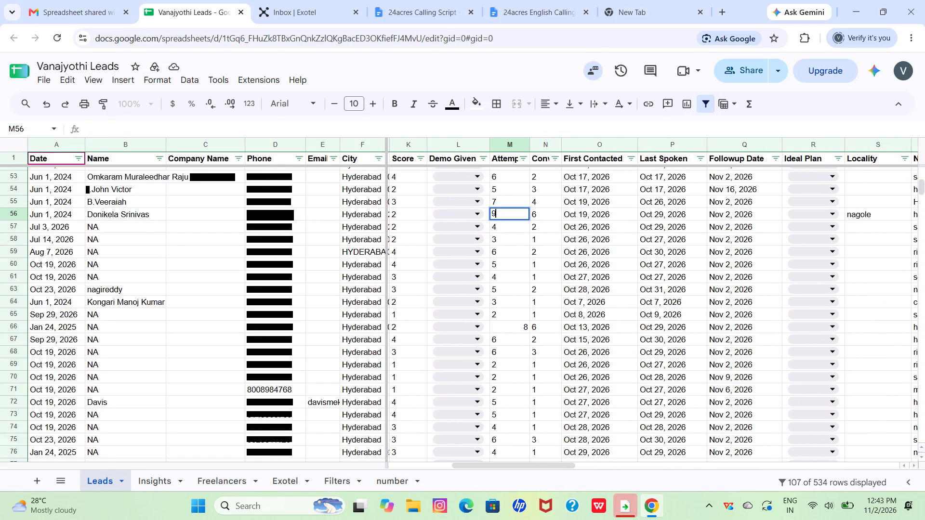
pyautogui.click(517, 208)
# Set the call attempts count of the lead in row 55 to 8.
pyautogui.click(508, 202)
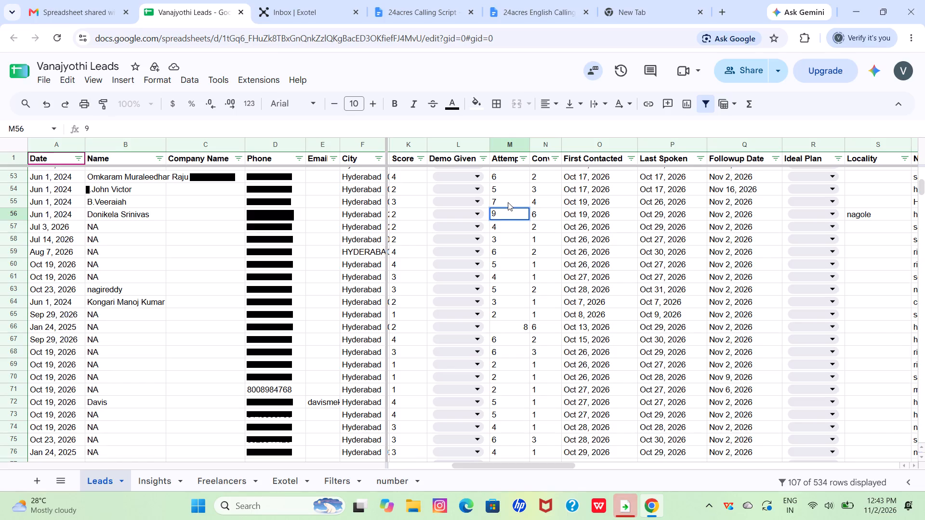
pyautogui.press('8')
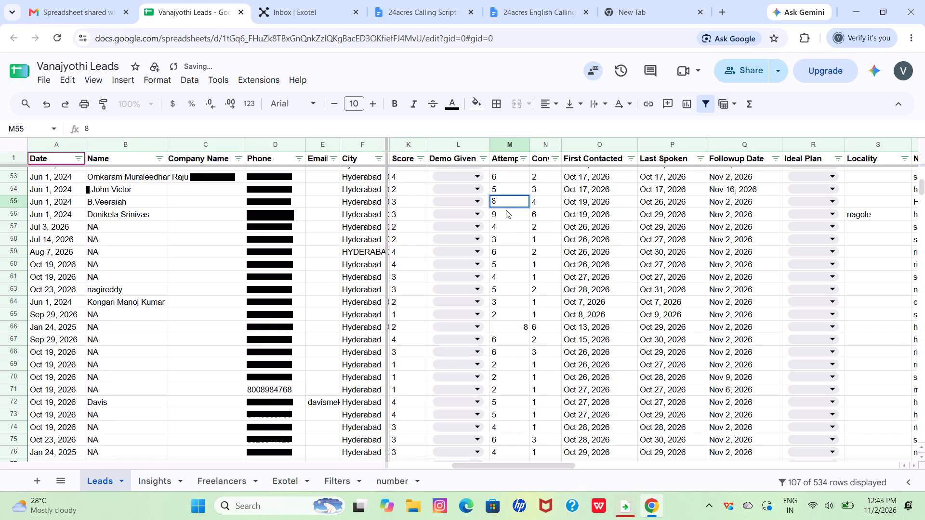
pyautogui.click(506, 210)
# Select the phone entry of the lead in row 55 to view its number.
pyautogui.hscroll(-3, 506, 210)
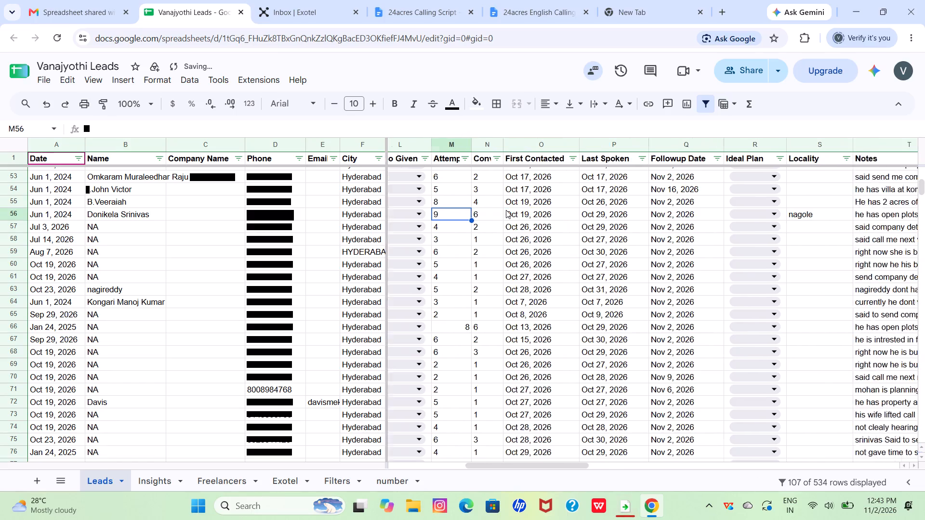
pyautogui.hscroll(-1, 506, 210)
pyautogui.hscroll(4, 506, 210)
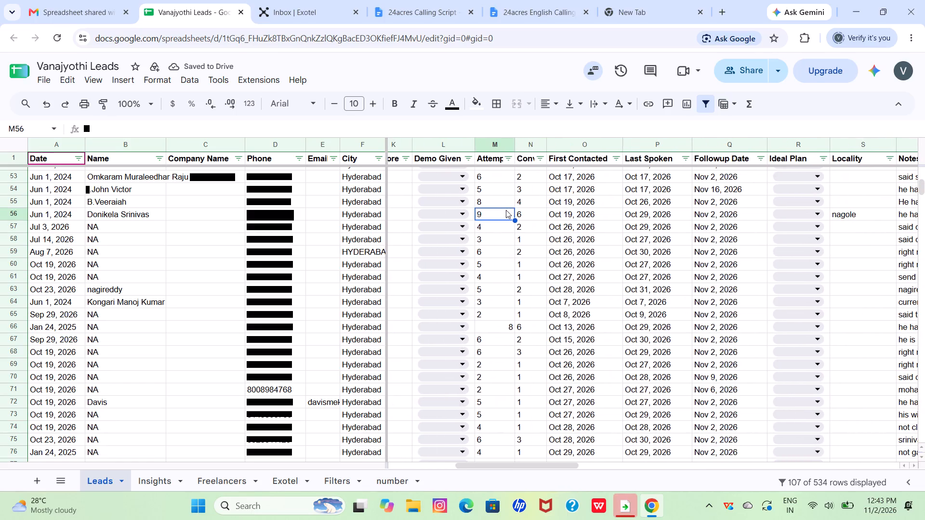
pyautogui.click(271, 203)
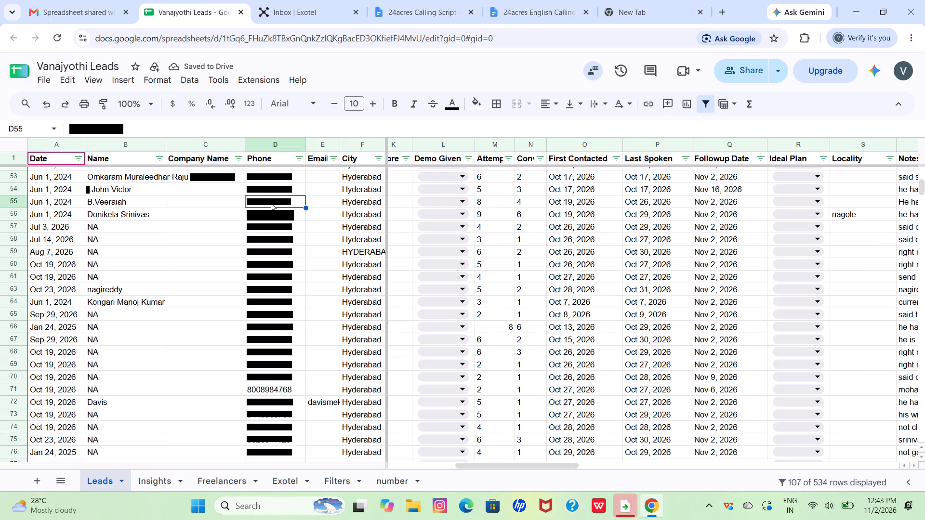
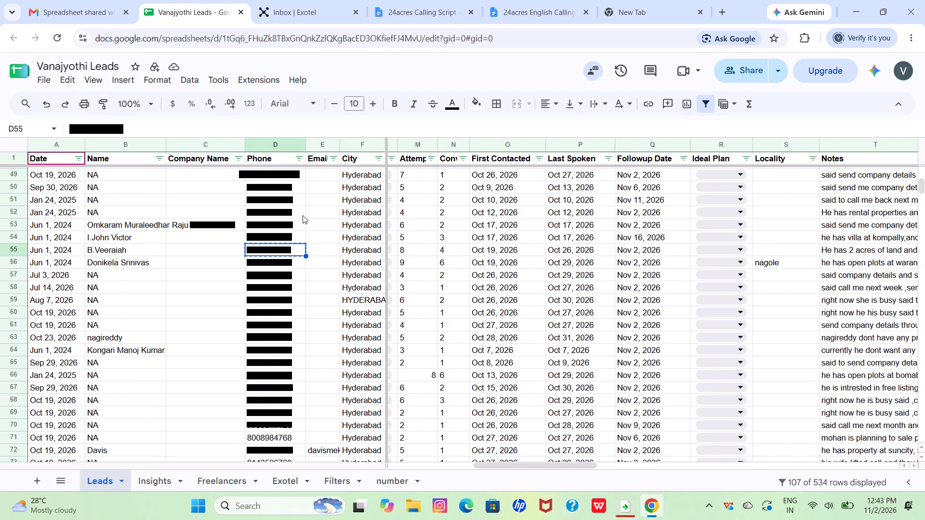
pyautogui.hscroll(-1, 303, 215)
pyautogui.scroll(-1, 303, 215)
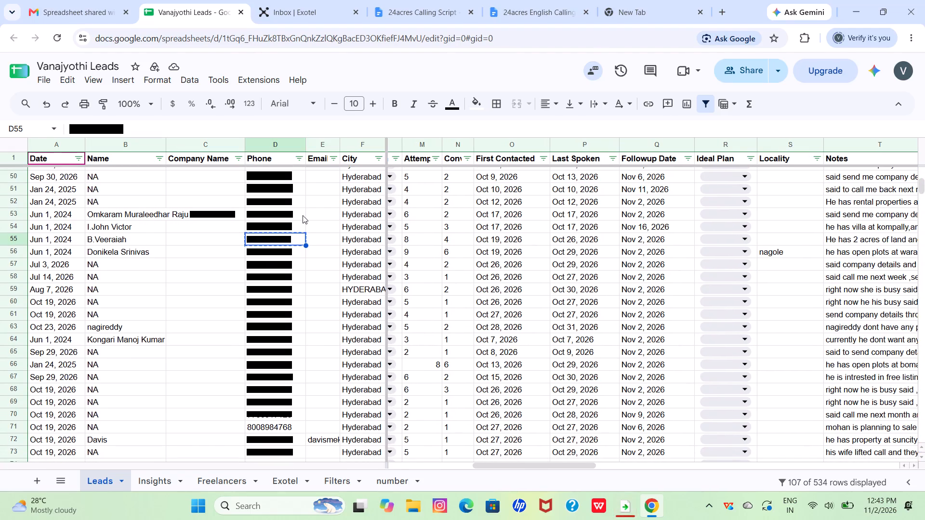